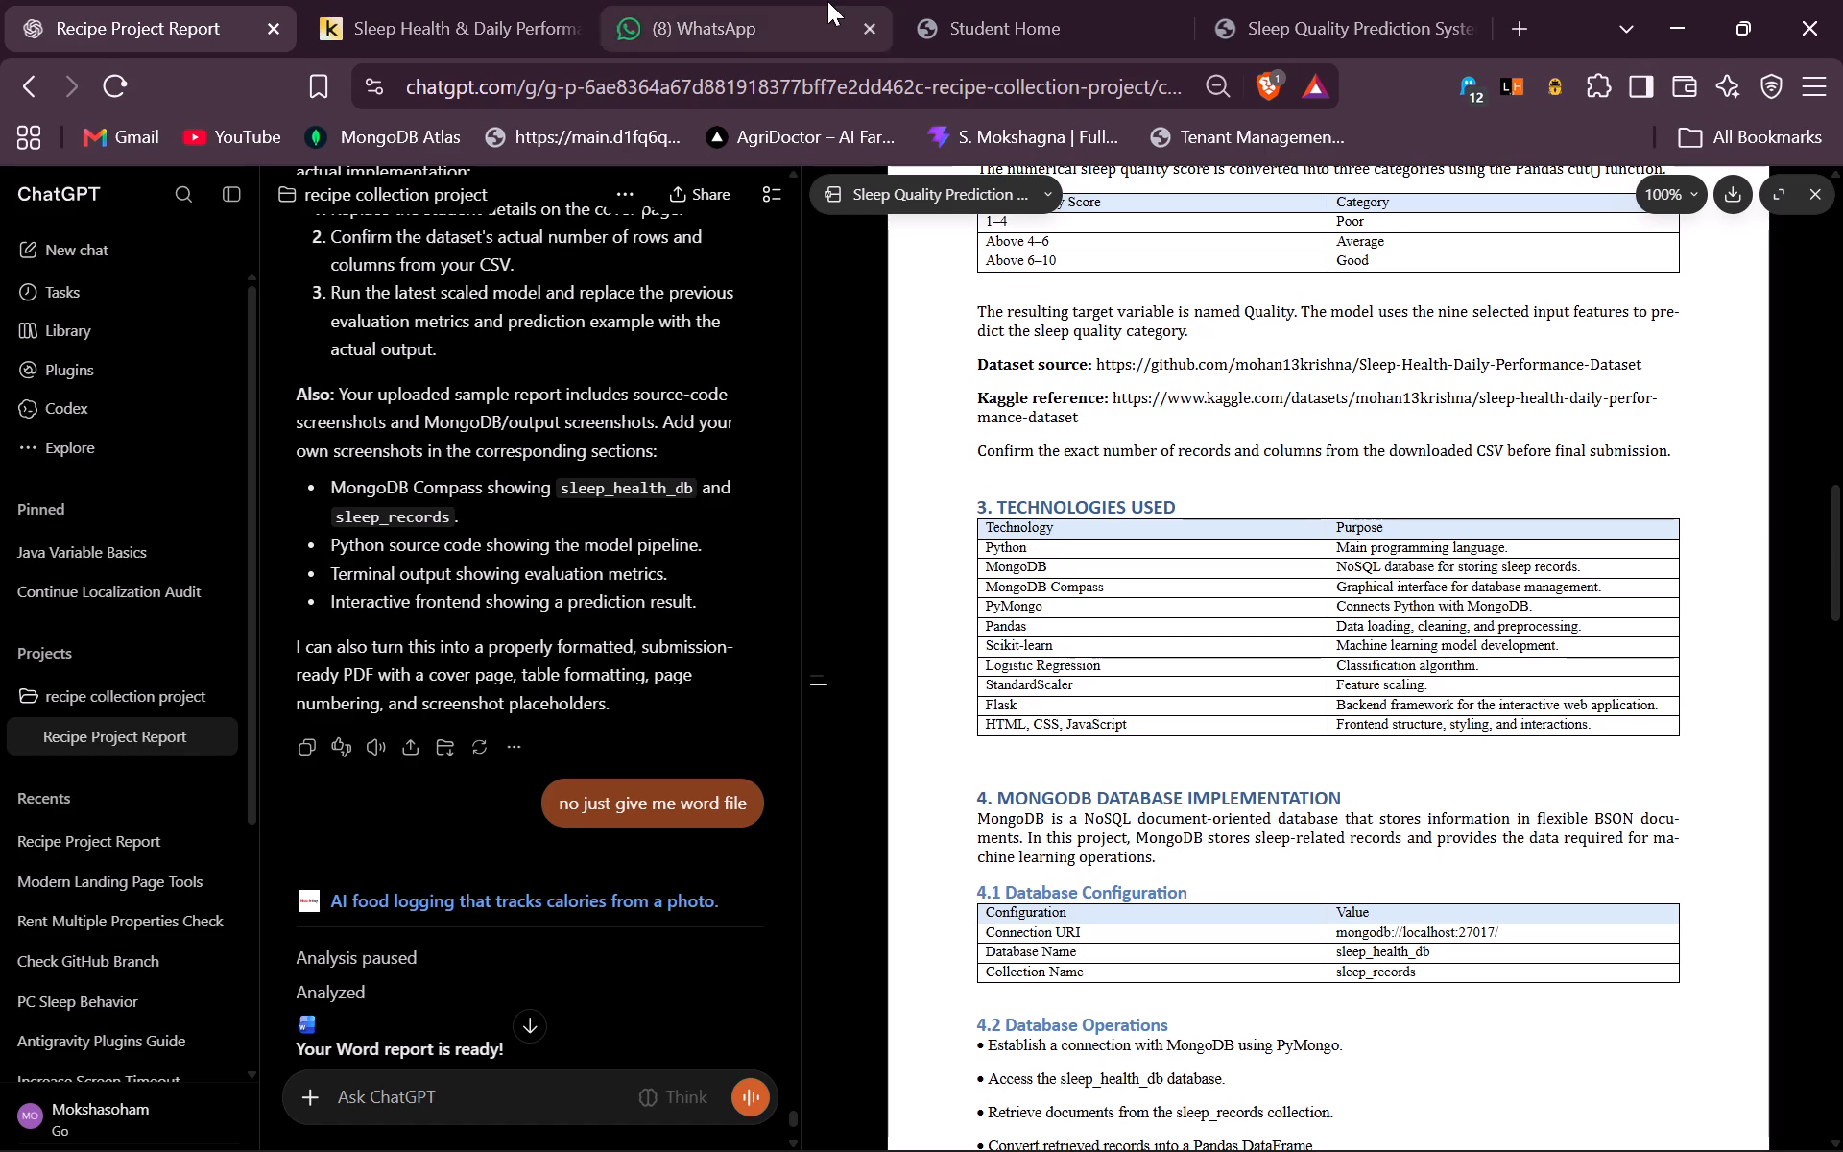
Check the Sleep Health & Daily Performance Dataset page on Kaggle, and return to the ChatGPT report preview.
click(393, 0)
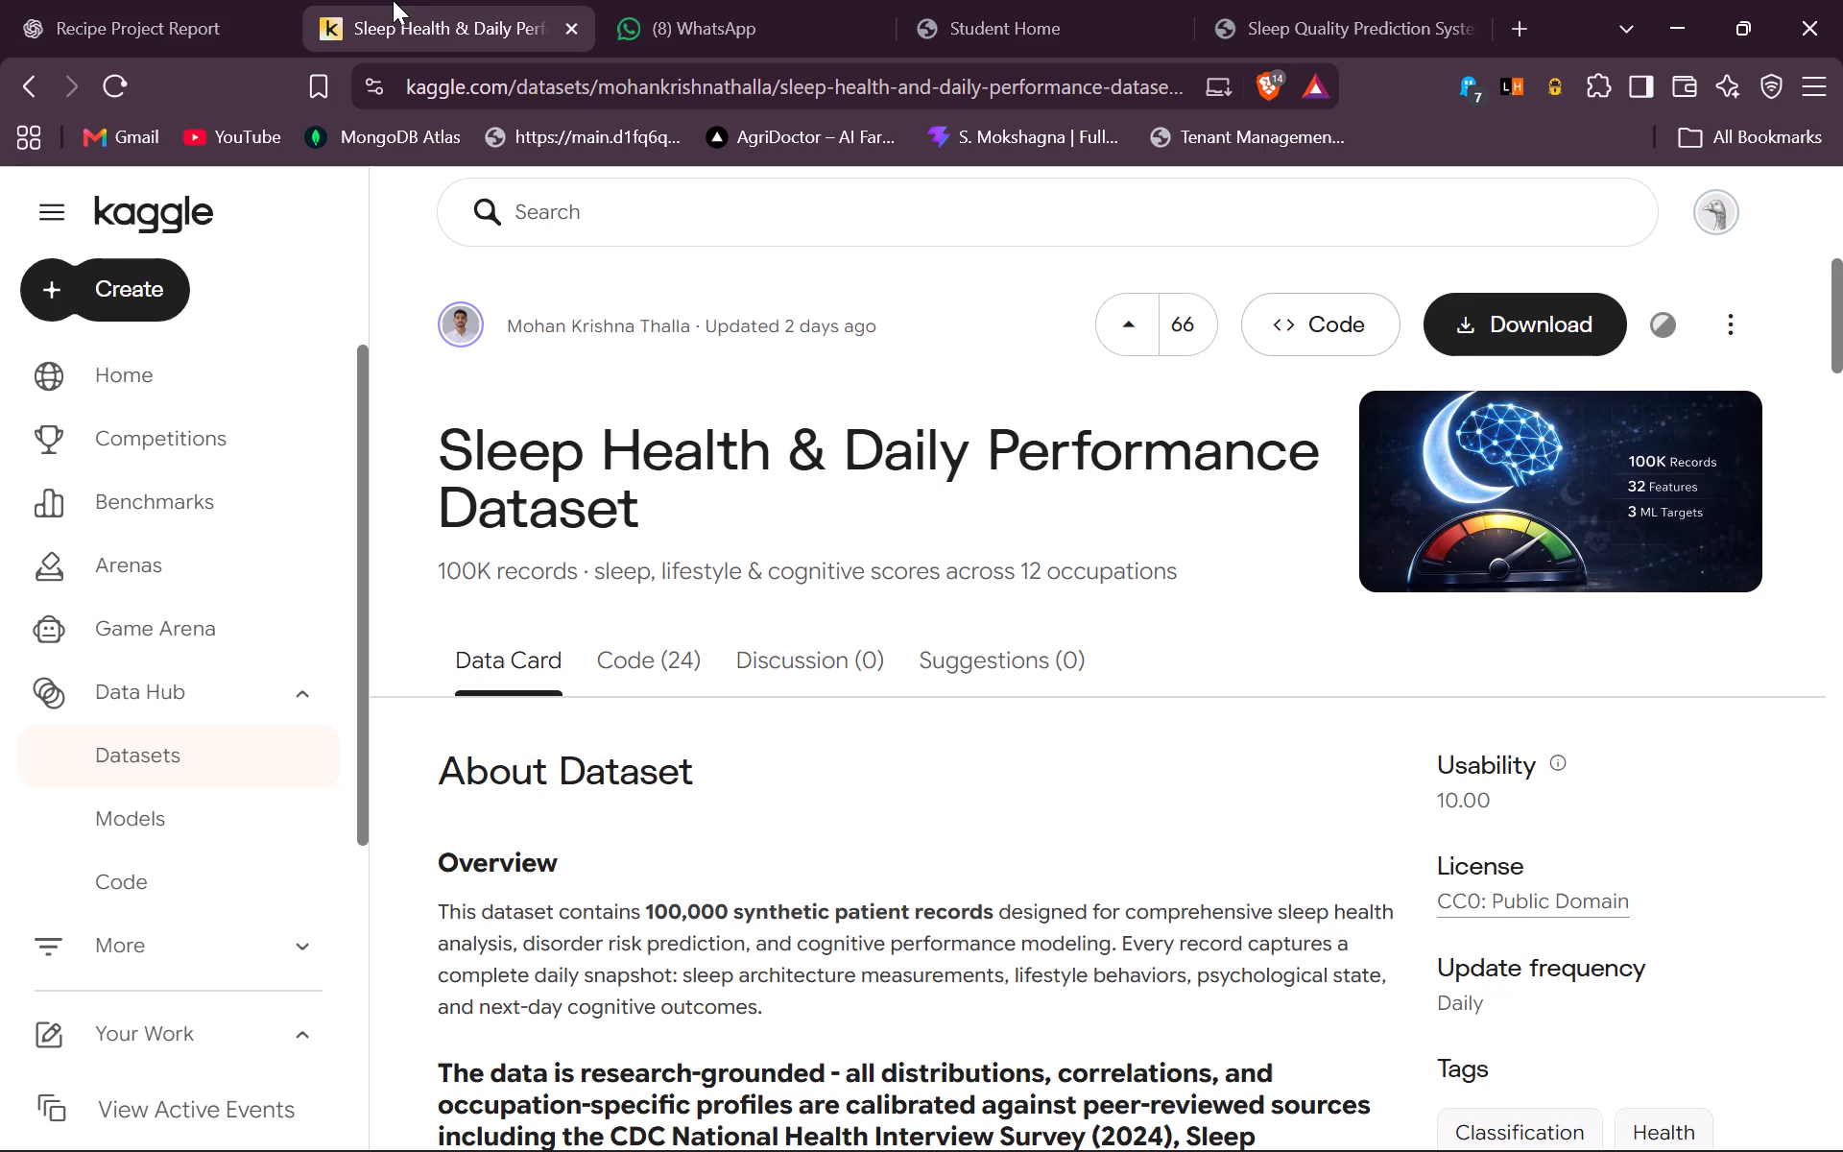
click(96, 0)
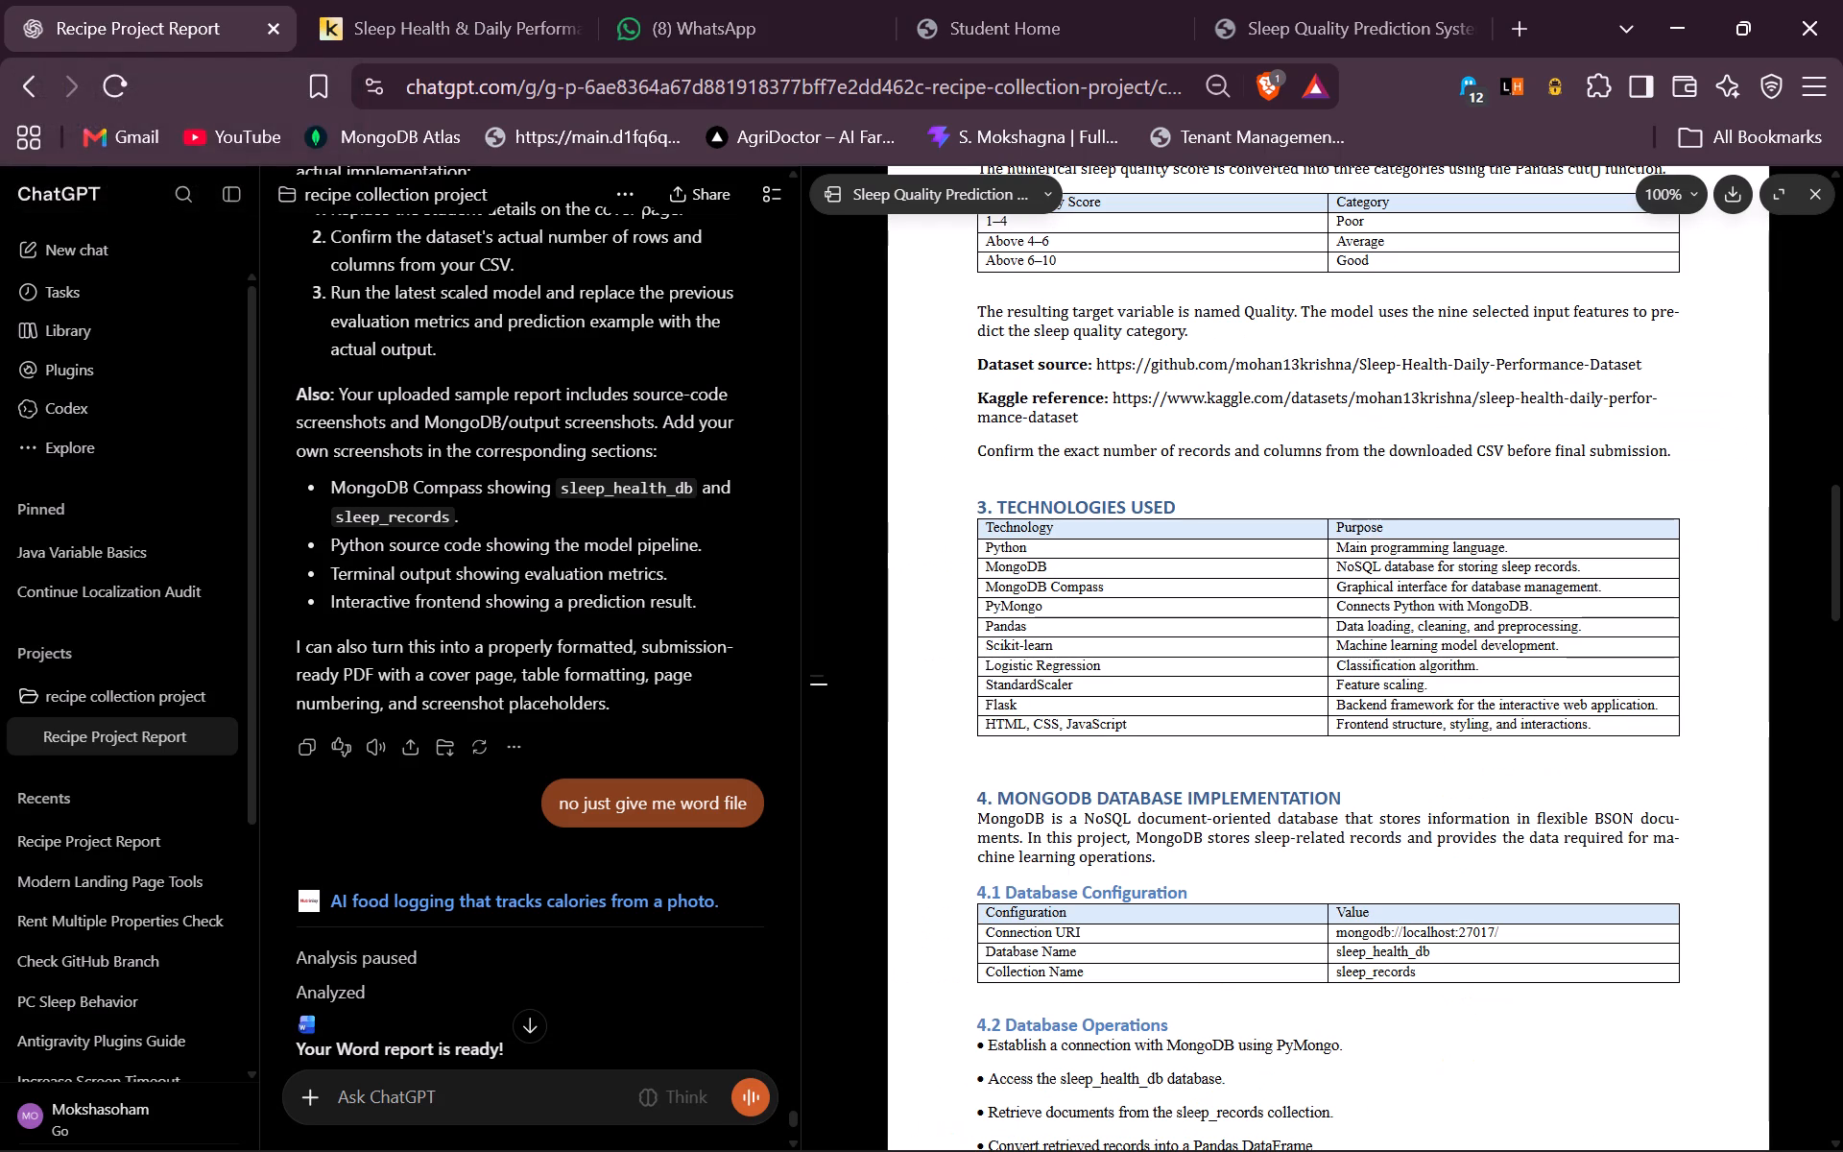
Review the generated report's MongoDB database implementation and source code sections.
scroll(1182, 809, down, 2)
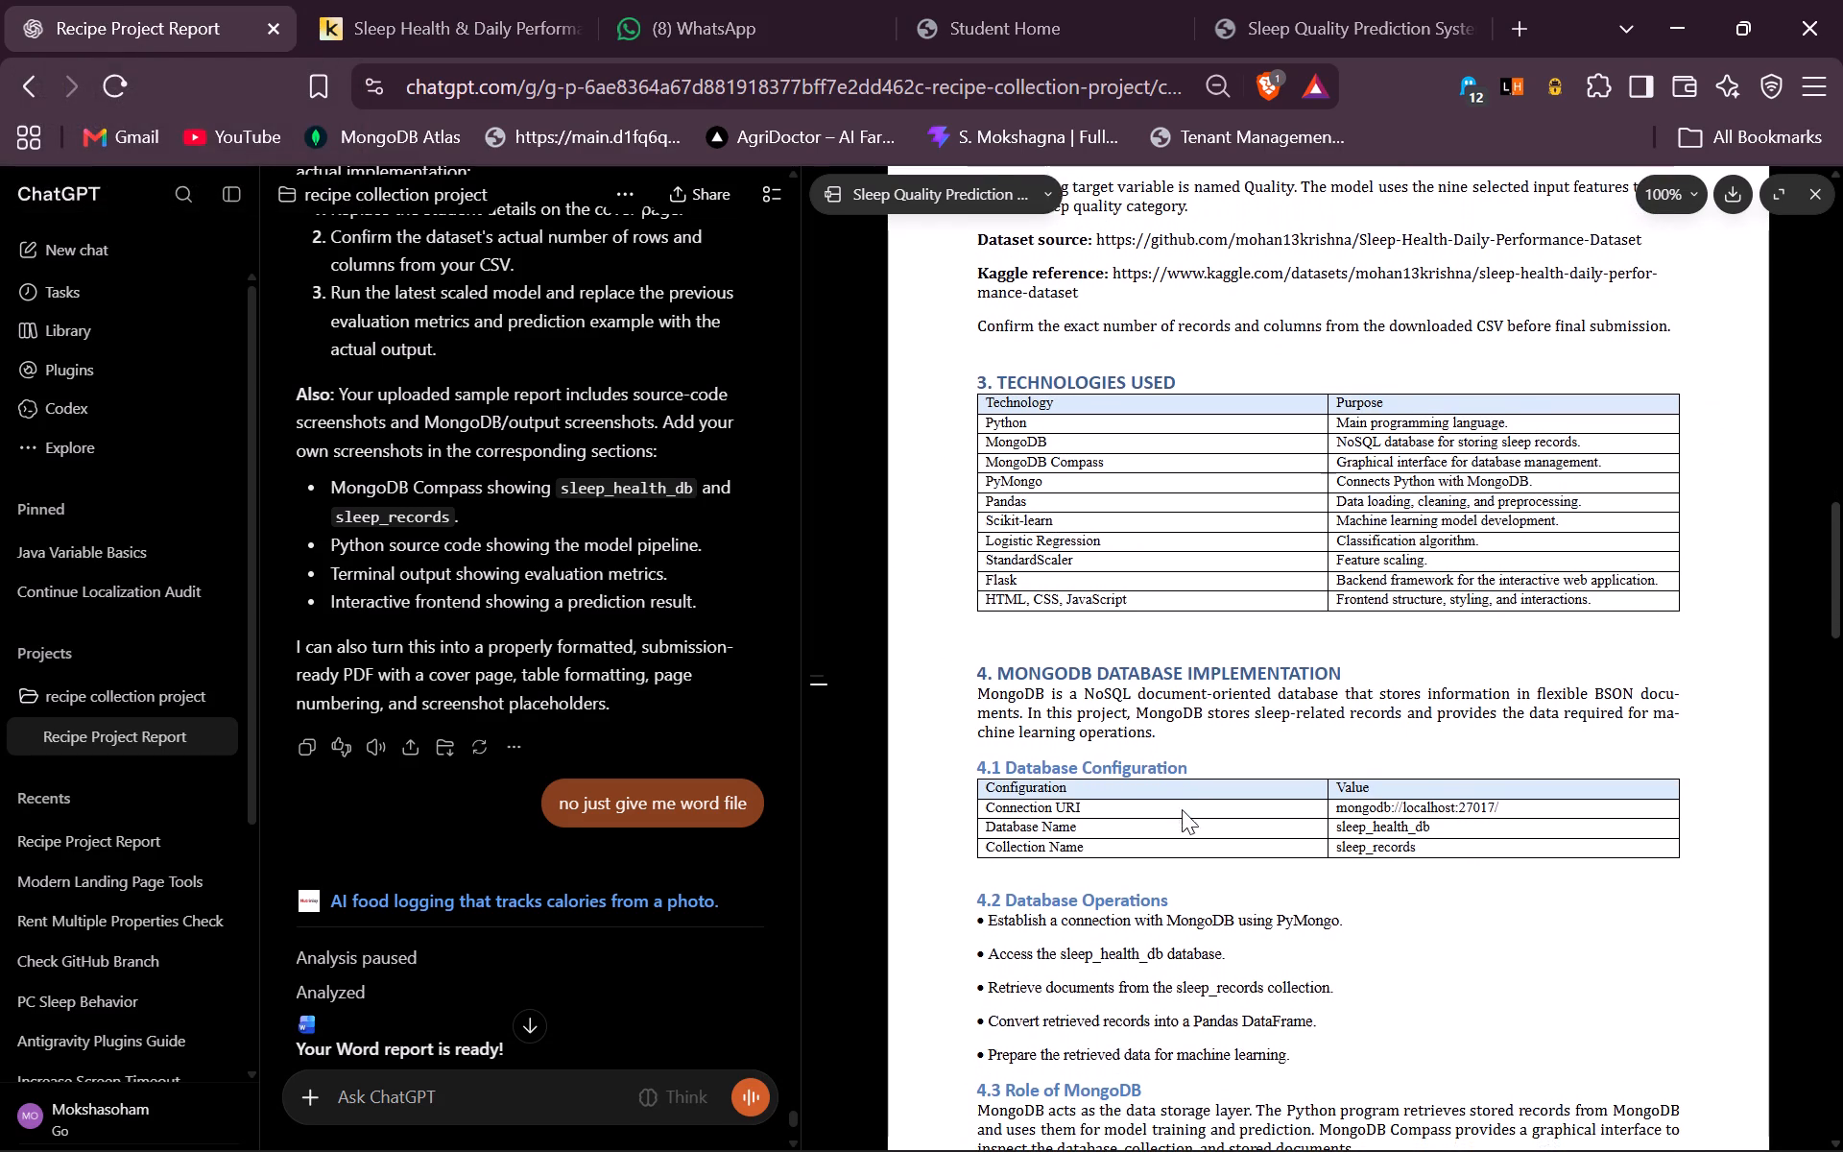
scroll(1182, 809, down, 4)
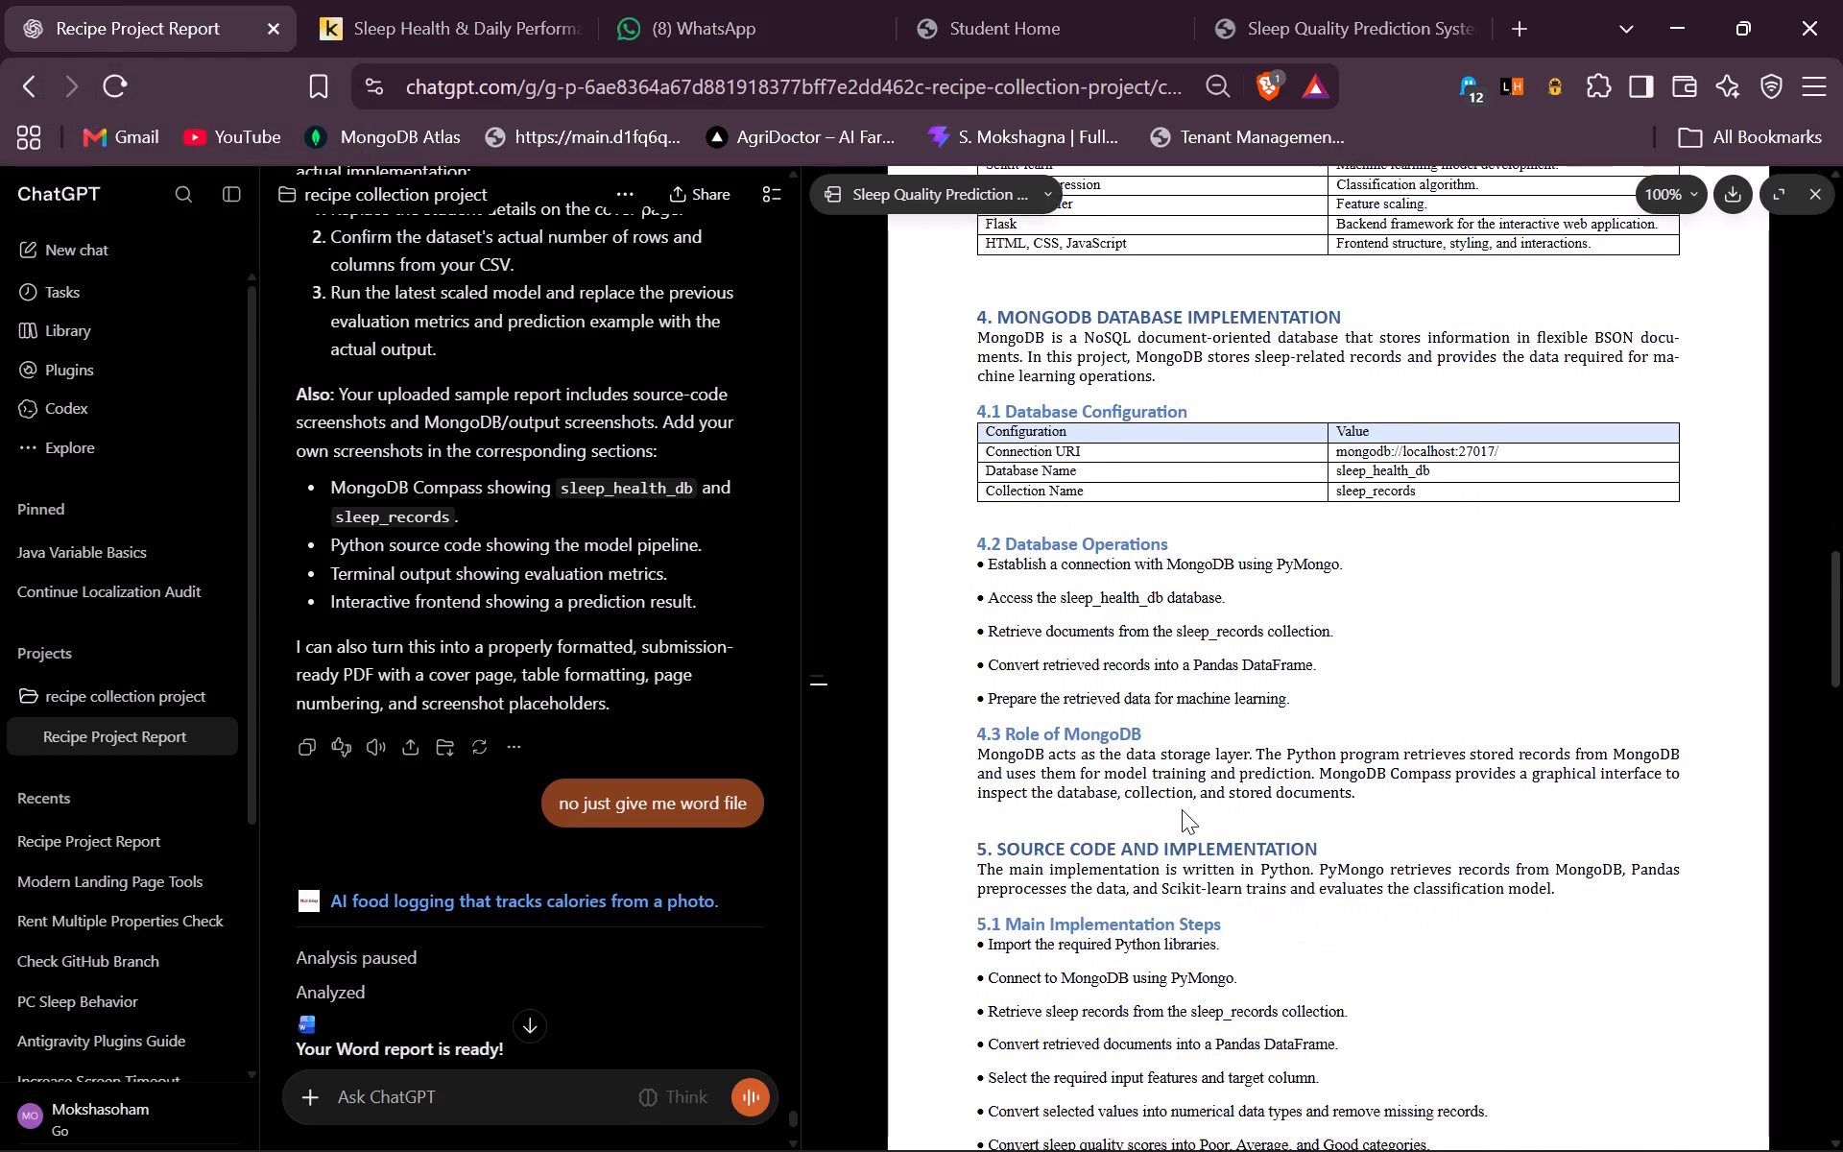
scroll(1182, 809, down, 2)
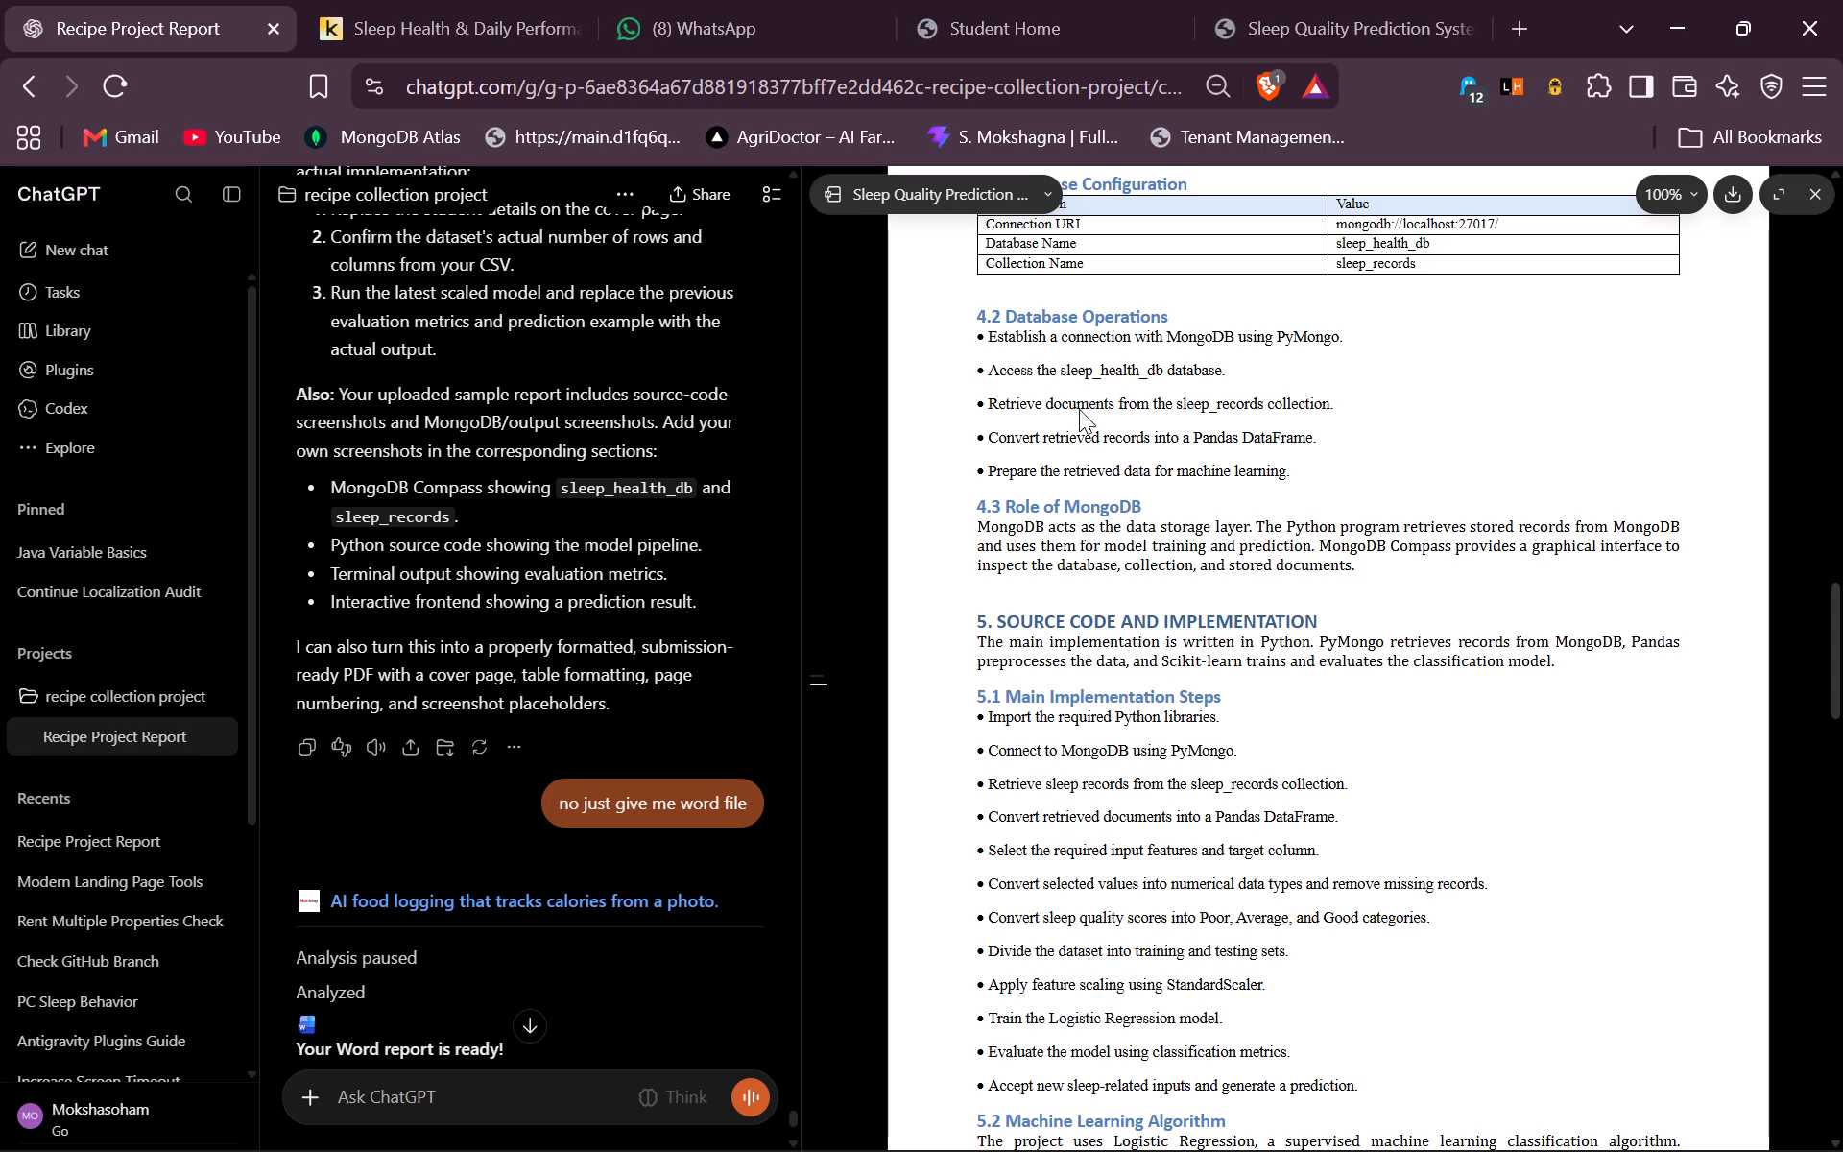
scroll(1081, 572, down, 1)
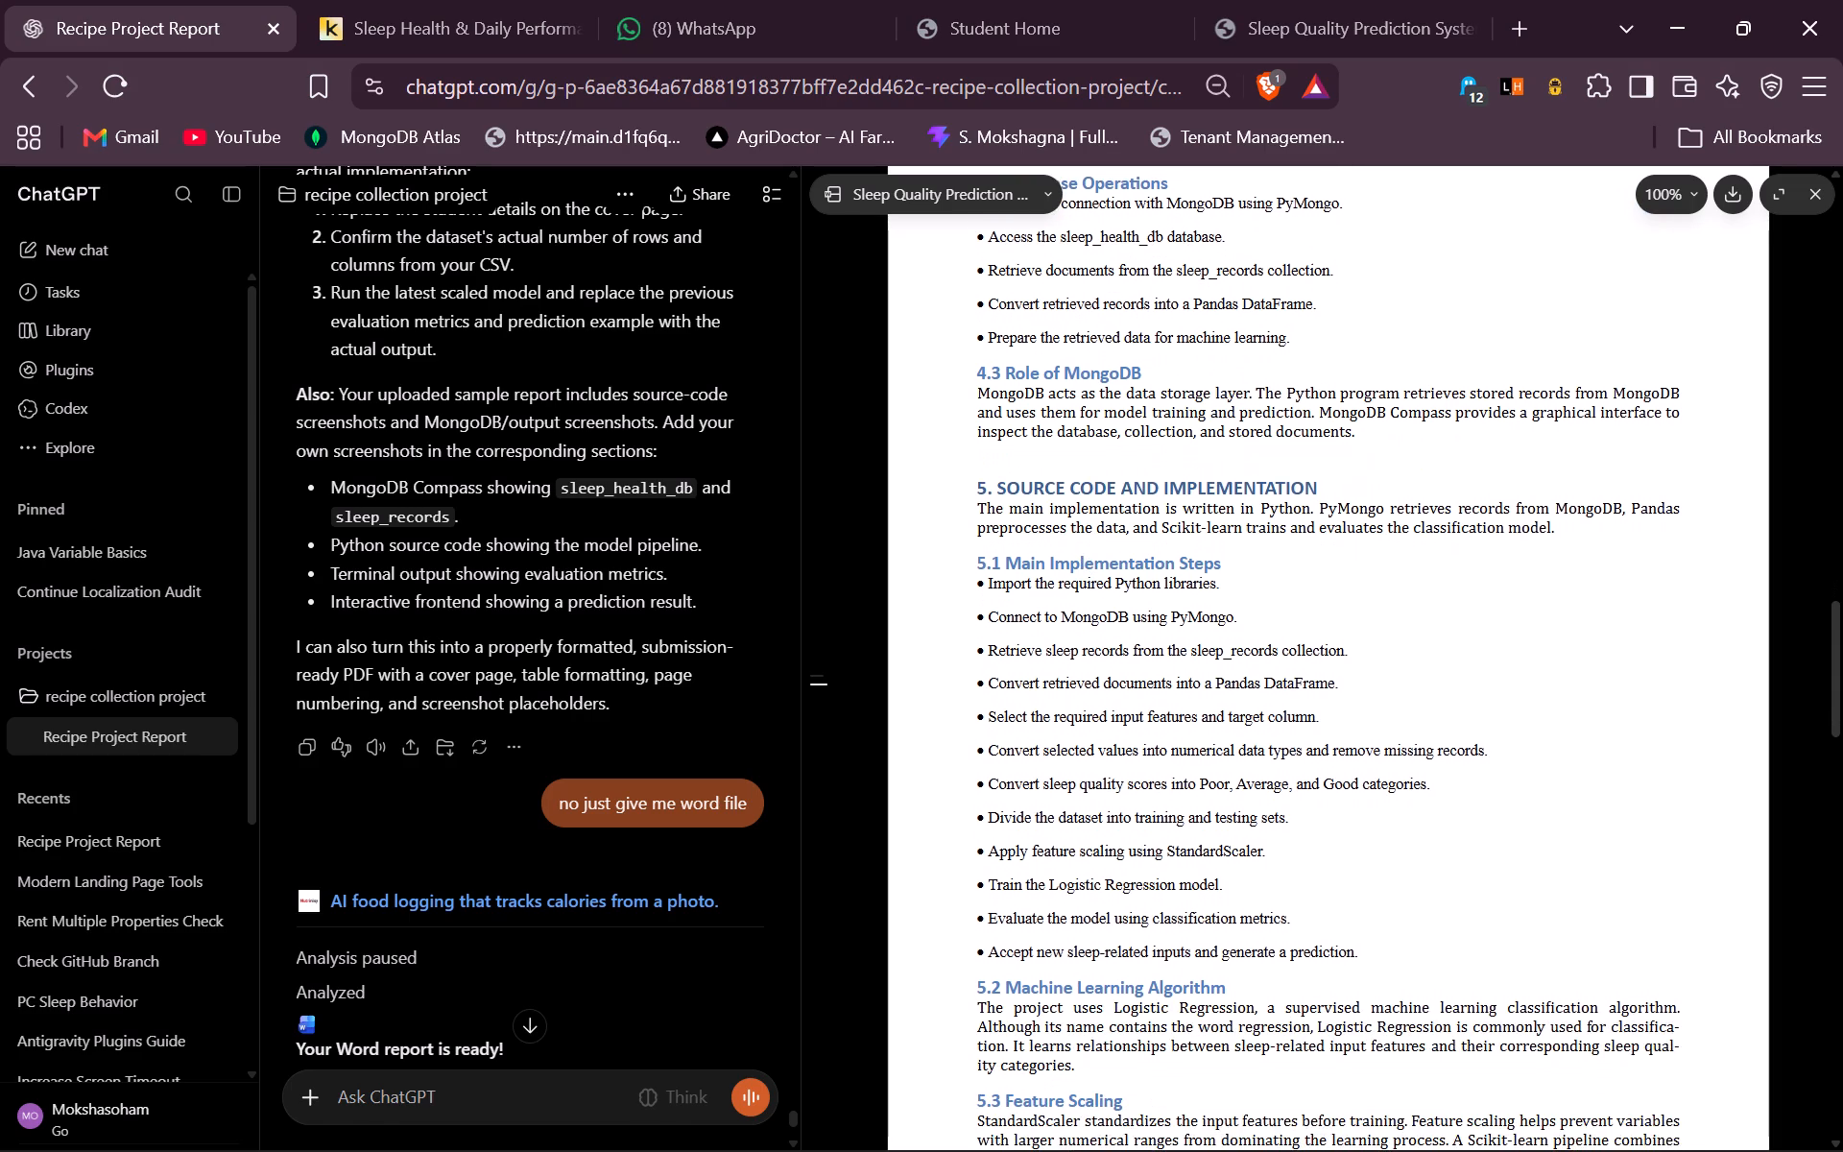
scroll(1081, 572, down, 3)
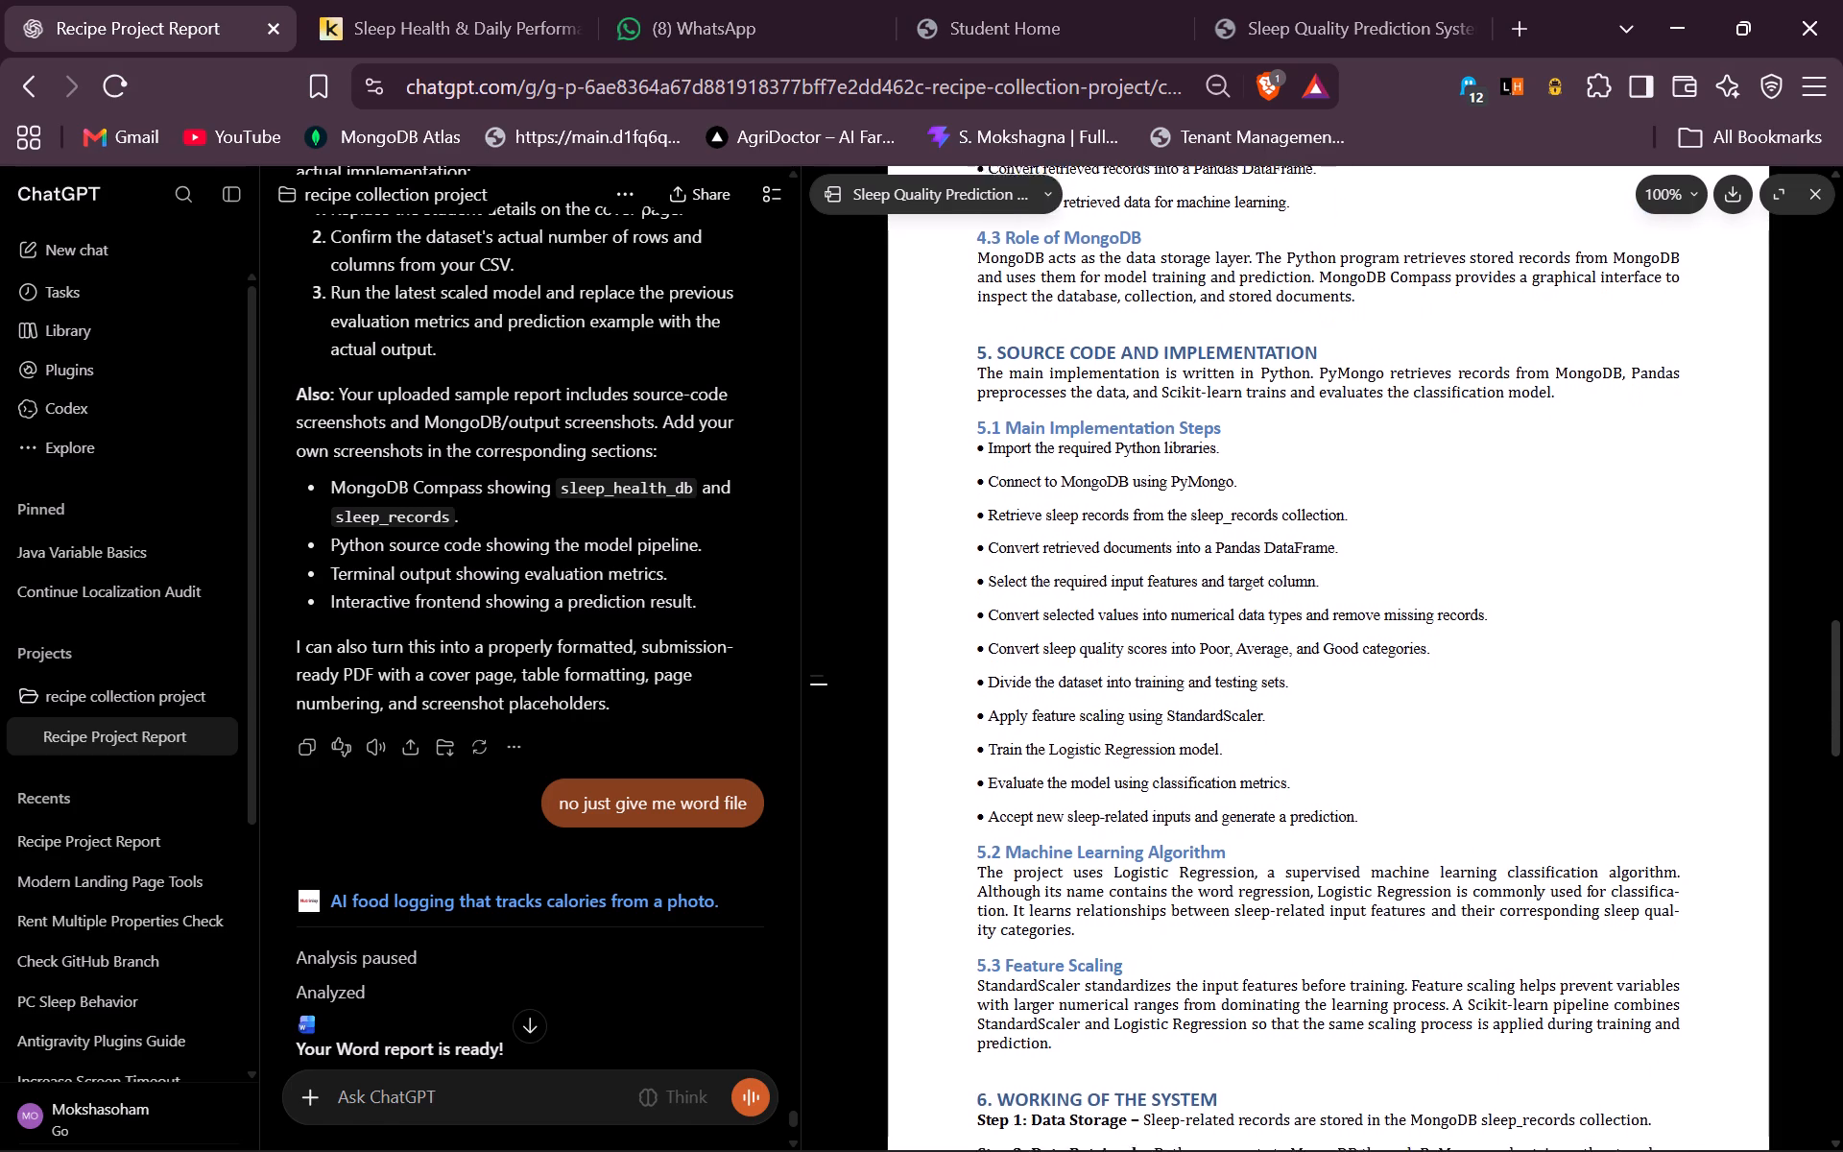
Review the rest of the generated report, from the system workflow and results to the conclusion, references and required screenshots list.
scroll(1081, 572, down, 4)
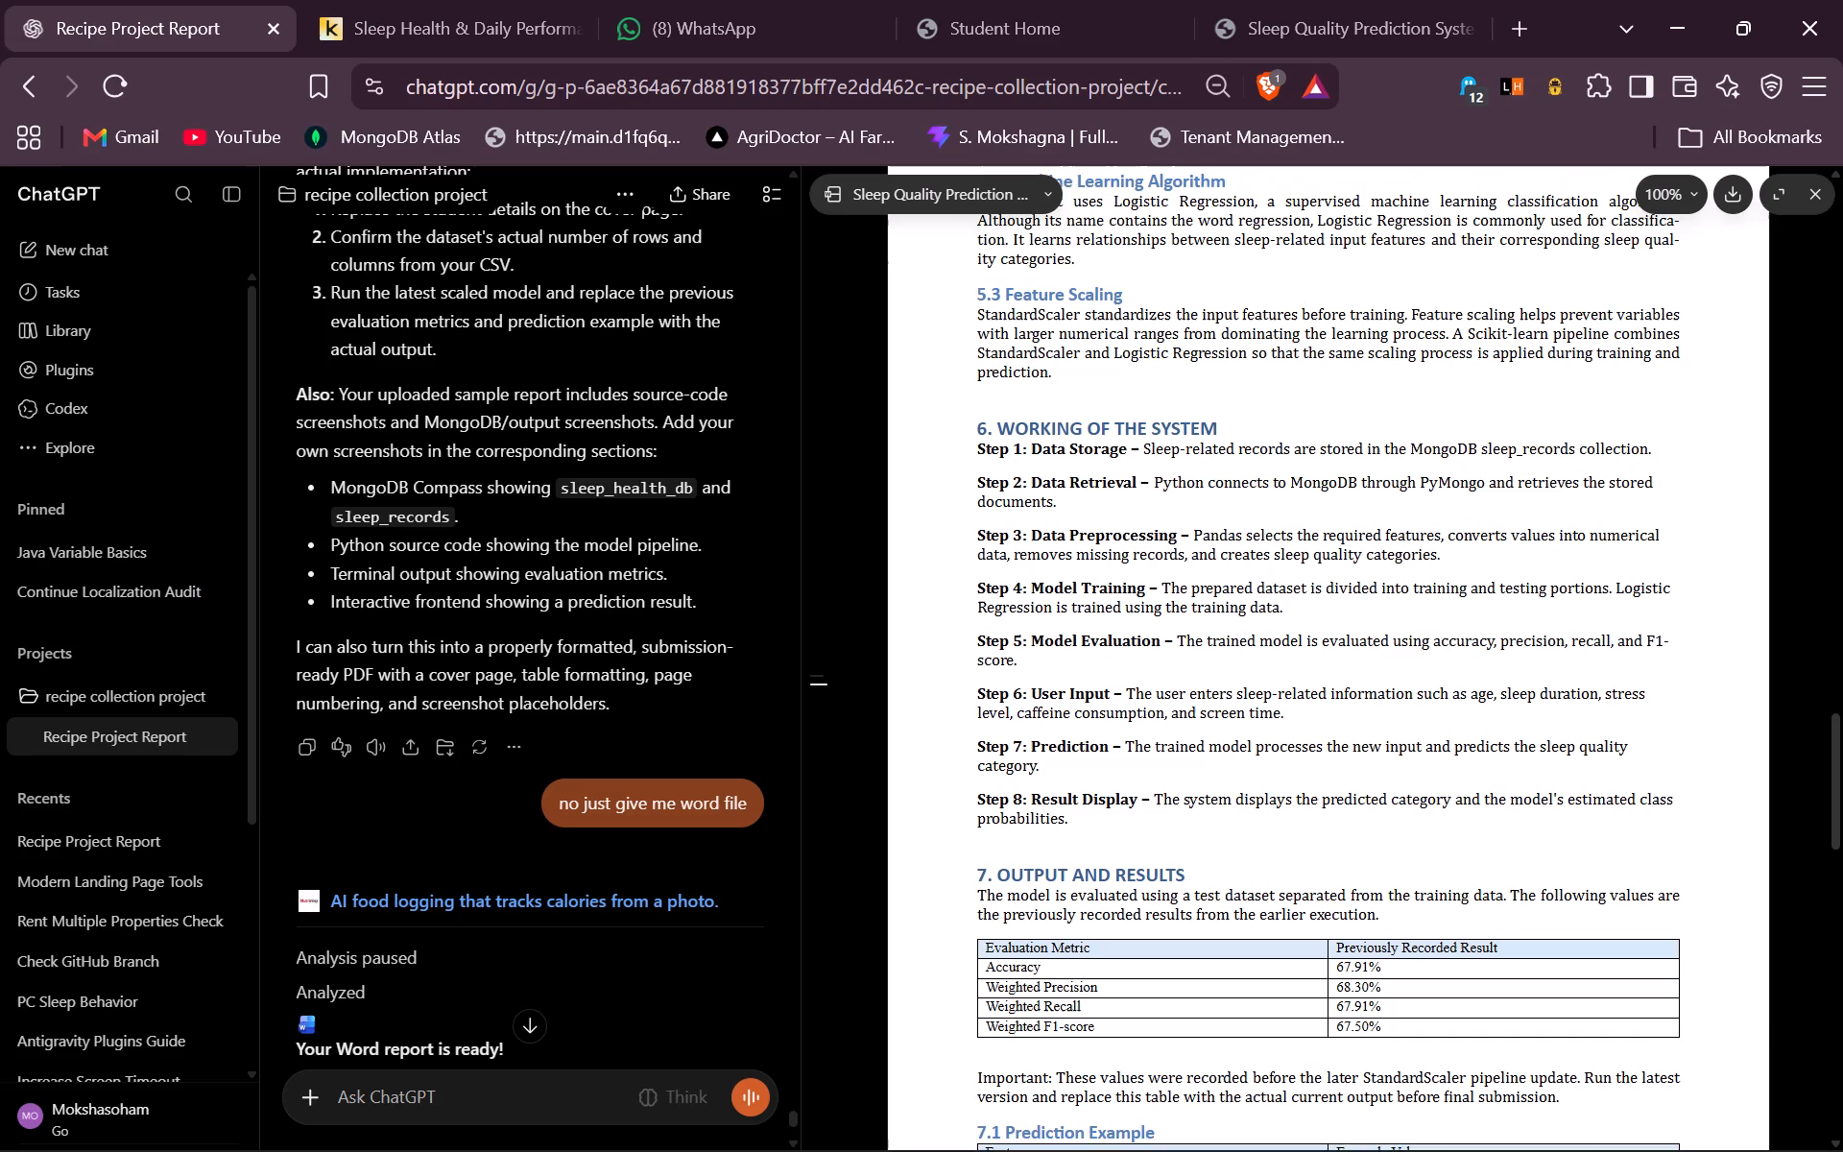
scroll(1081, 572, down, 2)
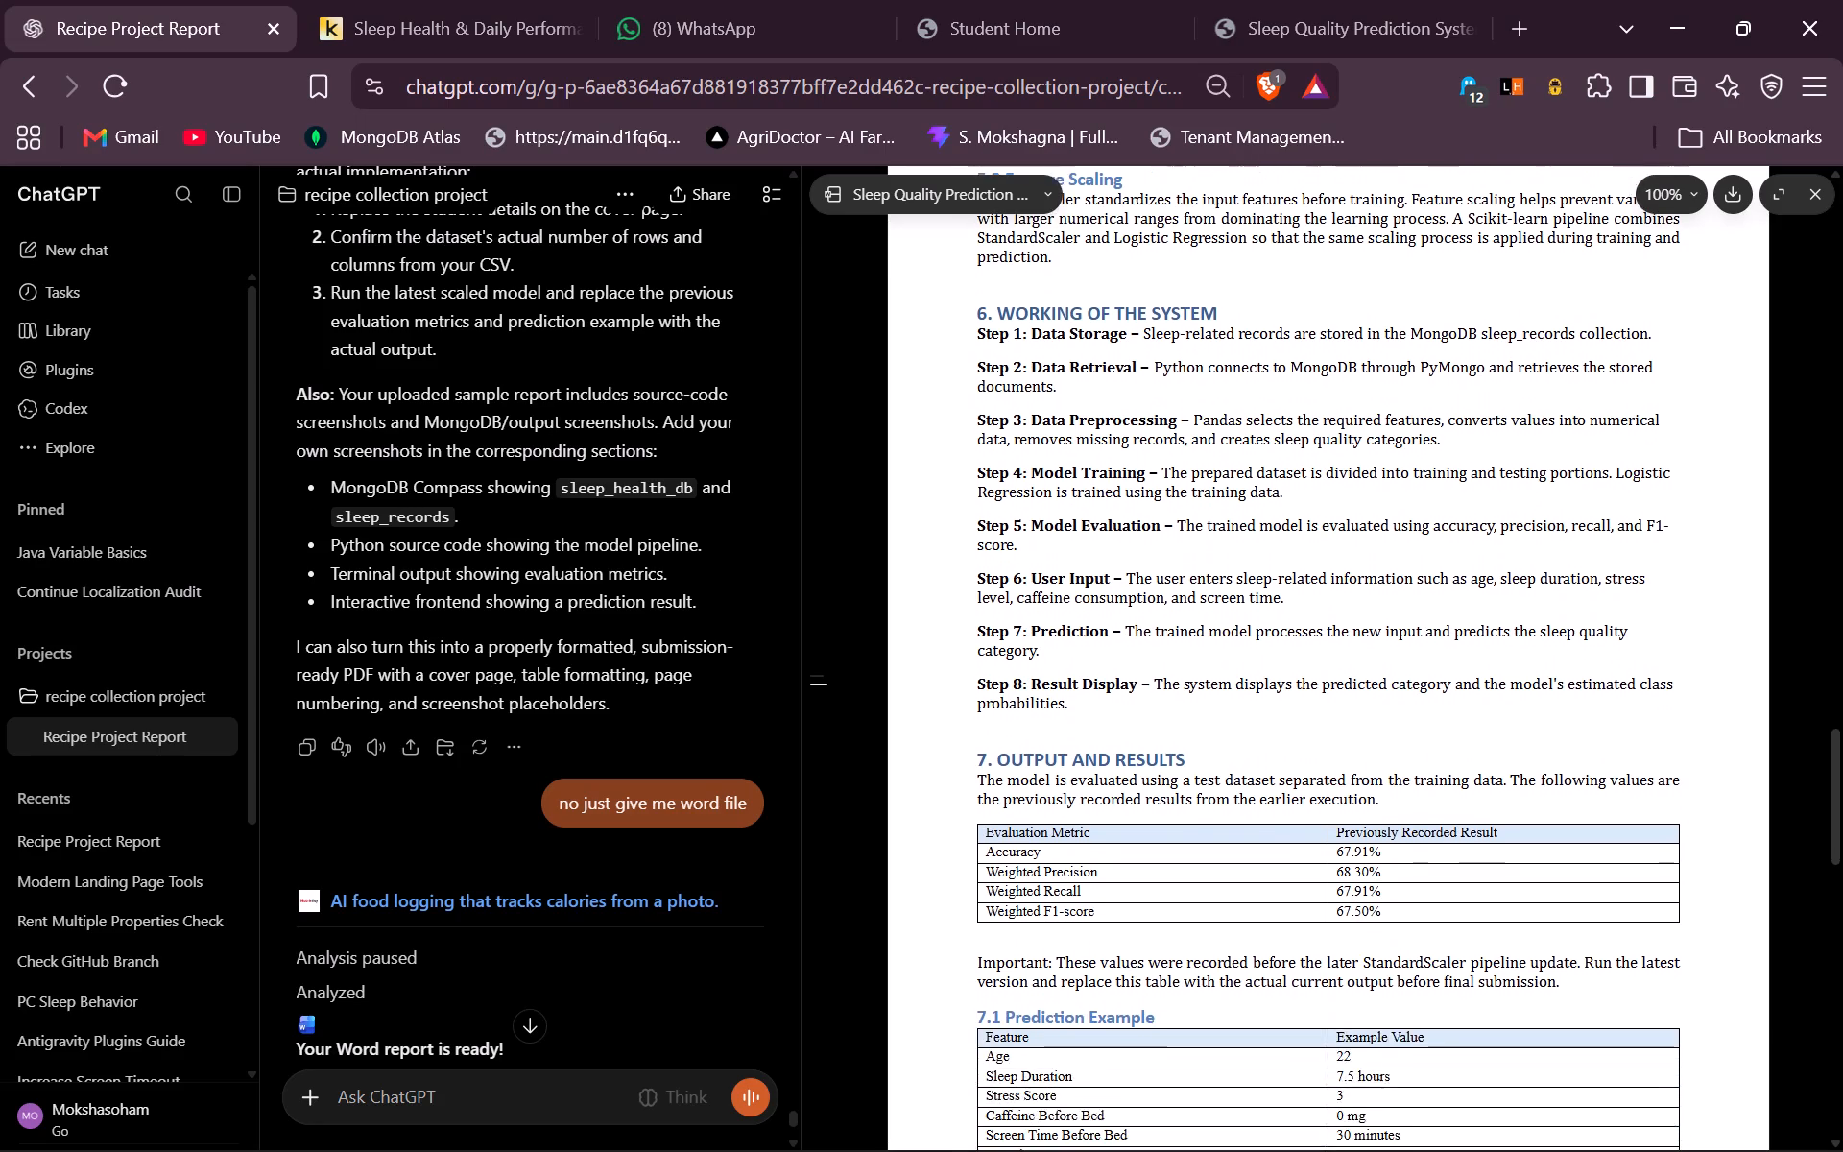
scroll(1081, 572, down, 2)
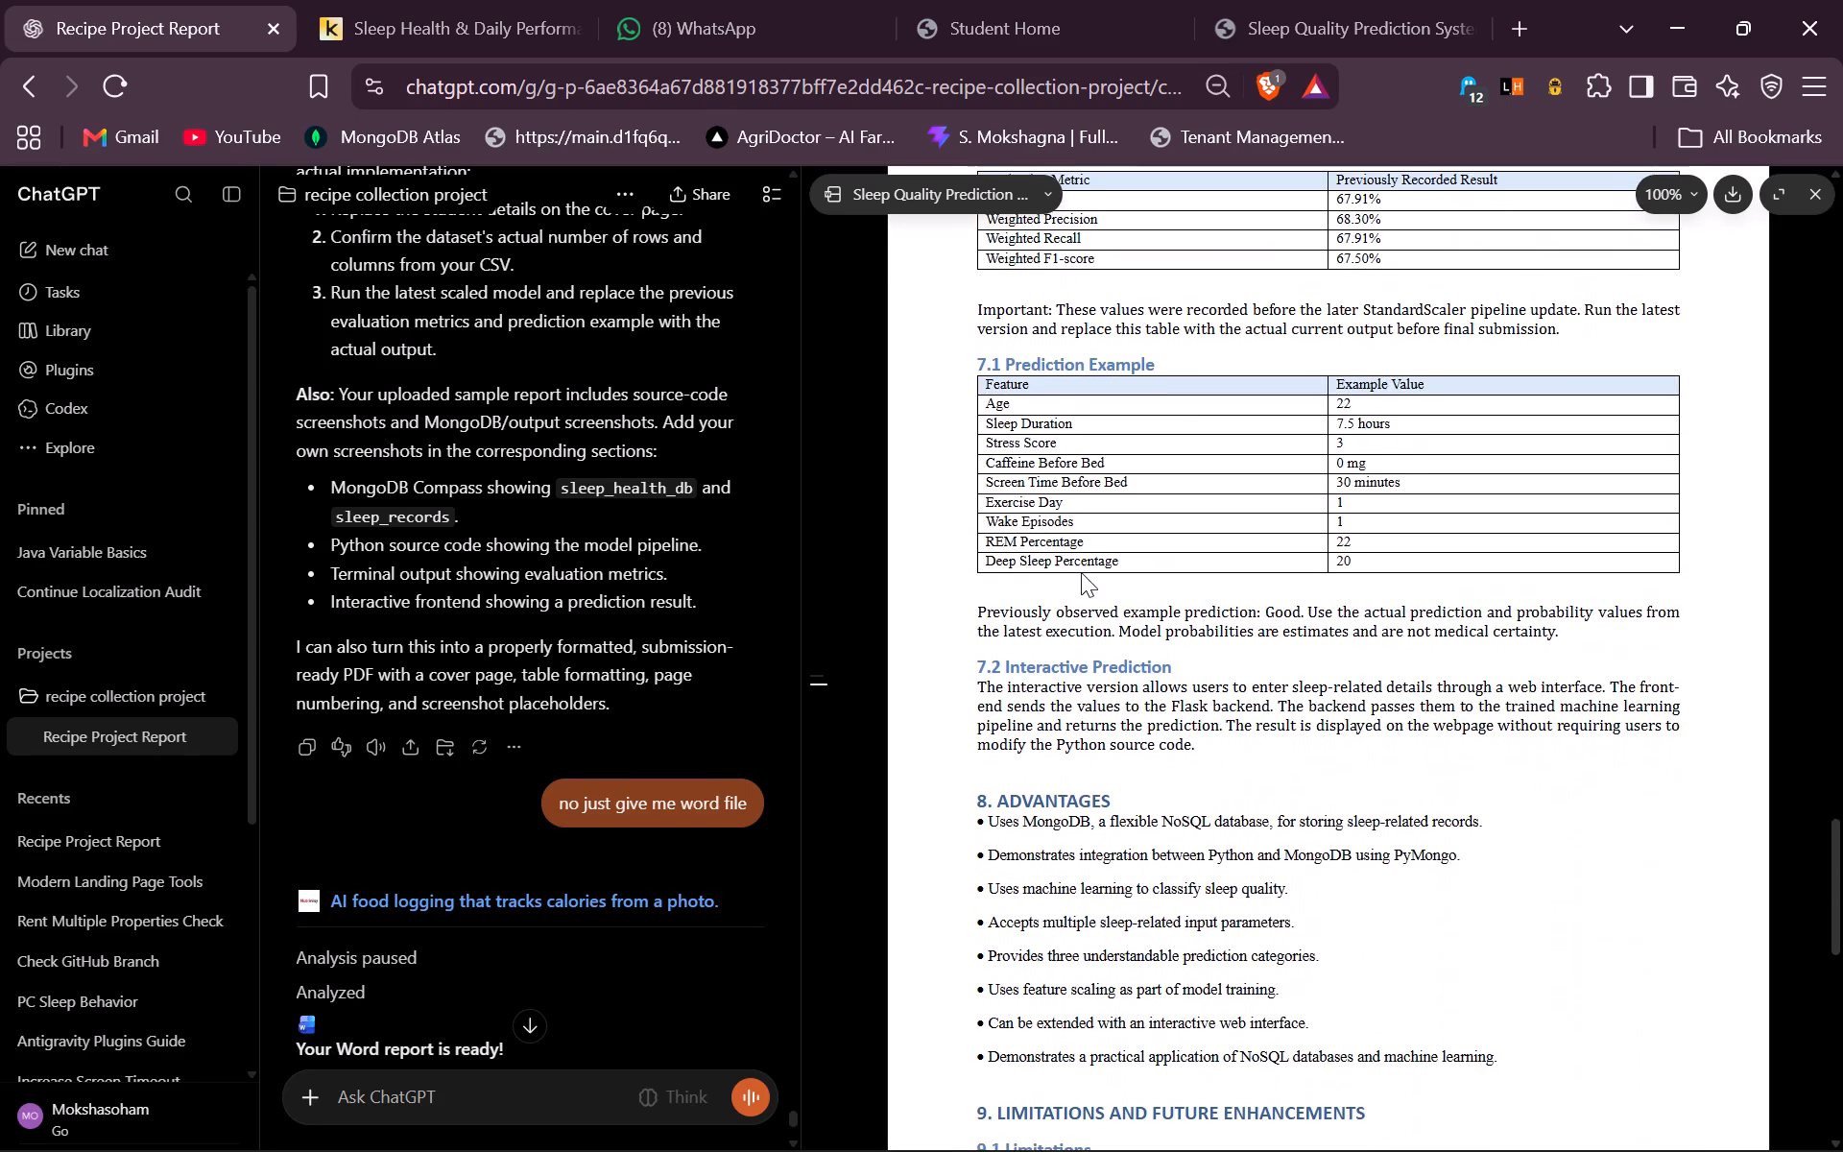
scroll(1081, 572, down, 8)
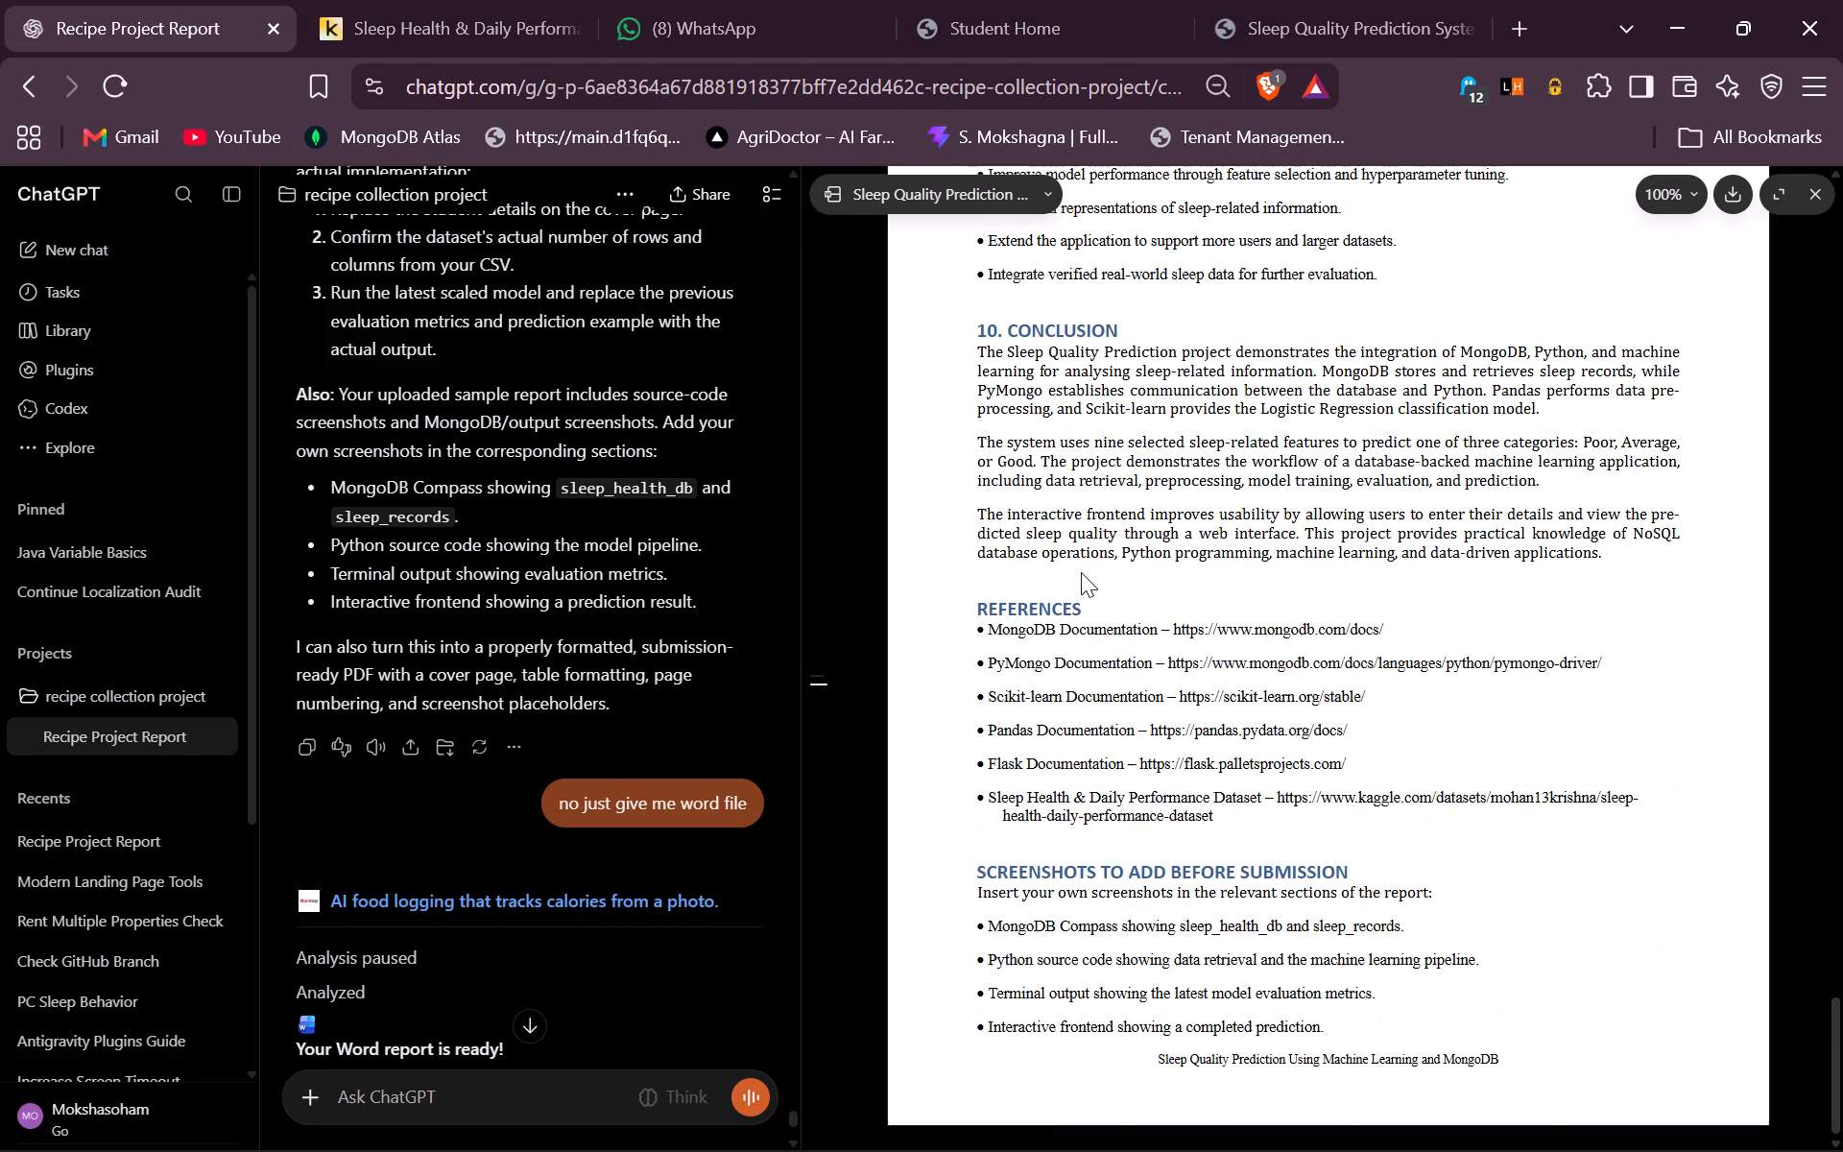
scroll(1081, 572, down, 1)
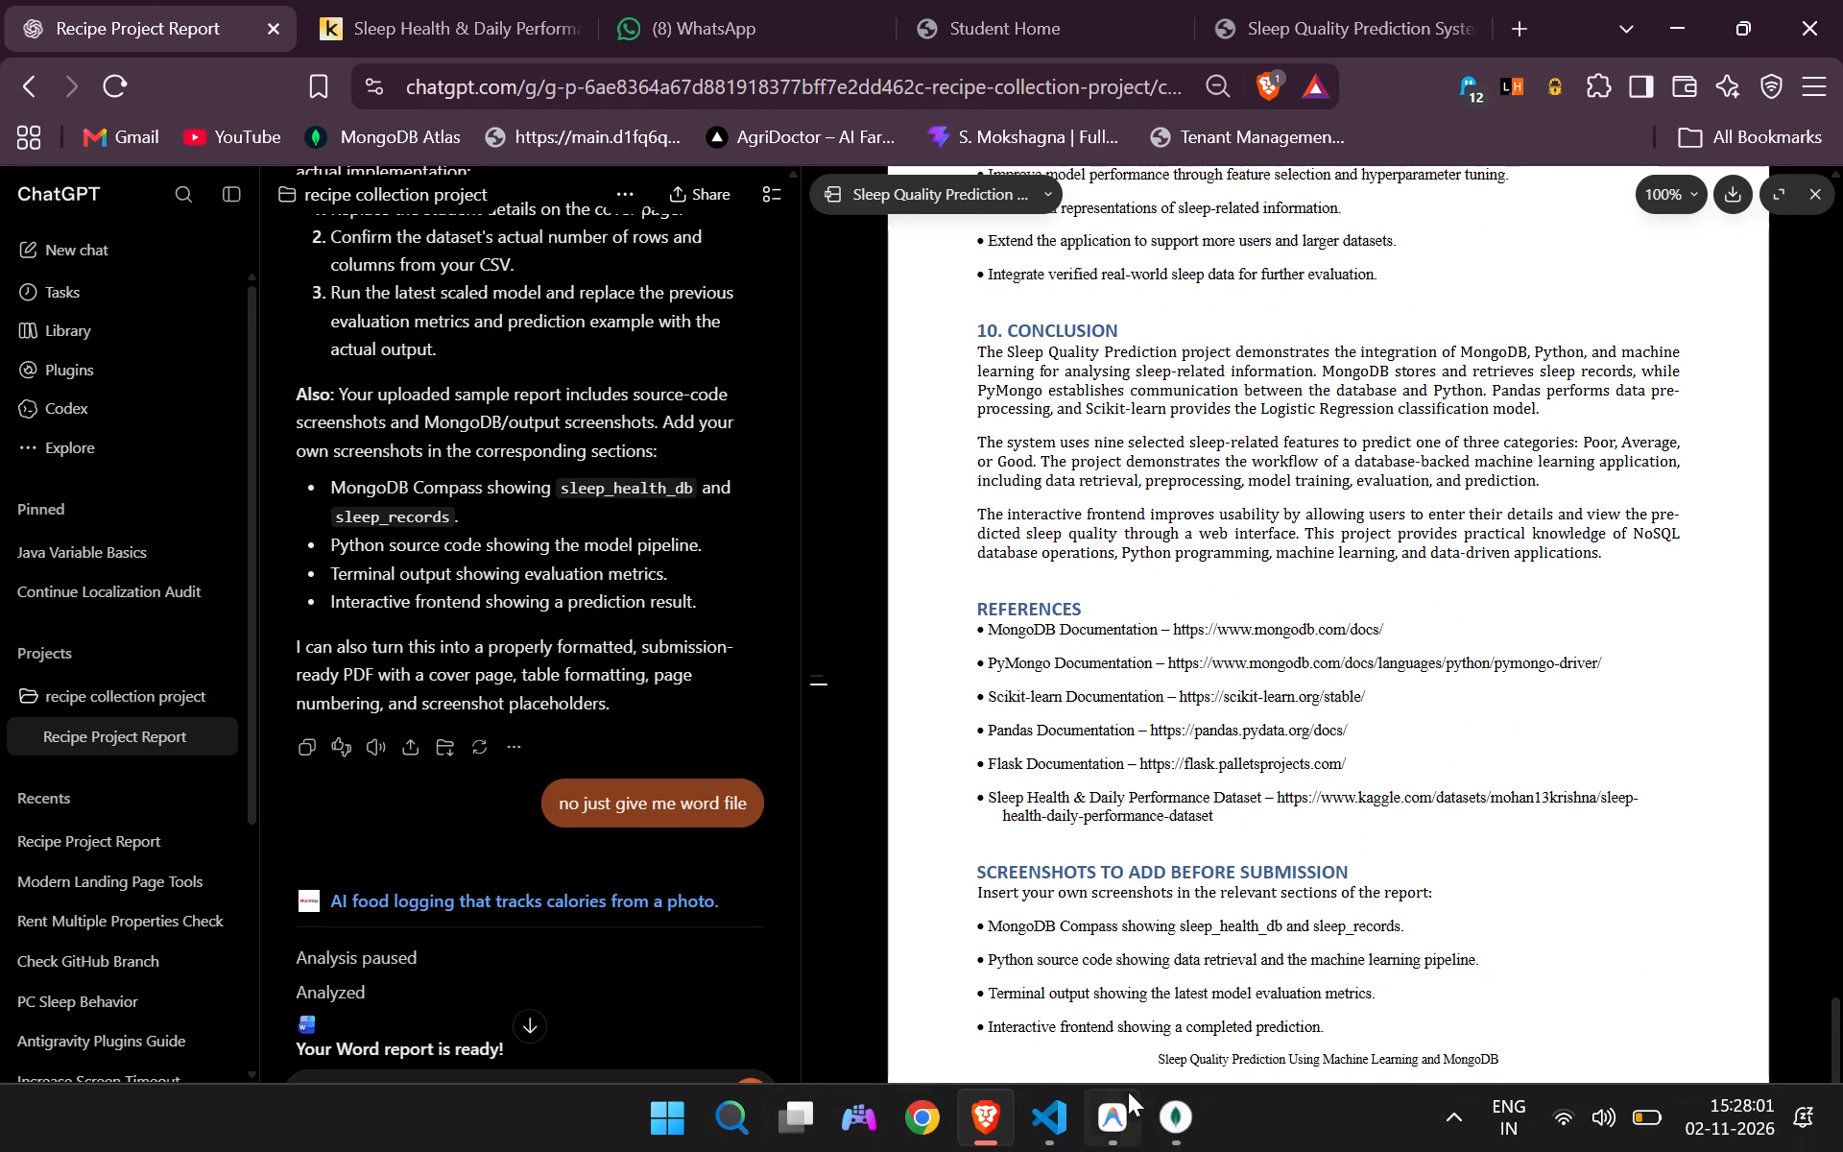
Open the sample report PDF dated today from the Downloads folder in File Explorer.
click(639, 1119)
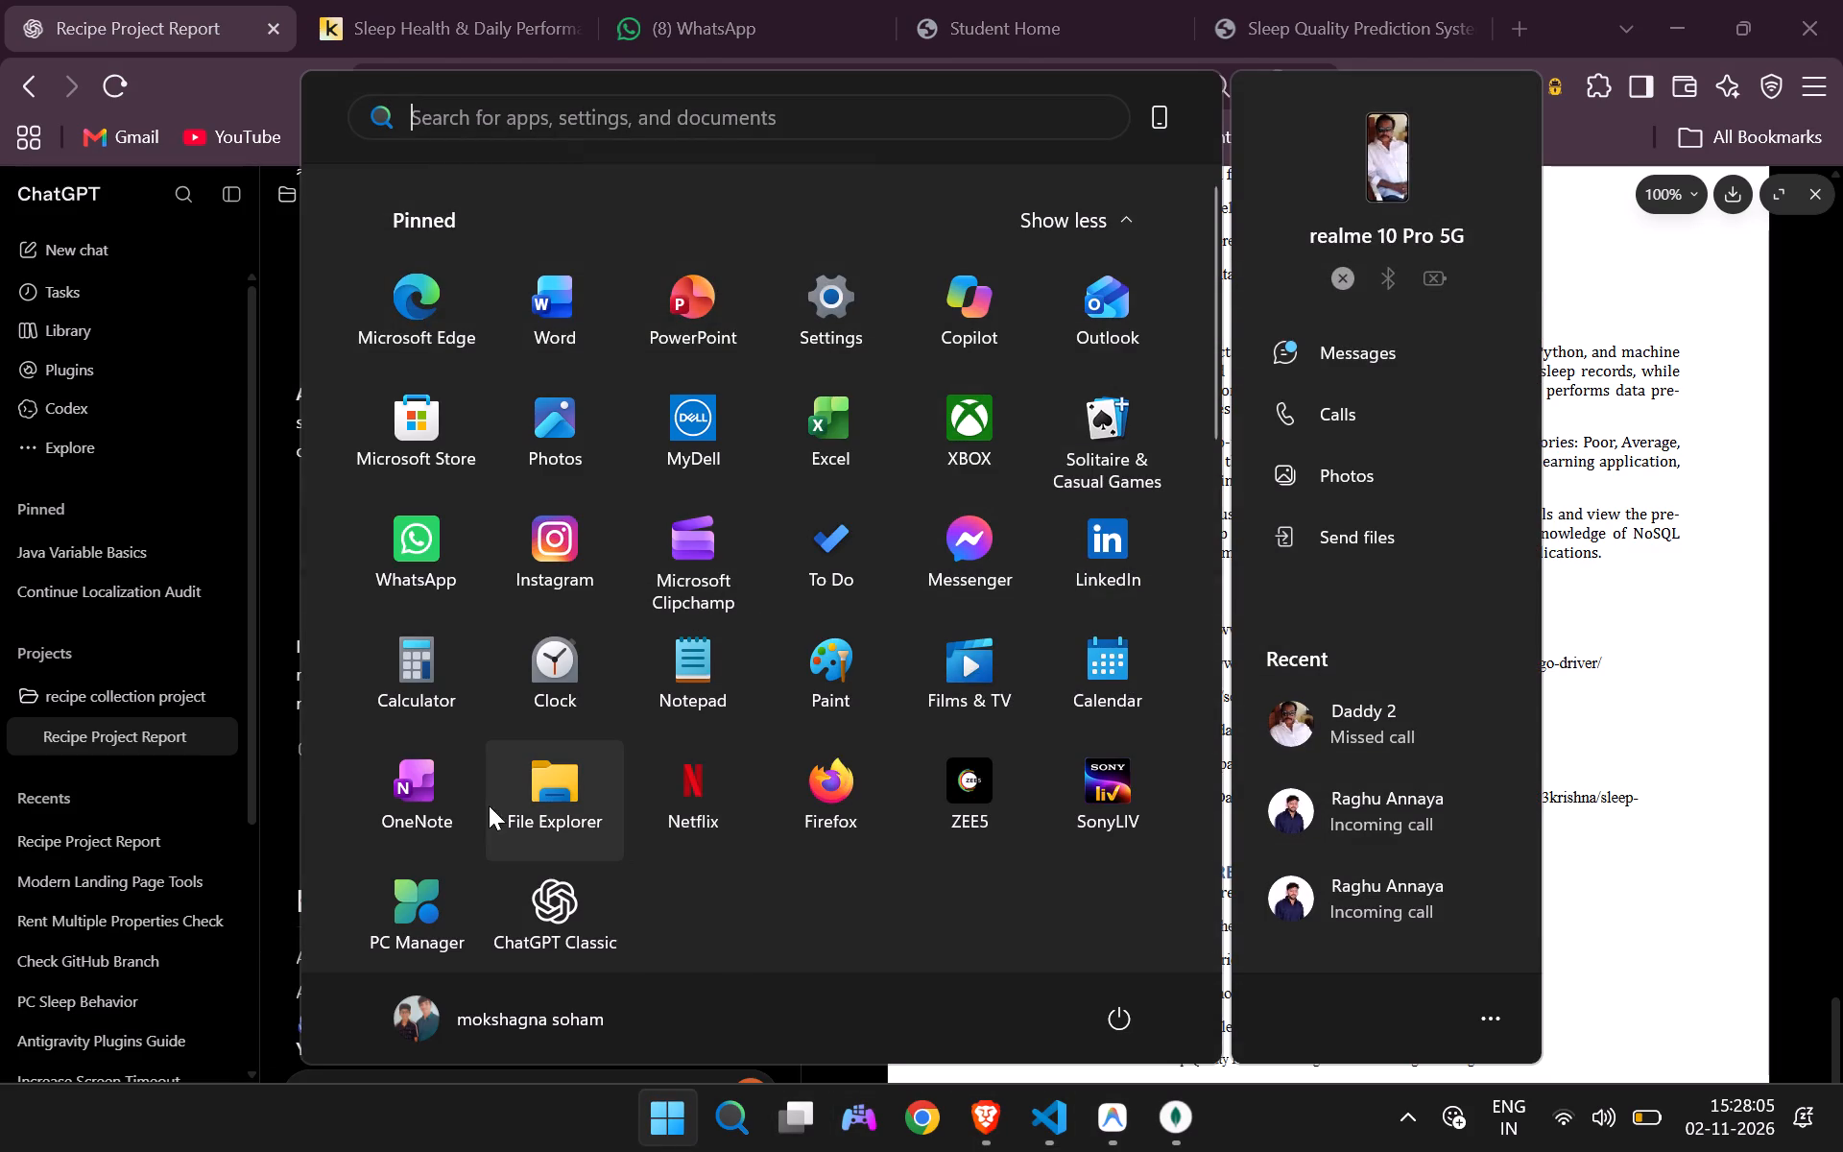
click(538, 810)
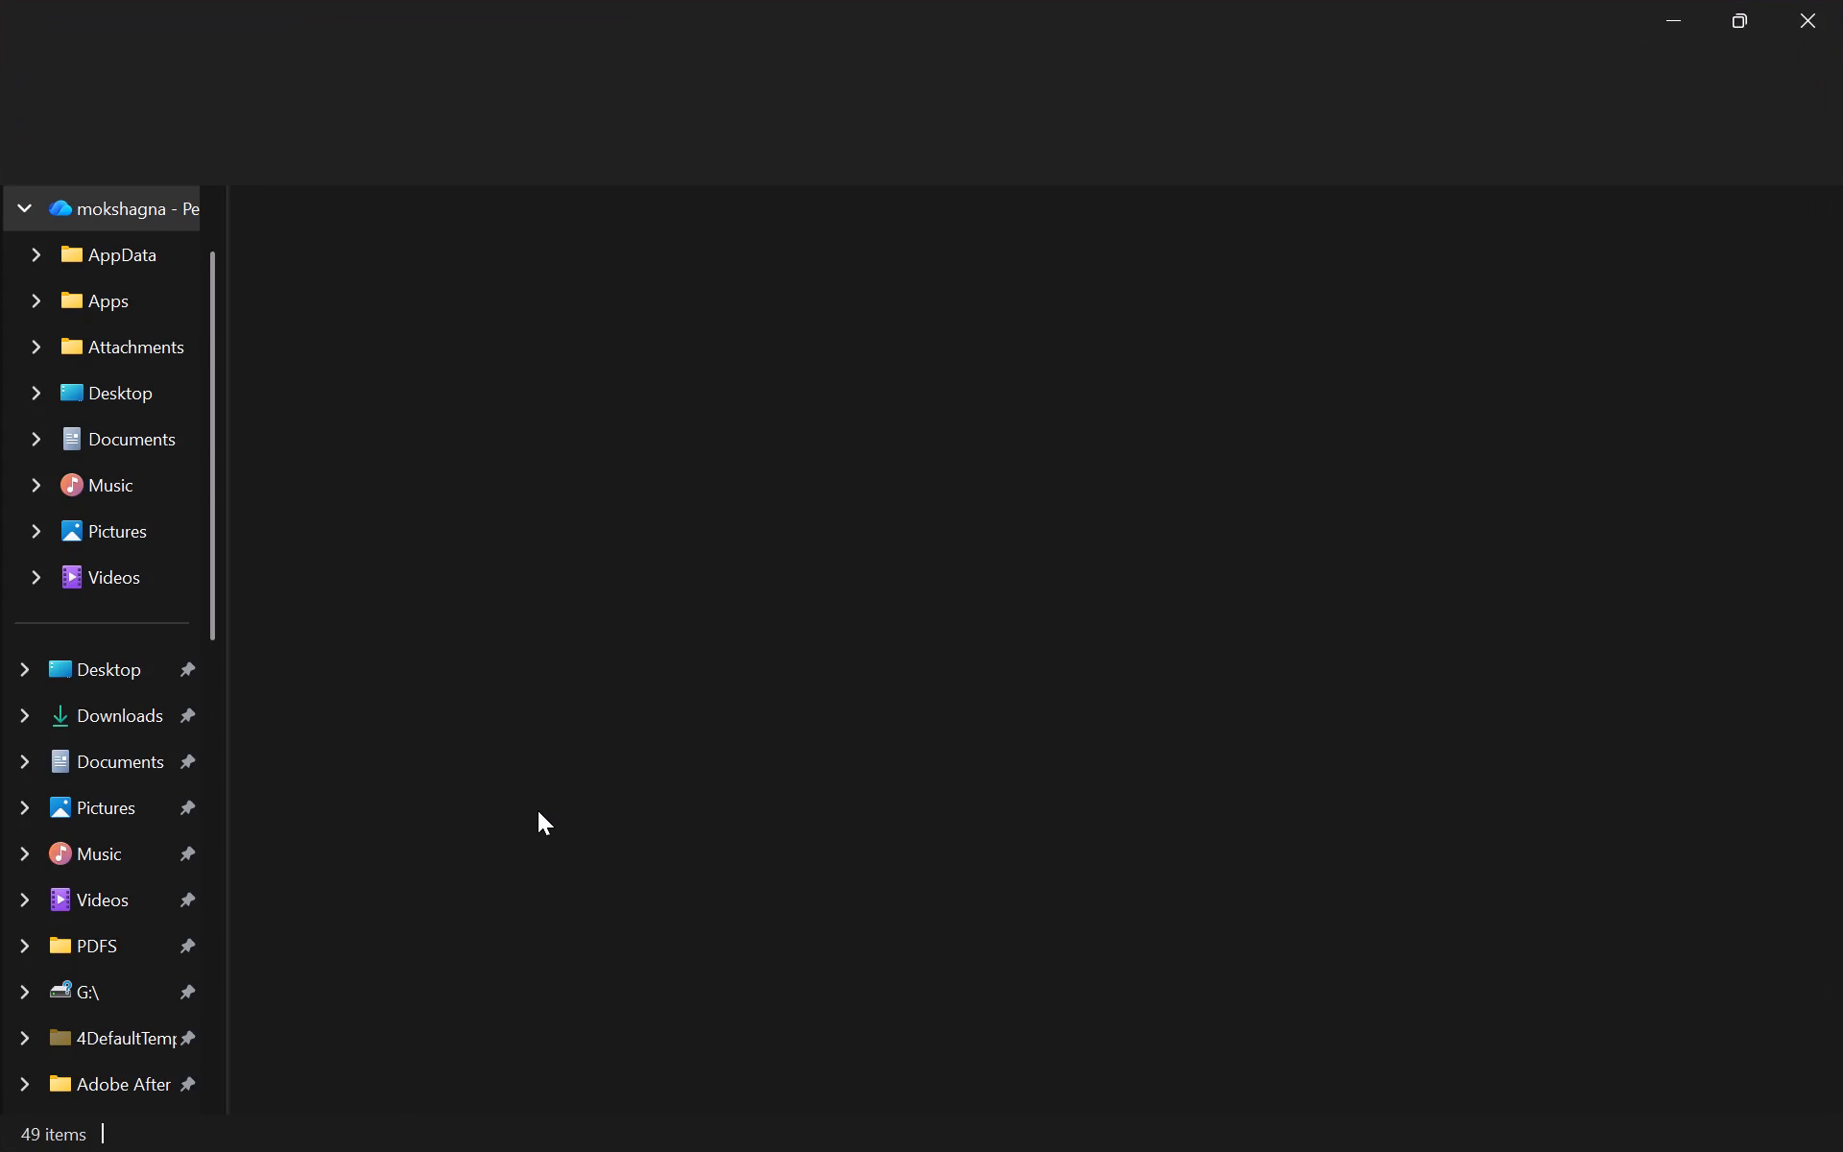
click(160, 714)
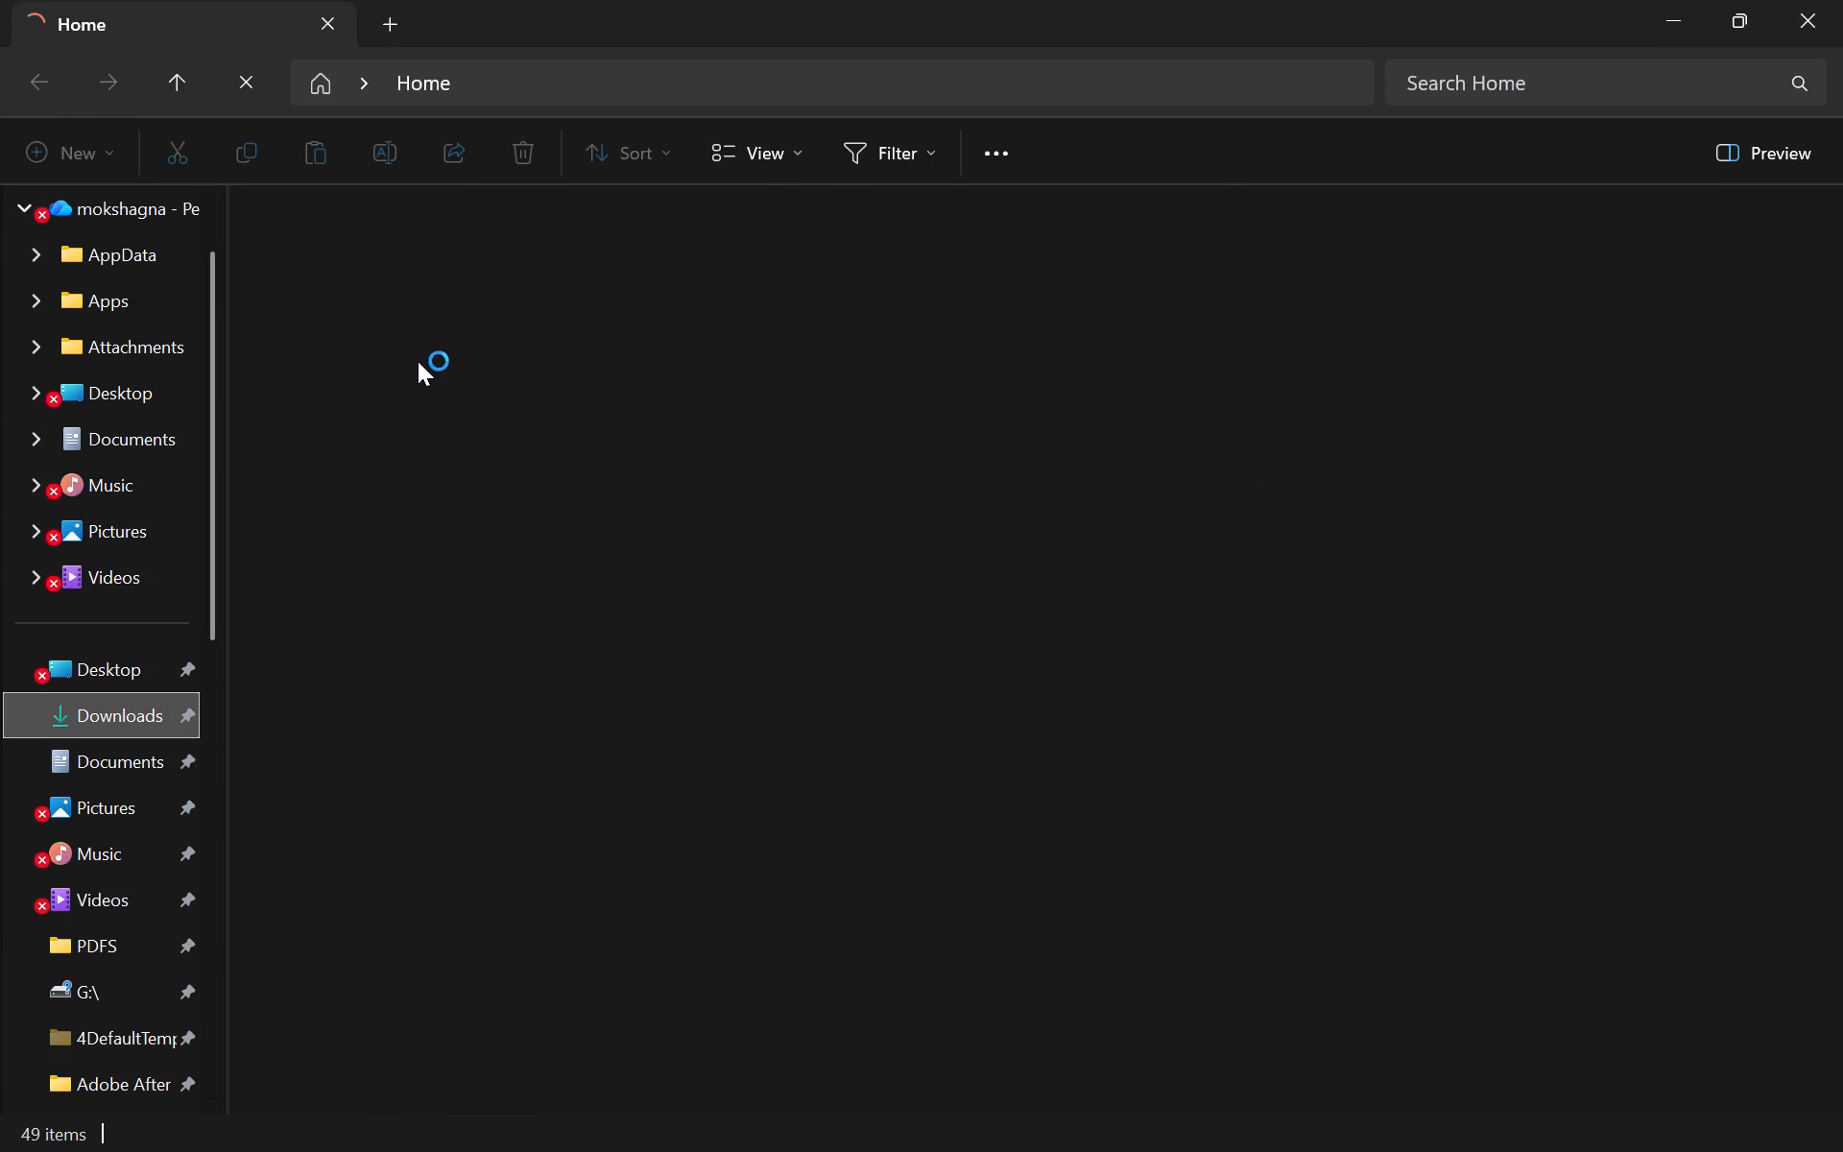
double_click(407, 457)
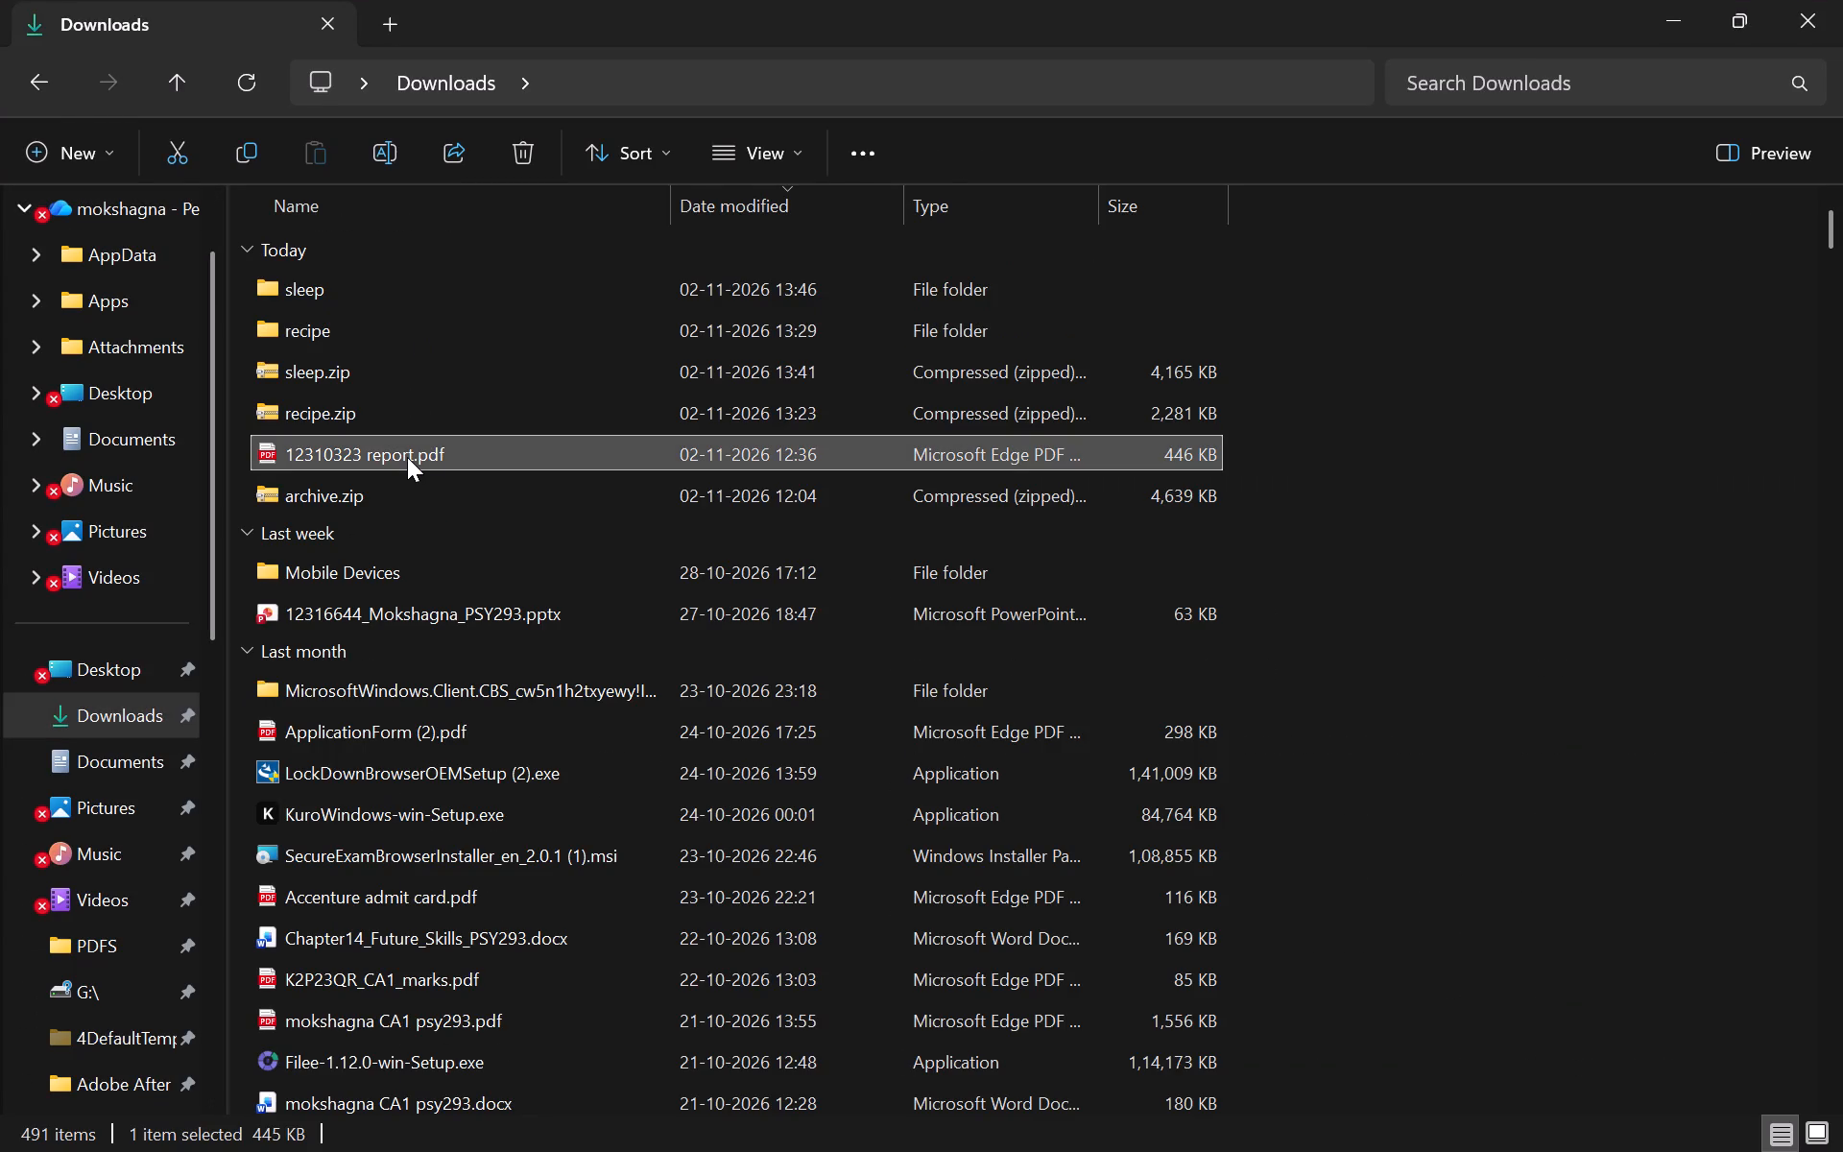
Skim the sample weather classification report backwards from its complete source code to the dataset description and introduction.
scroll(506, 643, down, 9)
scroll(506, 643, up, 1)
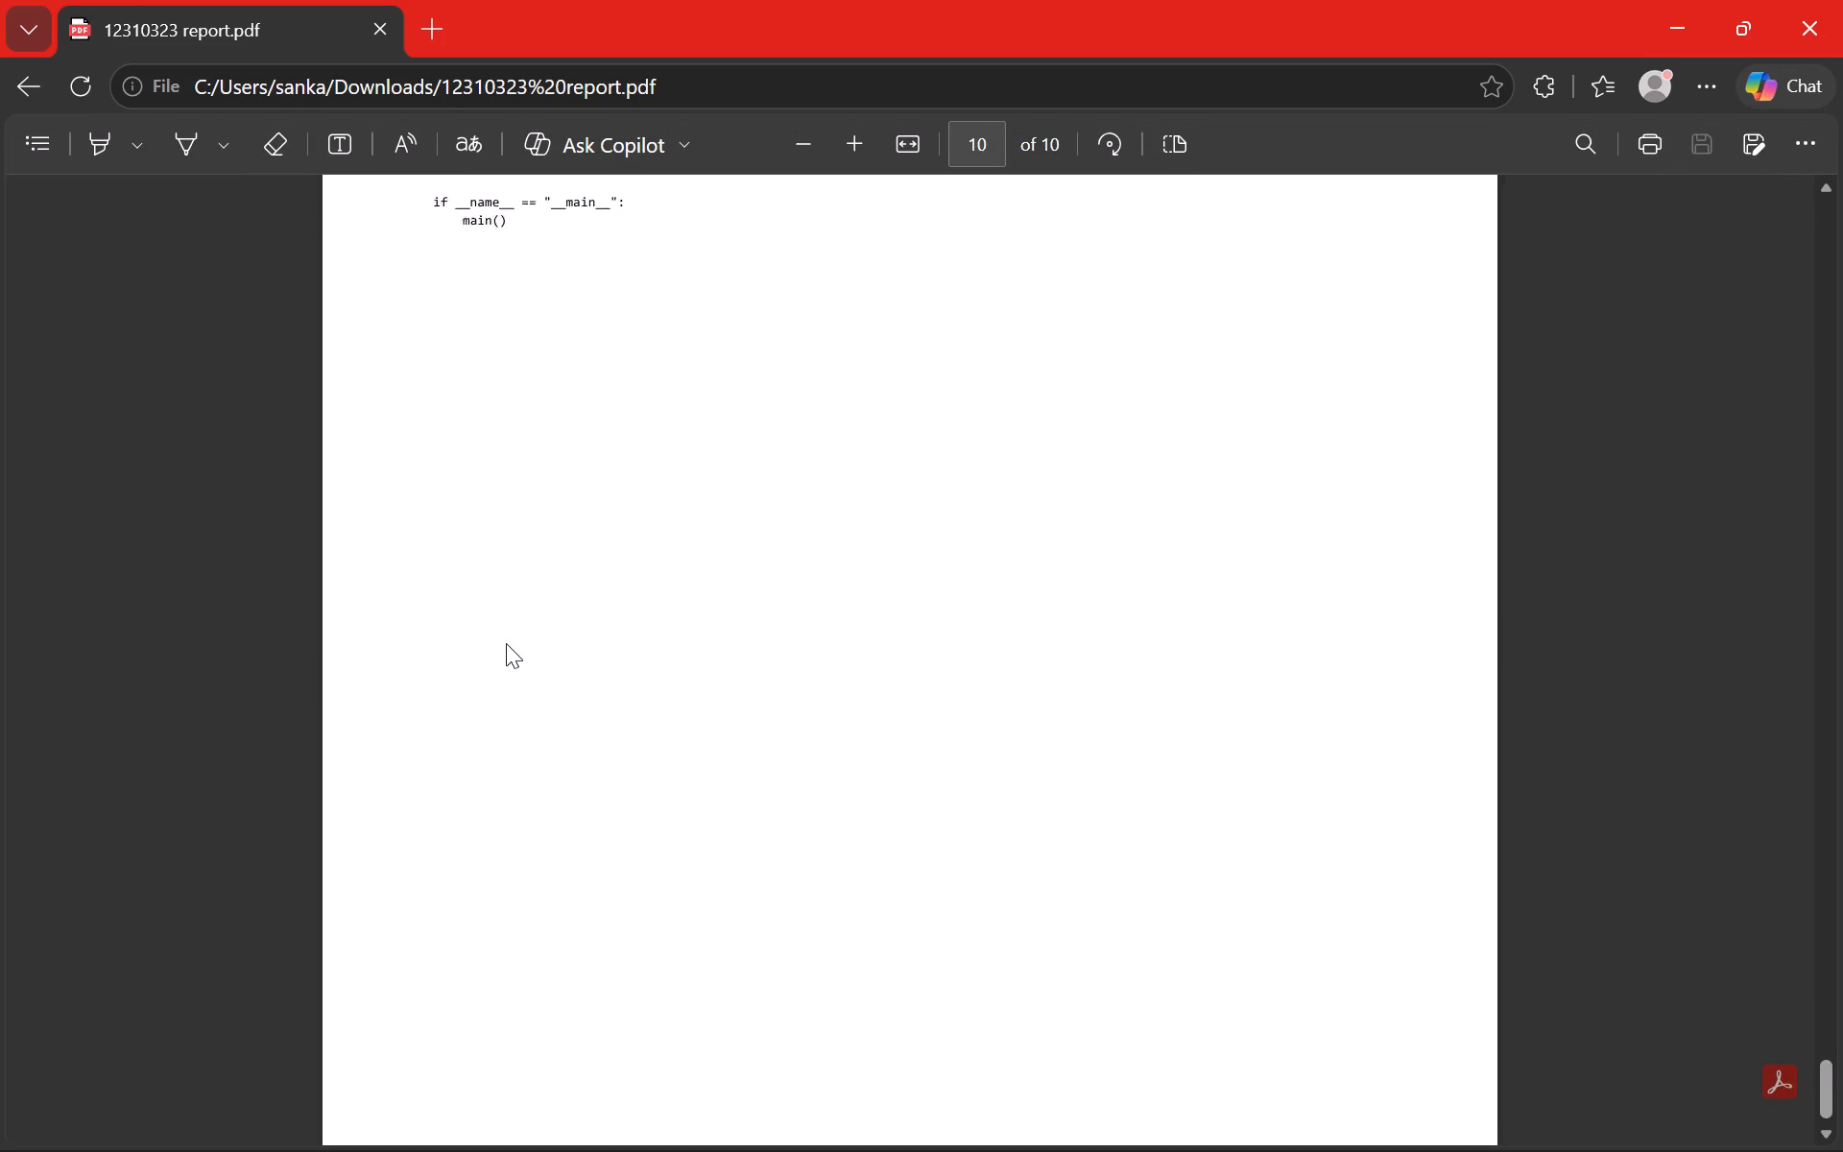
scroll(506, 643, up, 12)
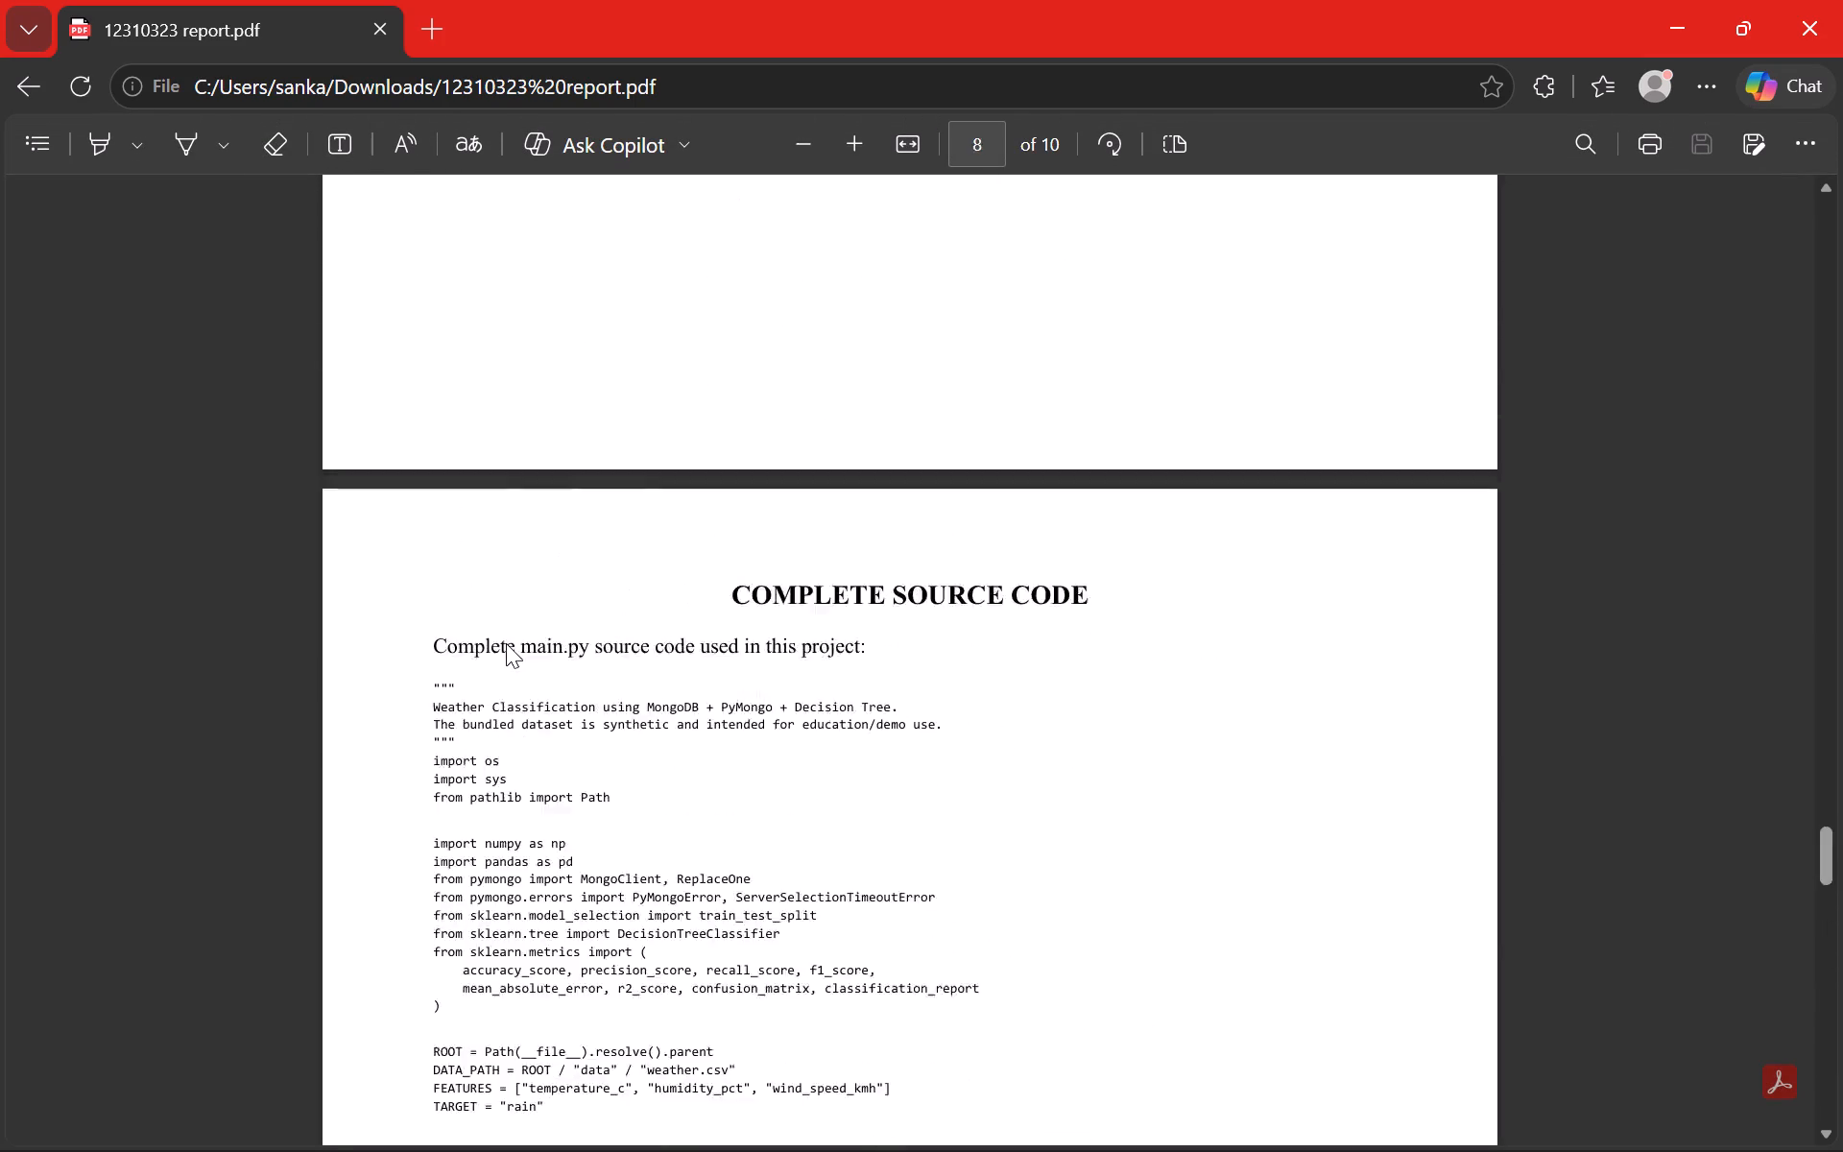
scroll(506, 643, up, 7)
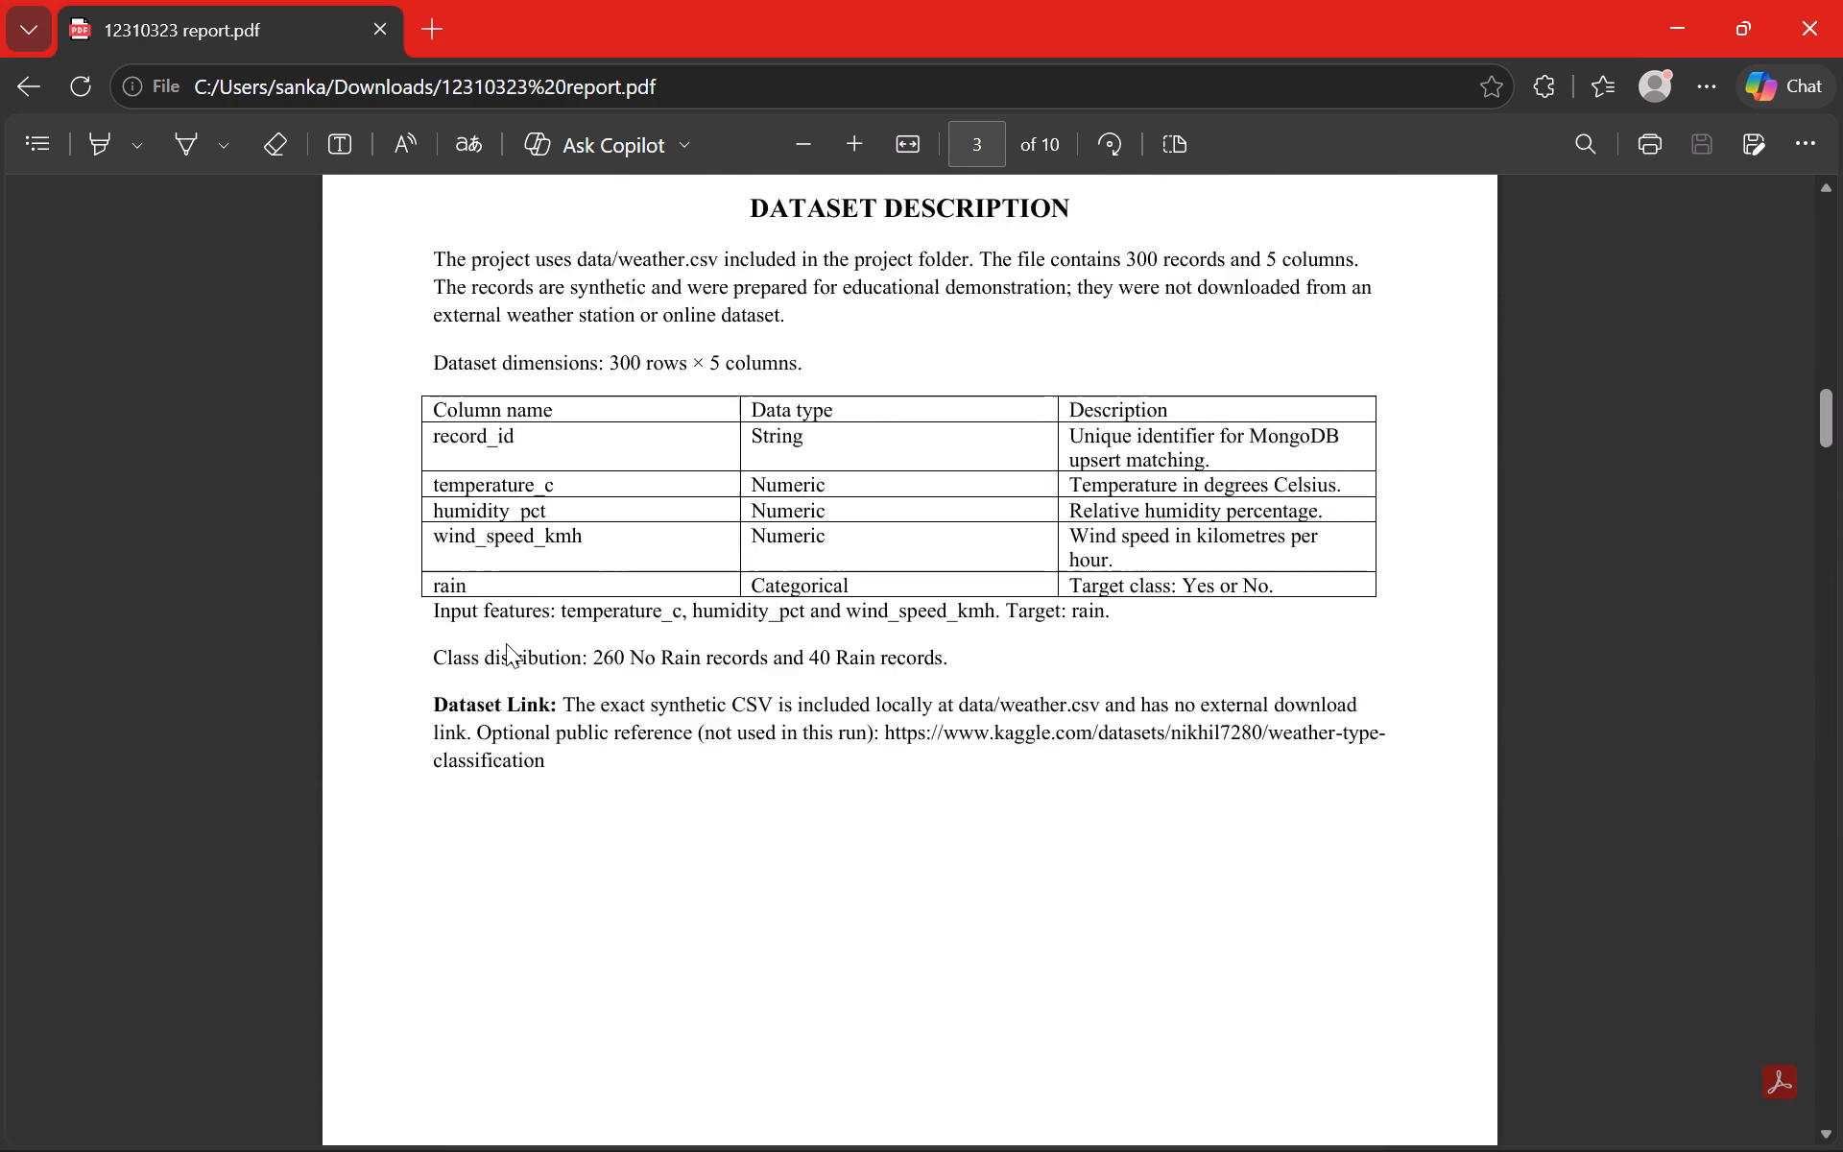
scroll(506, 643, up, 1)
scroll(506, 643, down, 4)
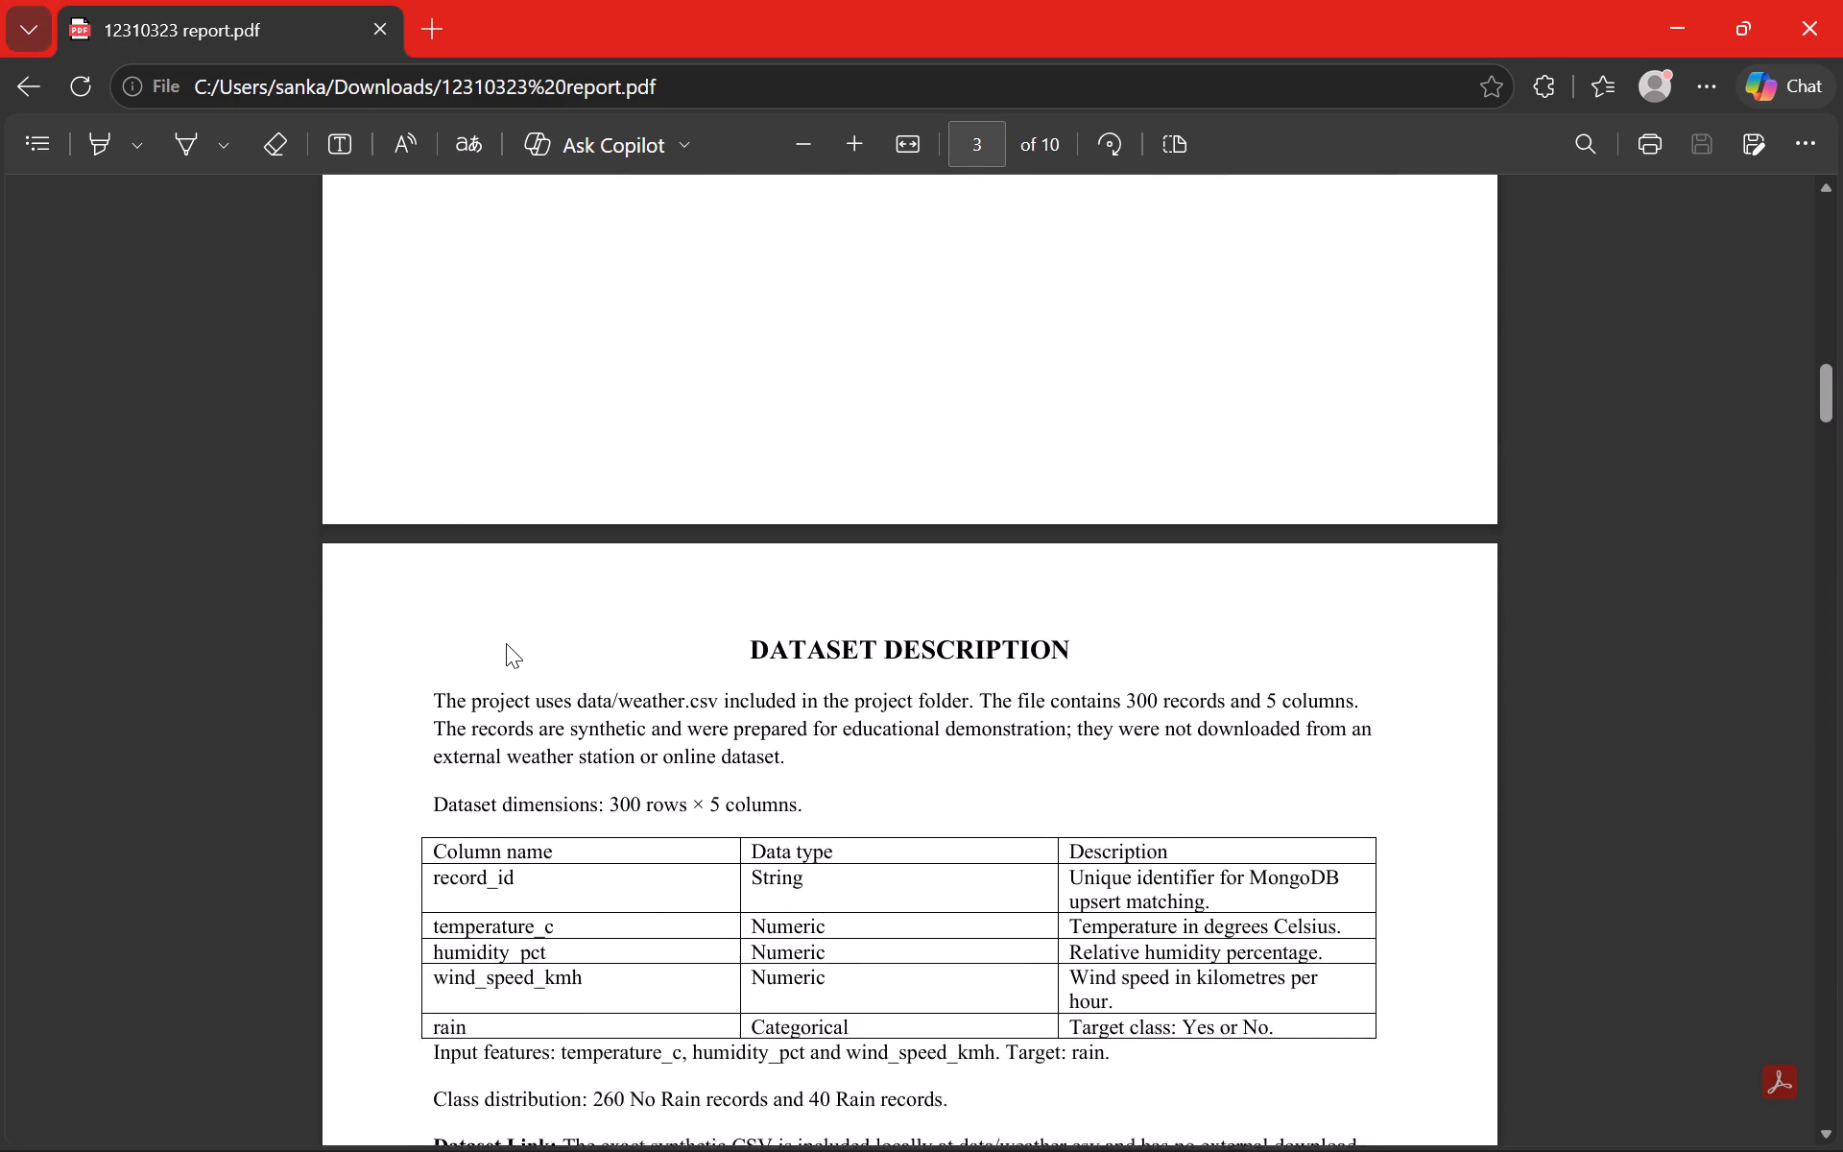
scroll(506, 643, down, 1)
scroll(506, 643, up, 7)
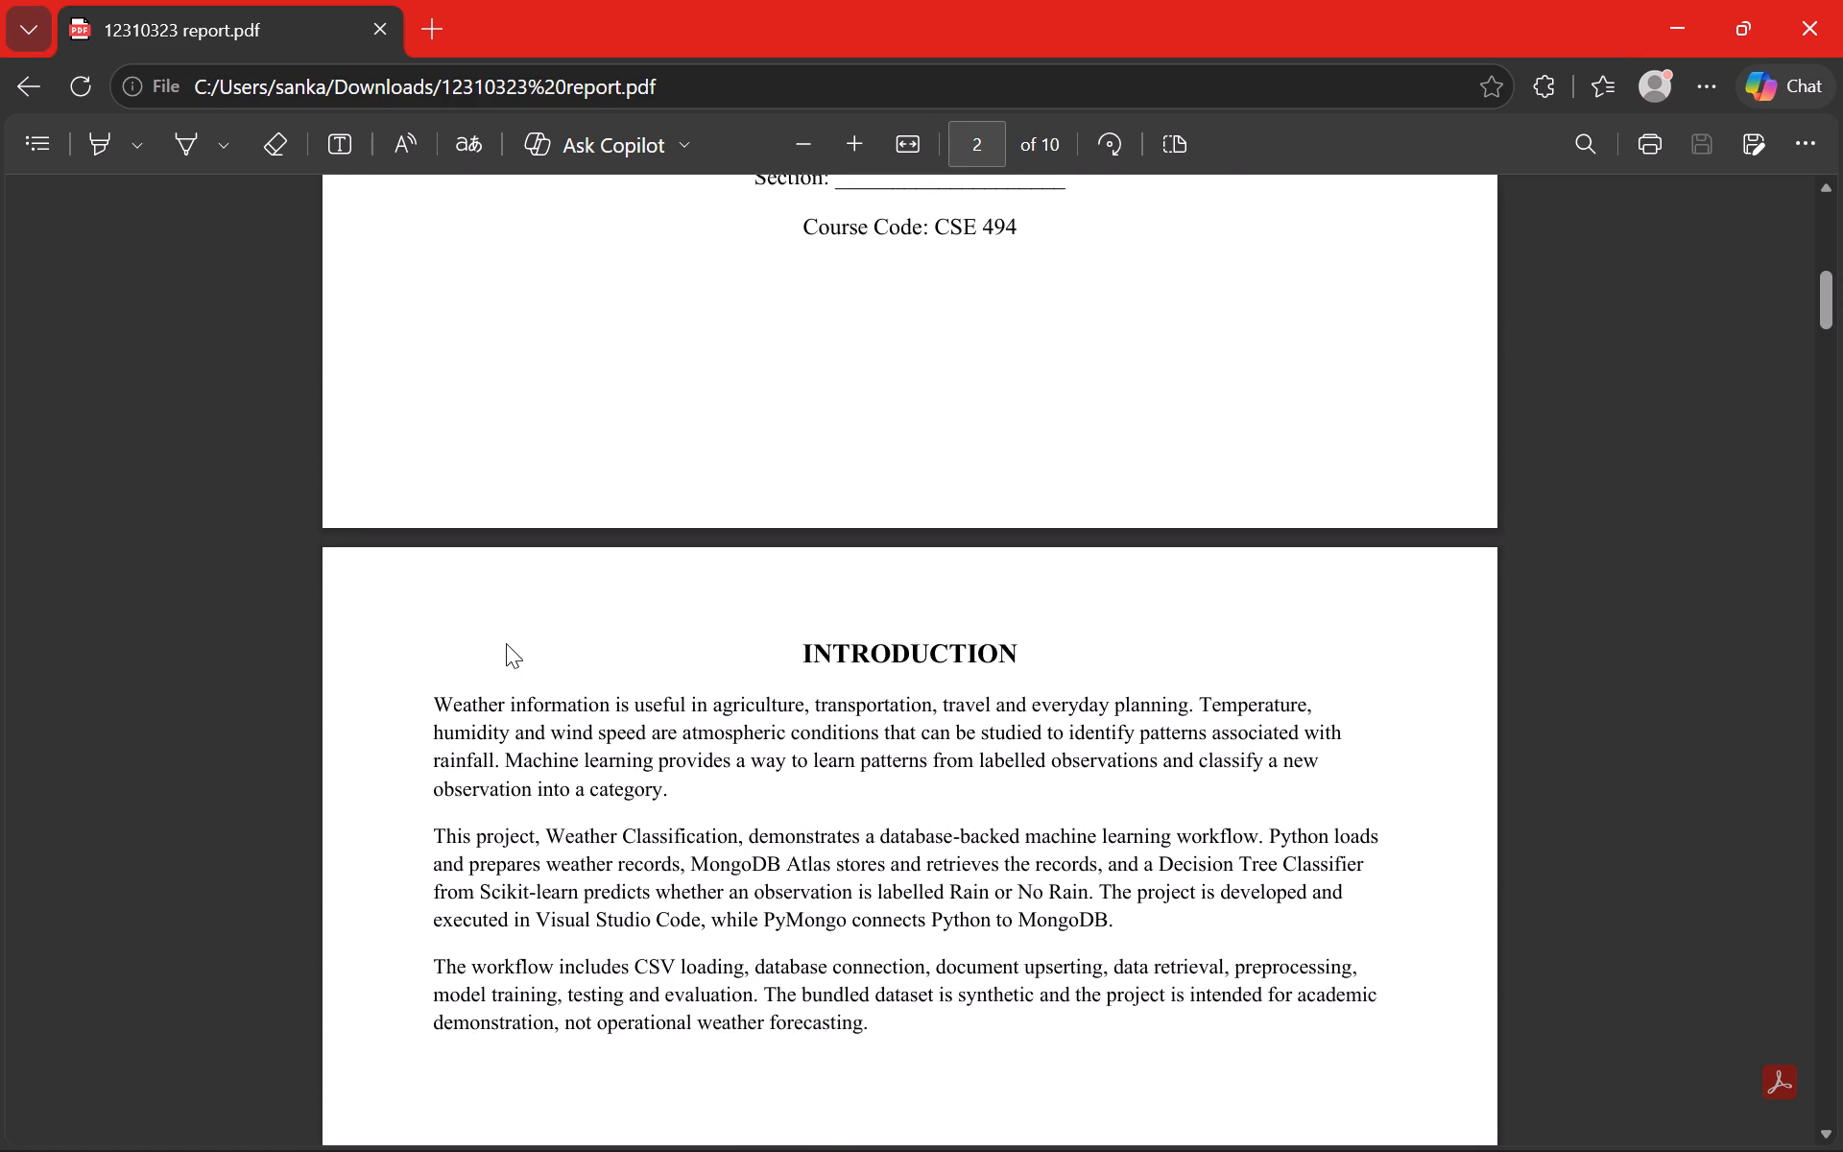
scroll(506, 643, up, 2)
scroll(506, 643, down, 10)
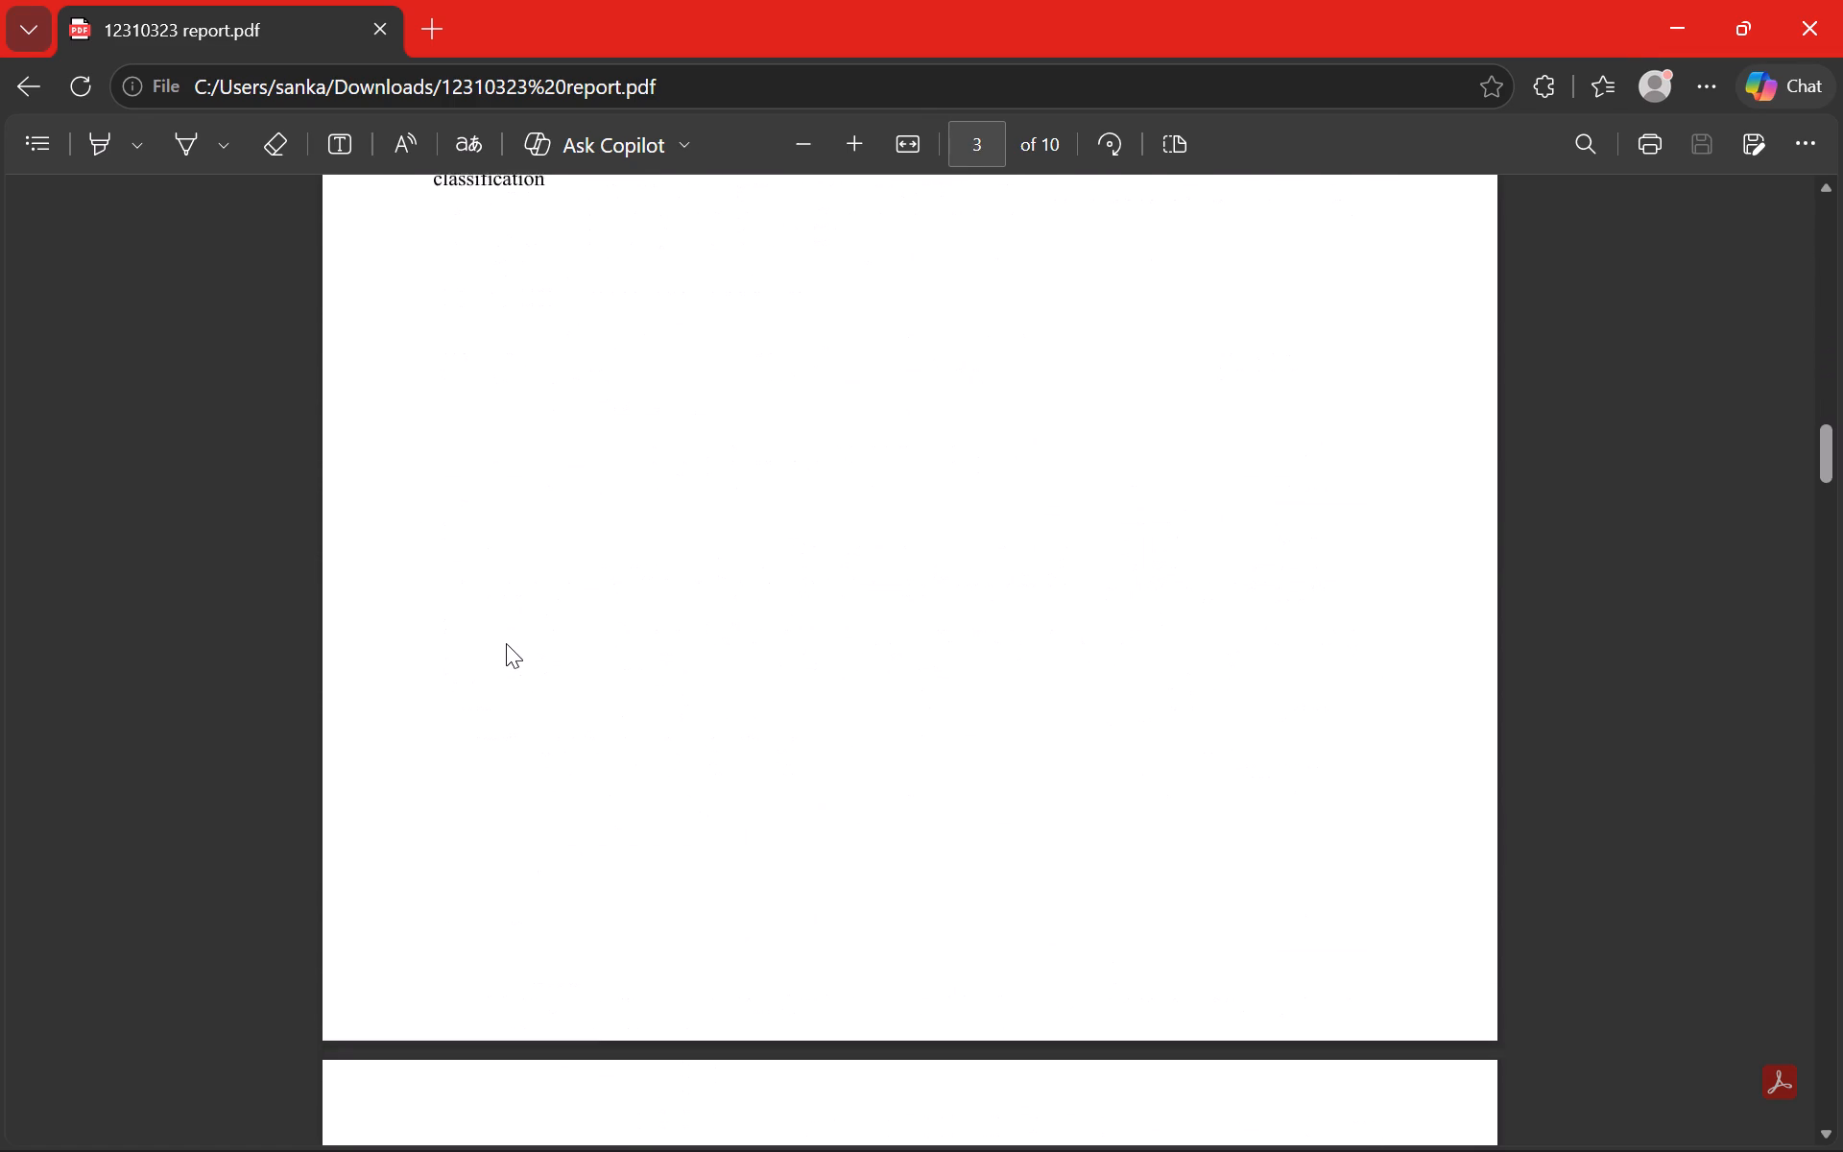
scroll(506, 643, down, 3)
scroll(506, 643, up, 7)
scroll(506, 643, right, 1)
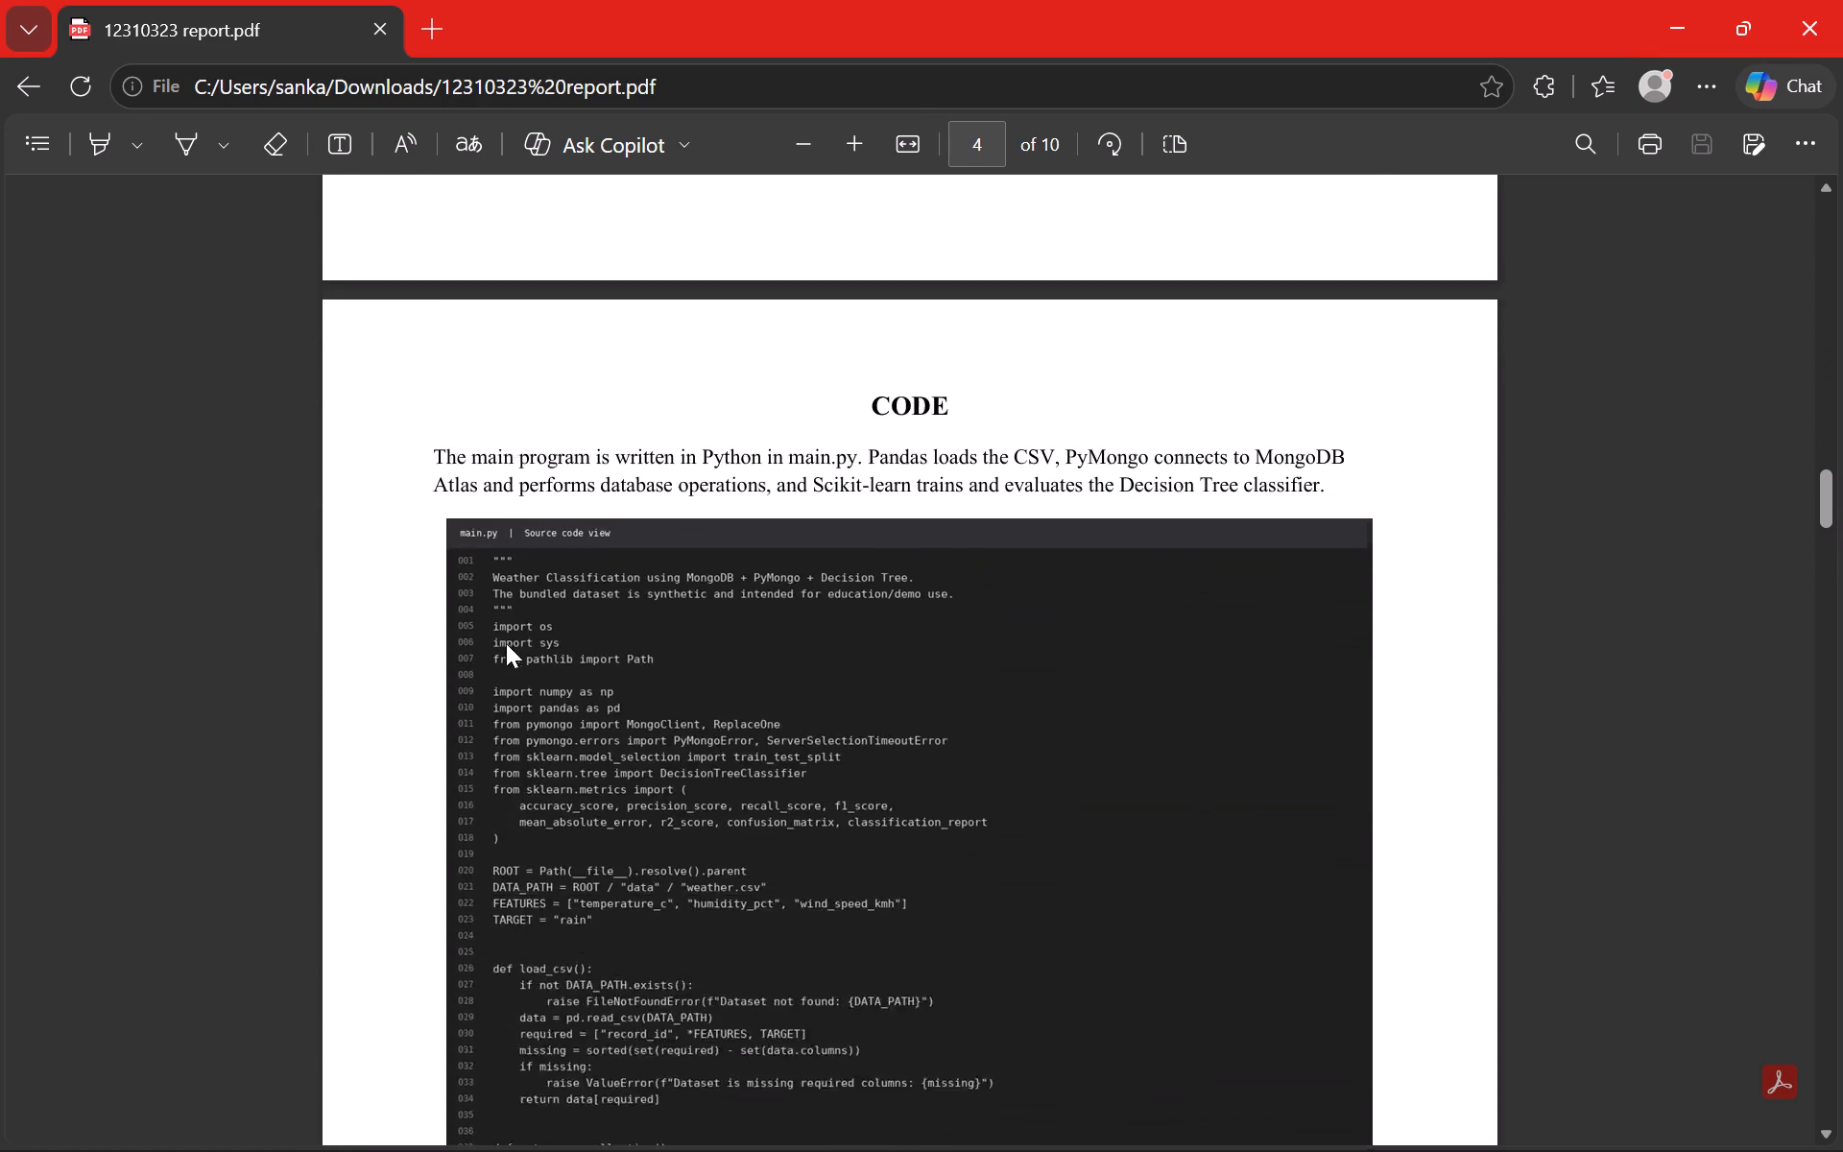
scroll(506, 643, right, 1)
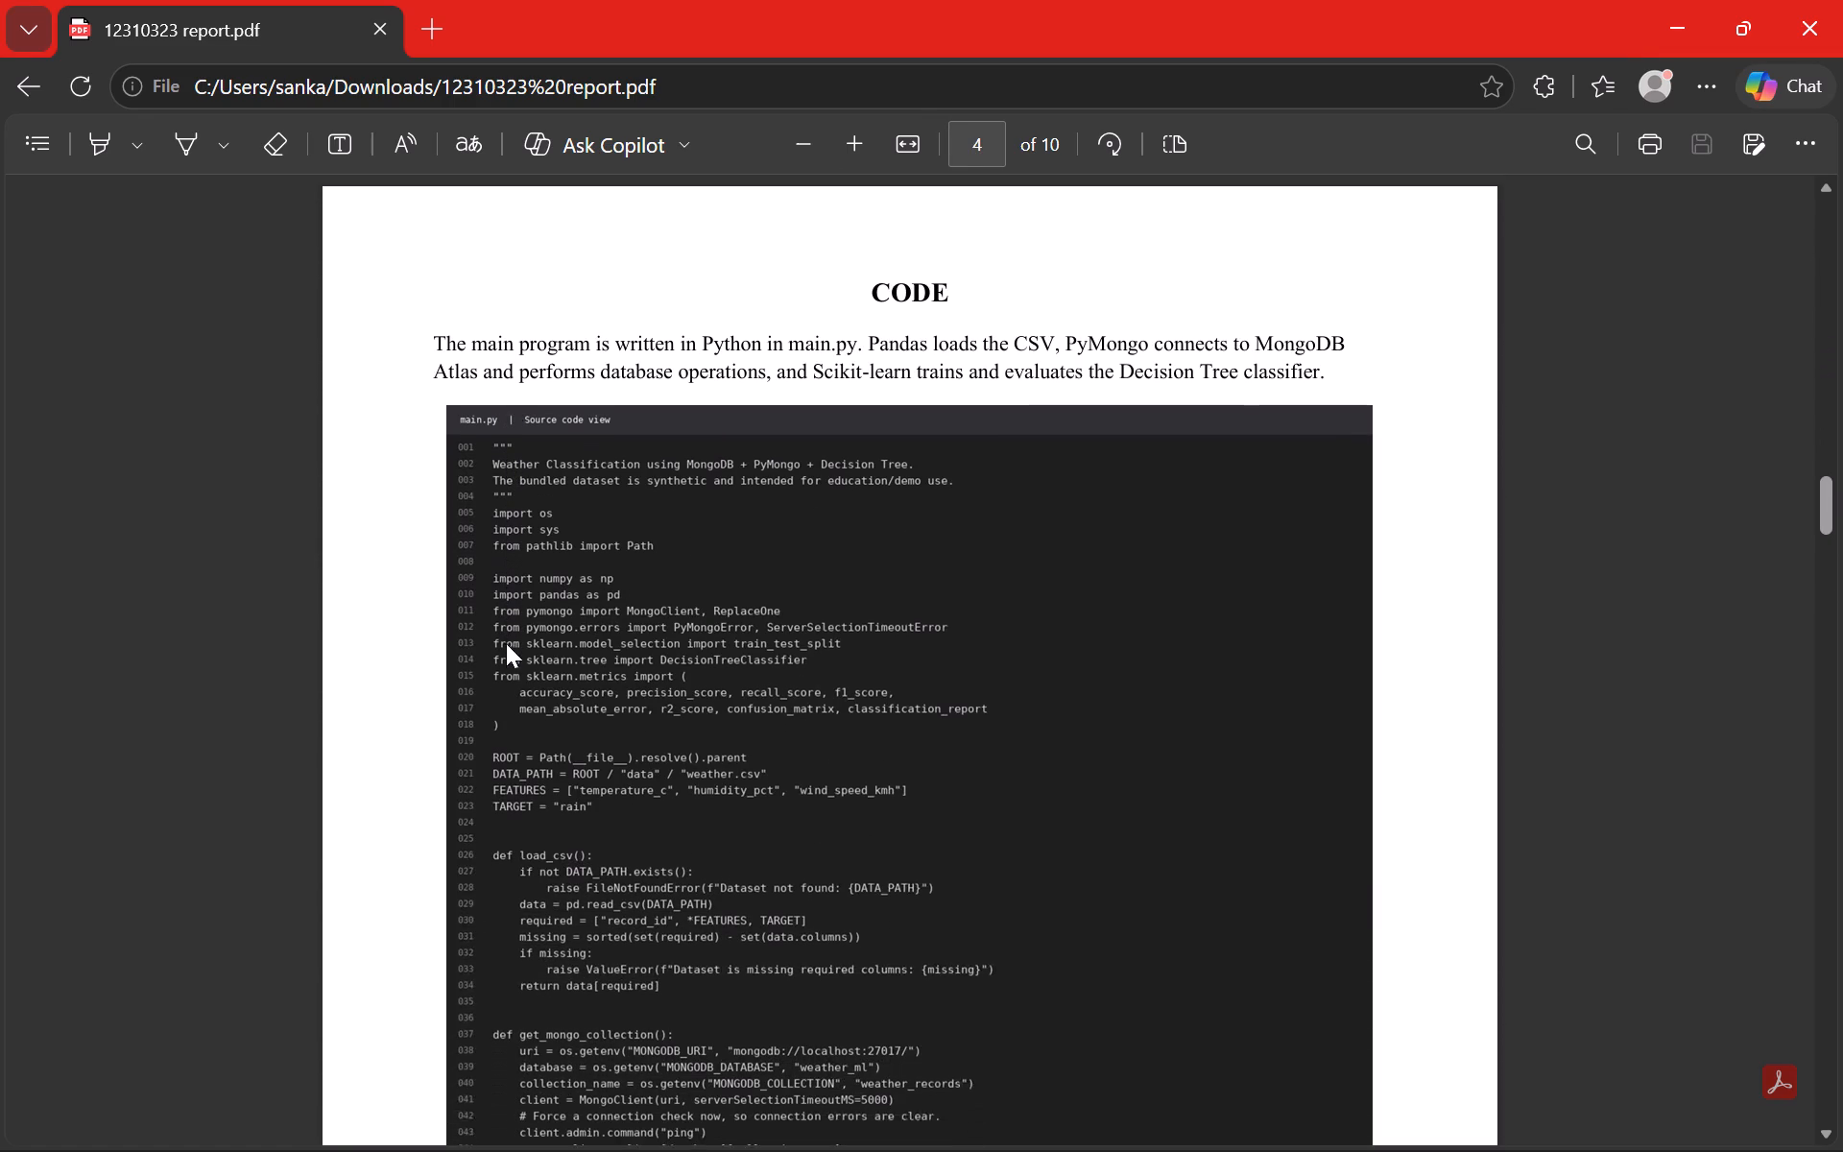
scroll(506, 643, right, 1)
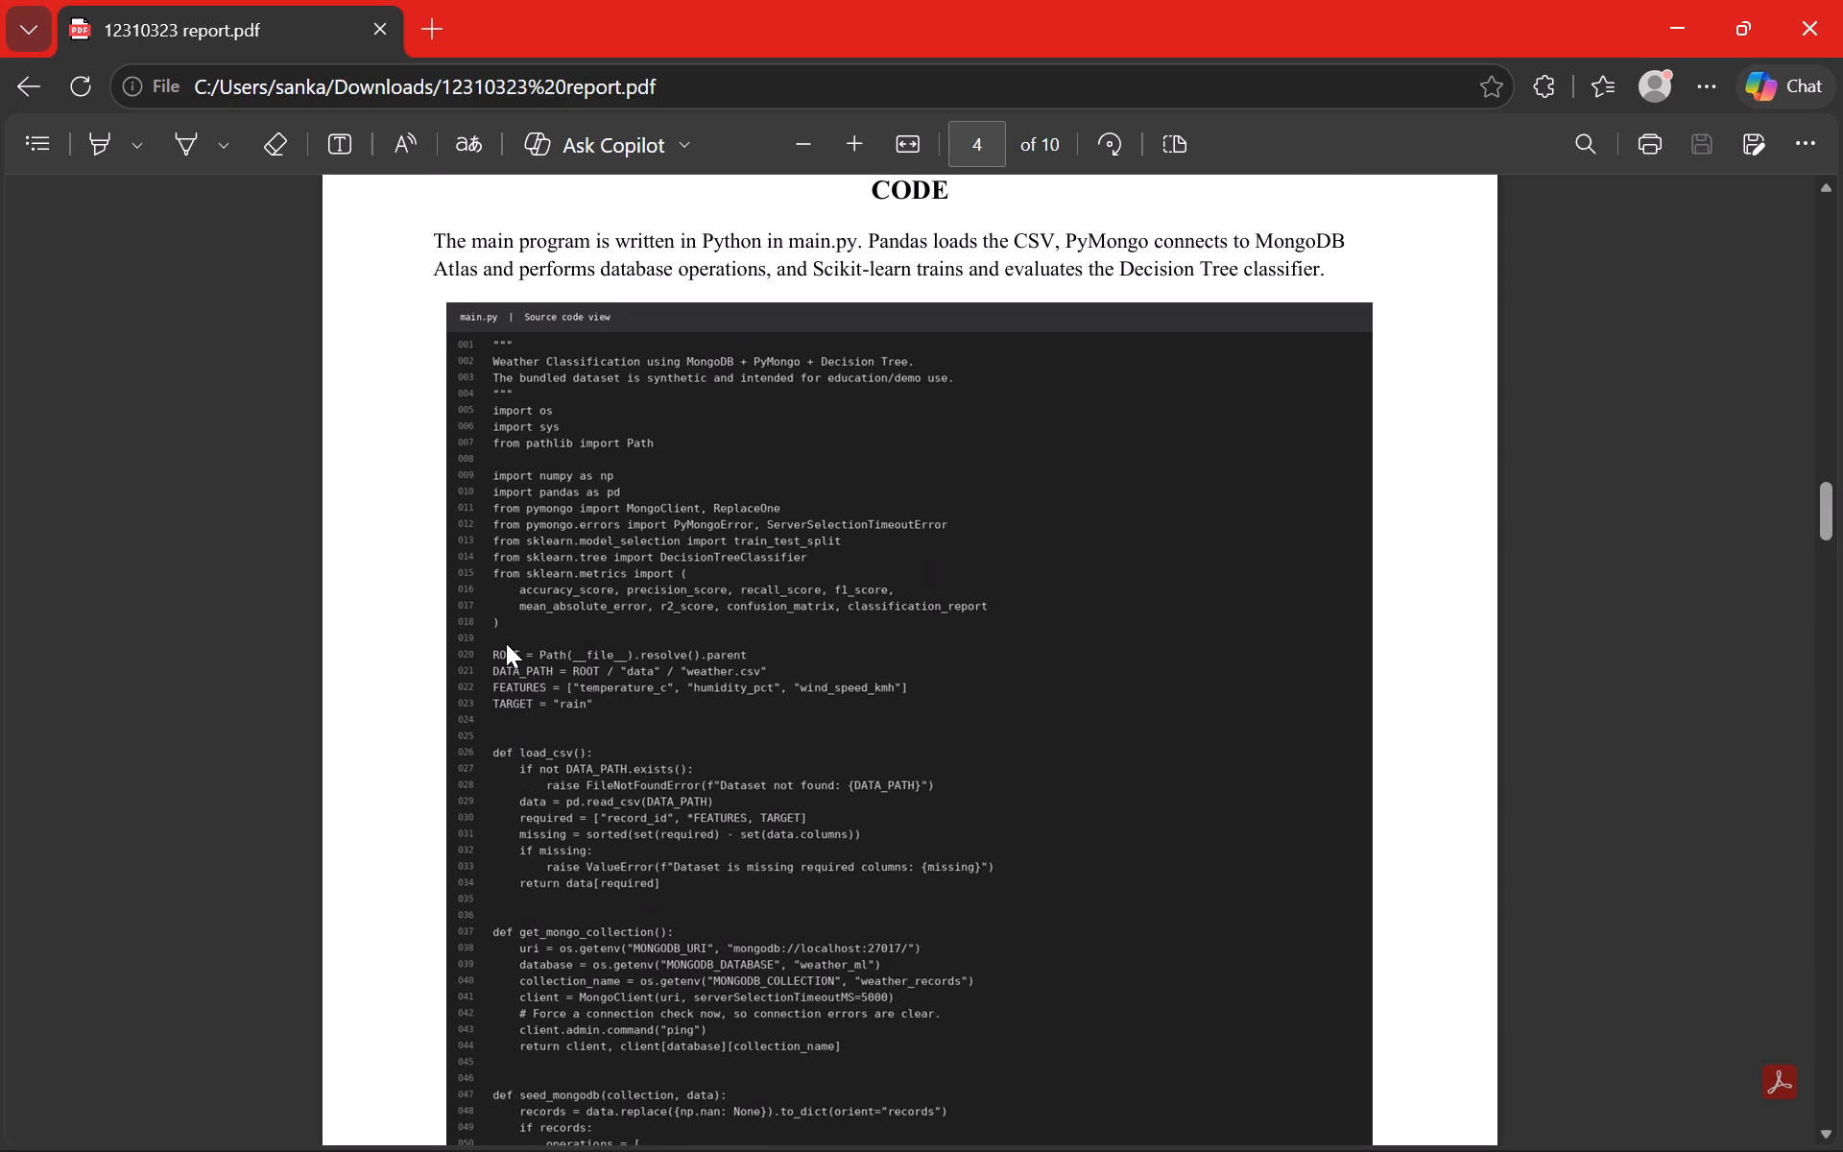
scroll(506, 643, down, 5)
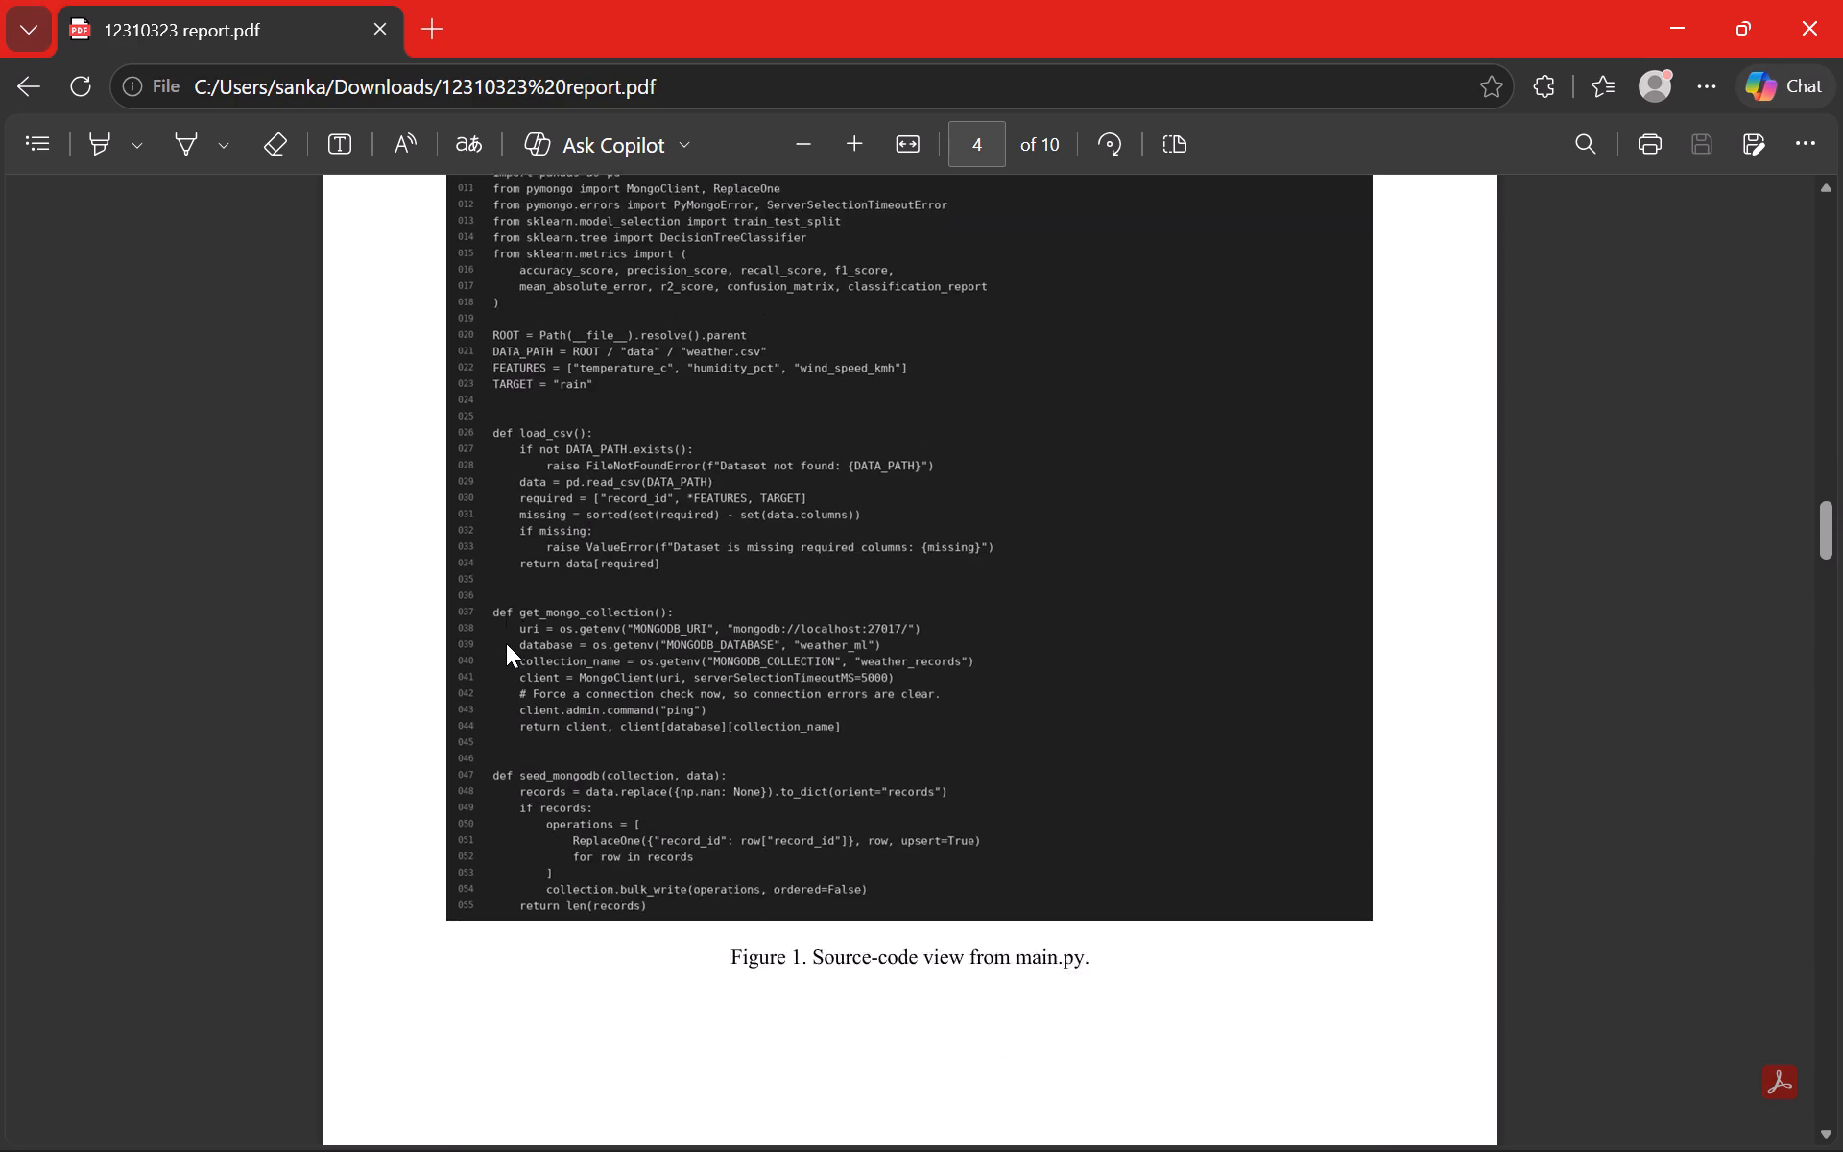
scroll(506, 643, down, 8)
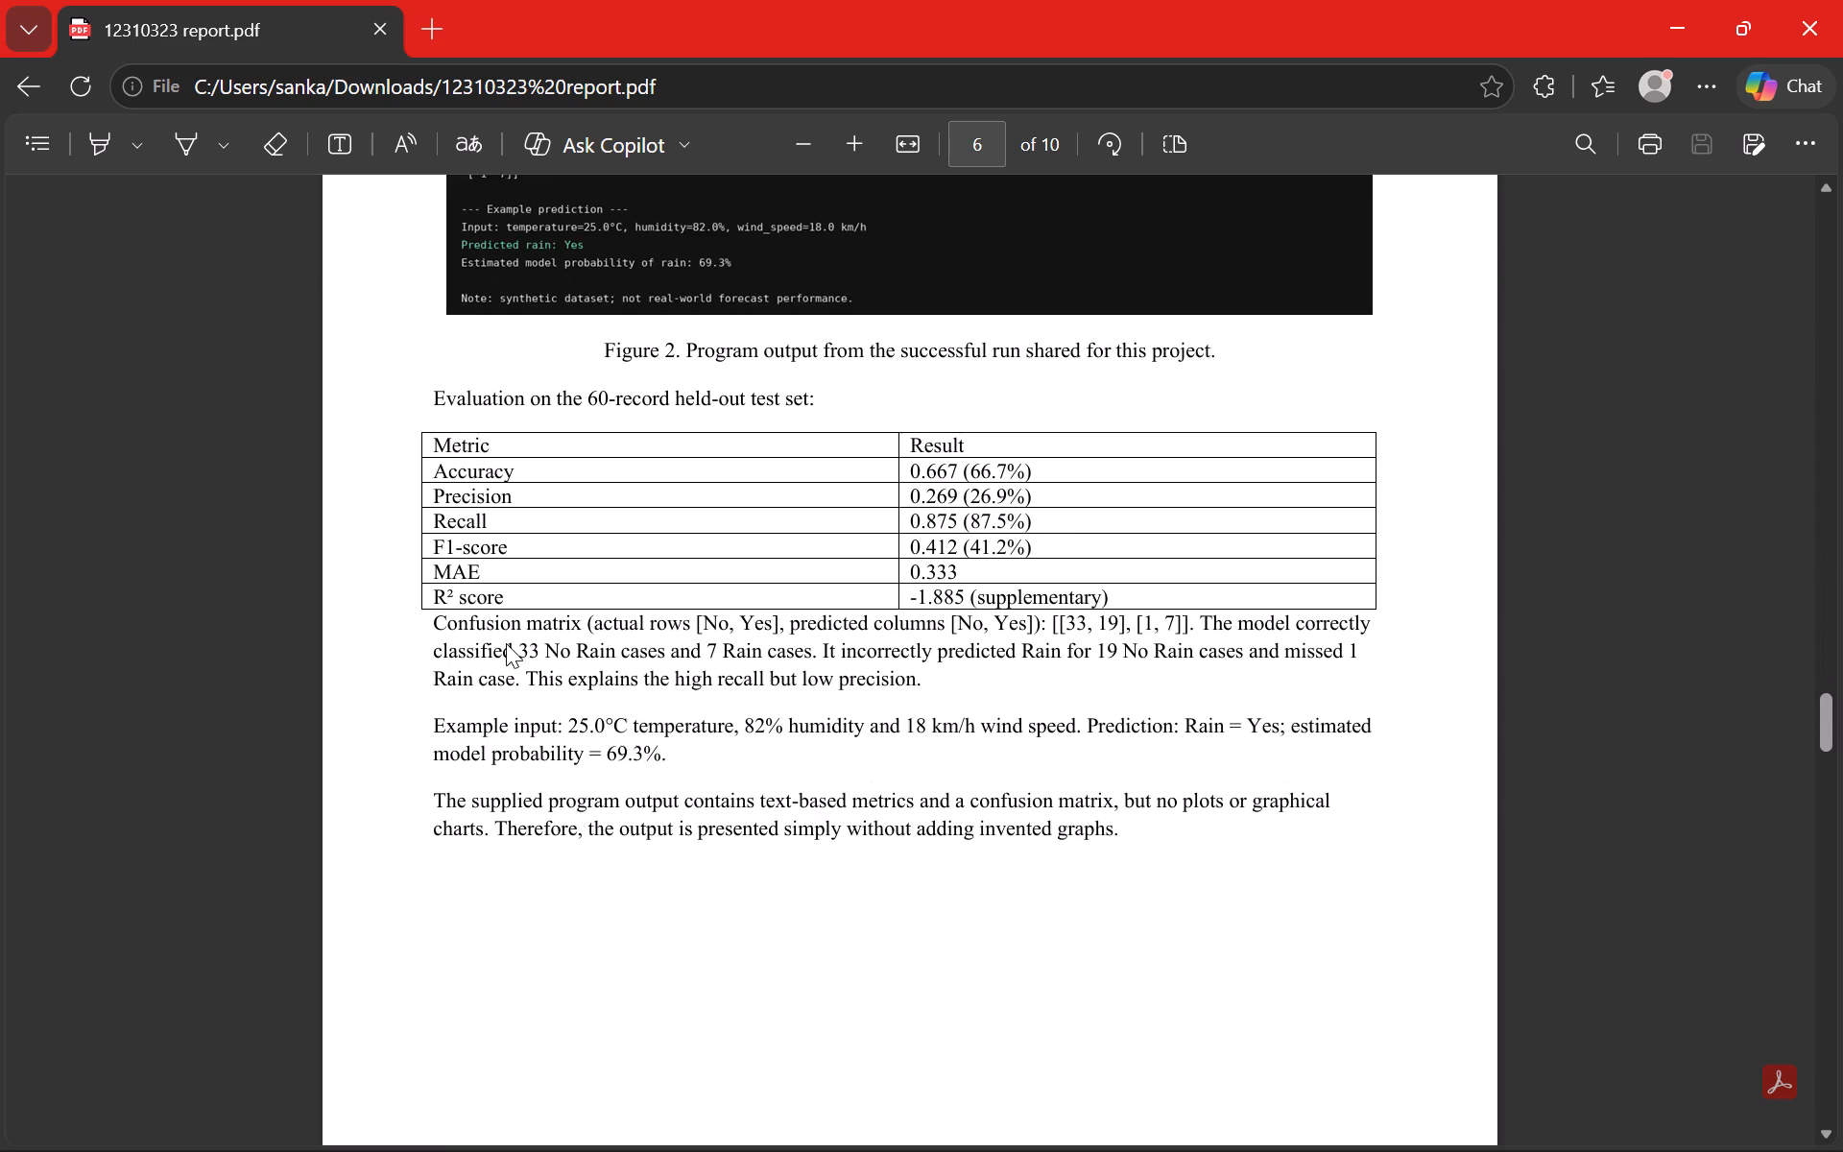
scroll(506, 643, down, 3)
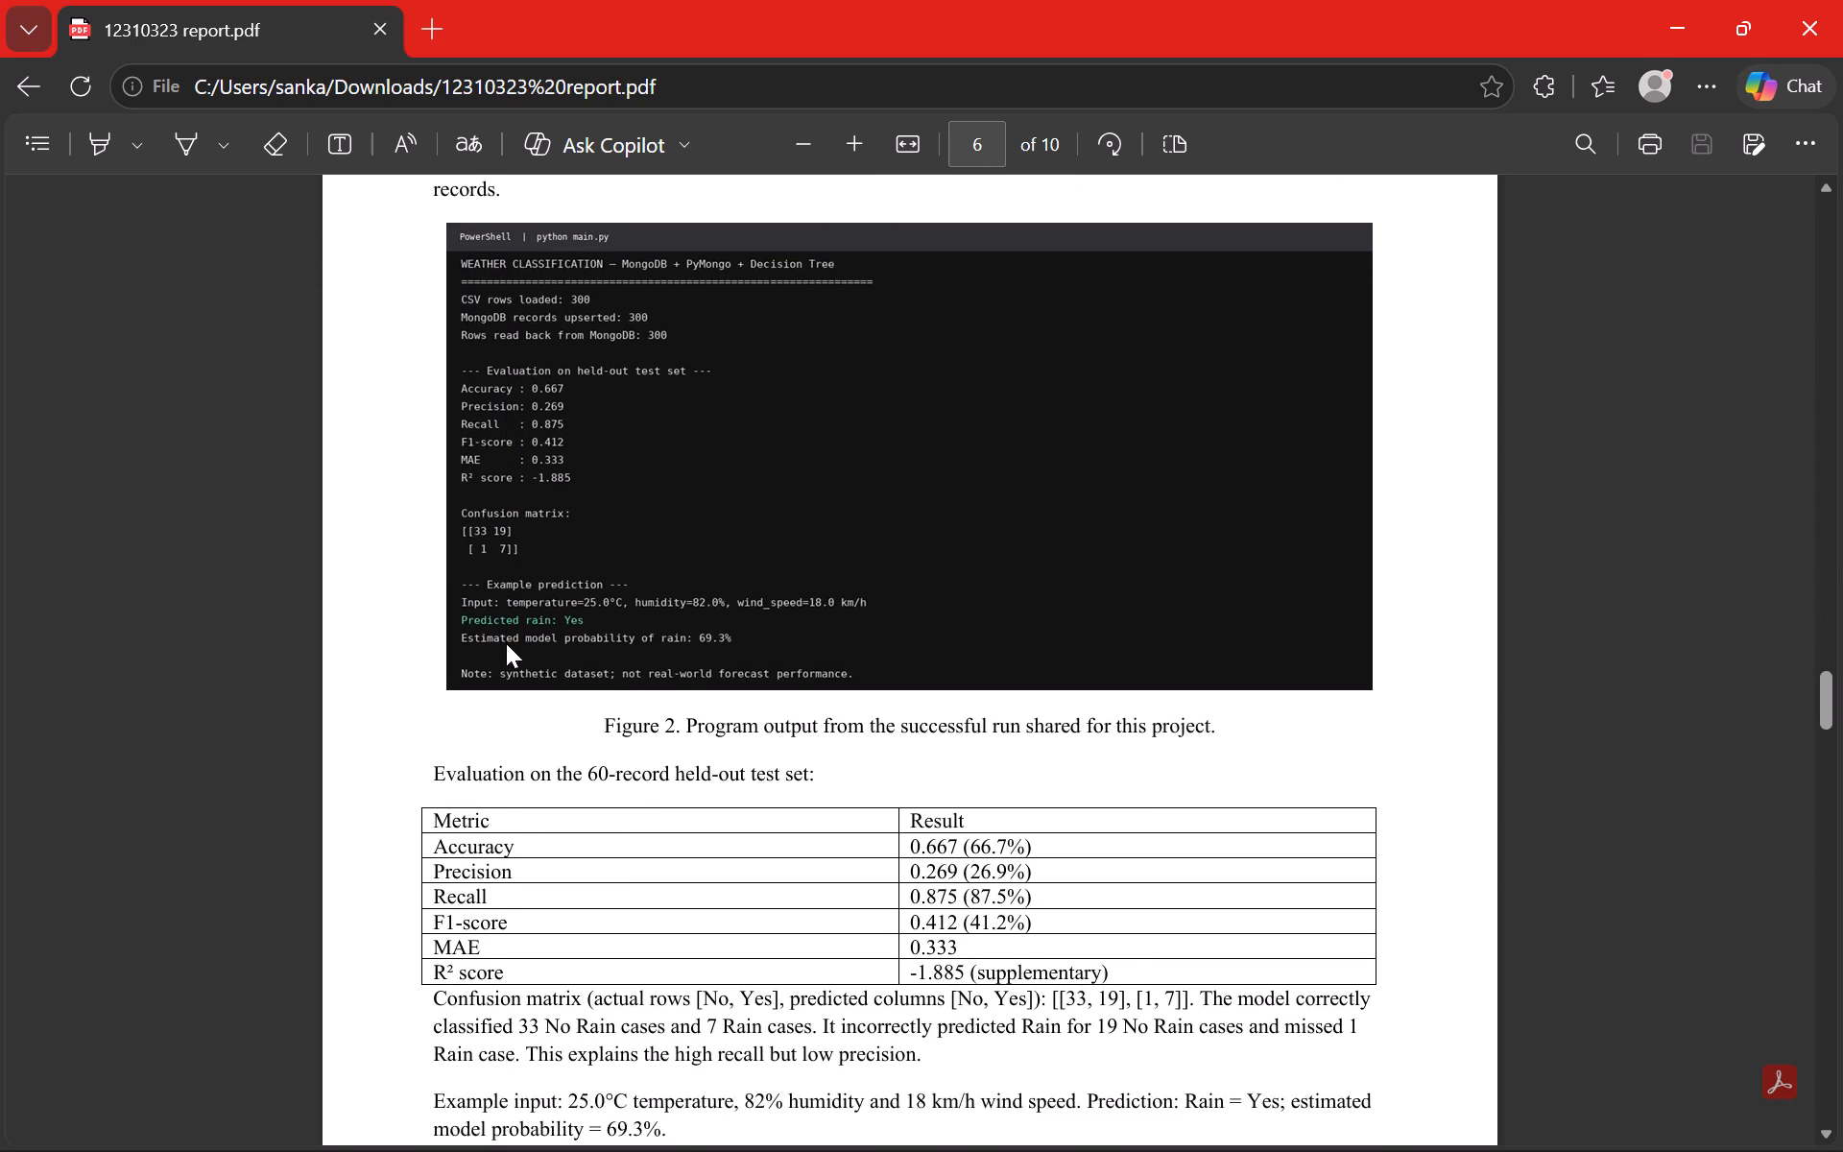
scroll(506, 643, down, 4)
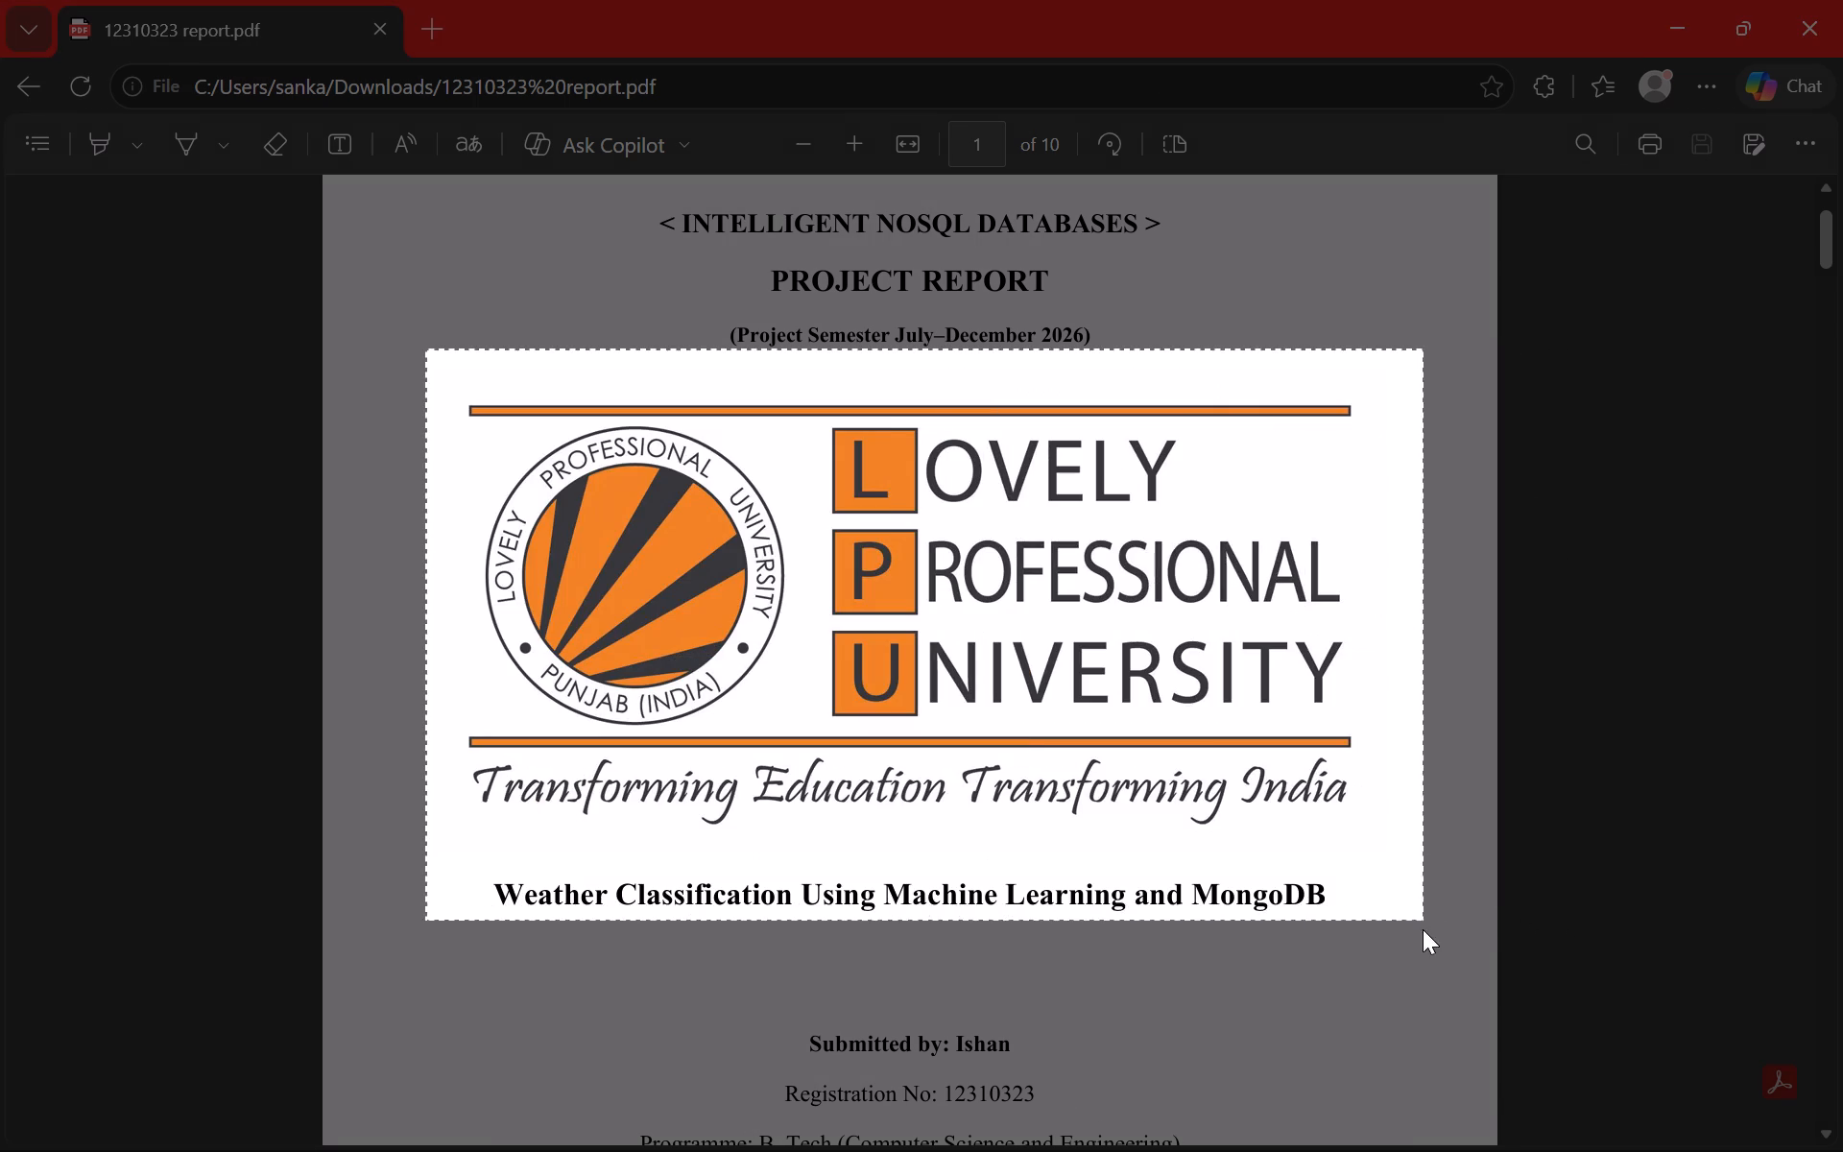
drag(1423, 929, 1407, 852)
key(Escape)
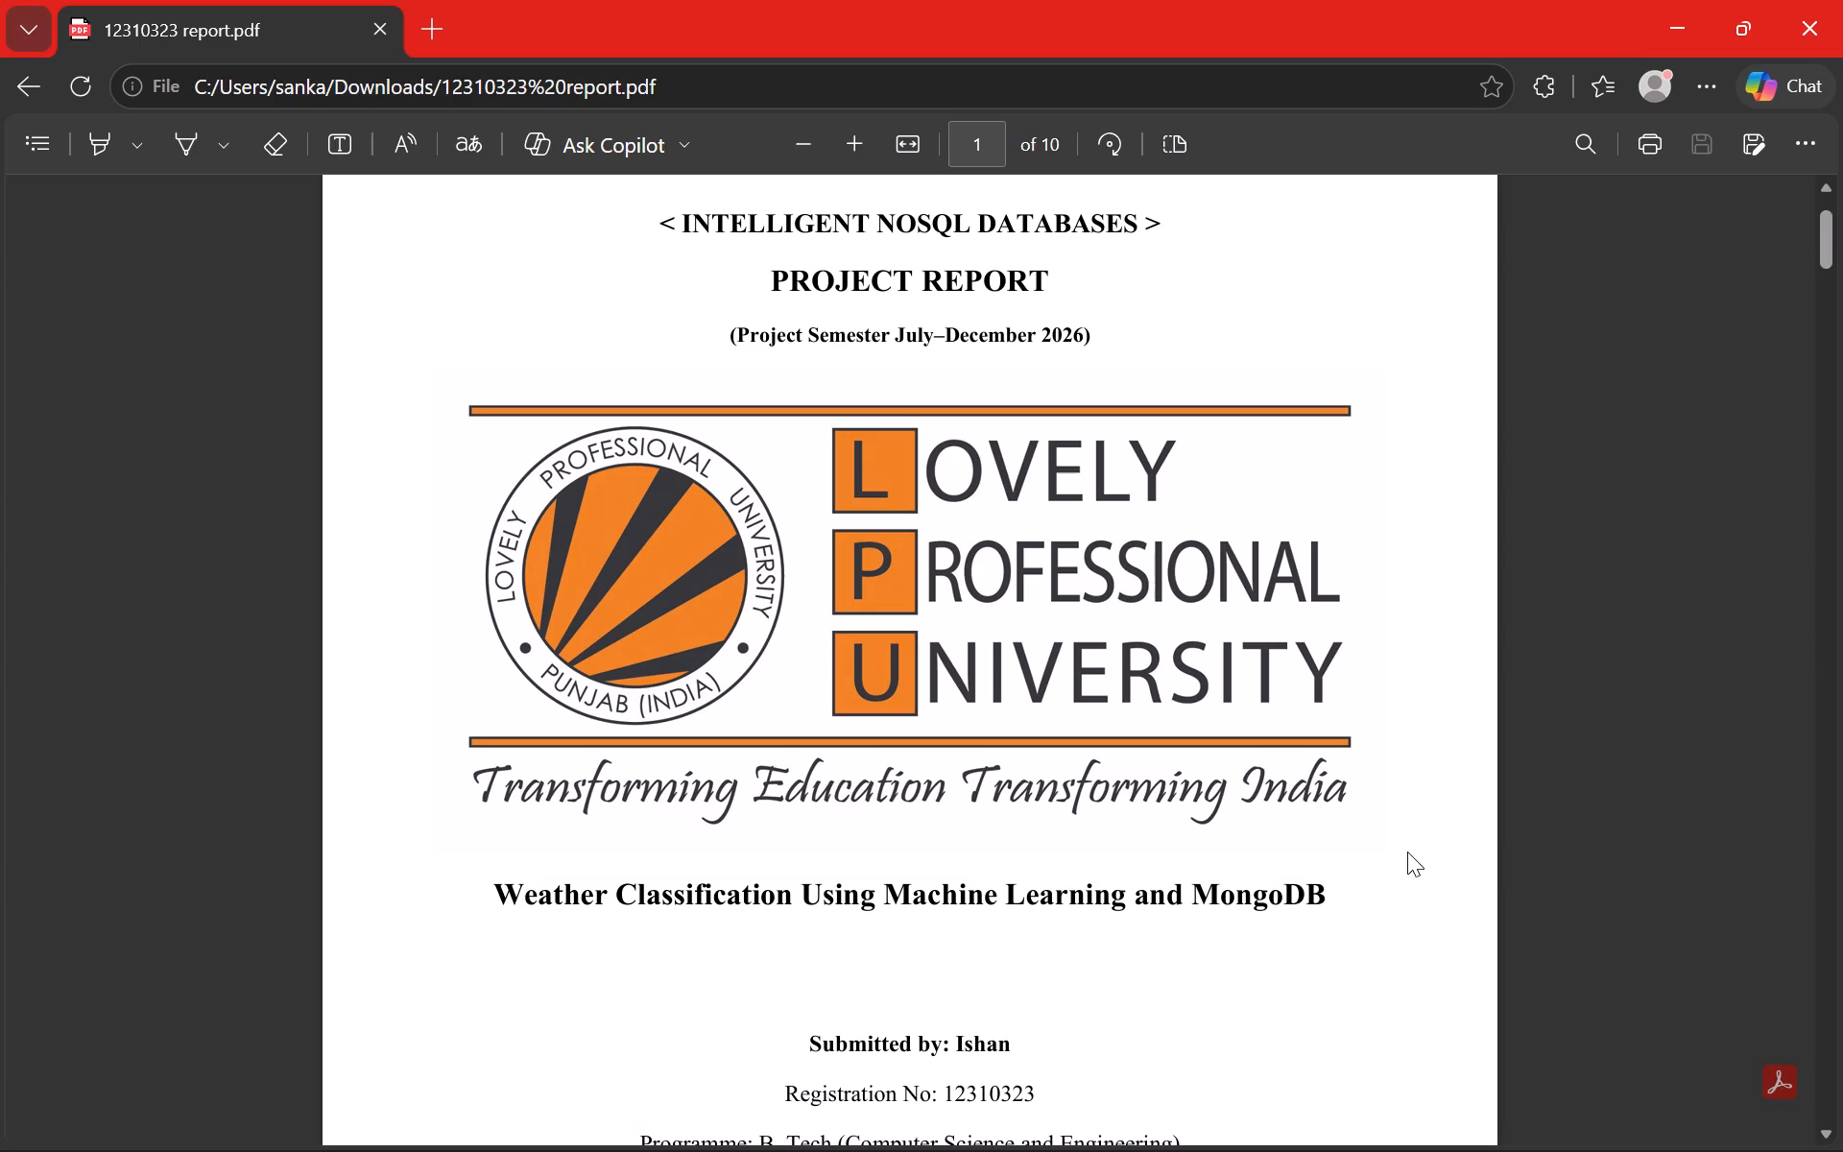
Capture a snip of the Lovely Professional University logo on the cover page, including its orange lines and tagline.
key(Print)
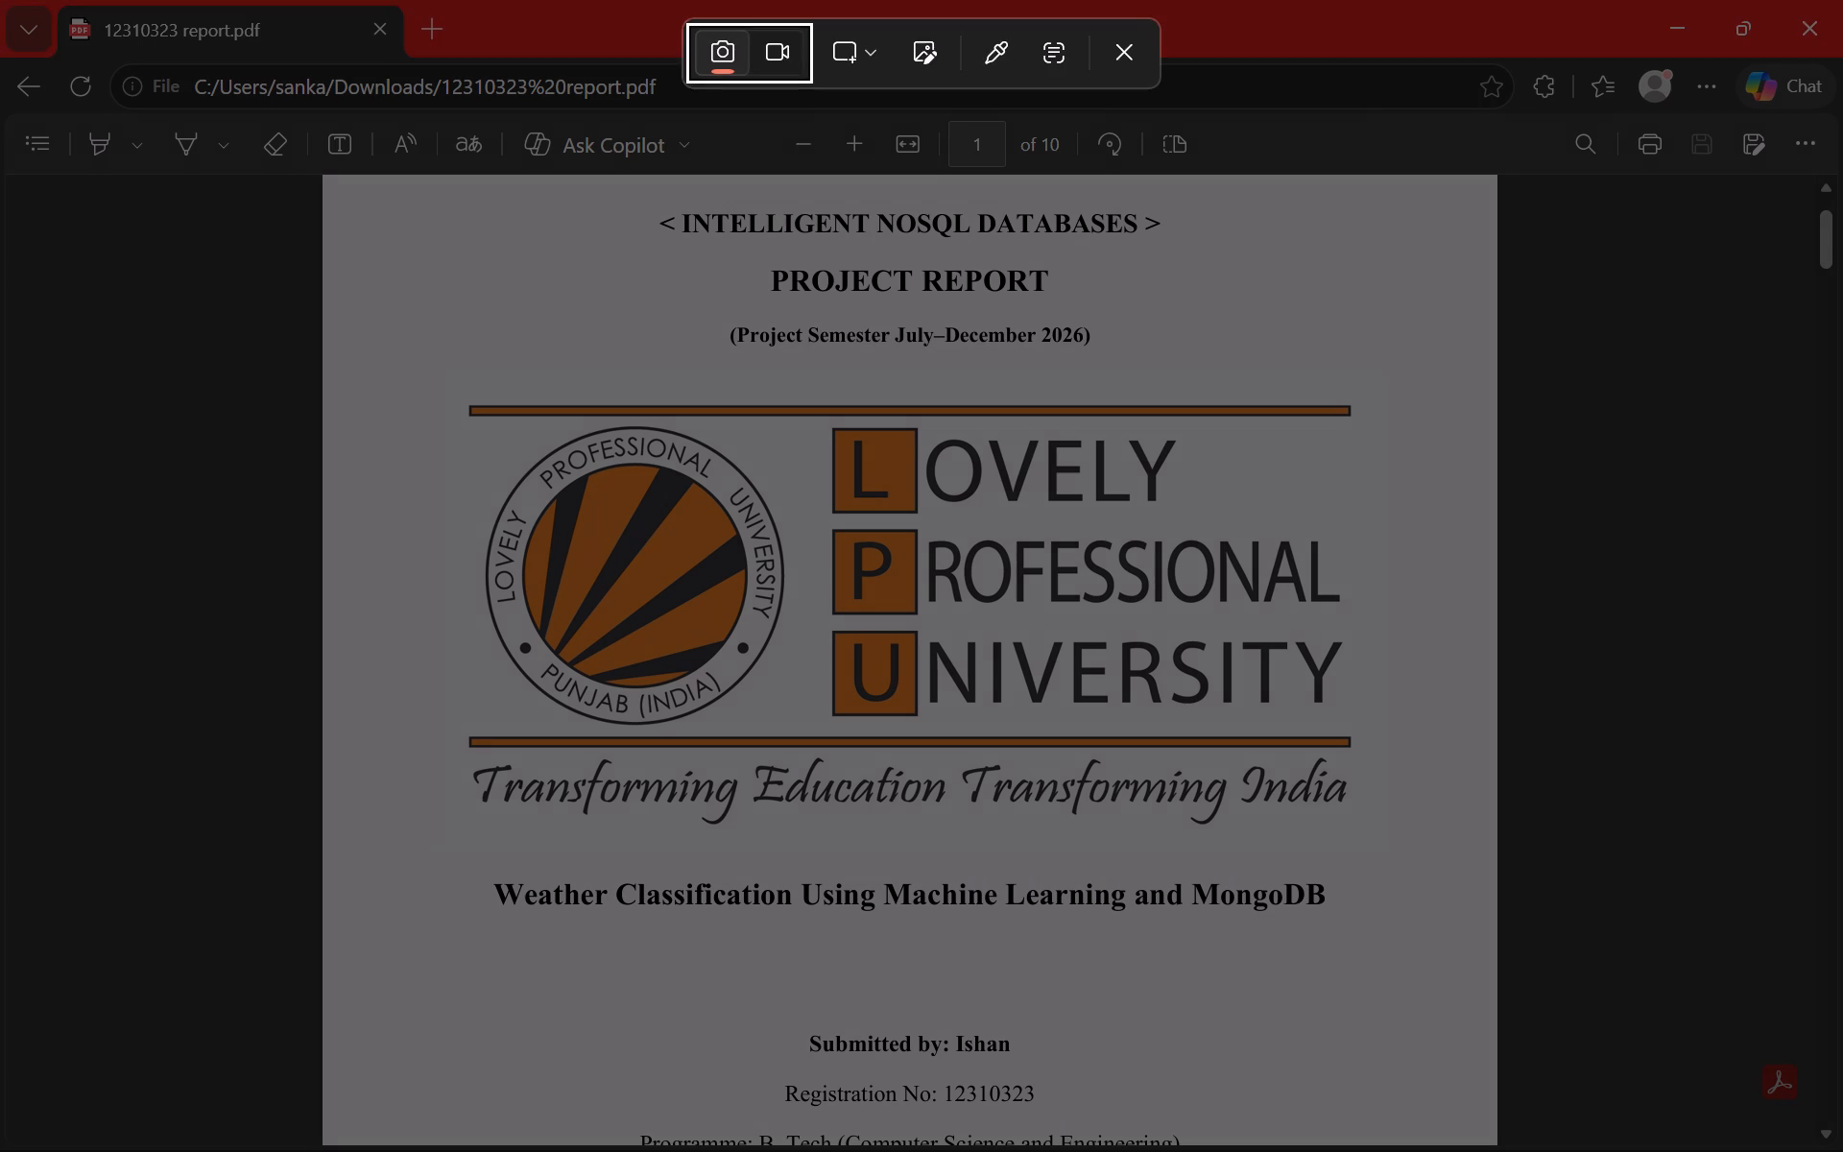
drag(459, 390, 1373, 802)
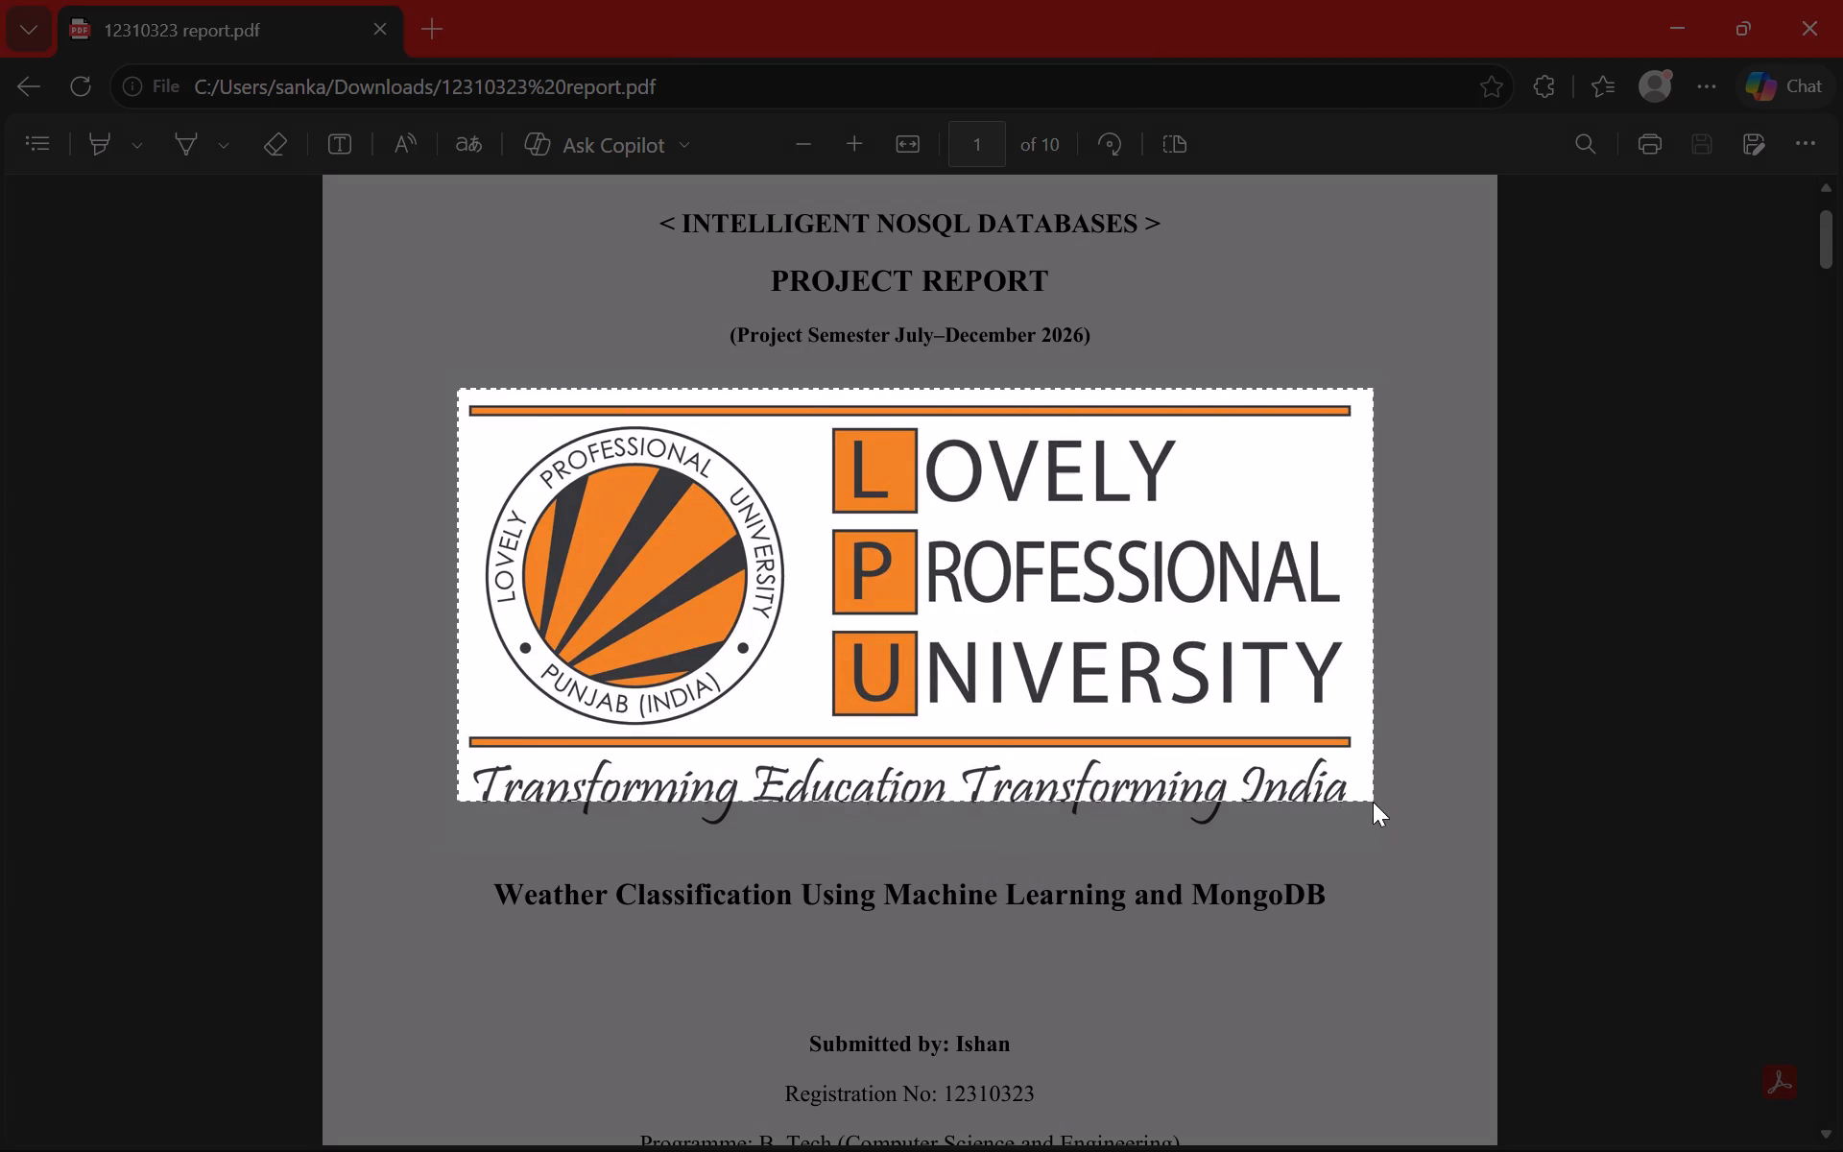
drag(1373, 802, 1374, 828)
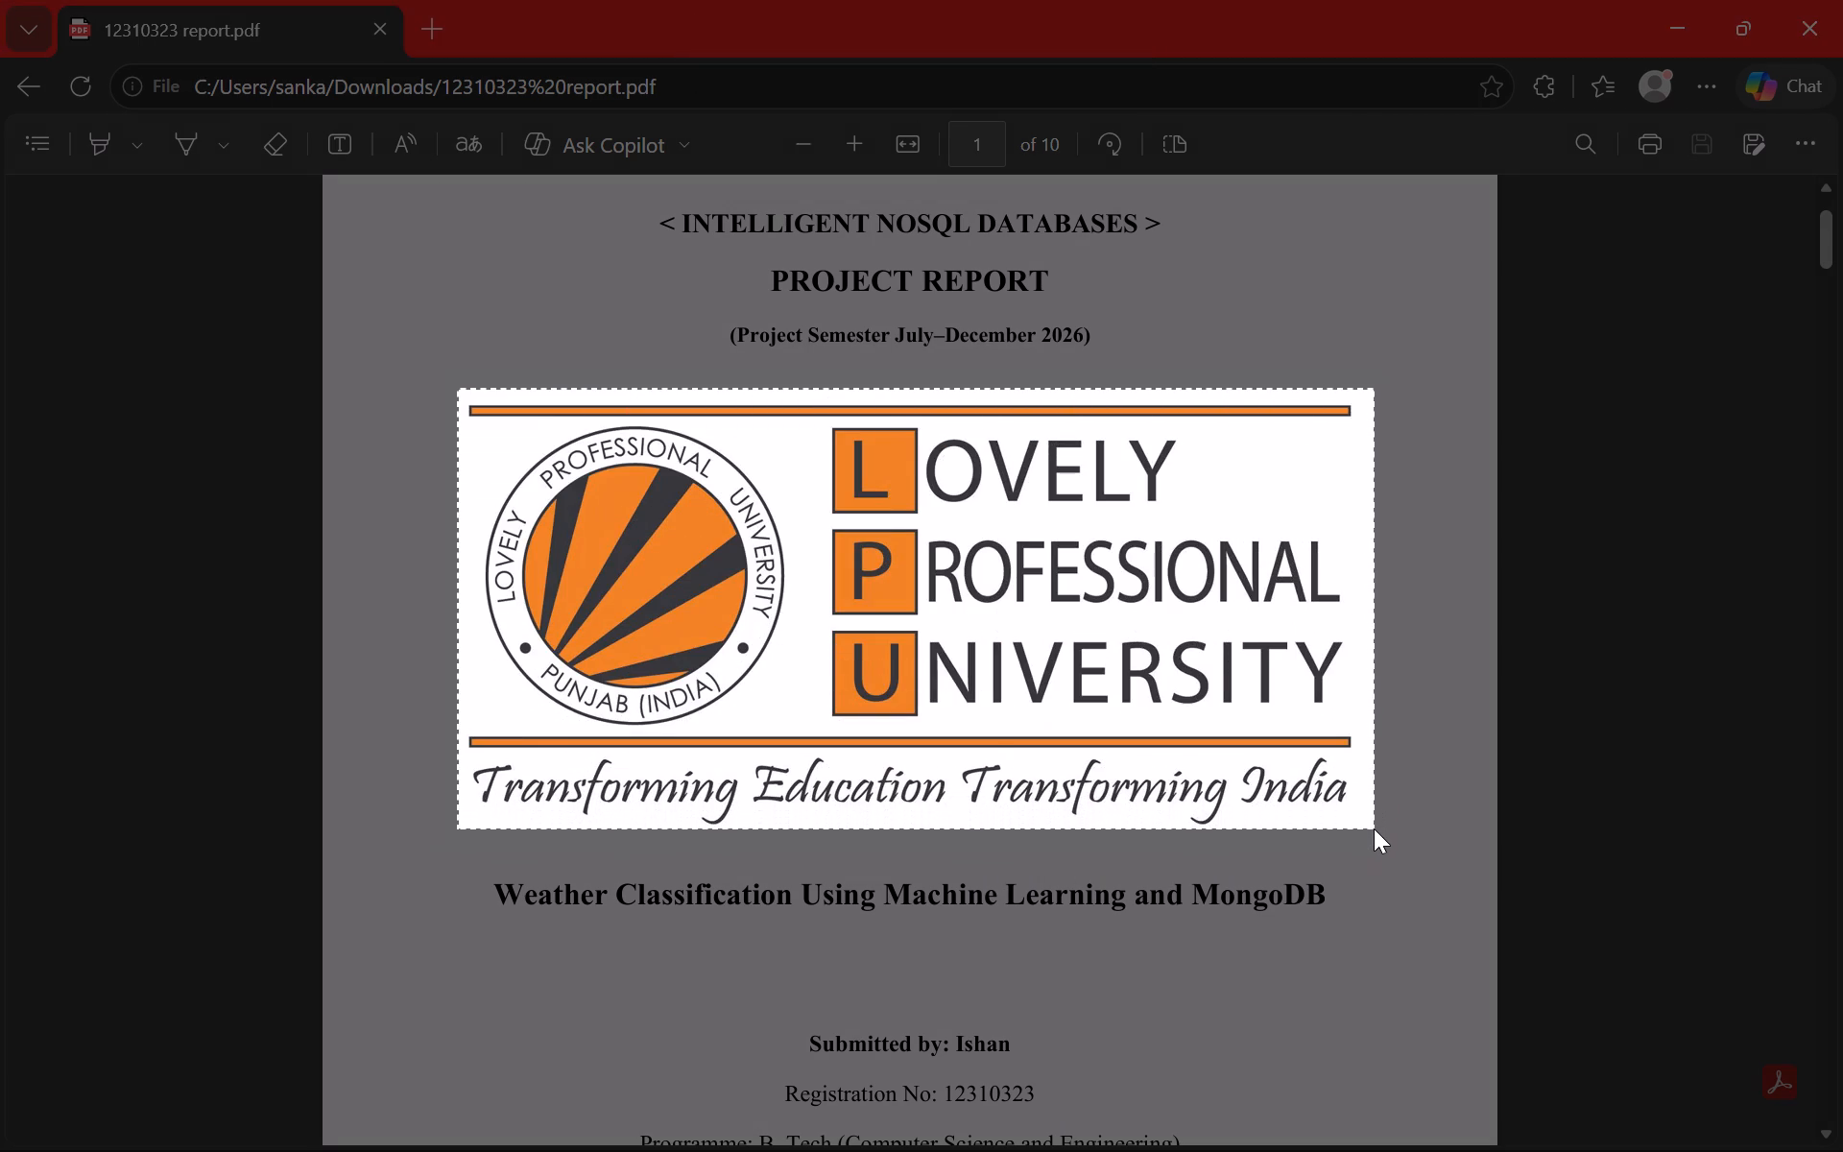
drag(1374, 828, 1367, 829)
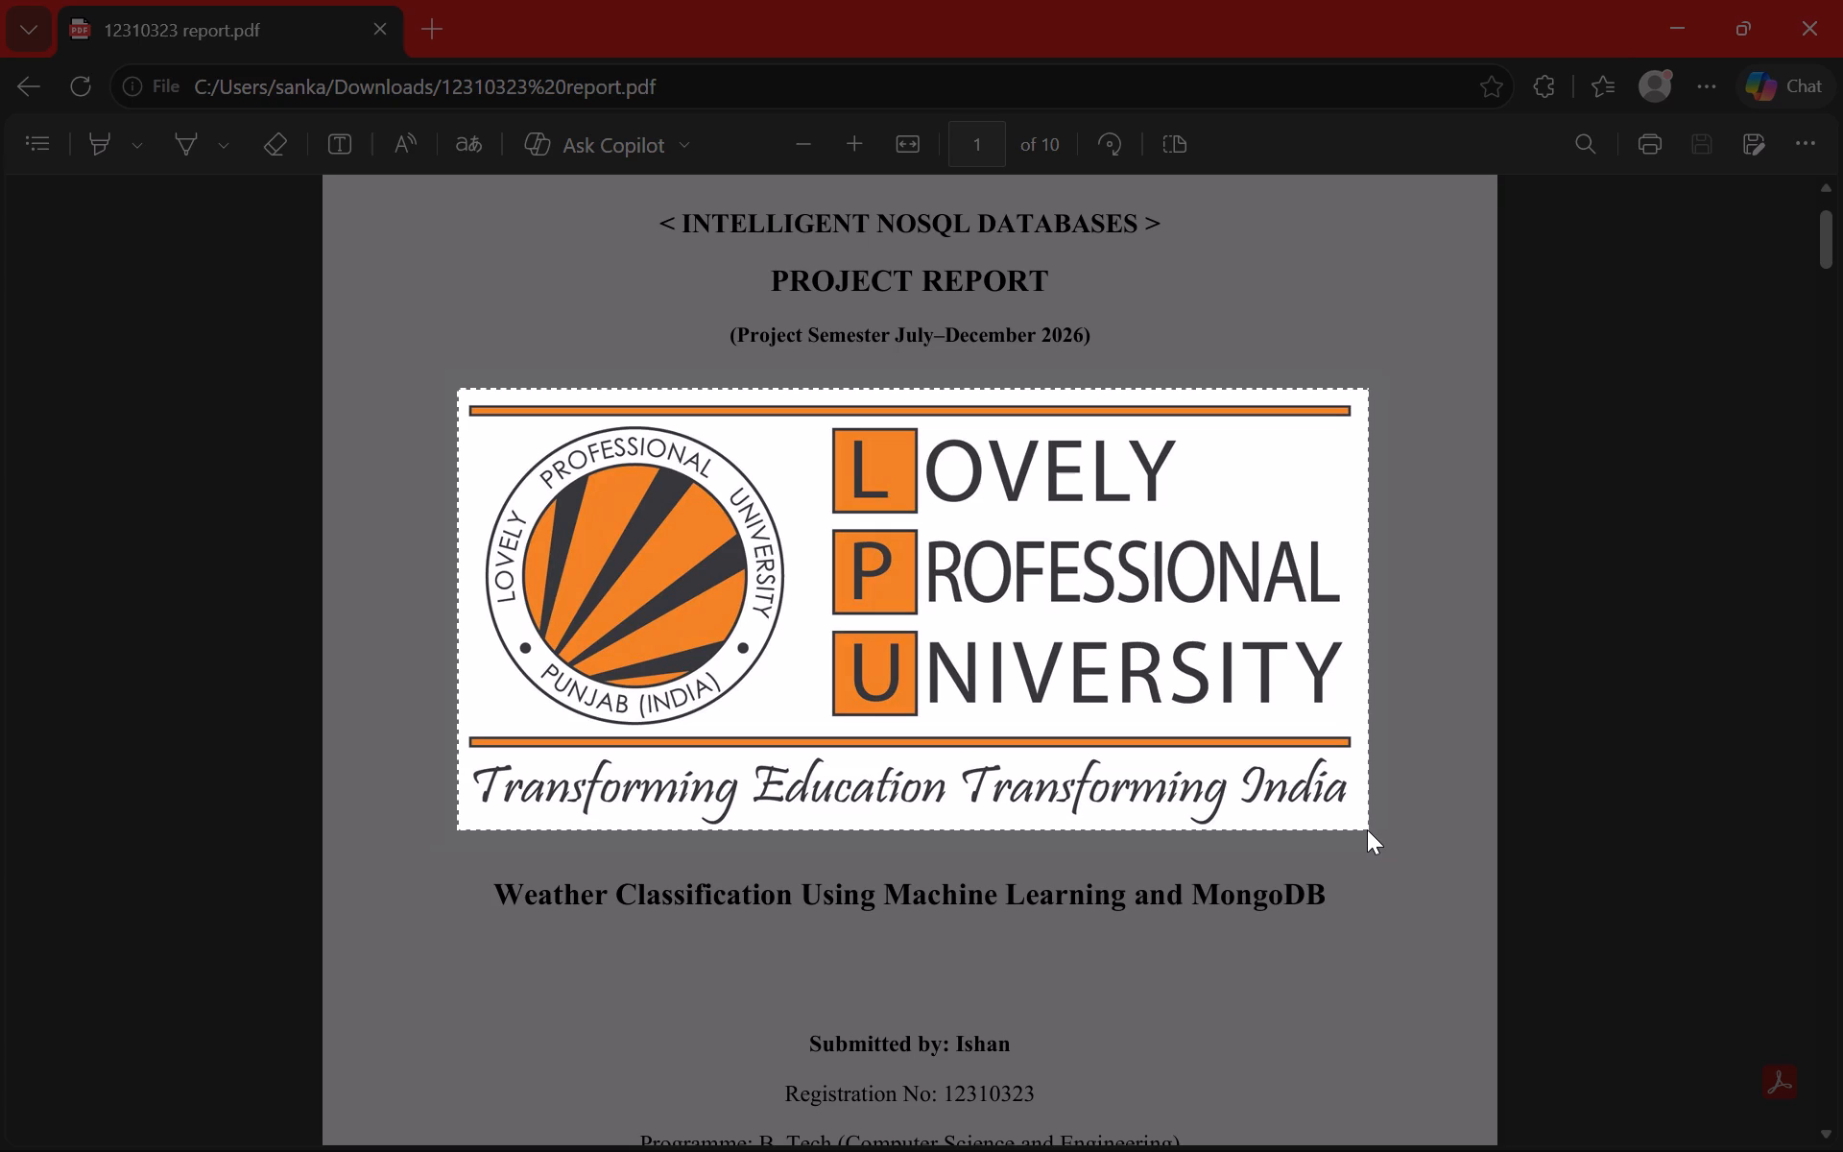
drag(1367, 829, 1367, 828)
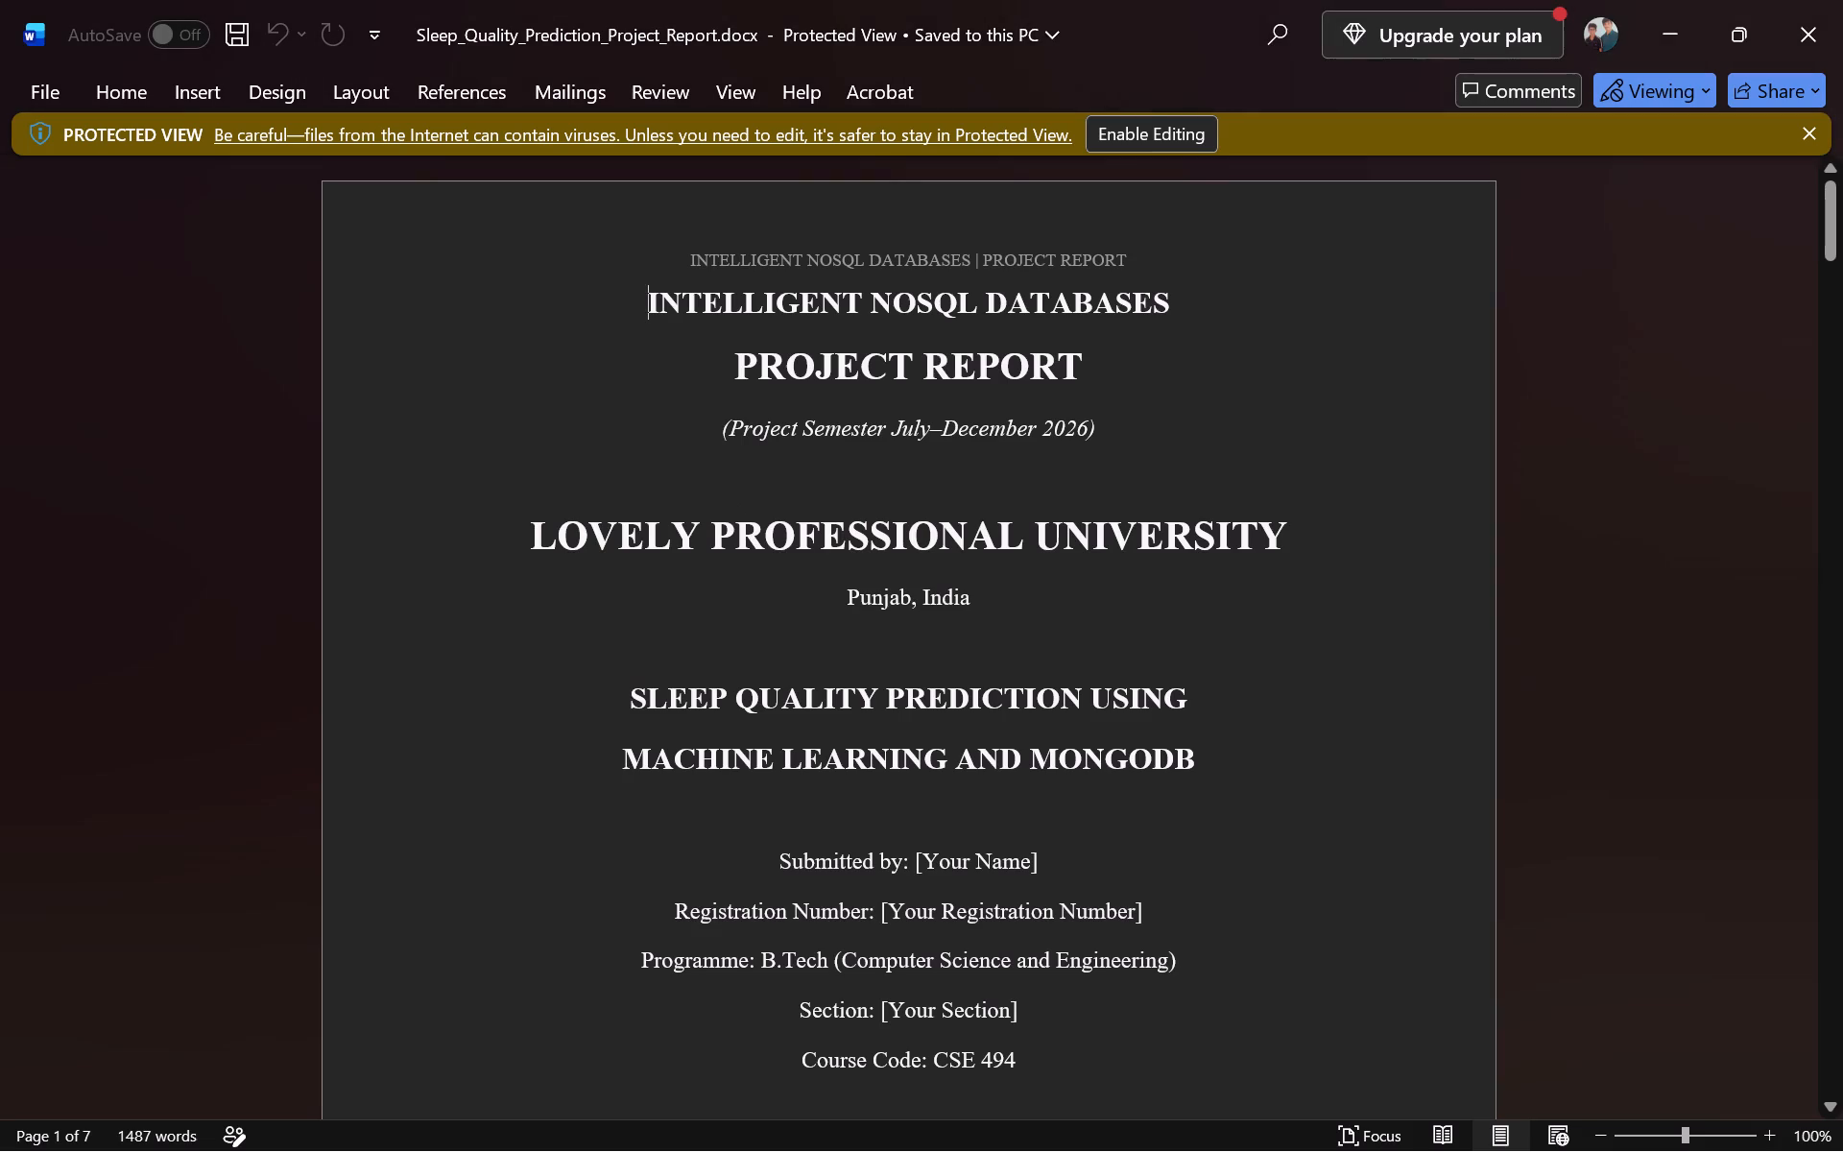
Switch to the downloaded report in Word and enable editing, leaving no extra blank line above the cover title.
click(1311, 548)
key(Return)
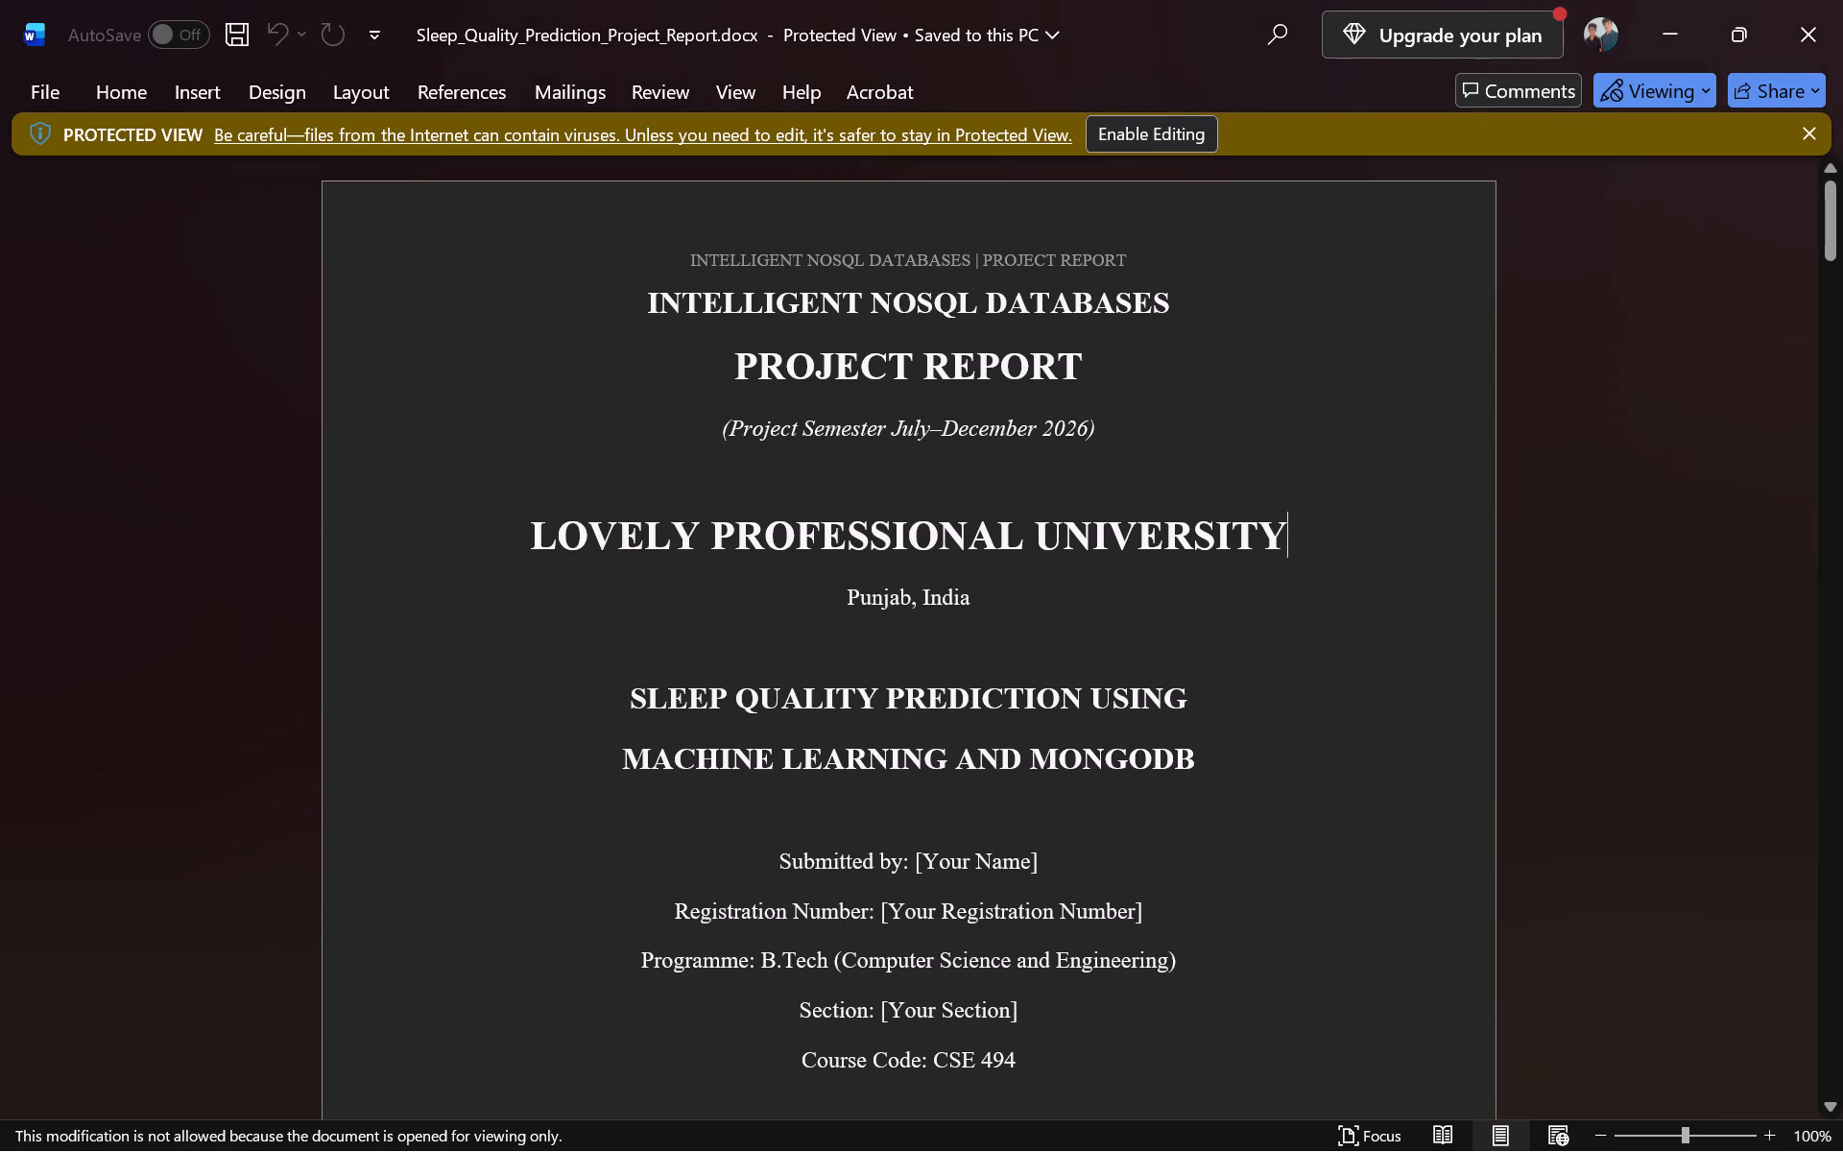
click(1147, 138)
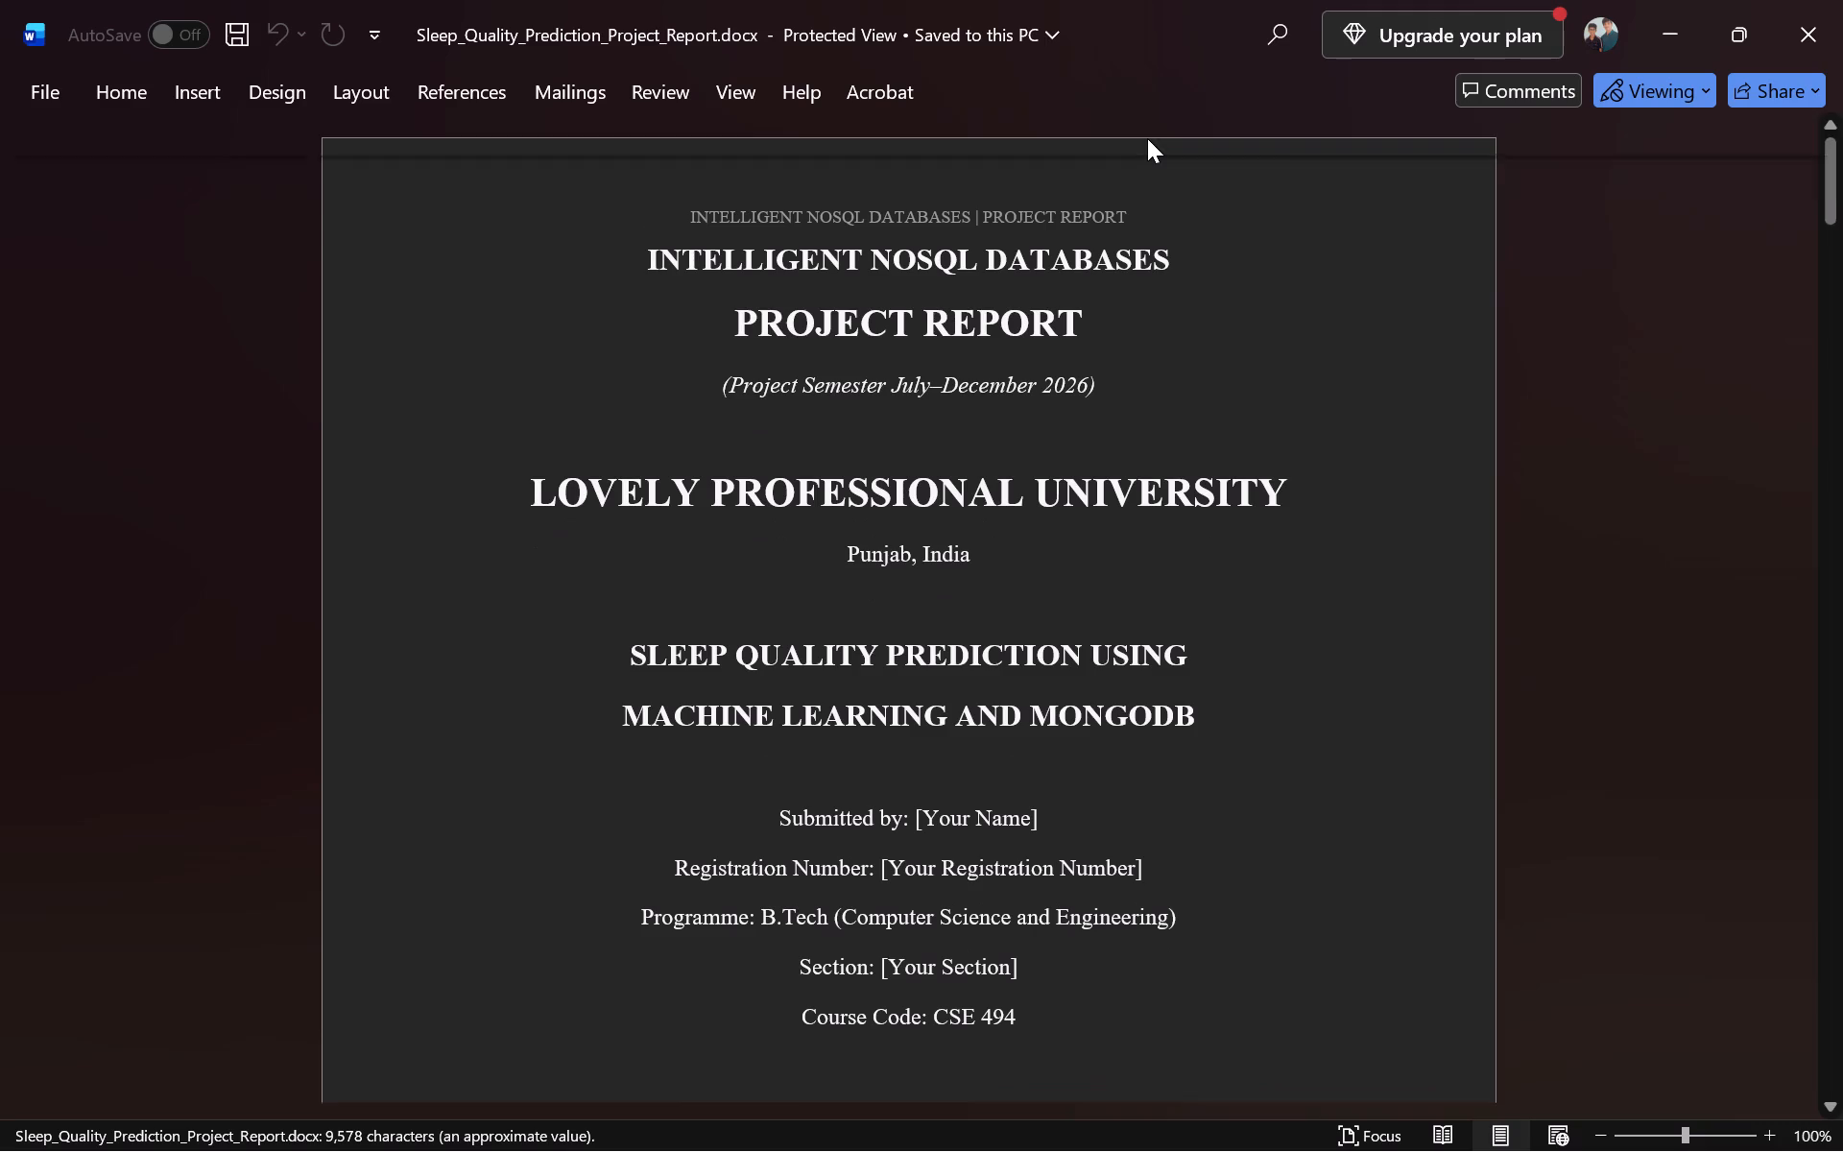
key(Return)
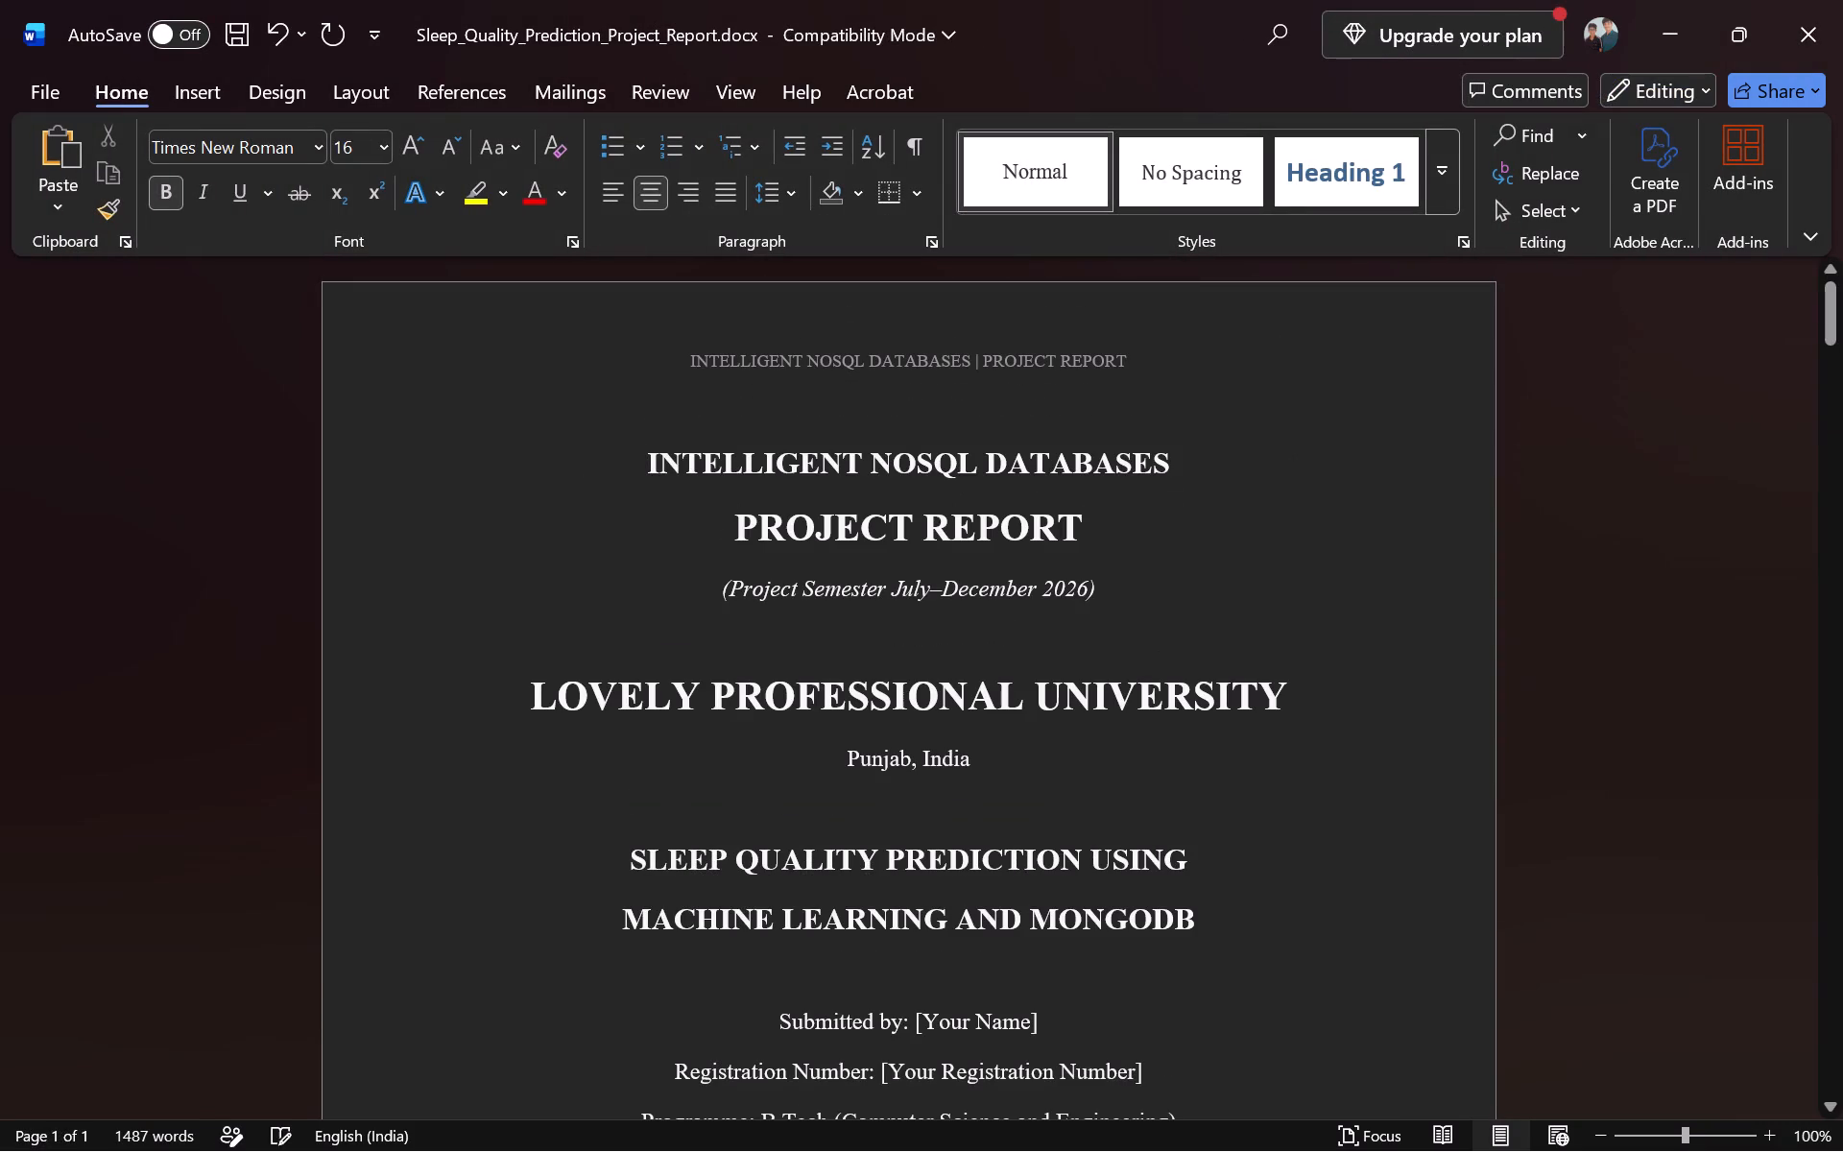
key(BackSpace)
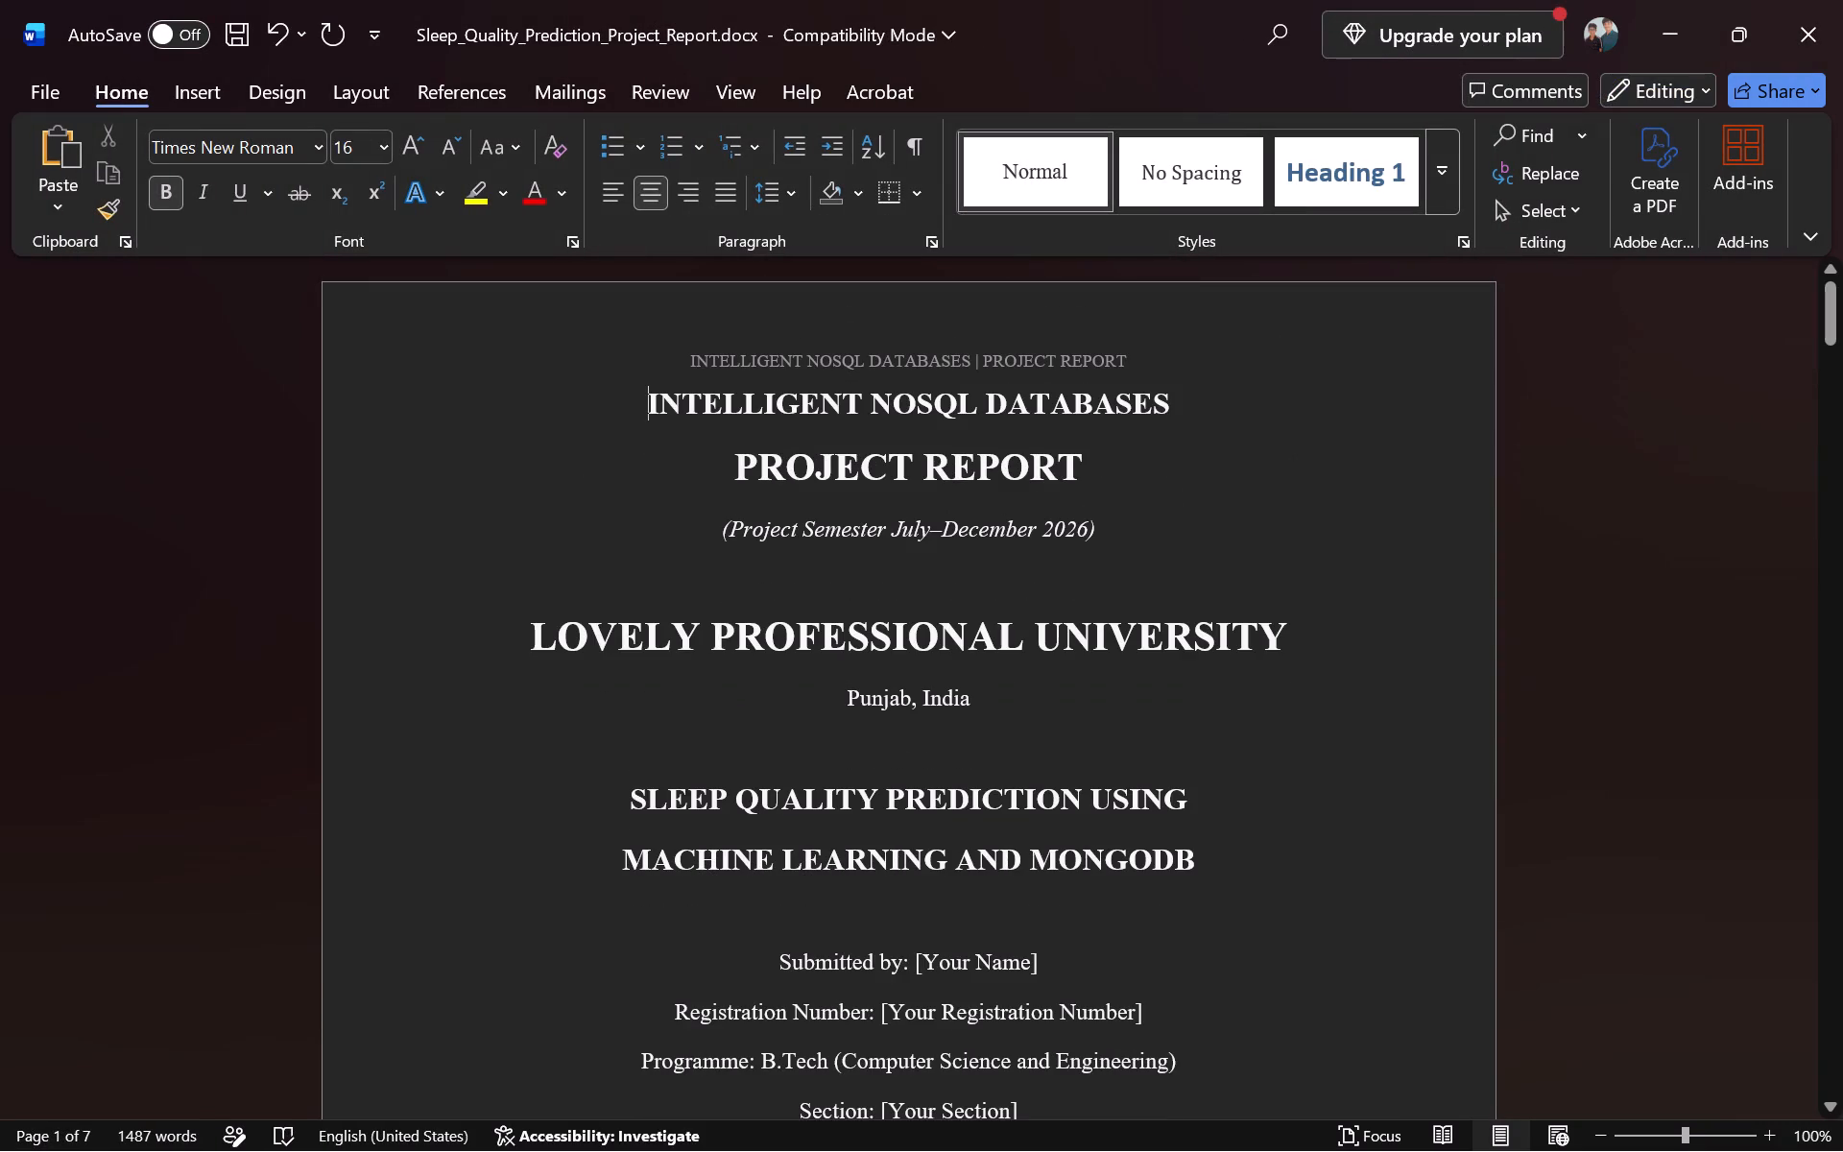
Paste the captured logo on a new line below the LOVELY PROFESSIONAL UNIVERSITY heading on the cover page.
click(1292, 640)
key(Return)
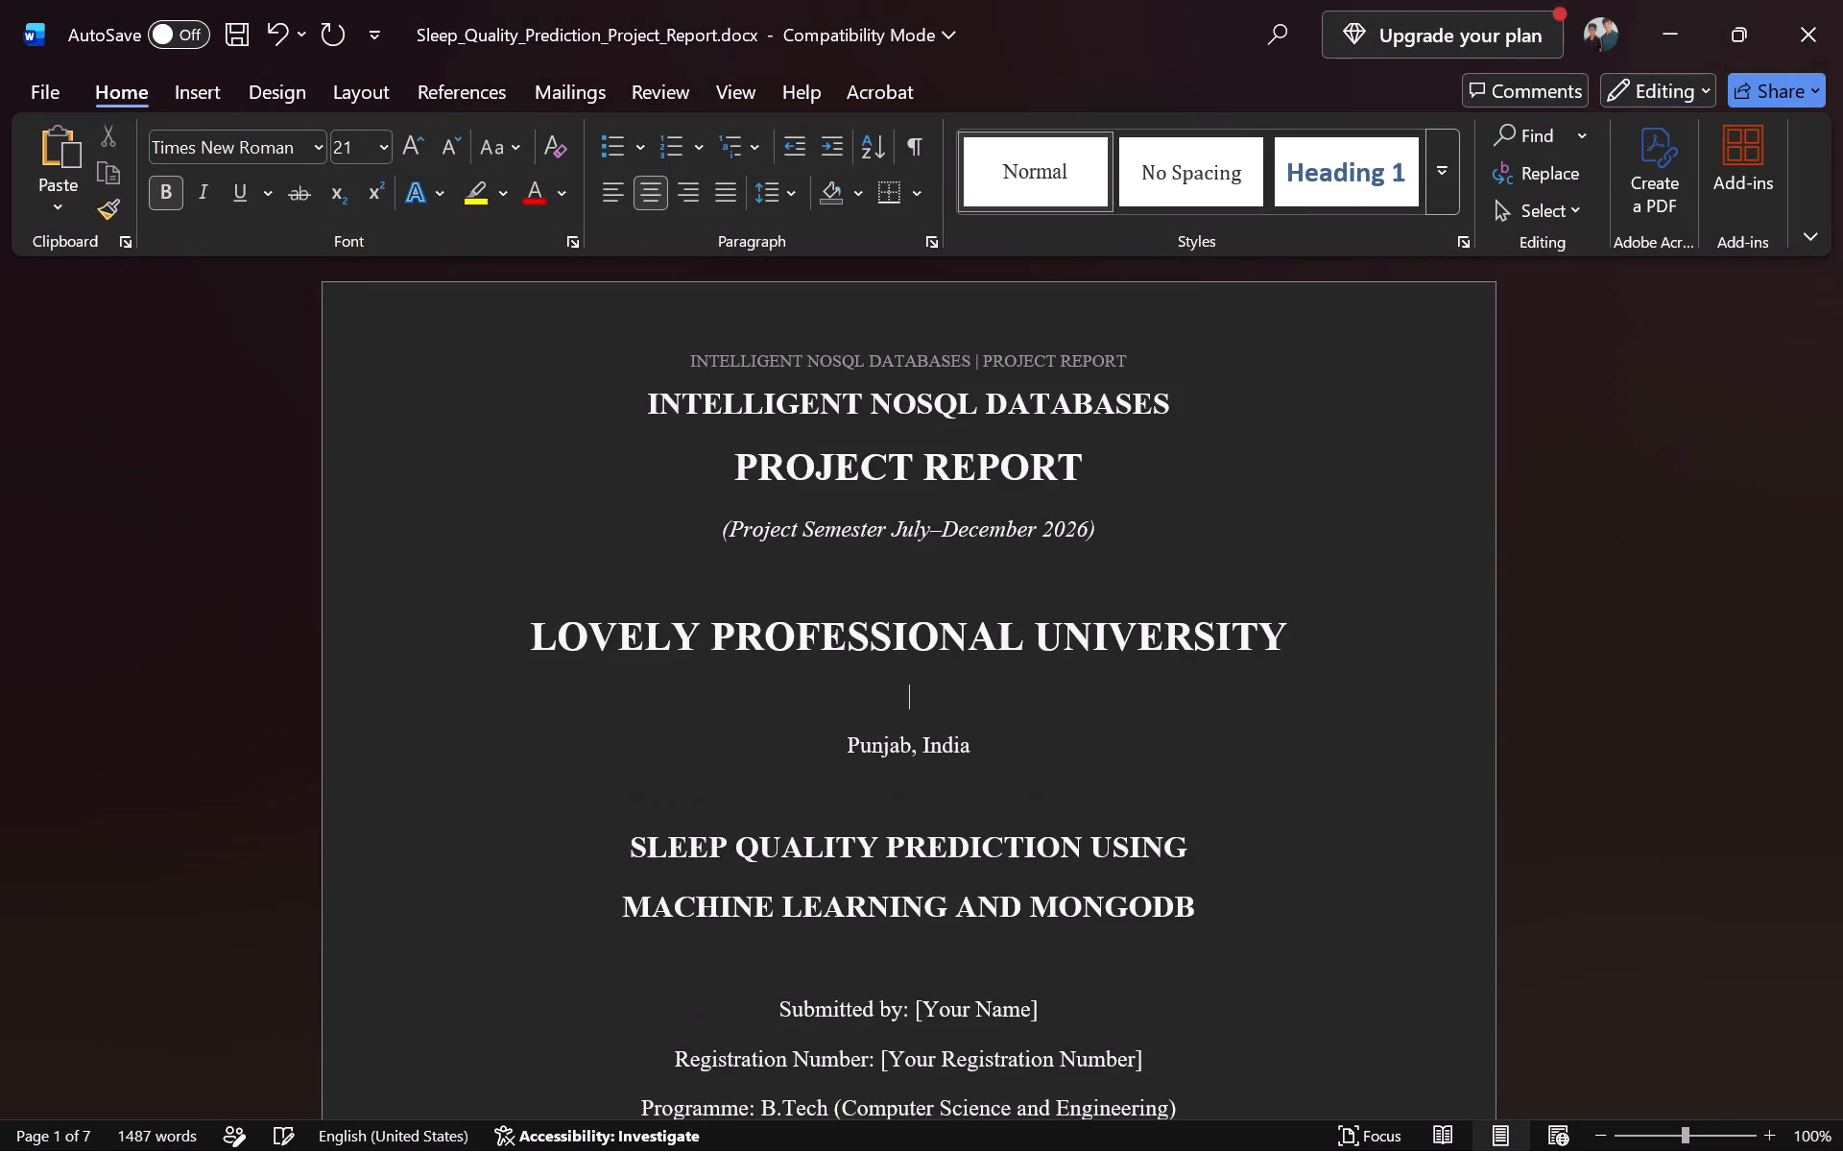
key(ctrl+v)
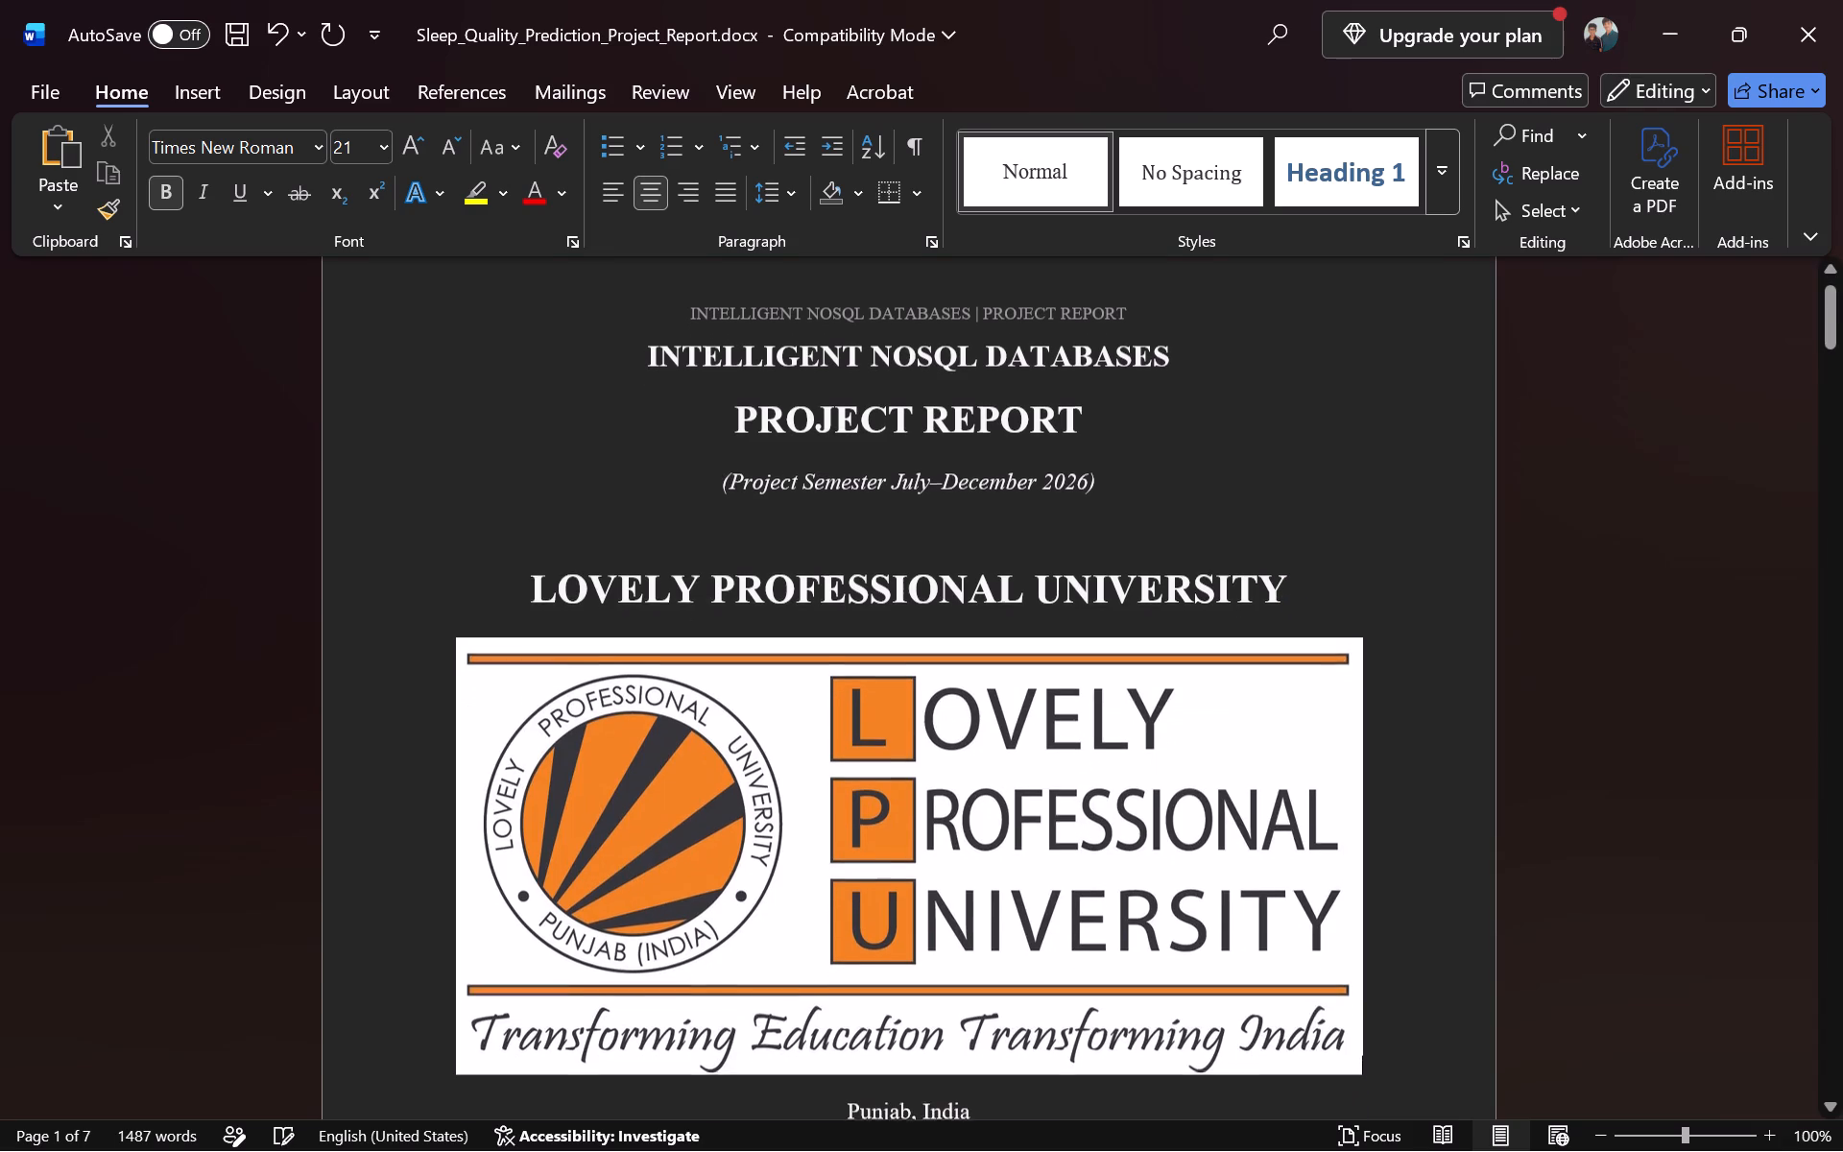
Delete the text of the LOVELY PROFESSIONAL UNIVERSITY heading above the pasted logo on the cover page.
click(1274, 595)
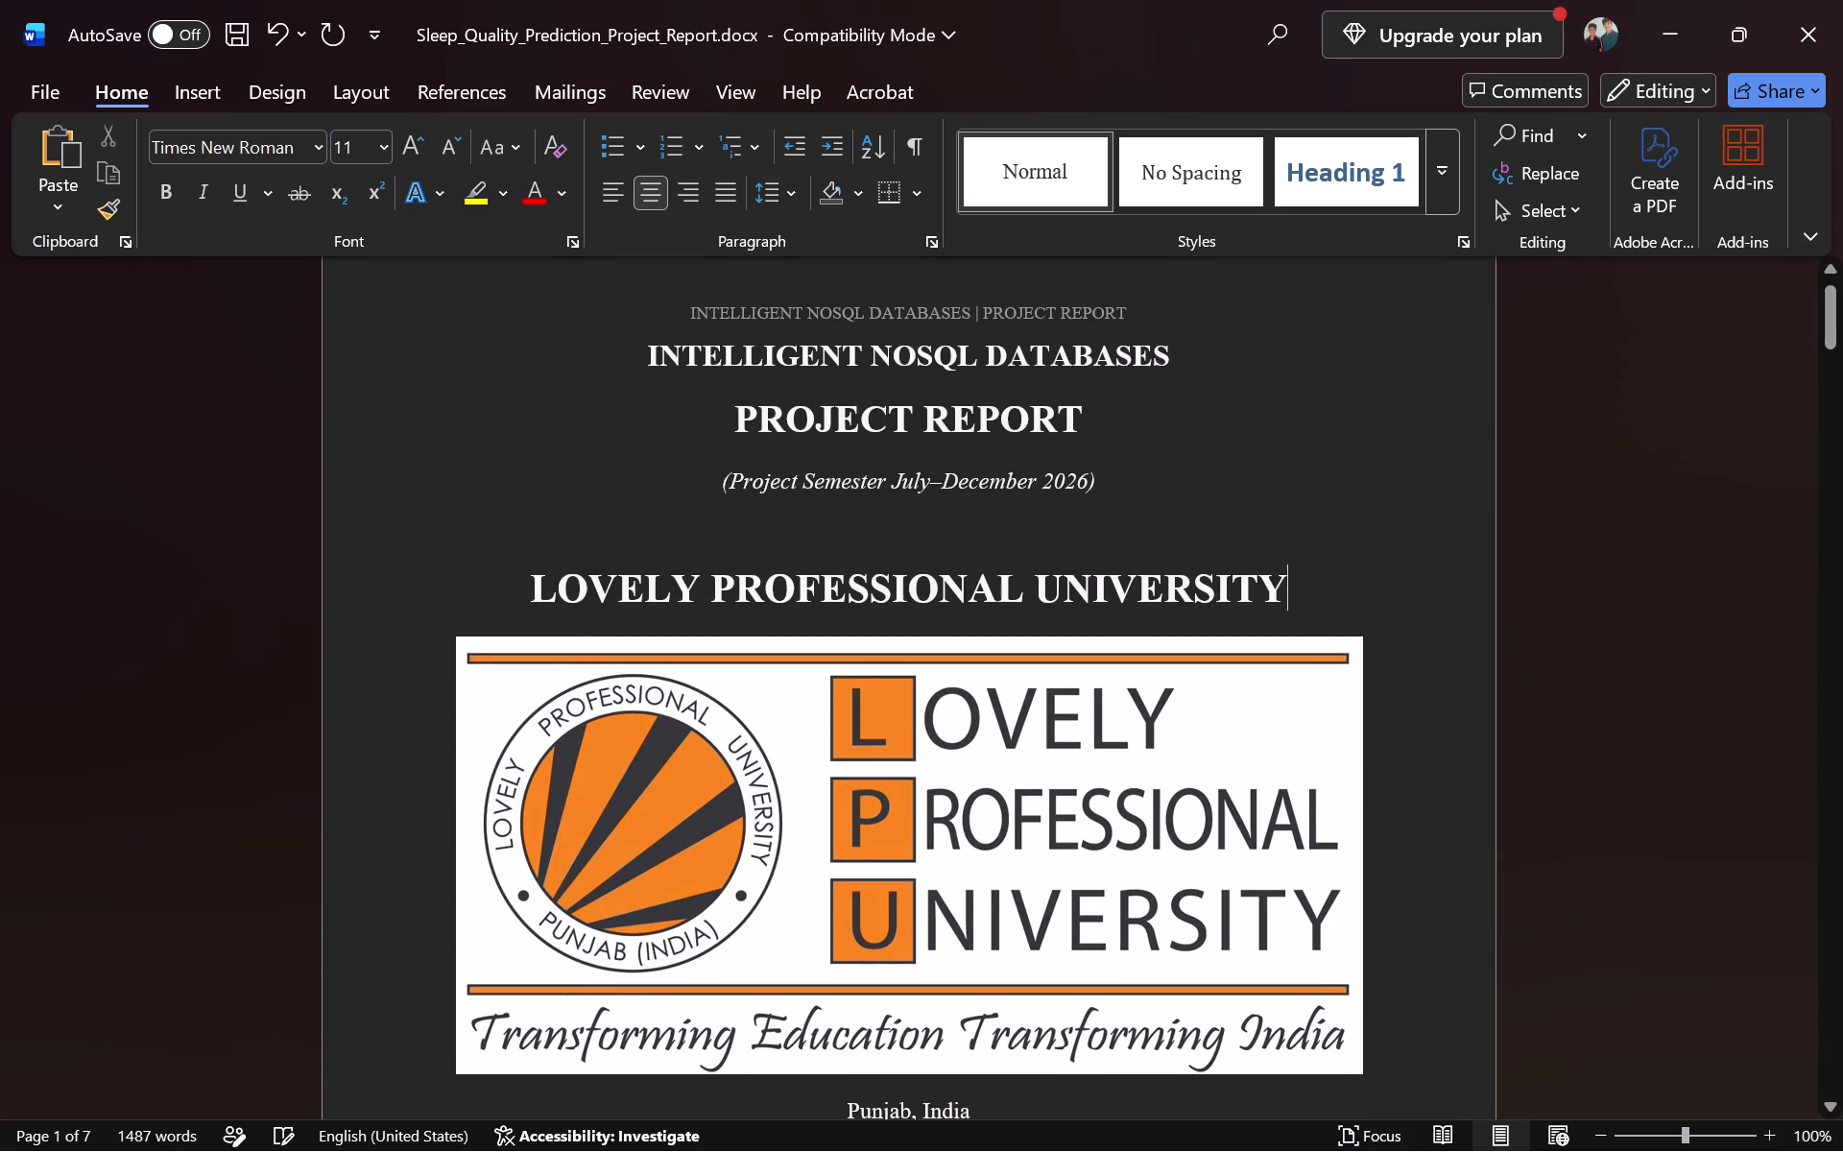
key(ctrl+a)
click(1274, 595)
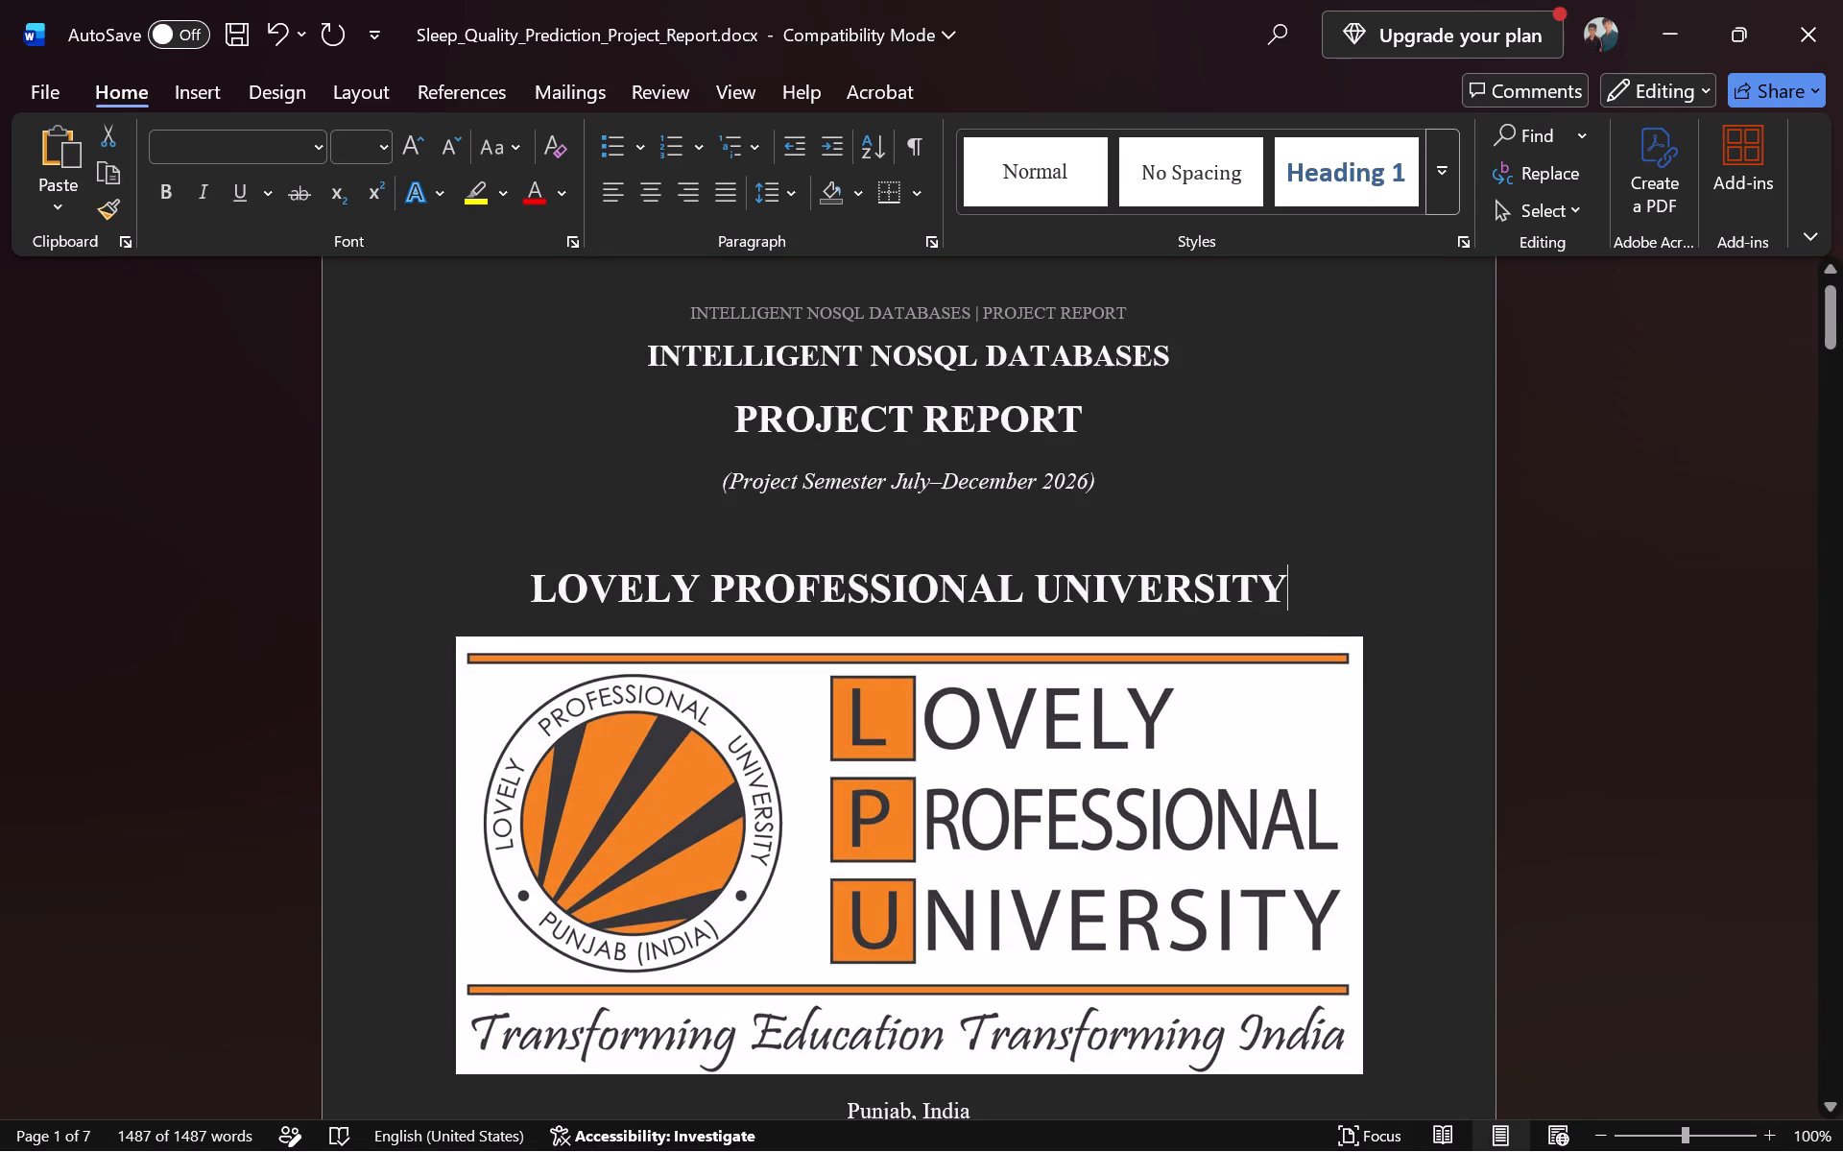
key(ctrl+BackSpace)
key(ctrl+BackSpace)
key(ctrl+BackSpace)
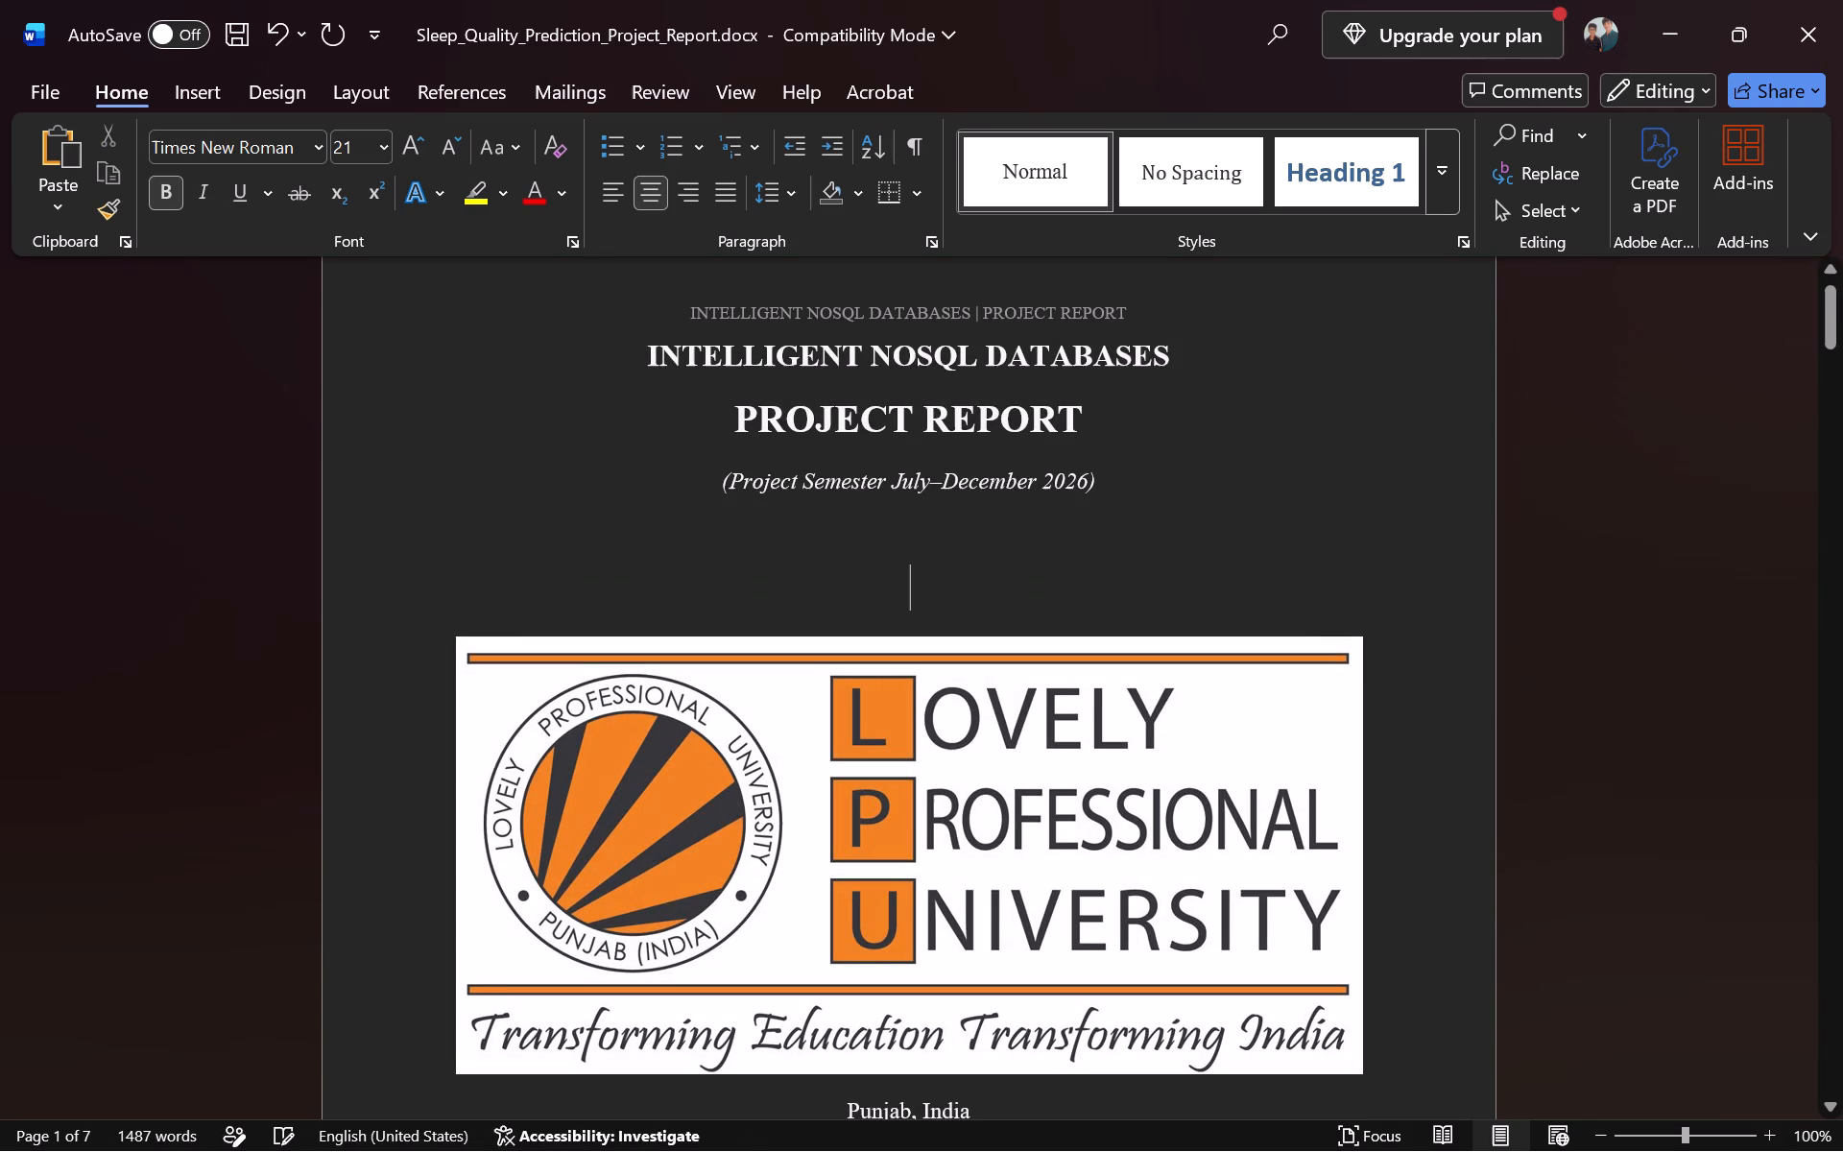
Move the university logo up onto the emptied heading line, directly below the project semester line.
drag(1021, 785, 1010, 598)
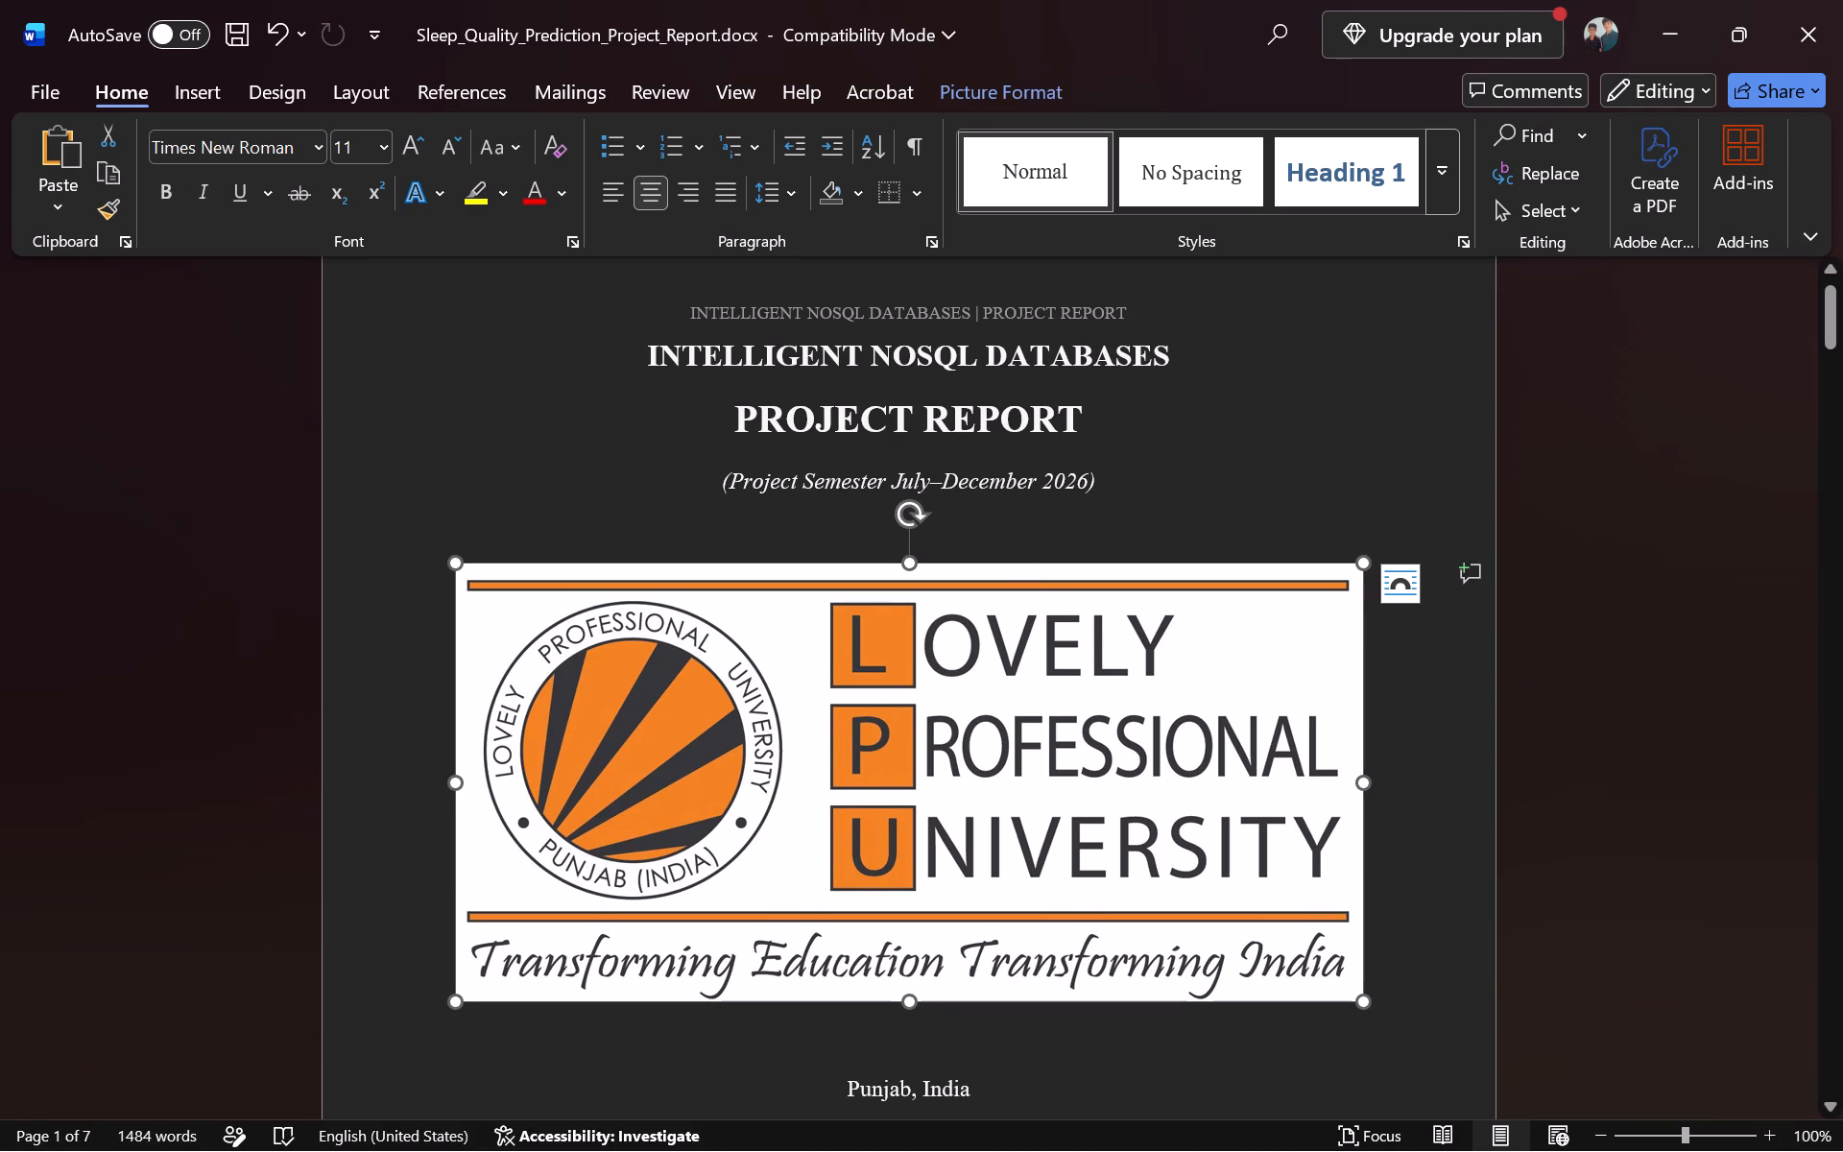
click(646, 471)
click(876, 469)
Remove the "Punjab, India" line and the extra blank line between the logo and the project title.
scroll(876, 469, down, 1)
scroll(876, 469, up, 2)
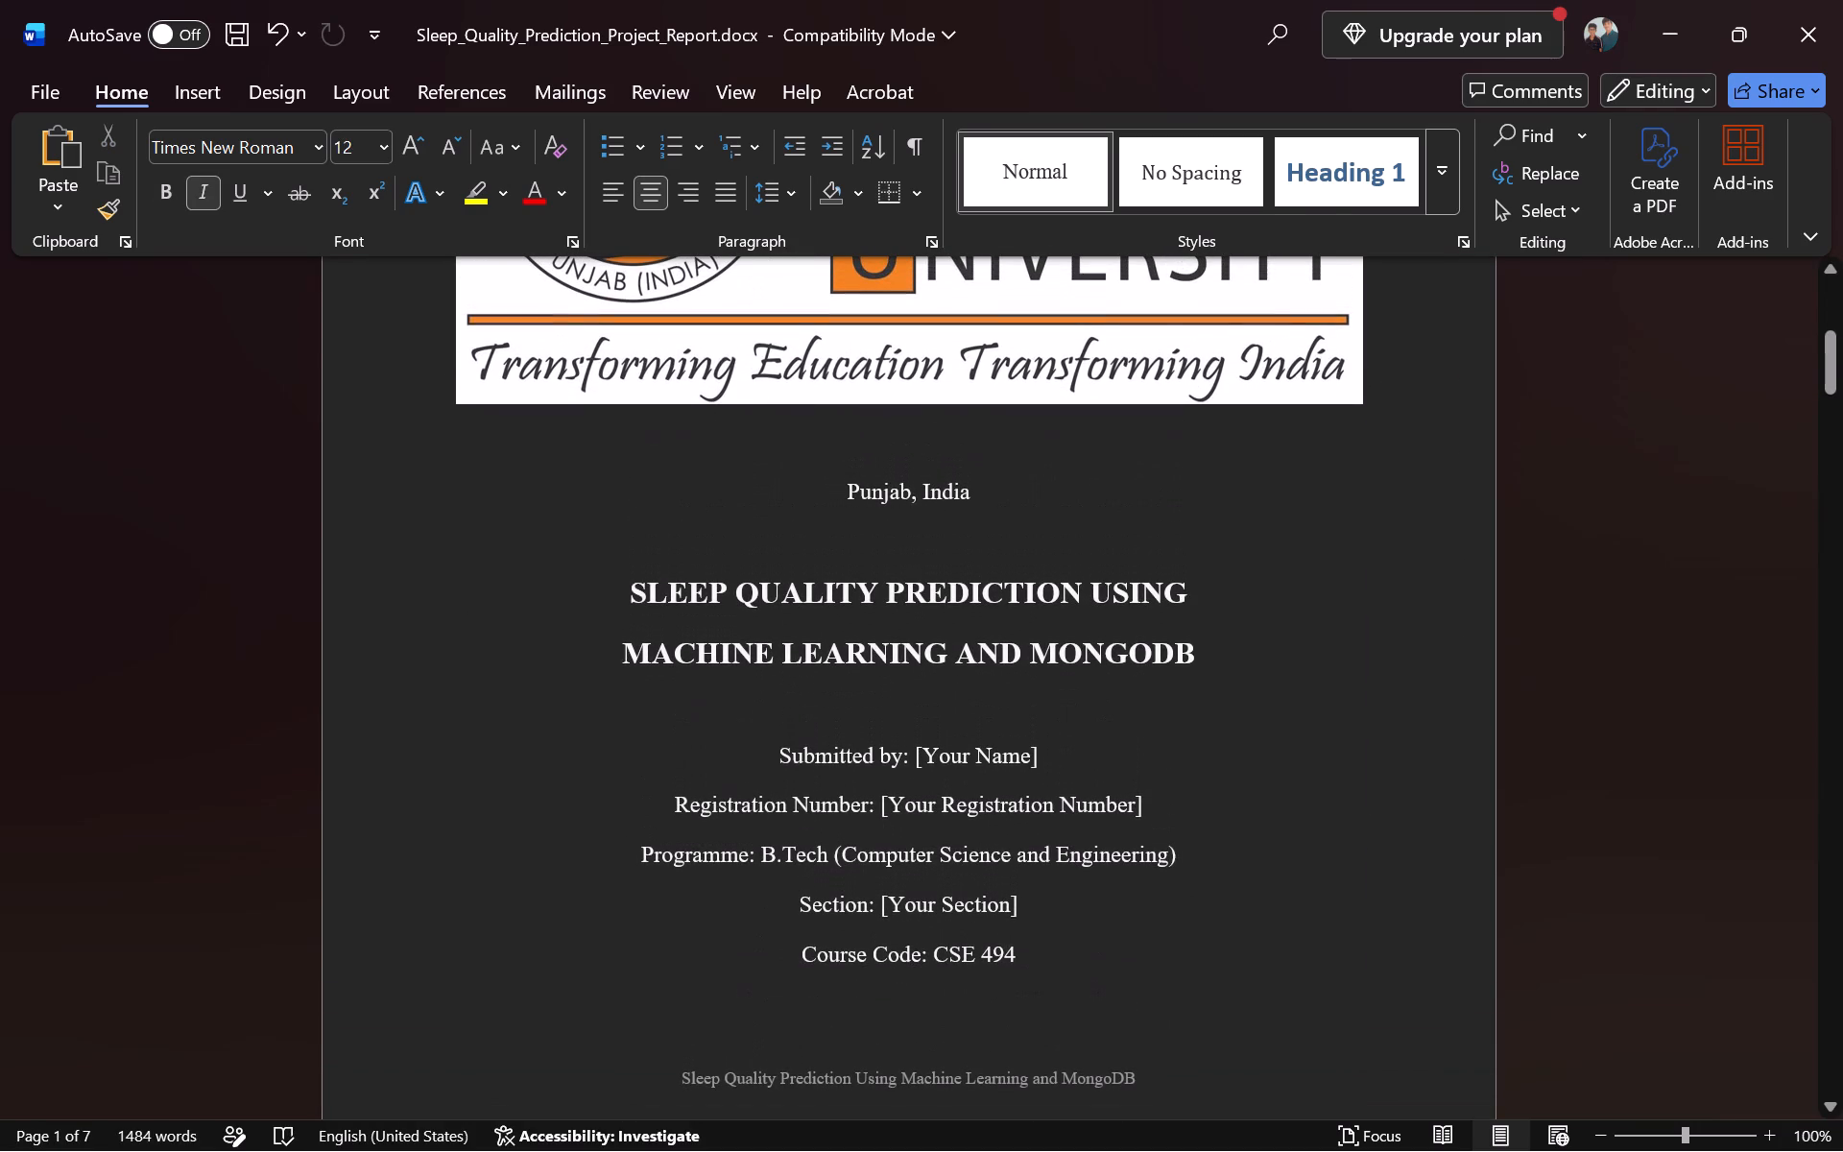
click(977, 500)
key(BackSpace)
key(BackSpace)
key(BackSpace)
key(BackSpace)
key(BackSpace)
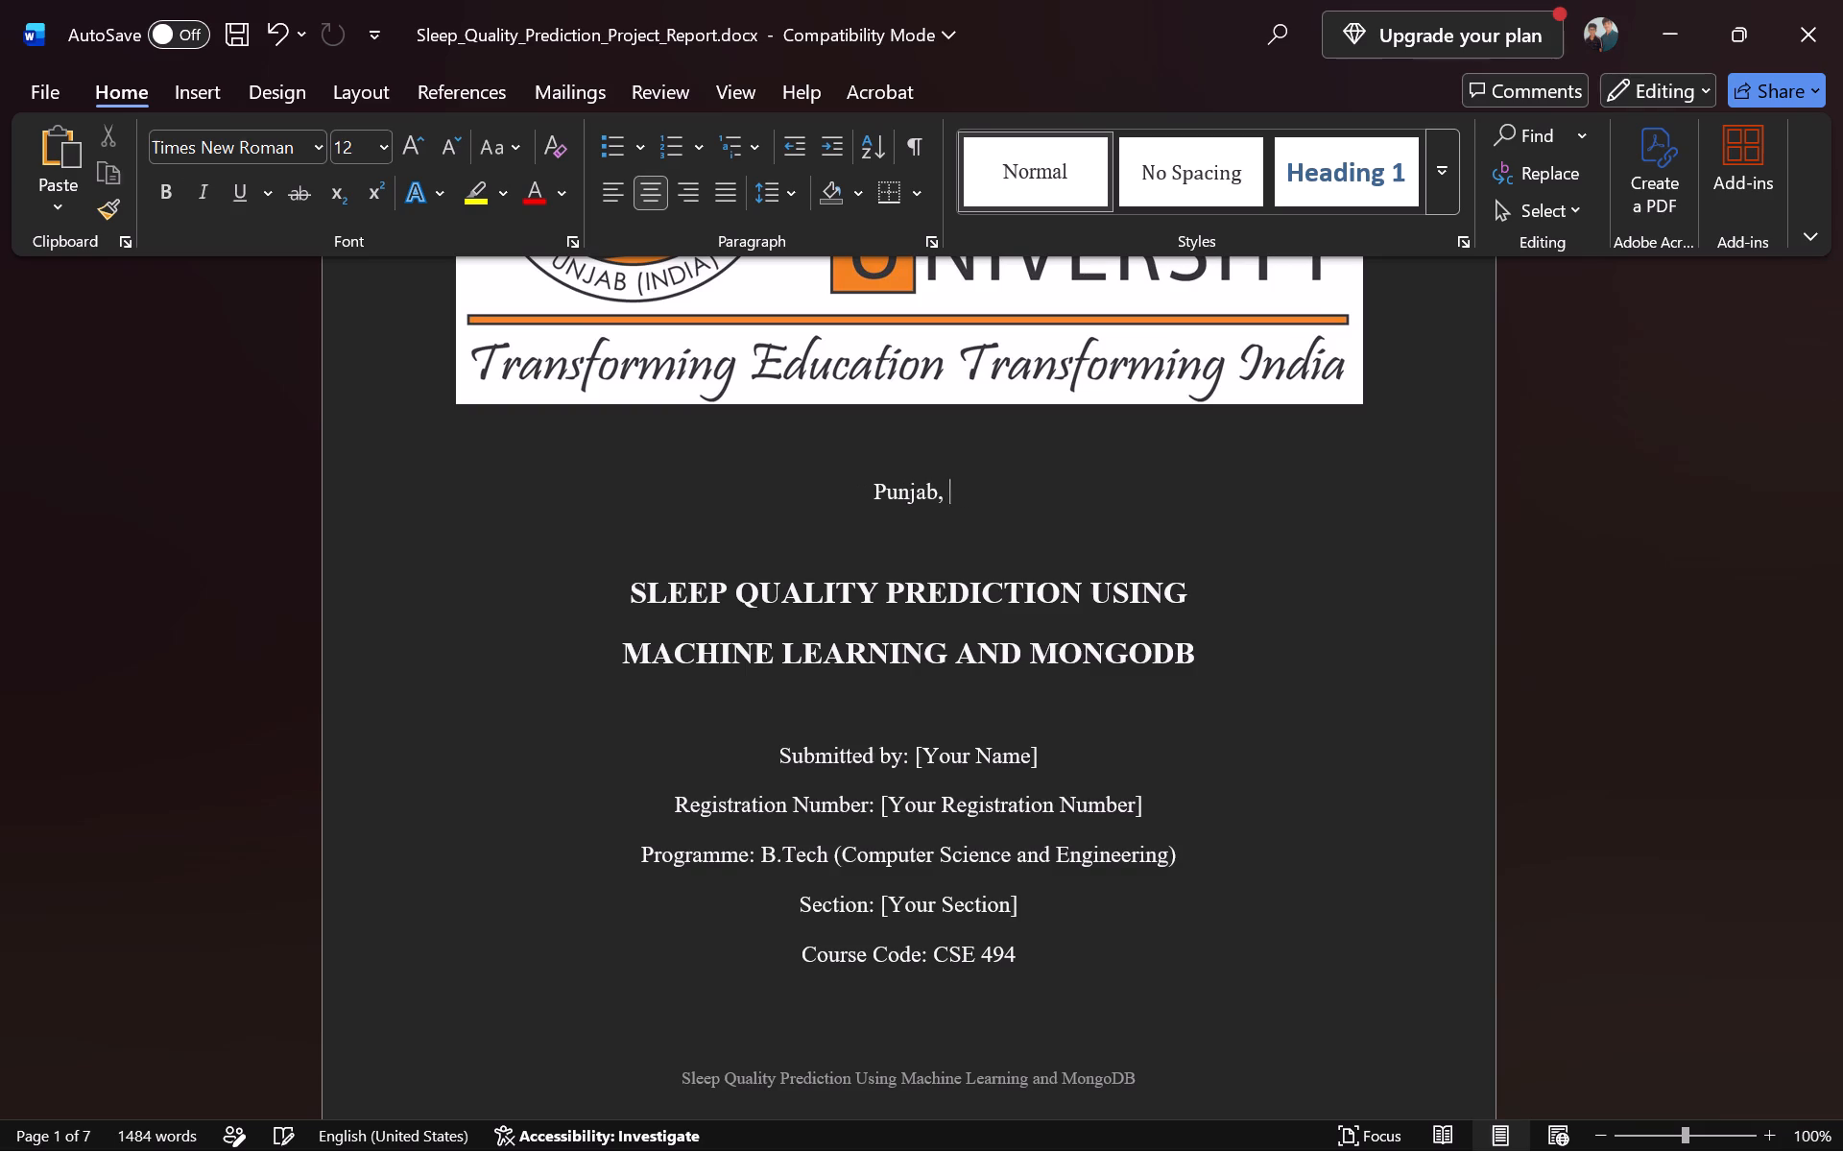
key(BackSpace)
key(BackSpace)
key(BackSpace)
key(BackSpace)
key(BackSpace)
key(BackSpace)
key(BackSpace)
key(BackSpace)
key(BackSpace)
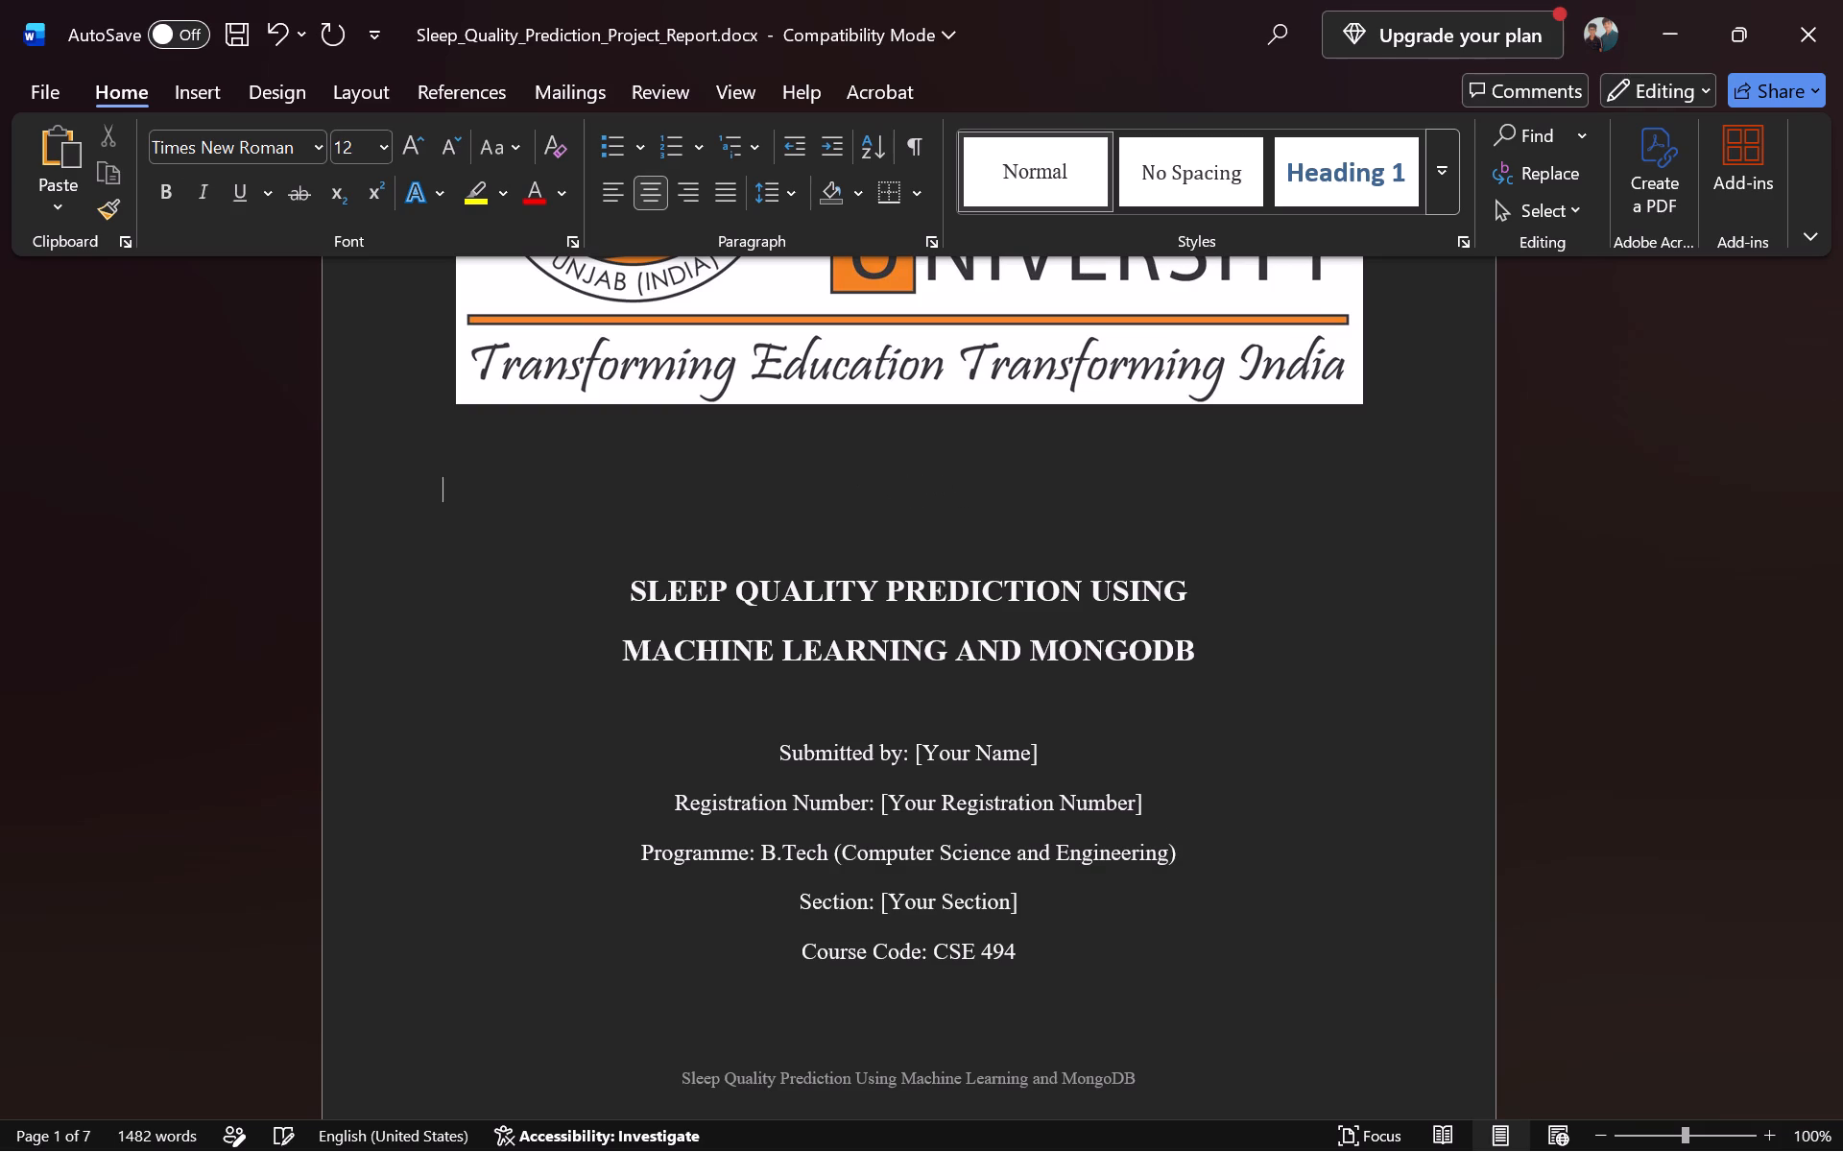
key(BackSpace)
key(BackSpace)
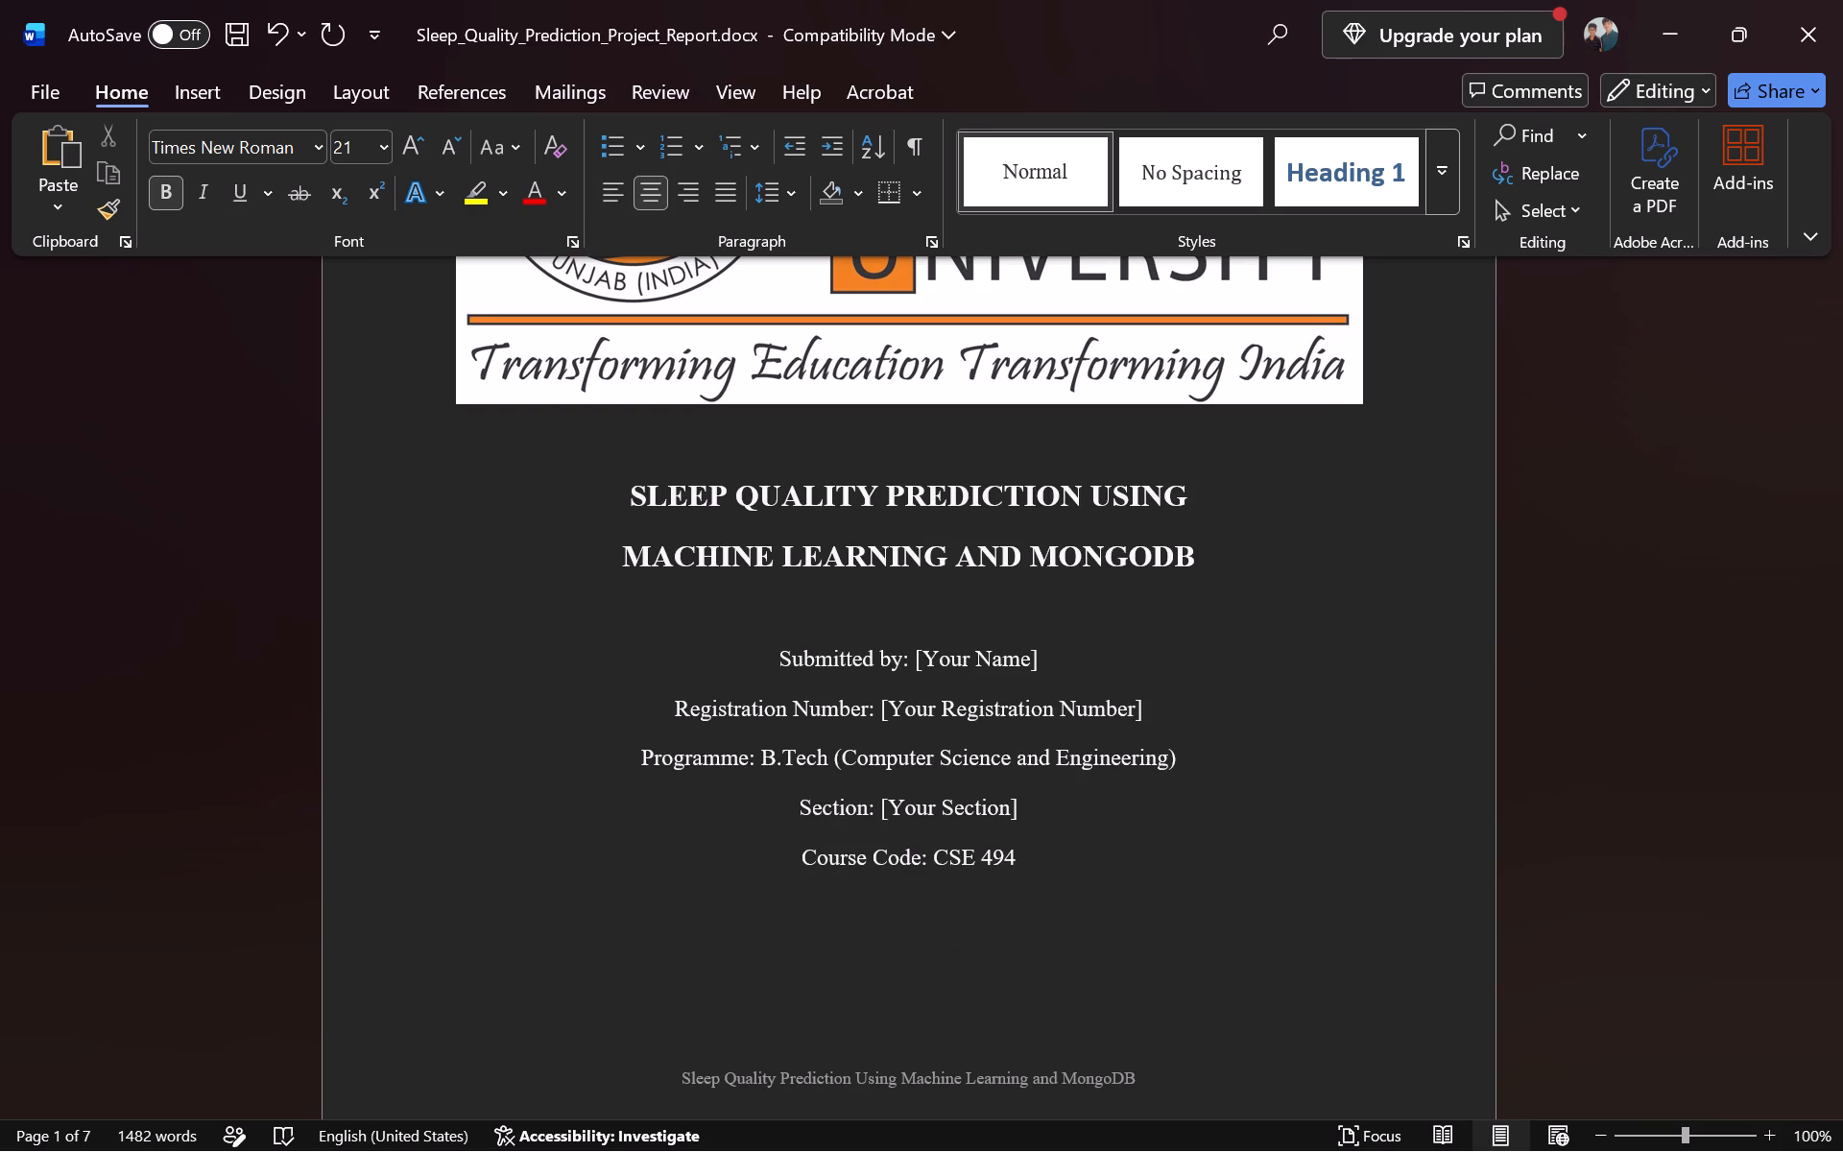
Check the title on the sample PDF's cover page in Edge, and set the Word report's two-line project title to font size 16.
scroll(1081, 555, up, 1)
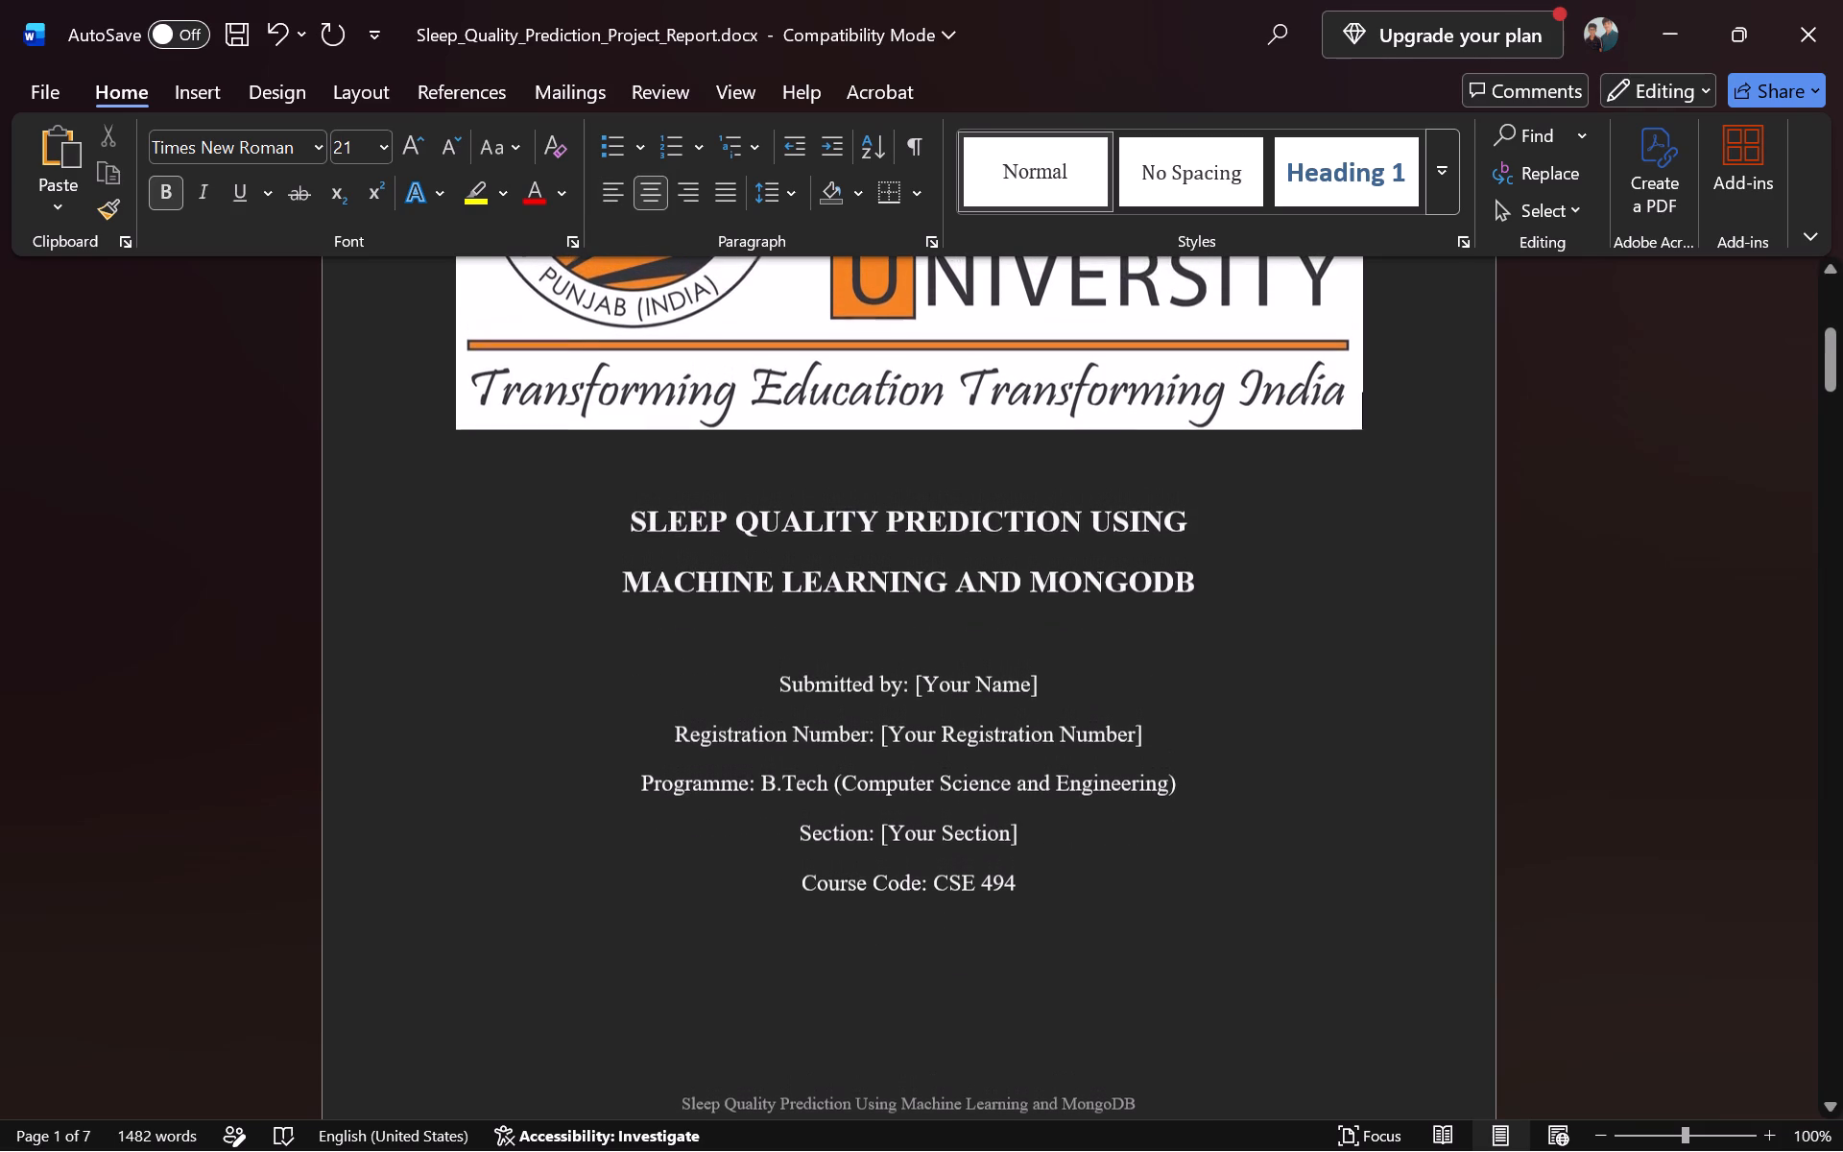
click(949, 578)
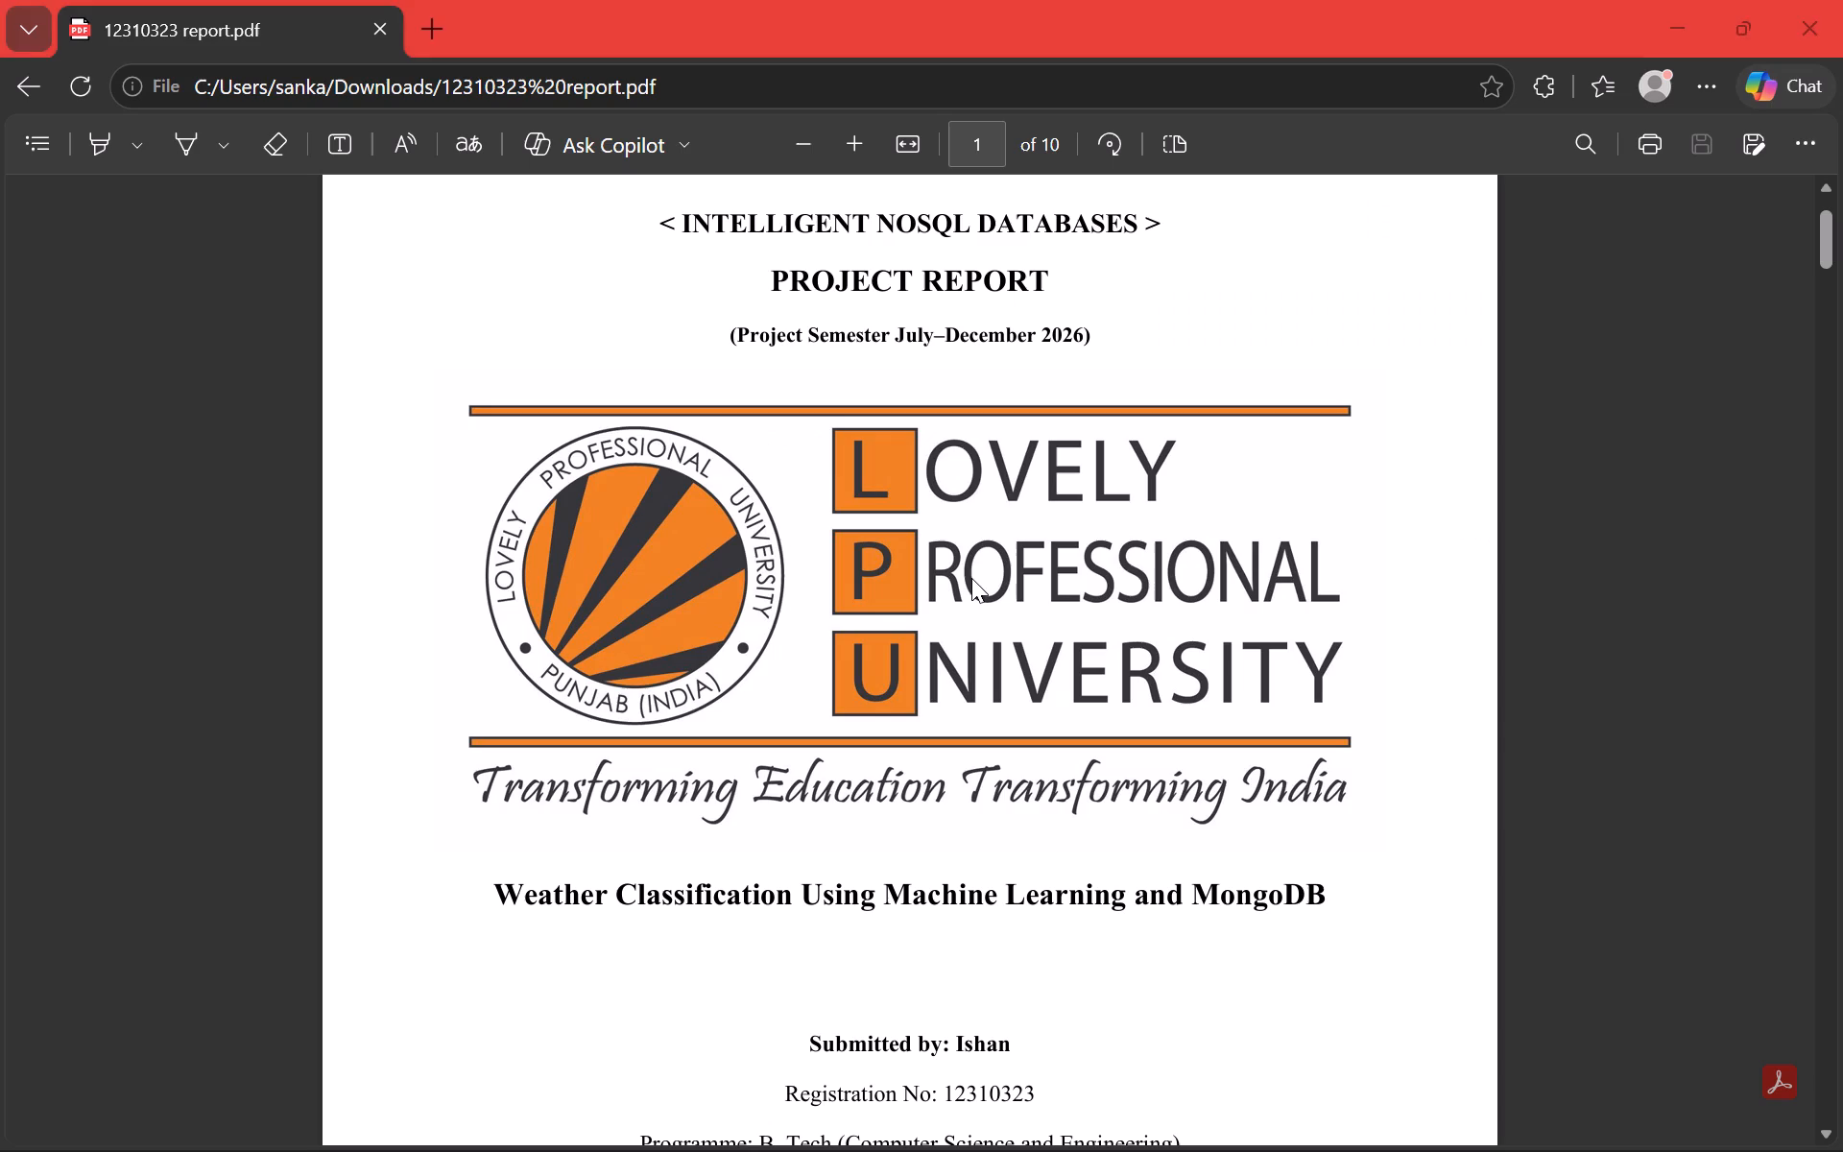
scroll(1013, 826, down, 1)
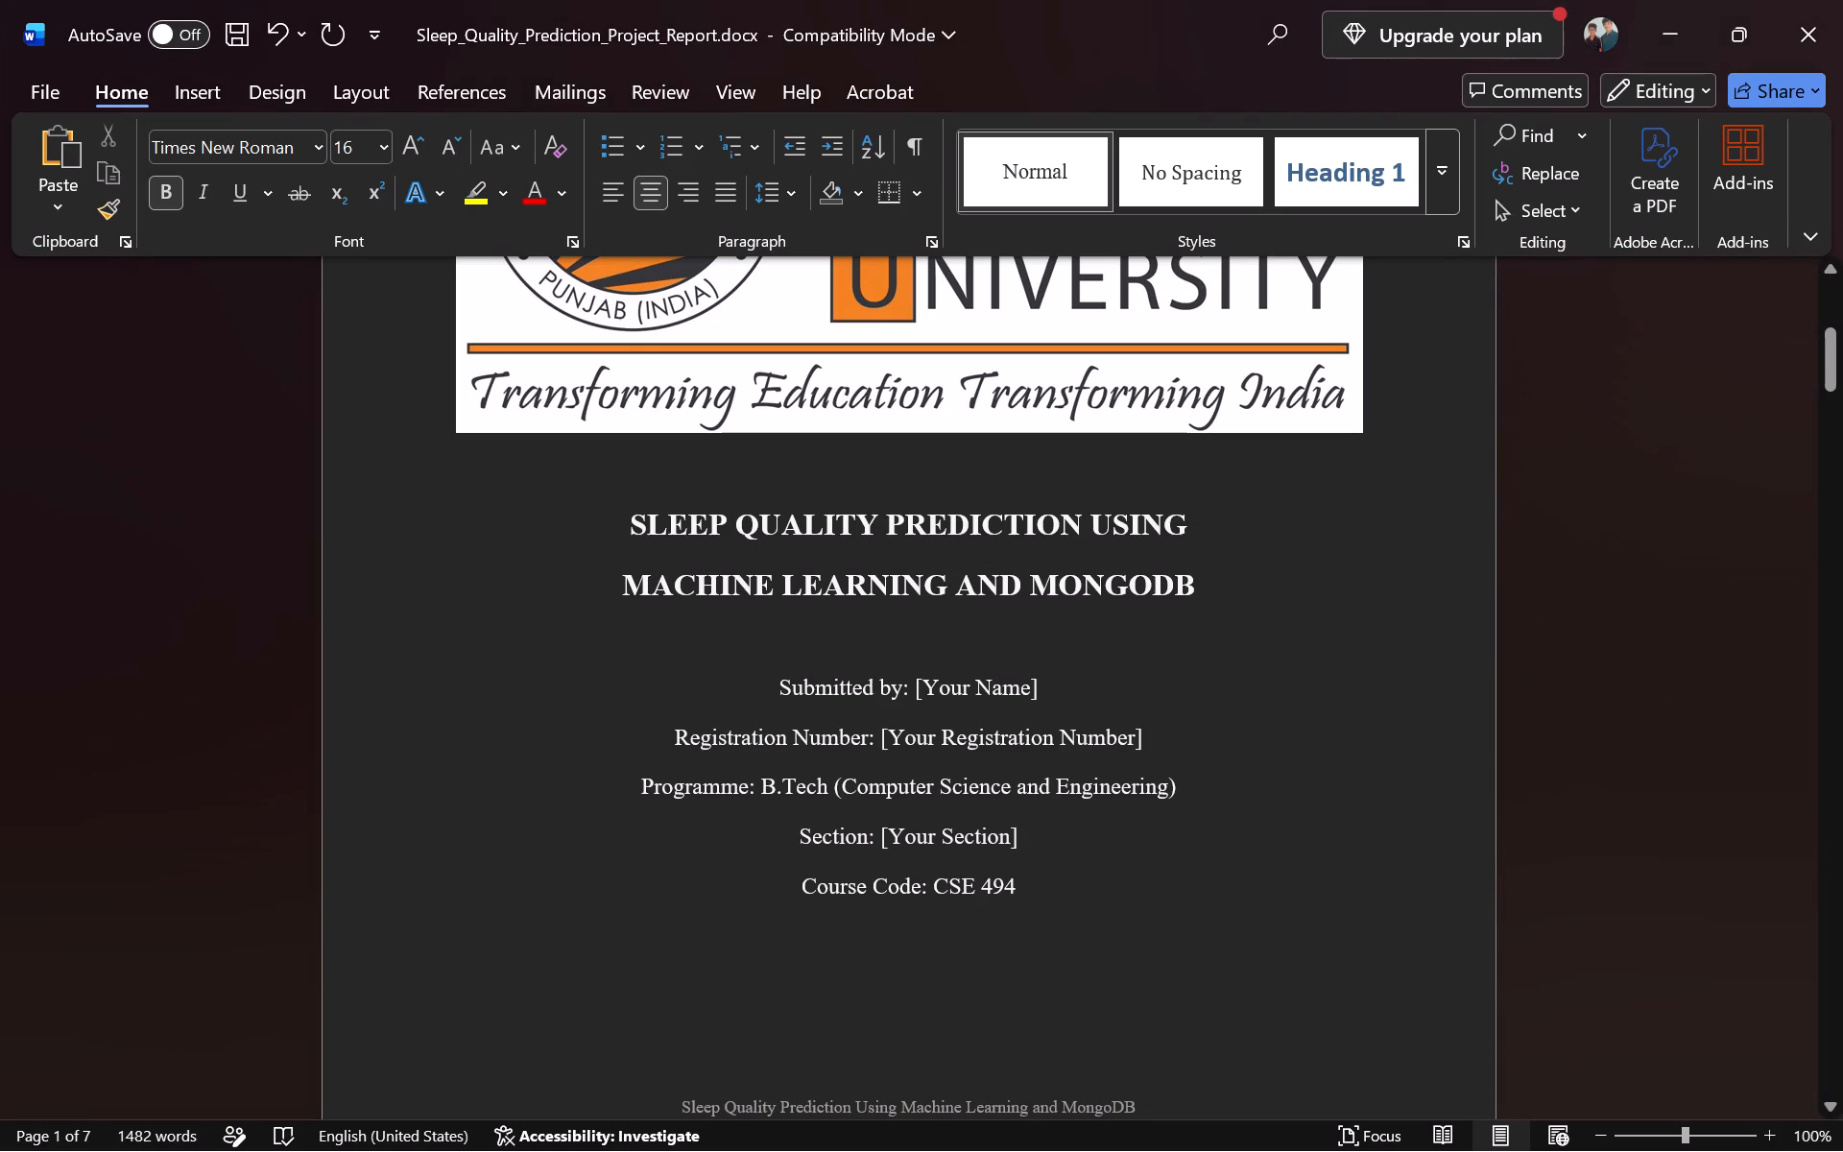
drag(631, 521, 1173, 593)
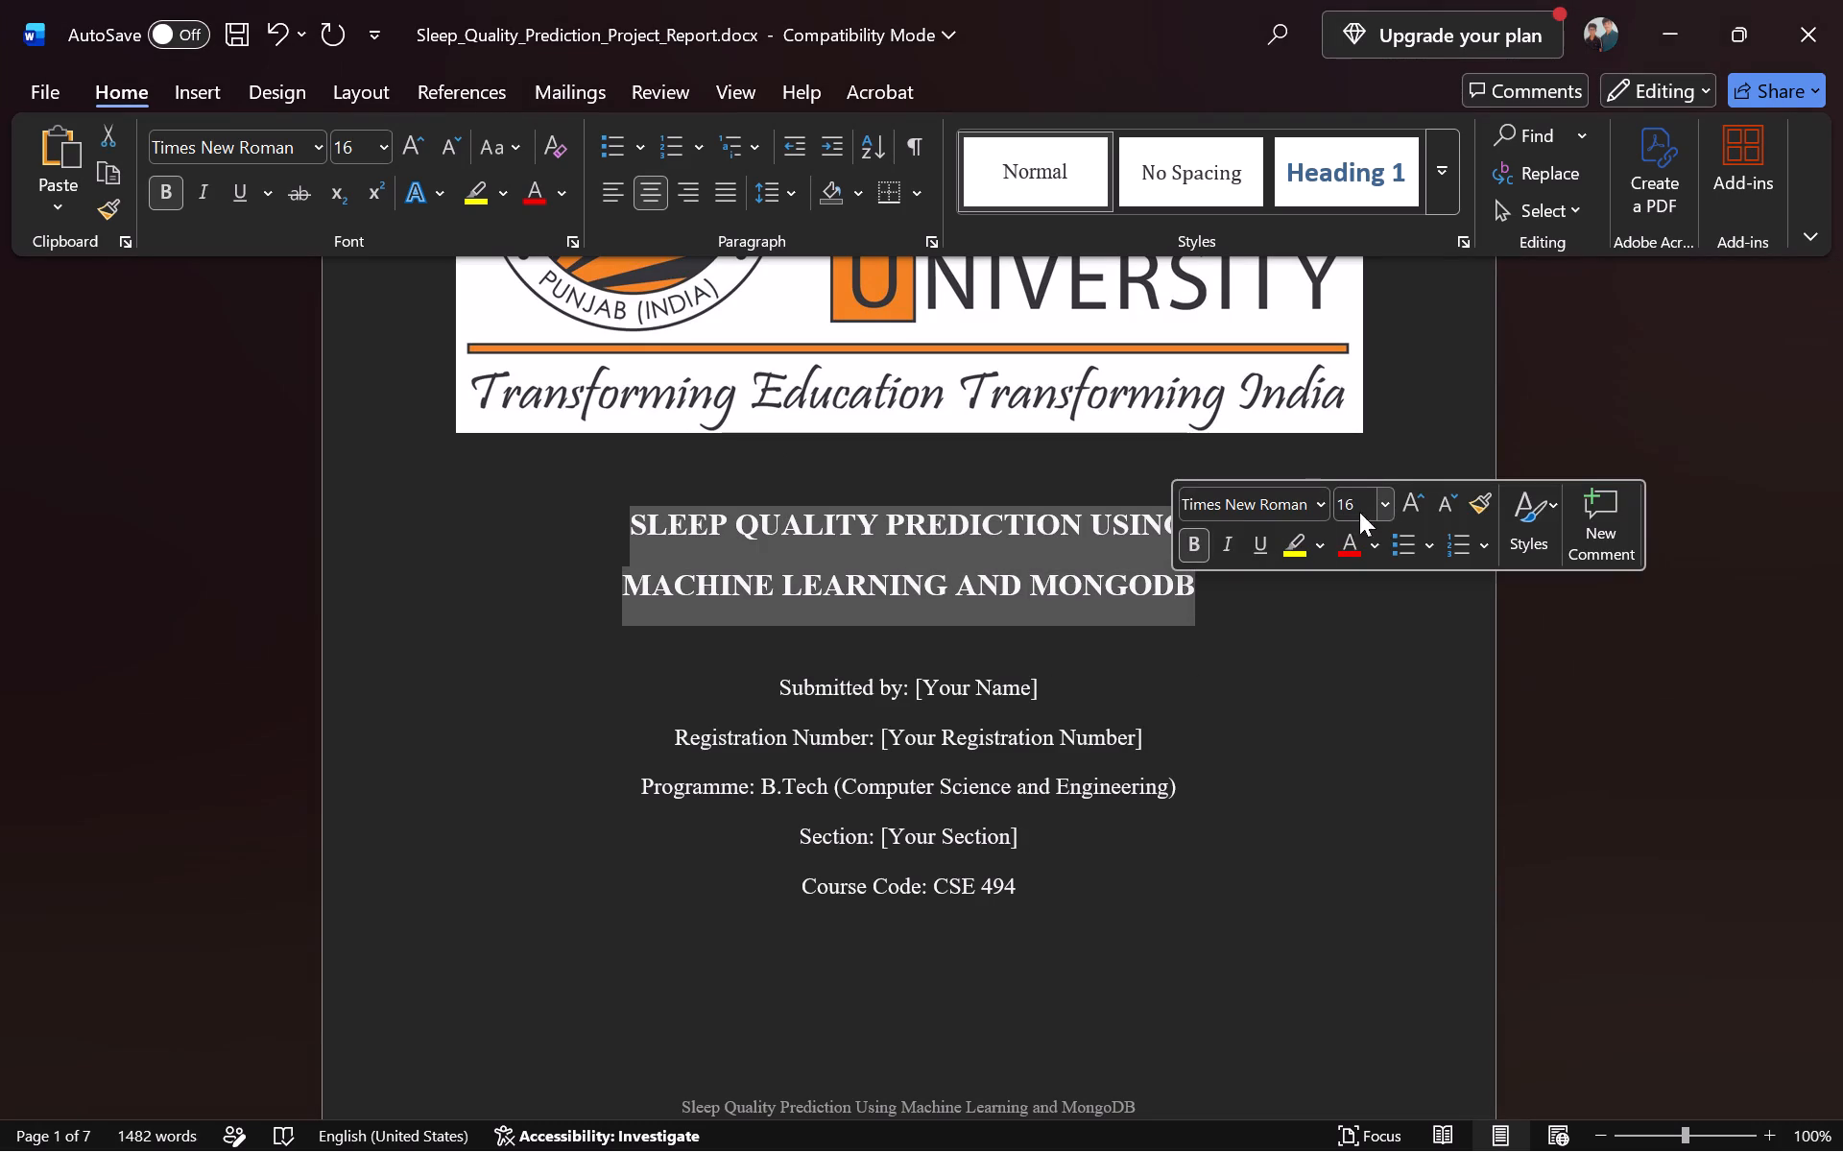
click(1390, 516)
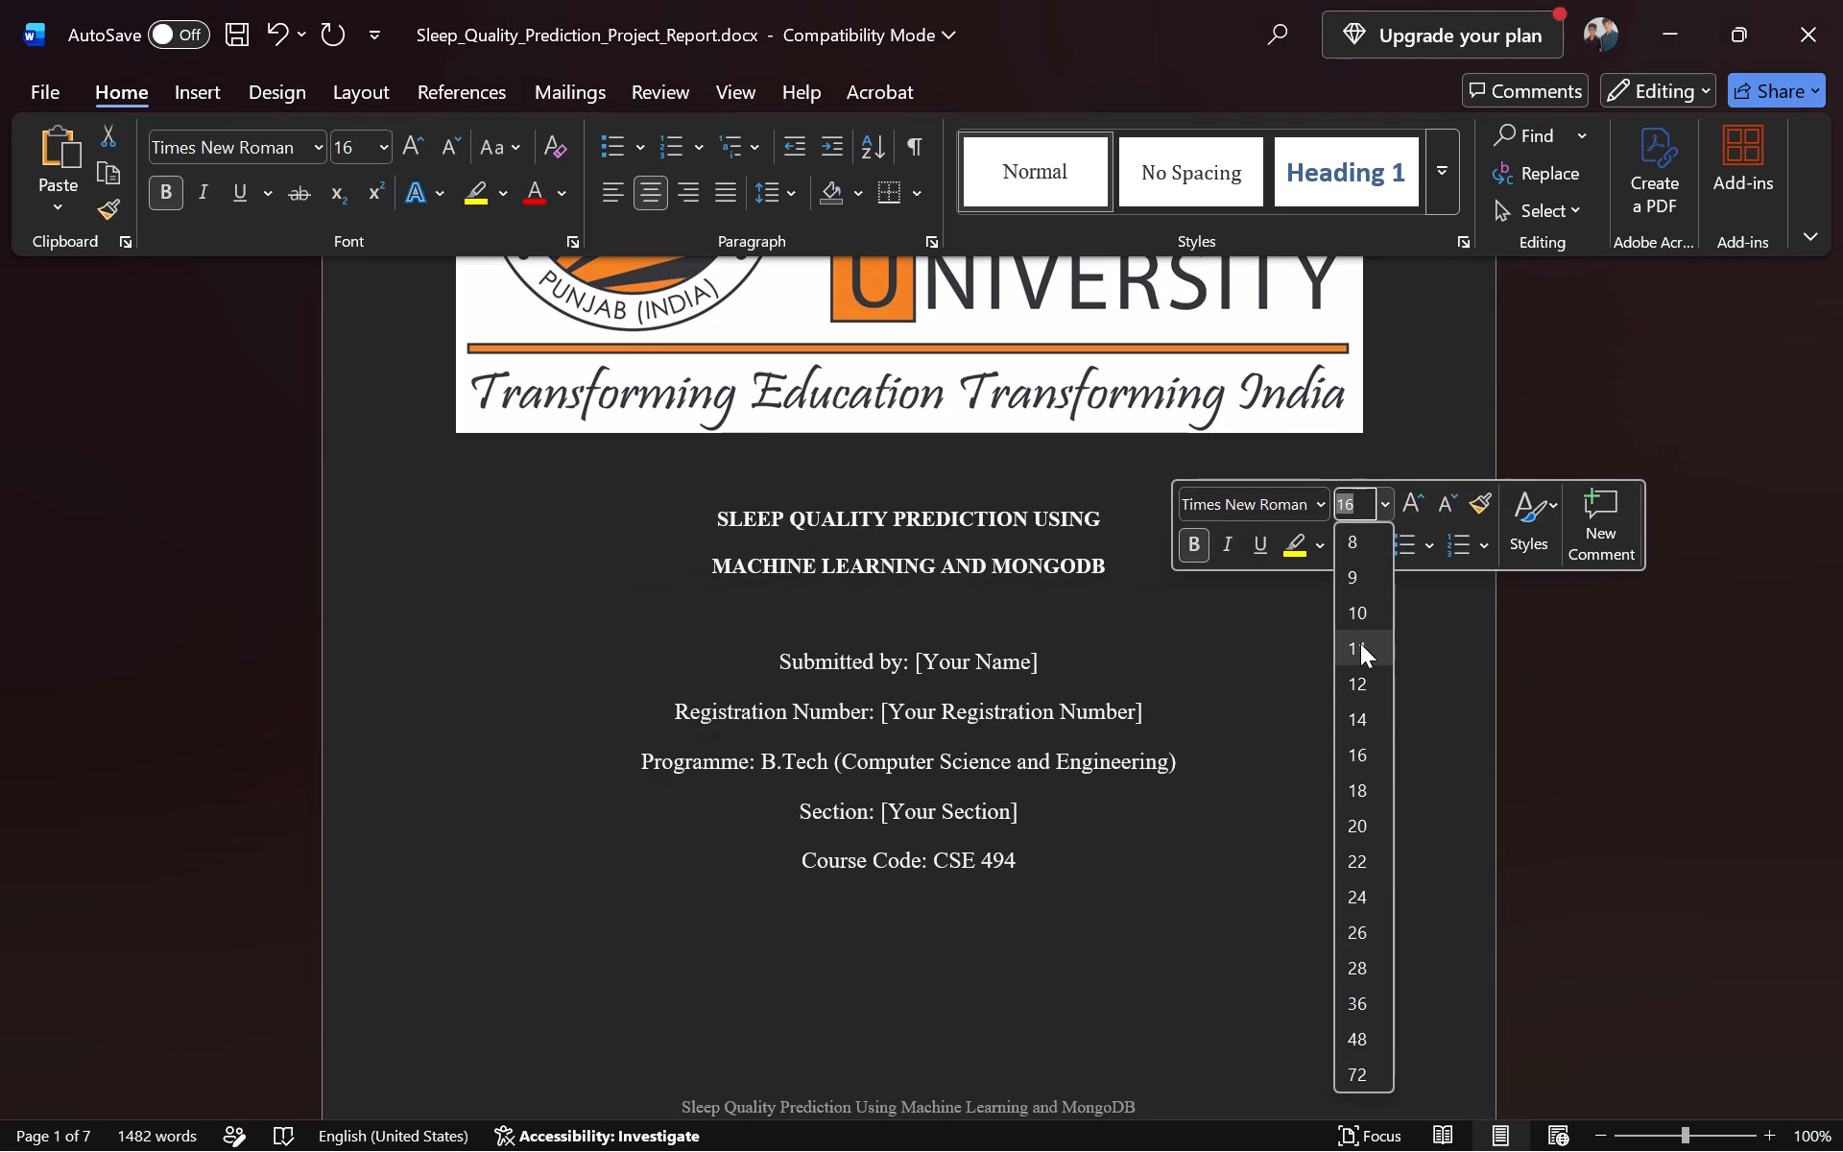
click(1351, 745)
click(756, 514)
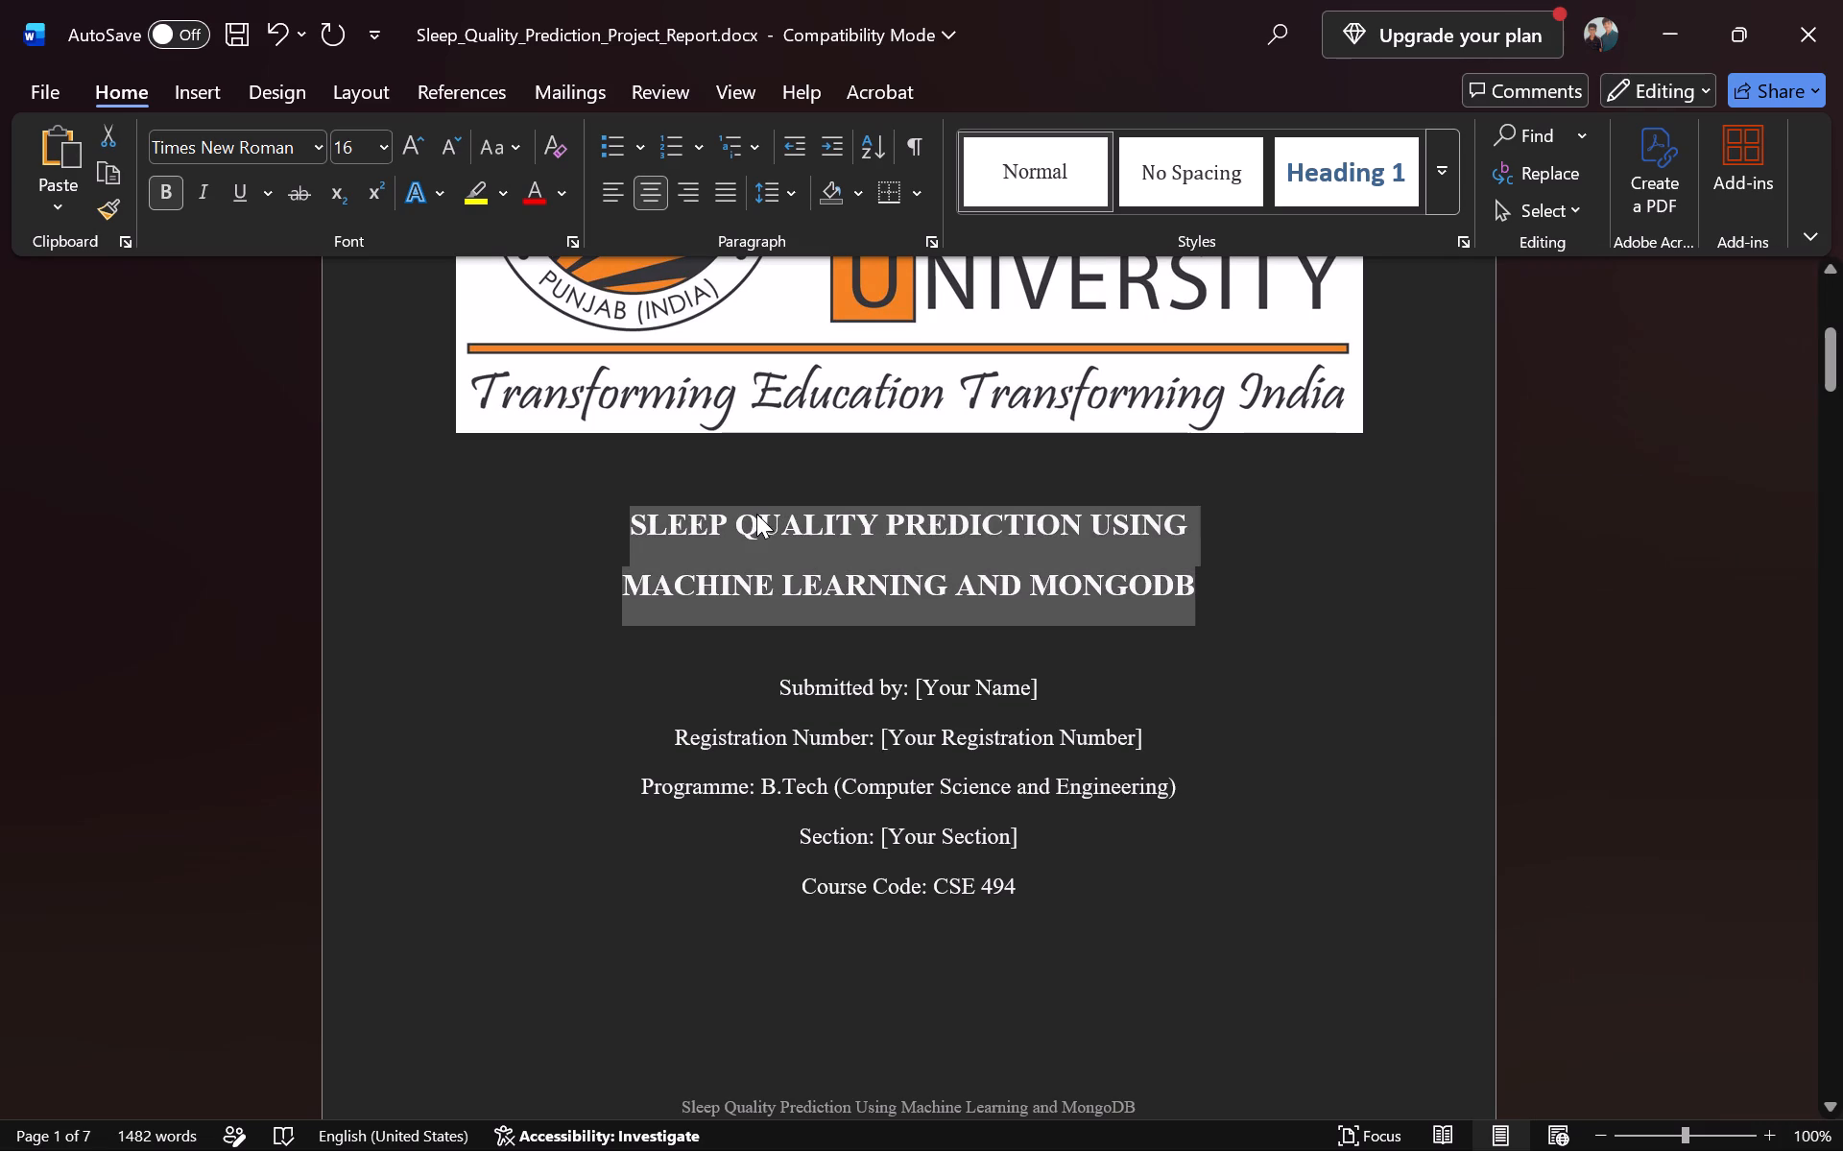
Left-align the project title's first line and join MACHINE LEARNING AND MONGODB onto it after a space.
click(633, 519)
key(BackSpace)
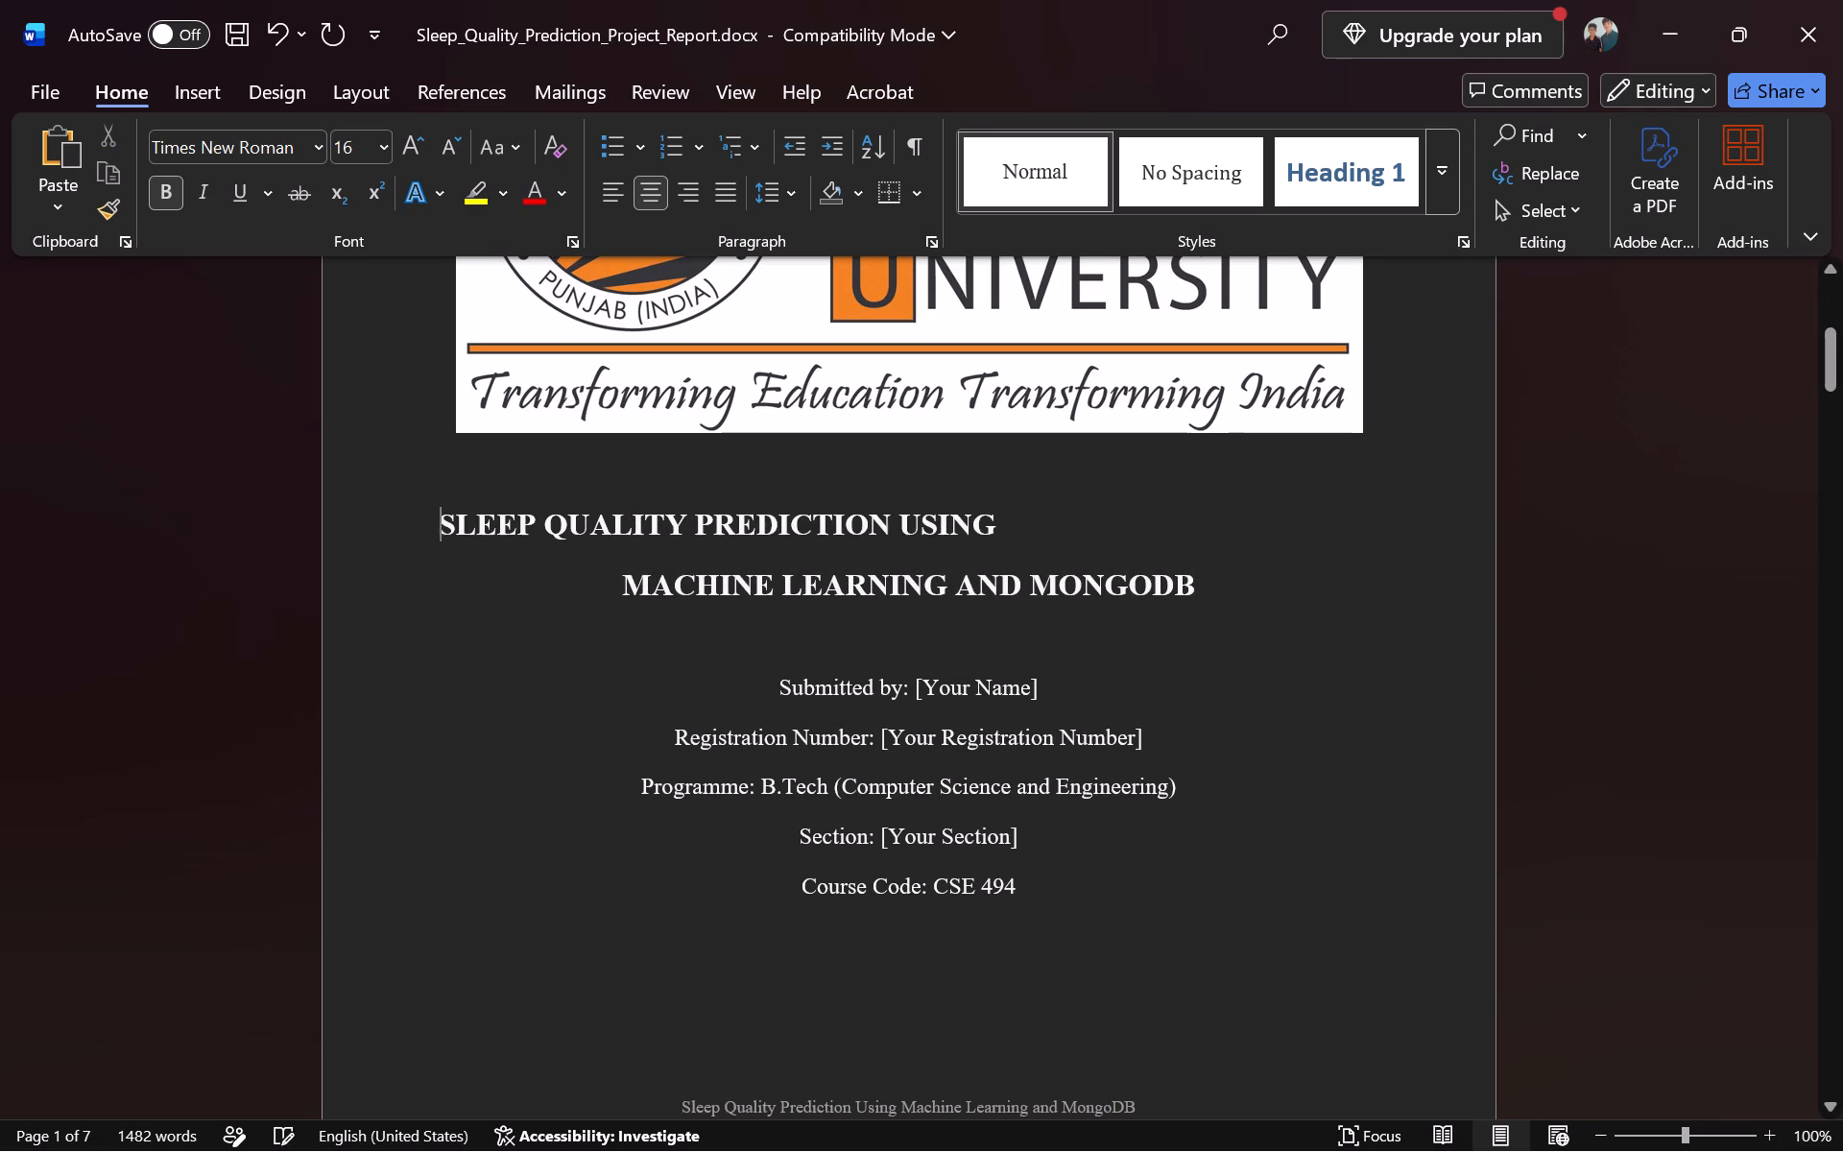
click(624, 590)
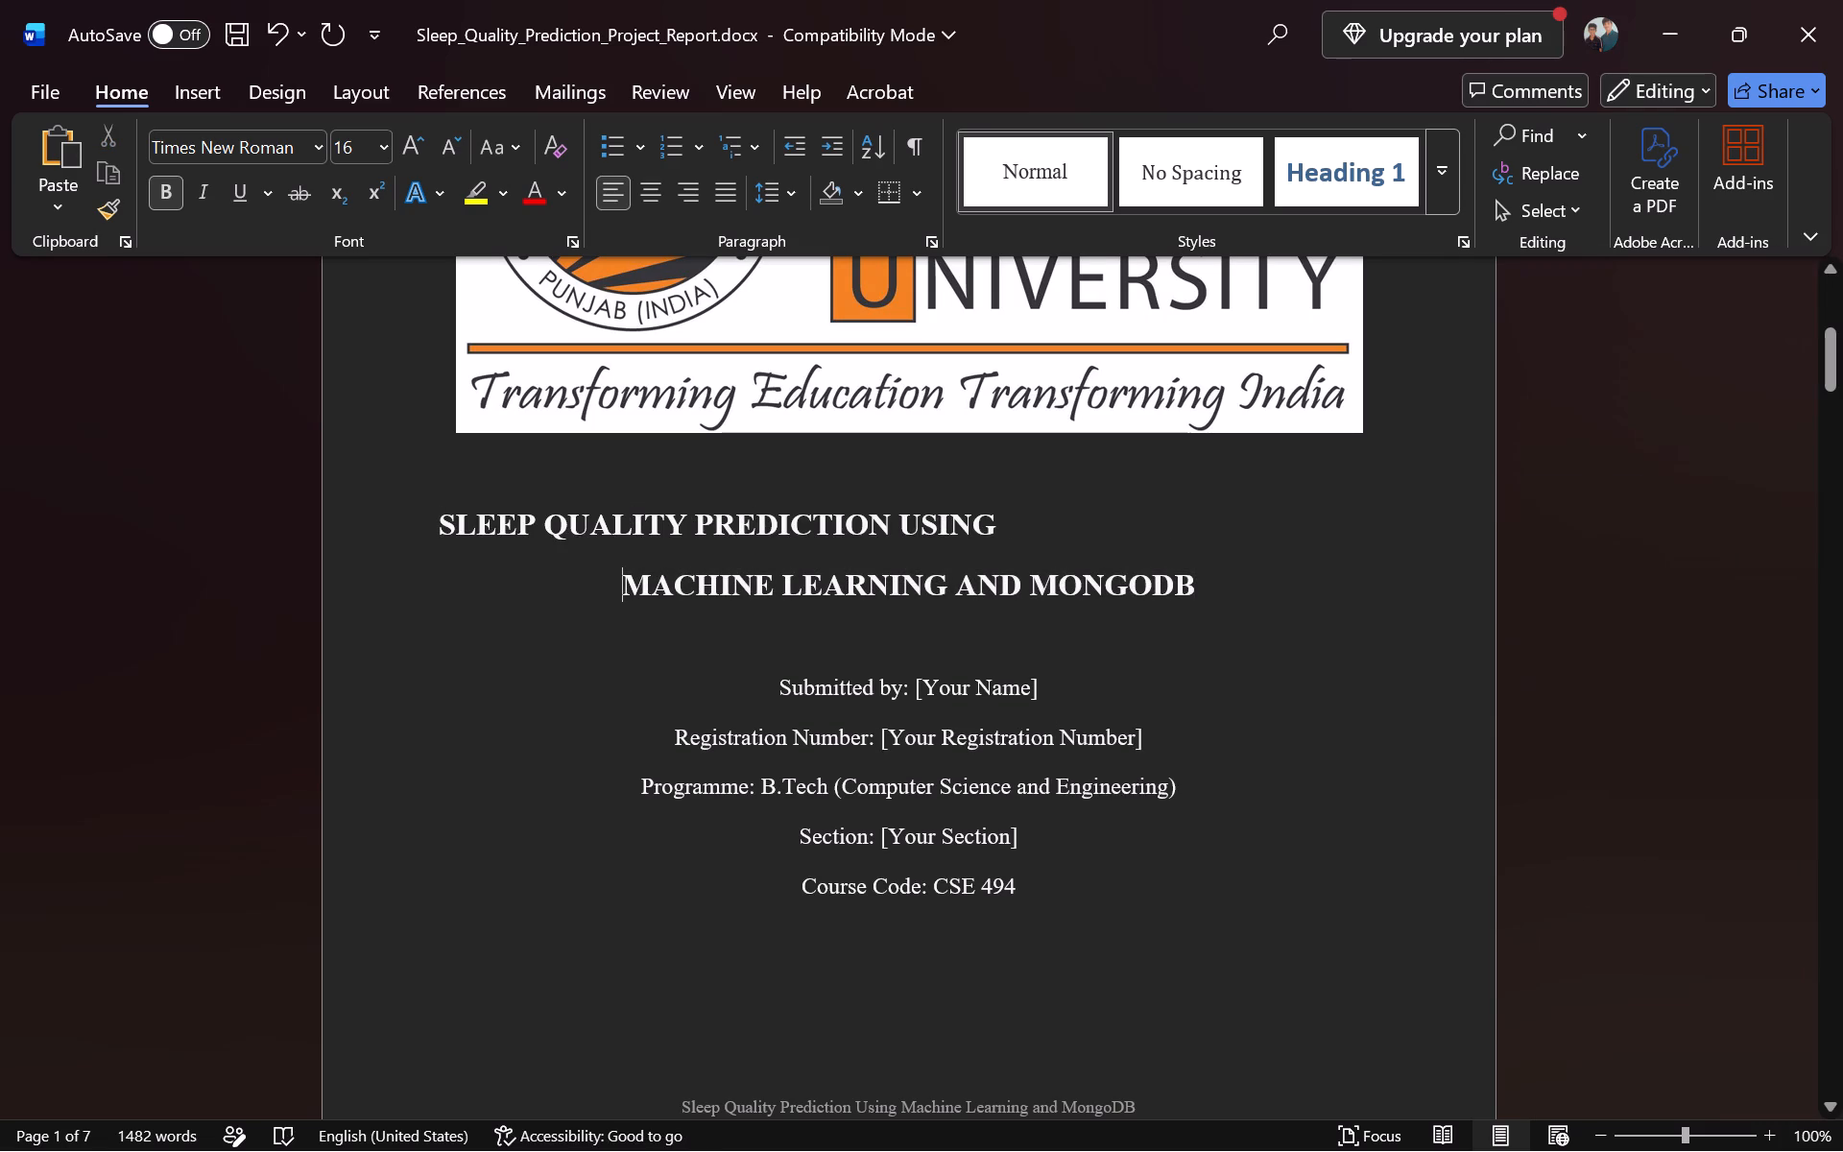
key(BackSpace)
key(BackSpace)
key(space)
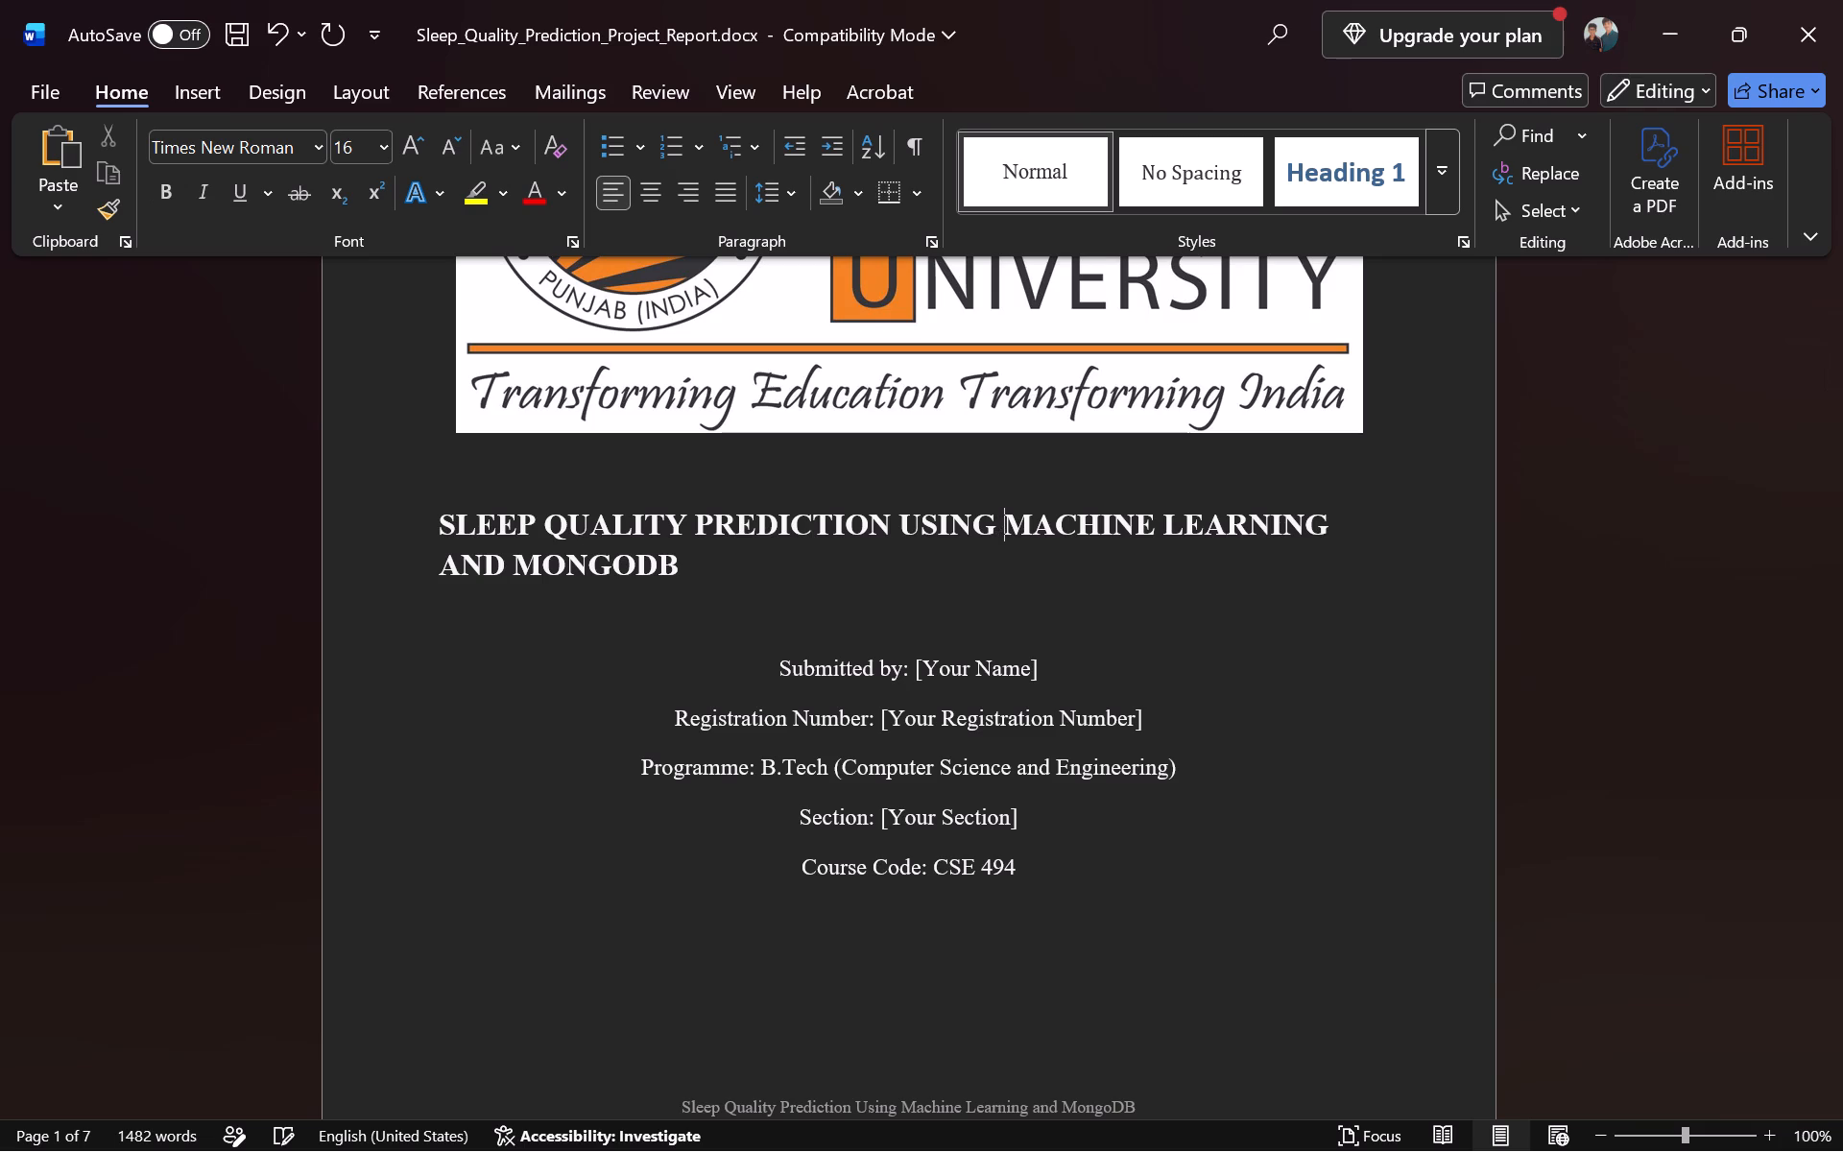
Set the font size of the whole joined project title to 12.
drag(438, 523, 669, 561)
click(880, 463)
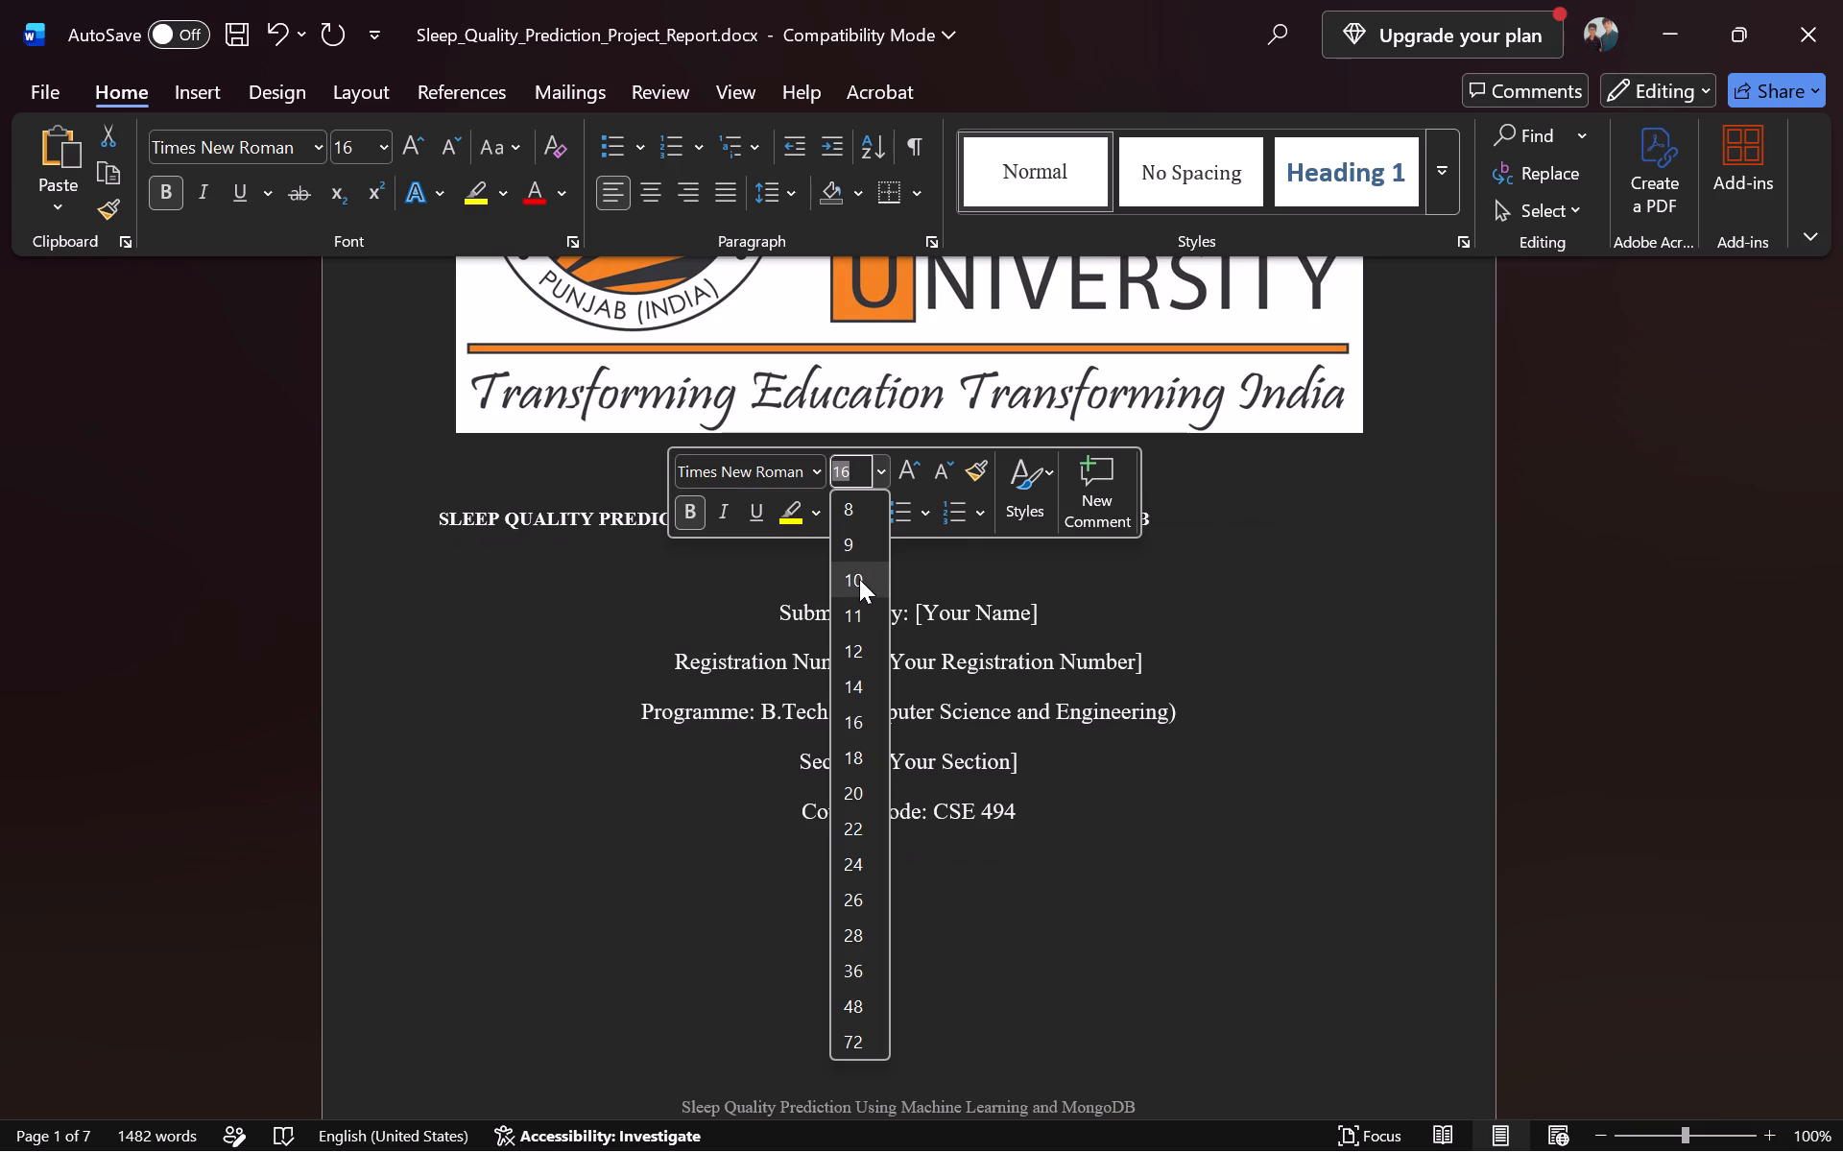
click(862, 660)
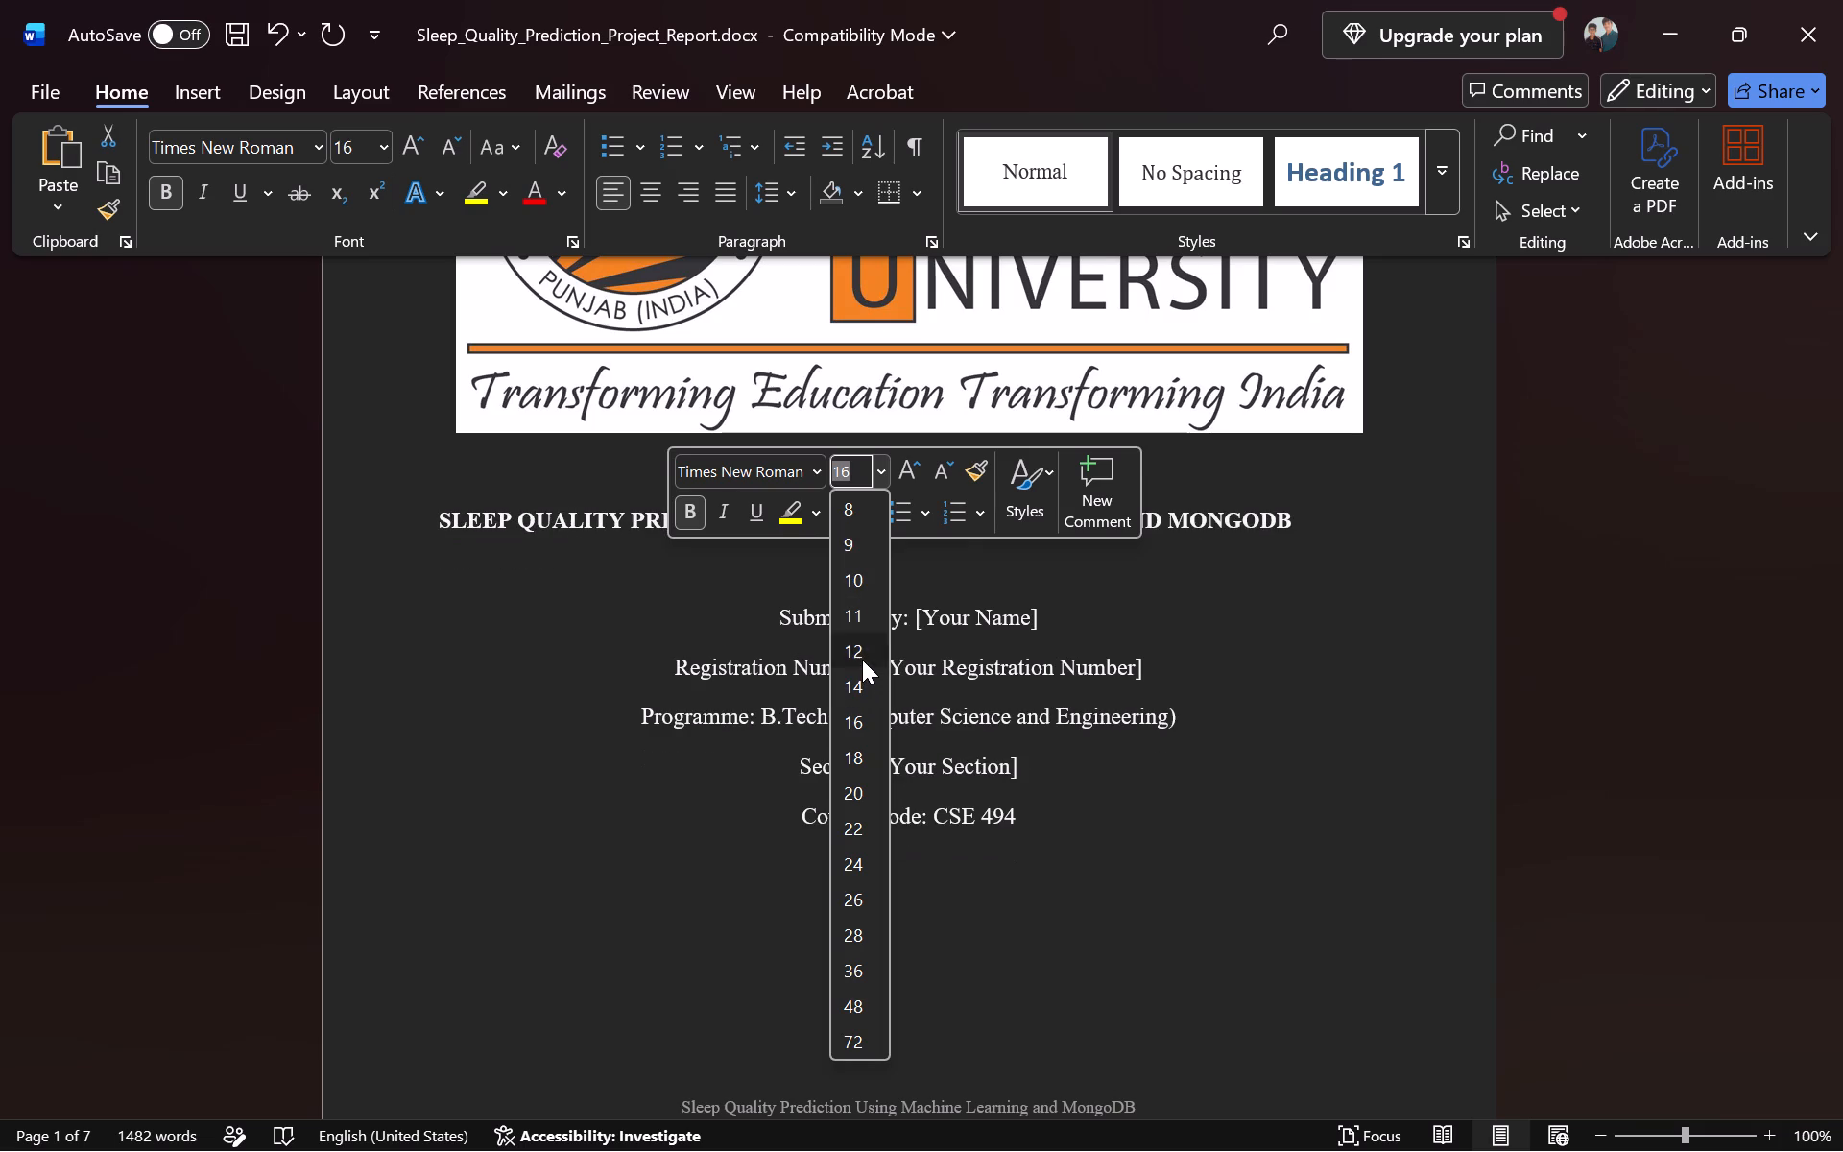
click(631, 610)
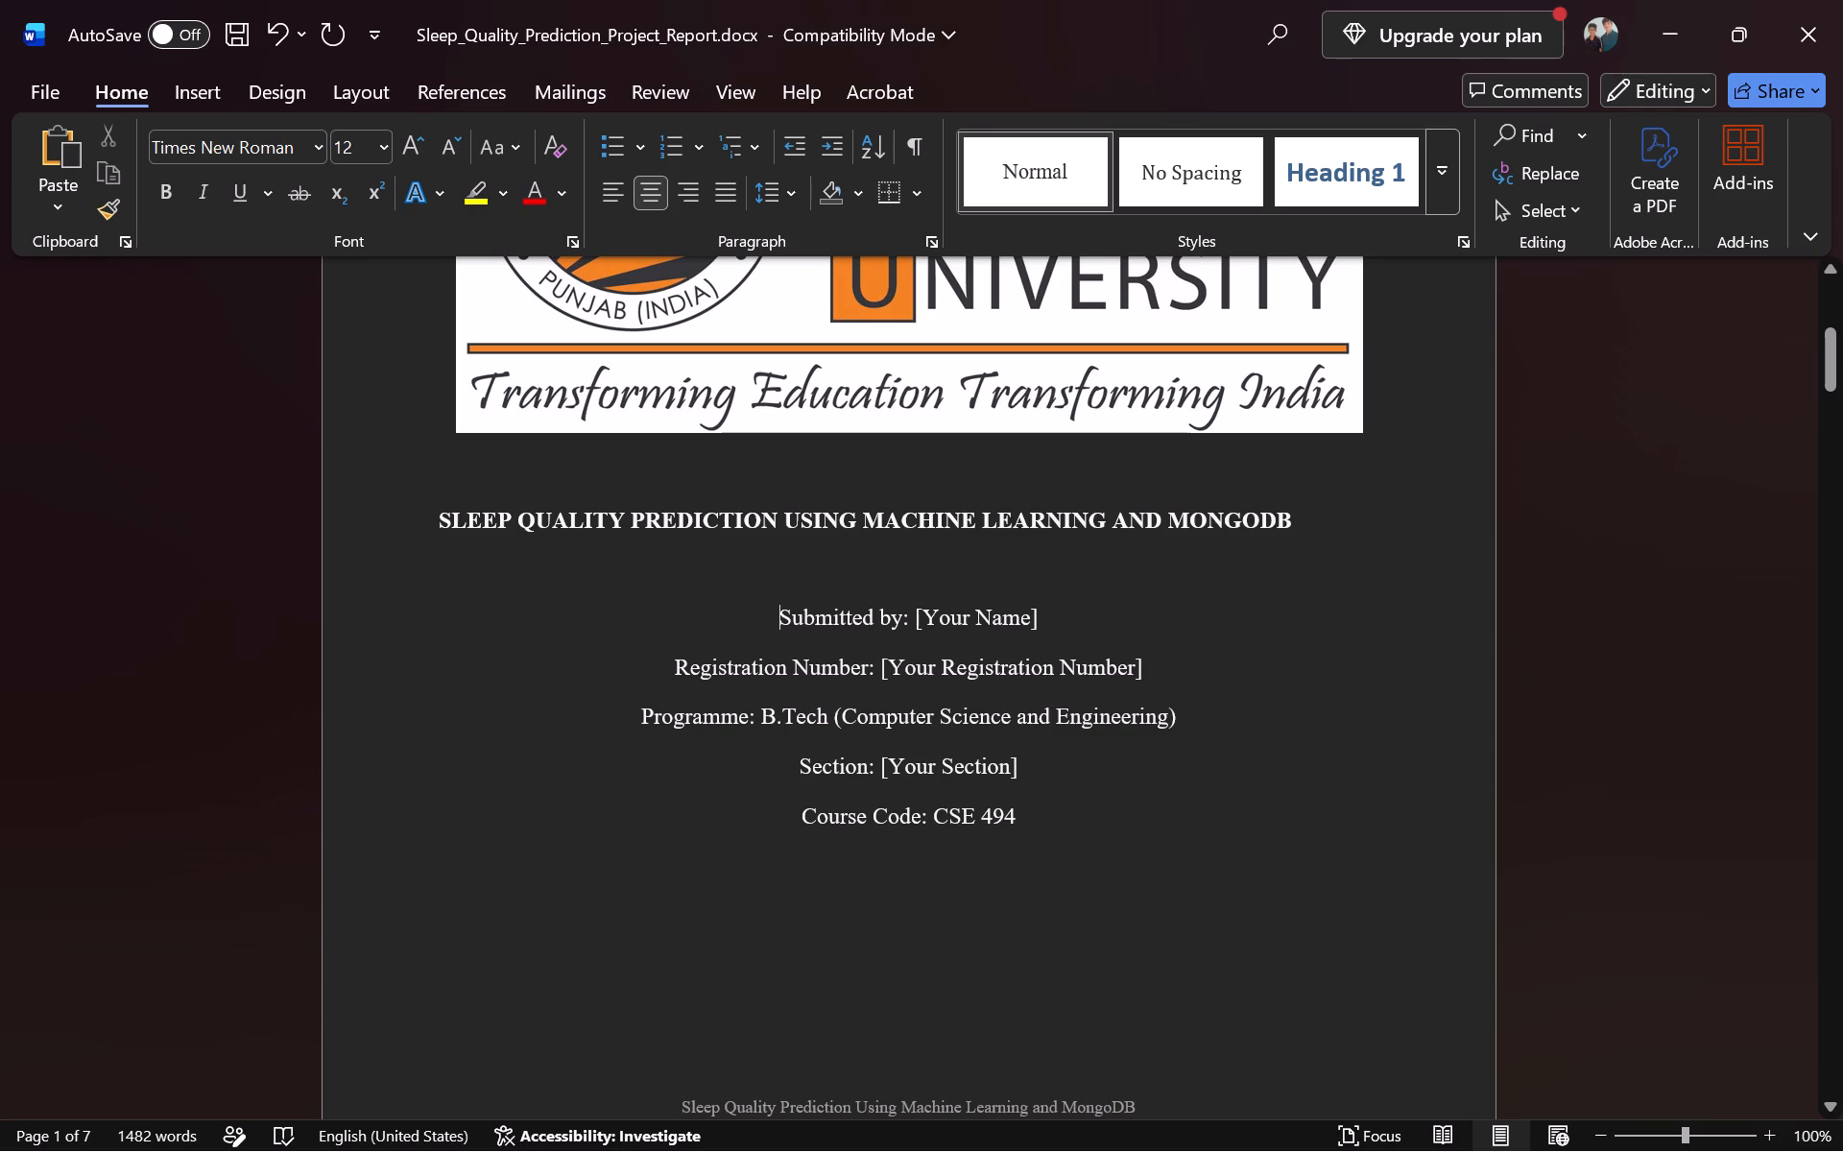
Shift the project title toward the page centre by inserting eleven spaces before "SLEEP".
click(443, 517)
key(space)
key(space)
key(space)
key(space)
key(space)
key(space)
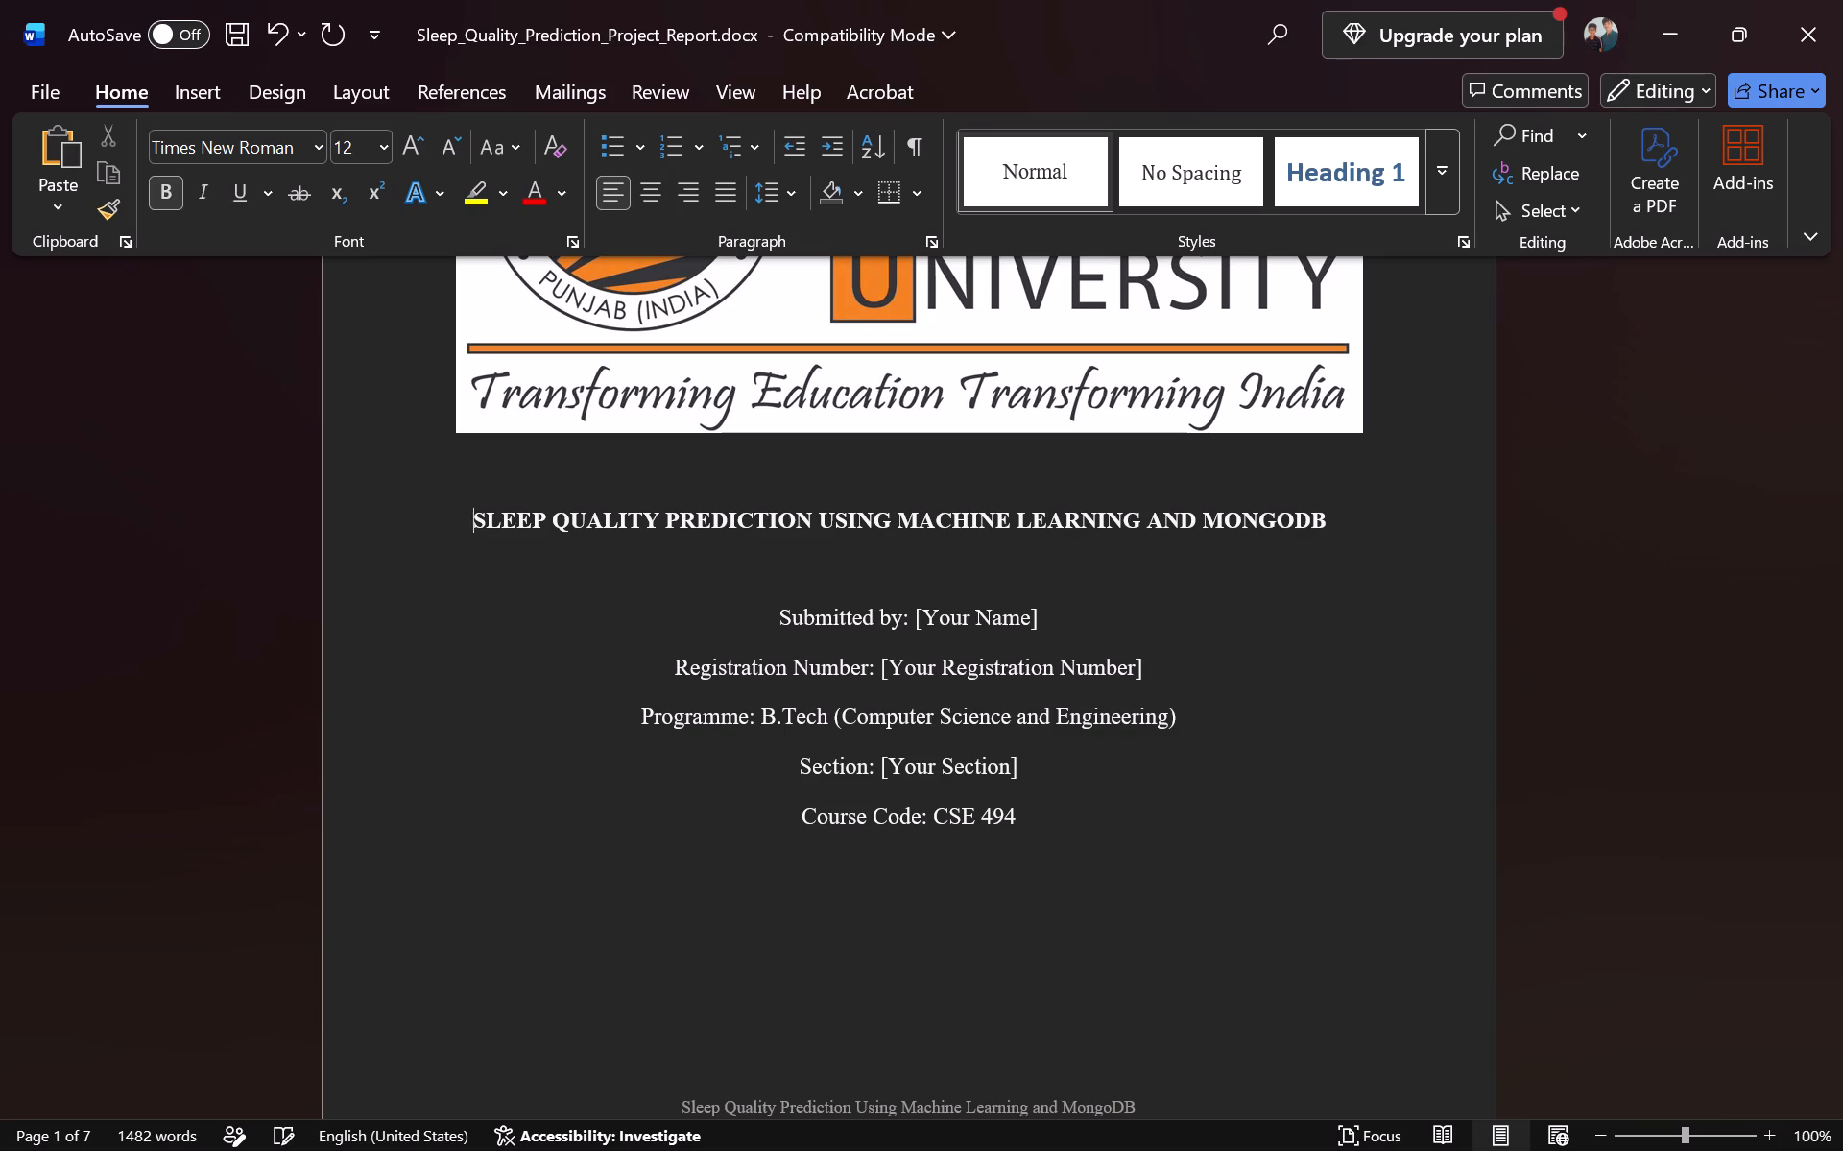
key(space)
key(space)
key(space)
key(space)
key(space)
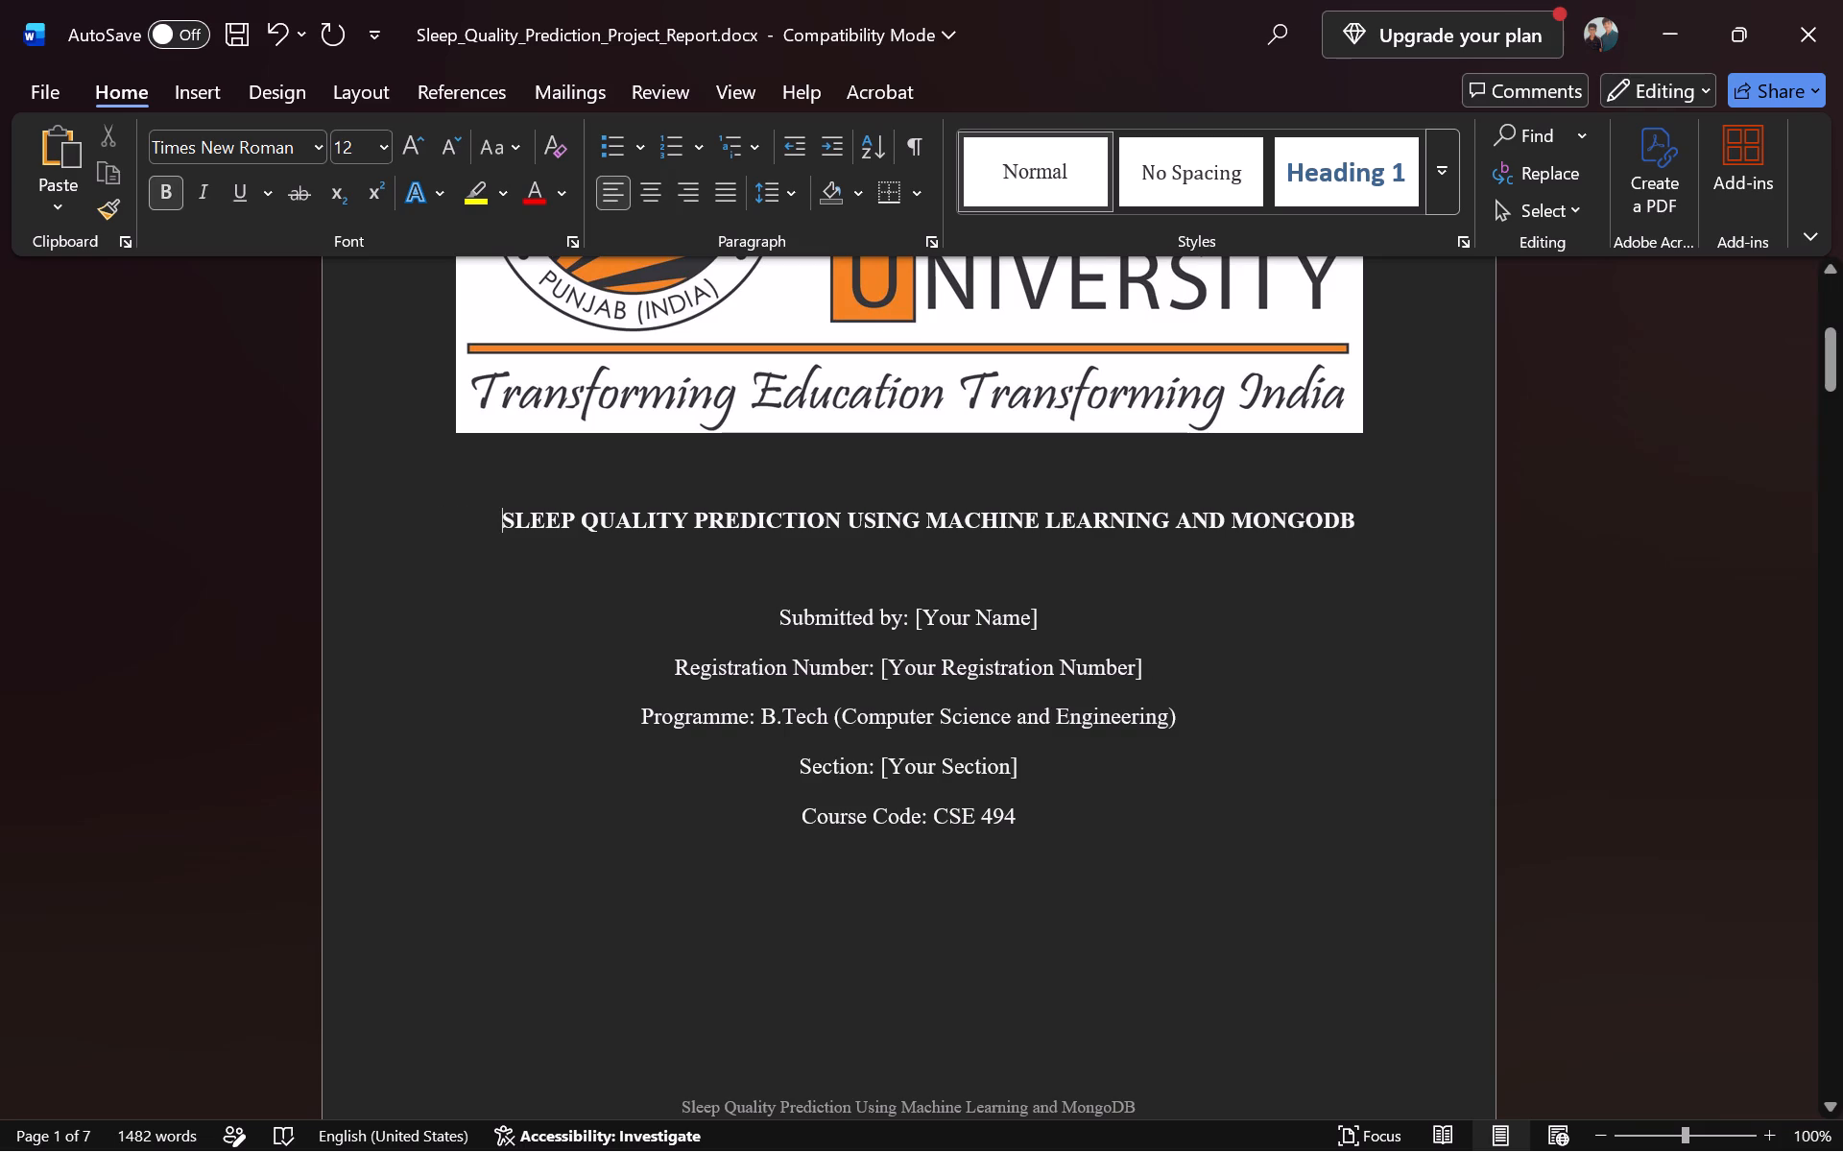
Replace the "[Your Name]" placeholder, including its brackets, with the student's name on the "Submitted by" line.
click(781, 644)
click(1030, 622)
key(ctrl+BackSpace)
key(ctrl+BackSpace)
key(Right)
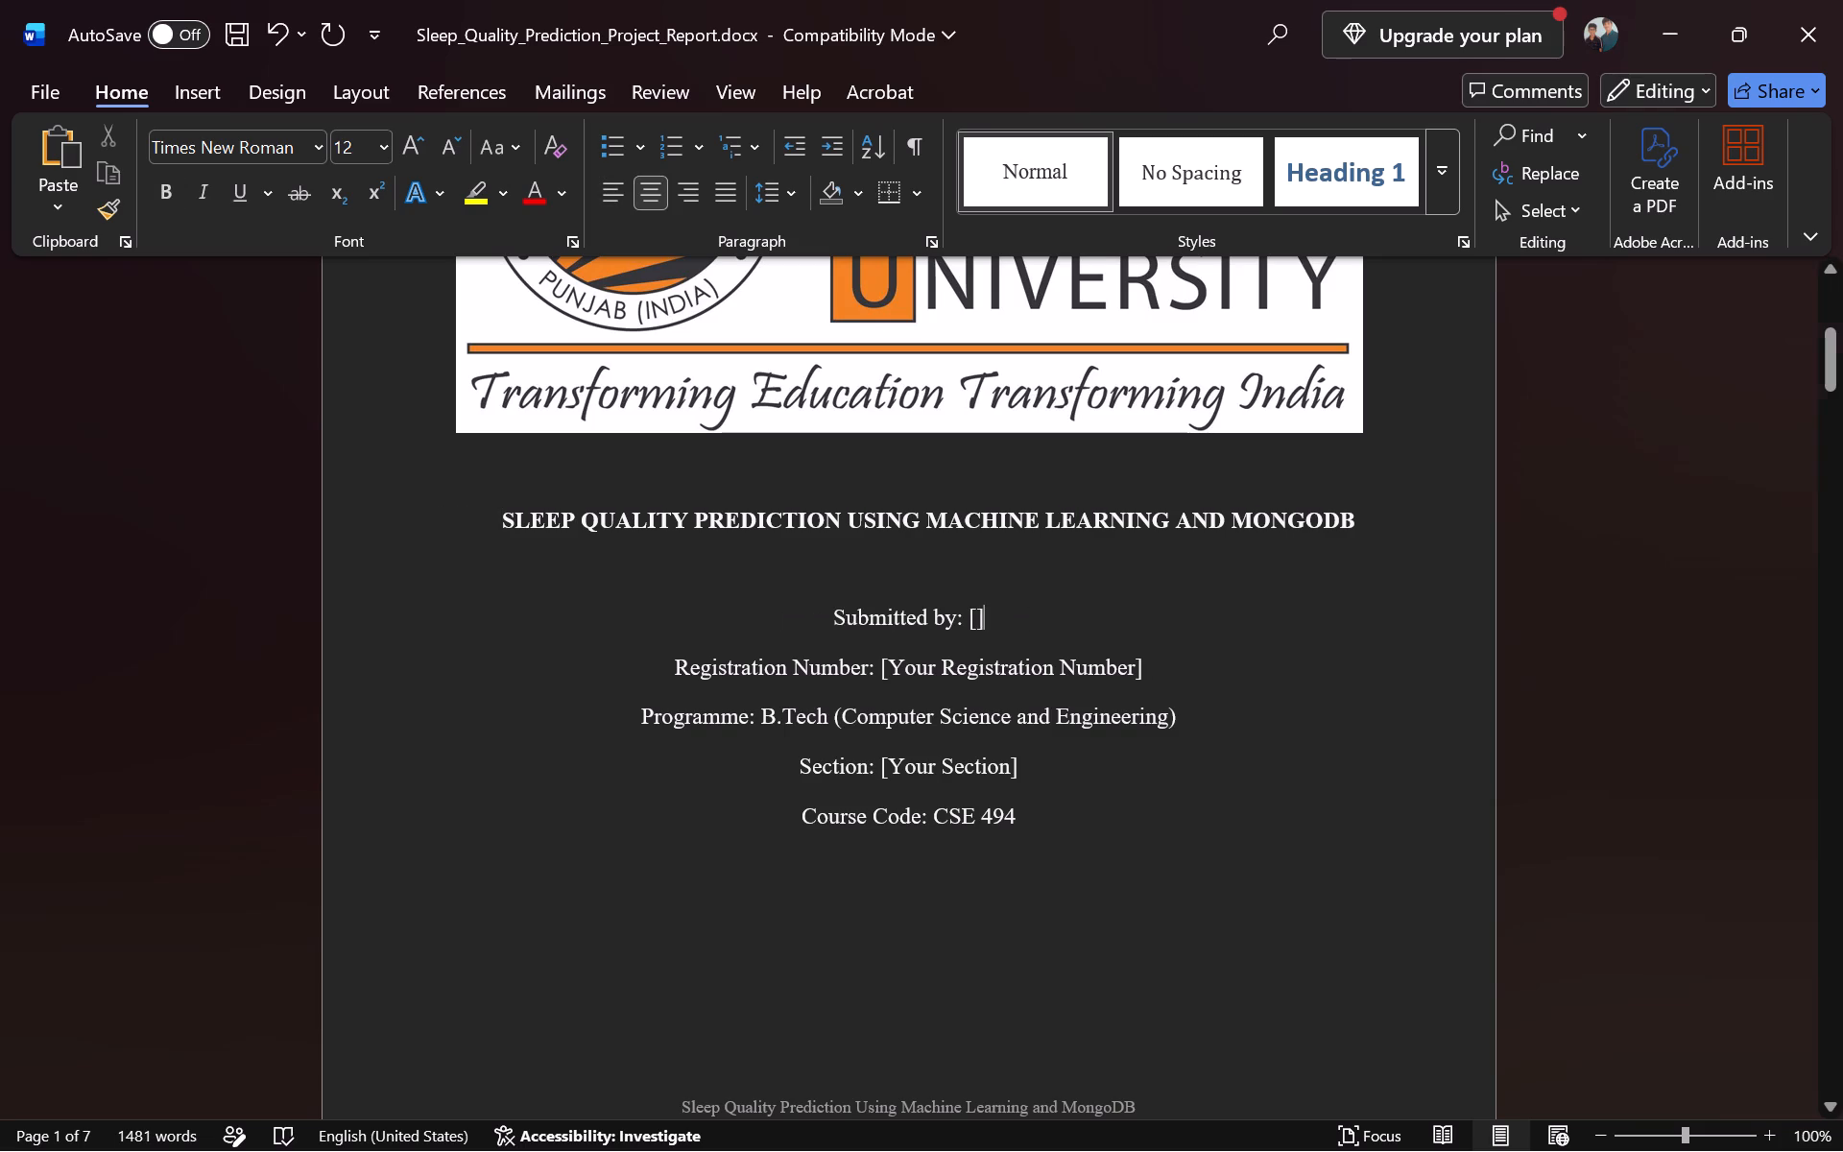
key(BackSpace)
key(BackSpace)
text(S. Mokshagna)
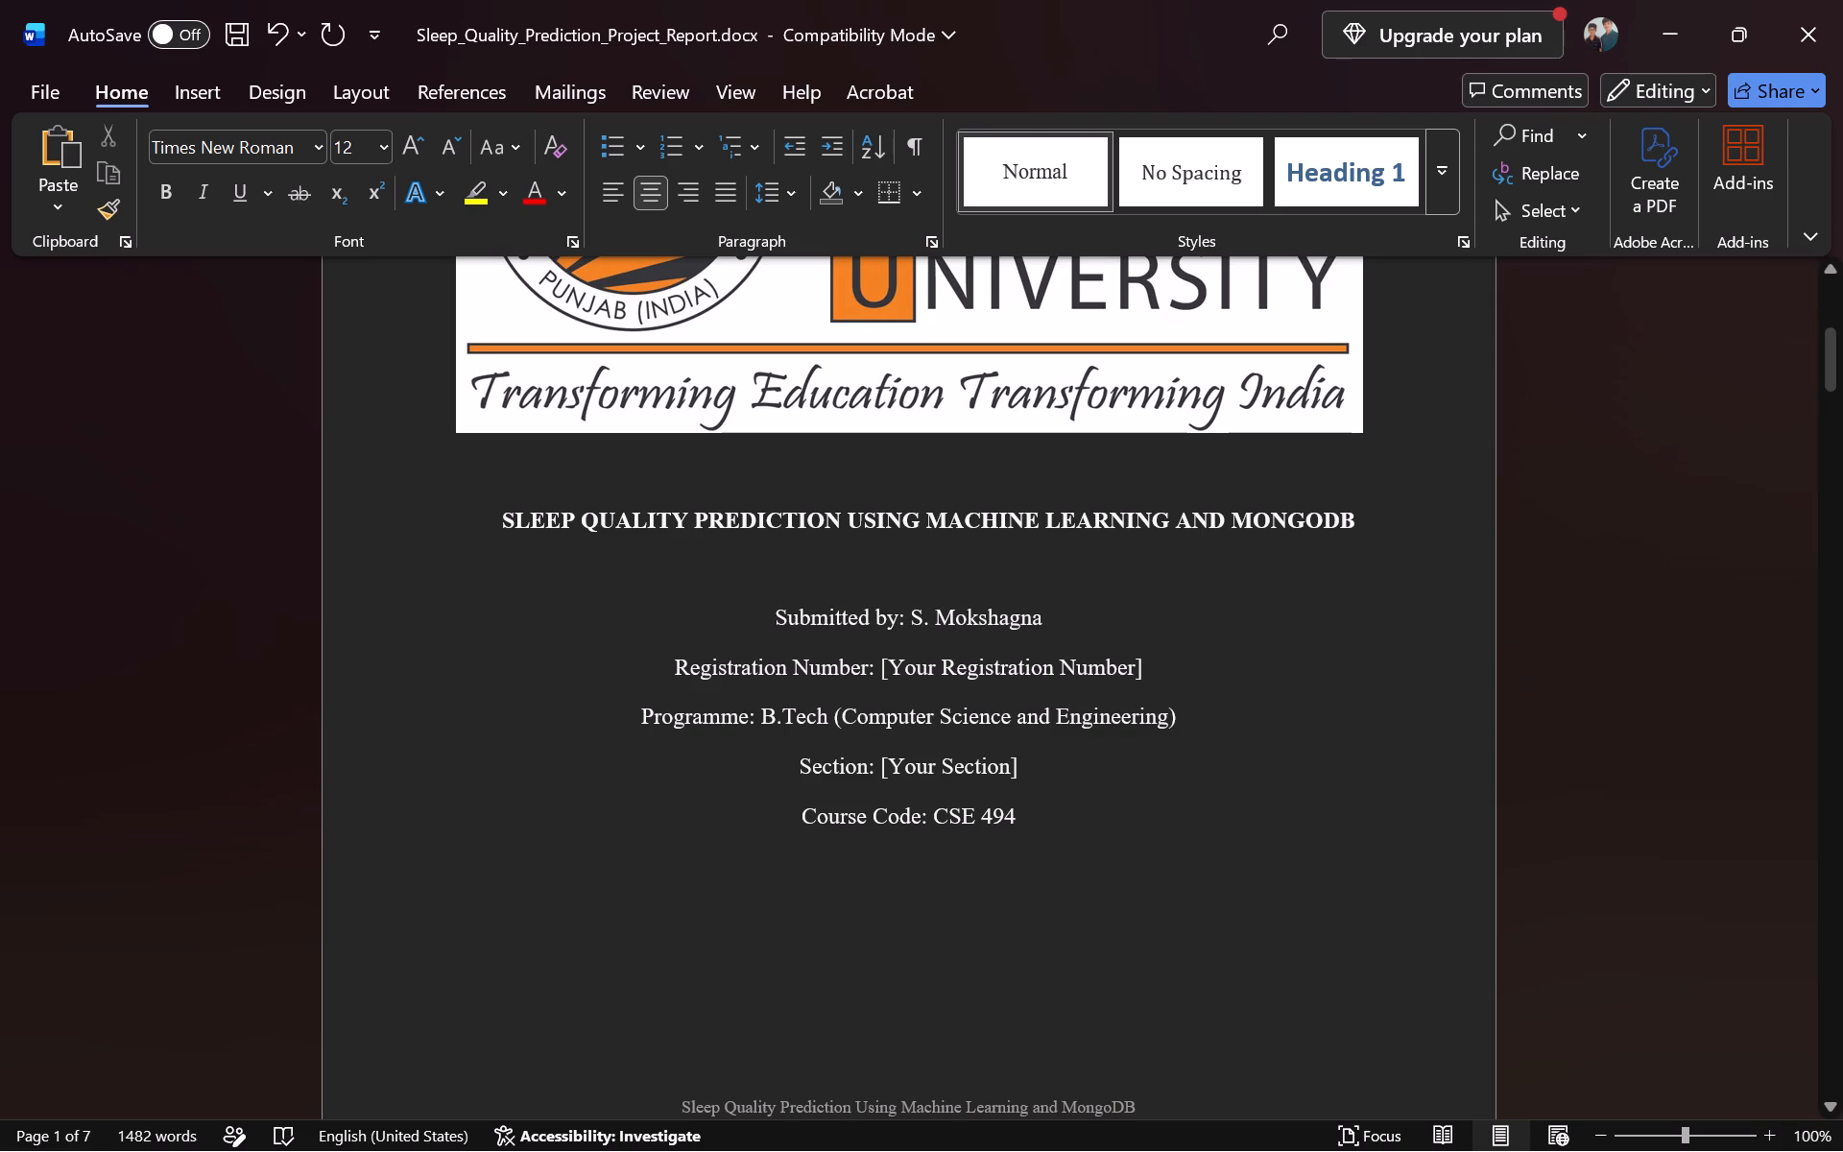
Replace the "[Your Registration Number]" placeholder, including its brackets, with the student's registration number.
click(1143, 674)
key(ctrl+BackSpace)
key(ctrl+BackSpace)
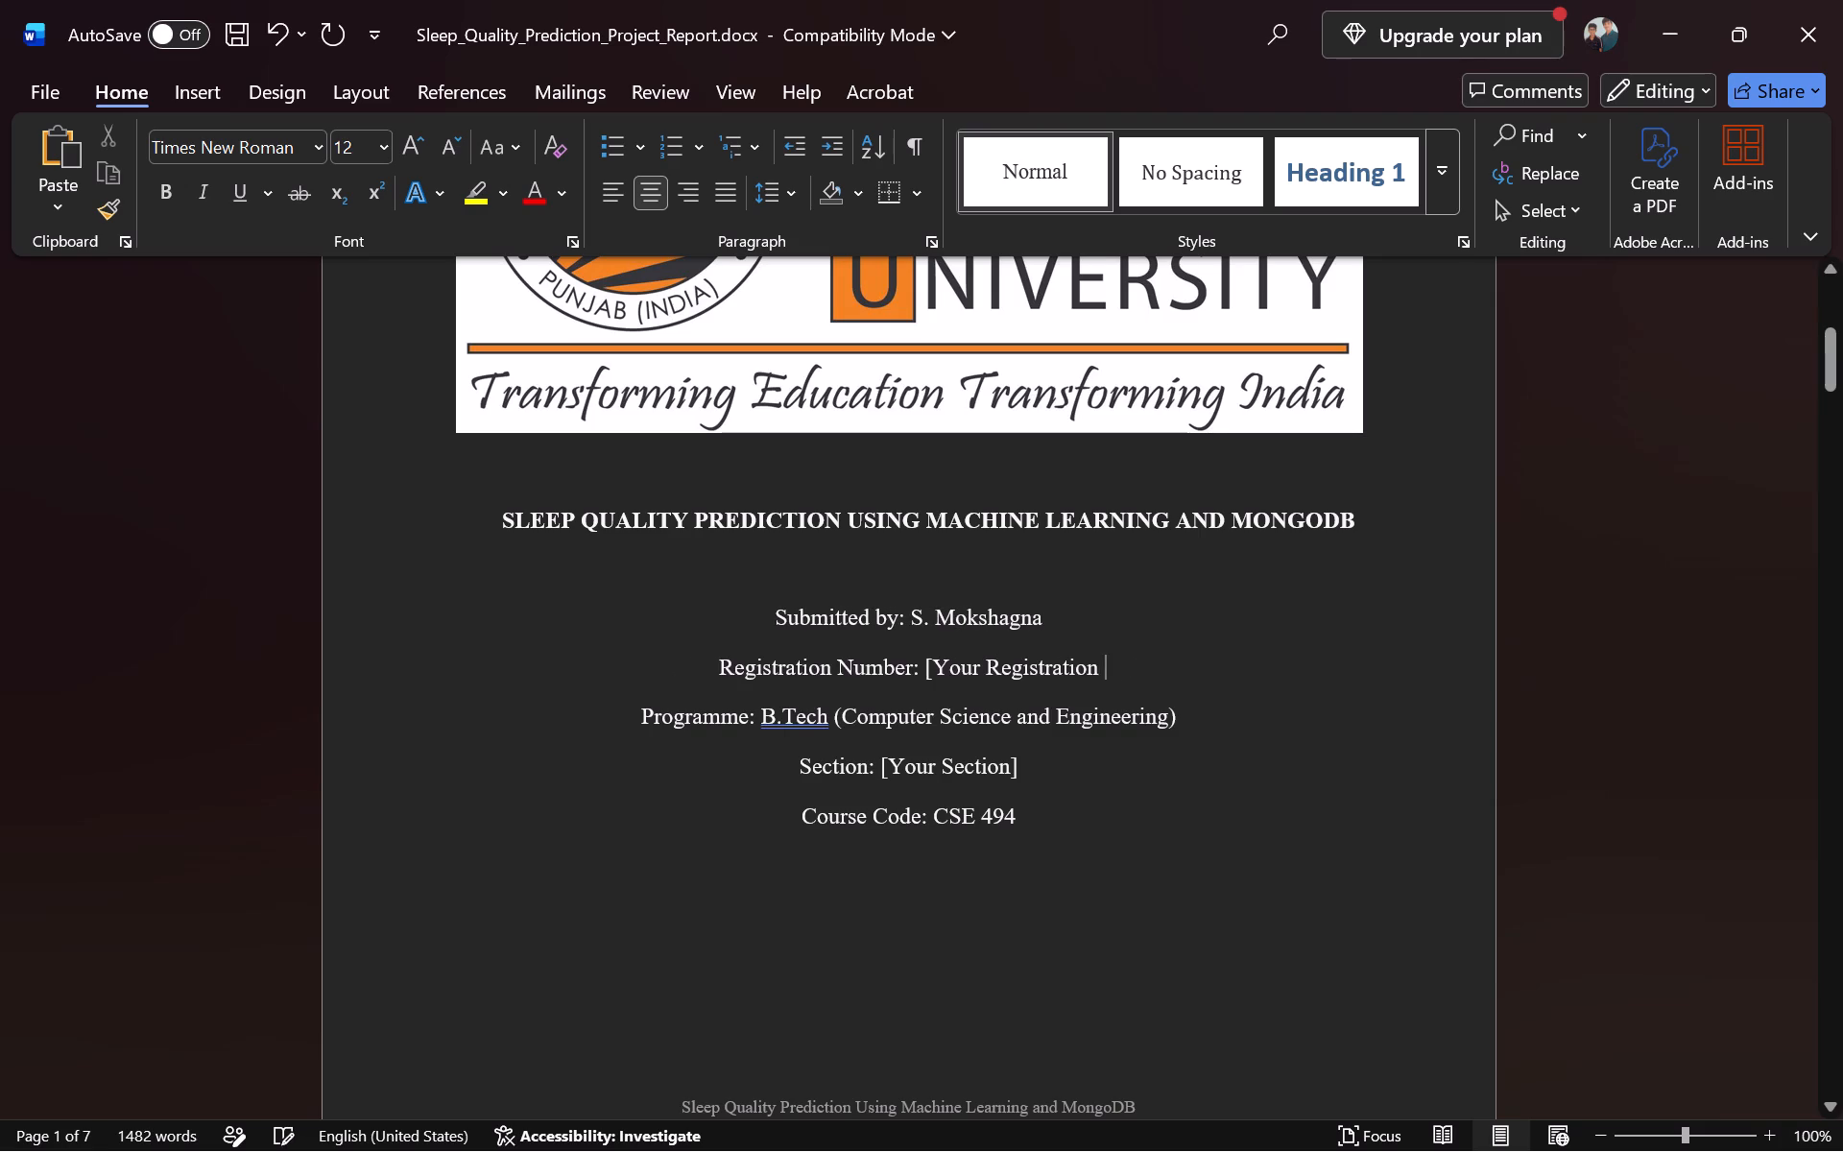
key(ctrl+BackSpace)
key(ctrl+BackSpace)
key(ctrl+BackSpace)
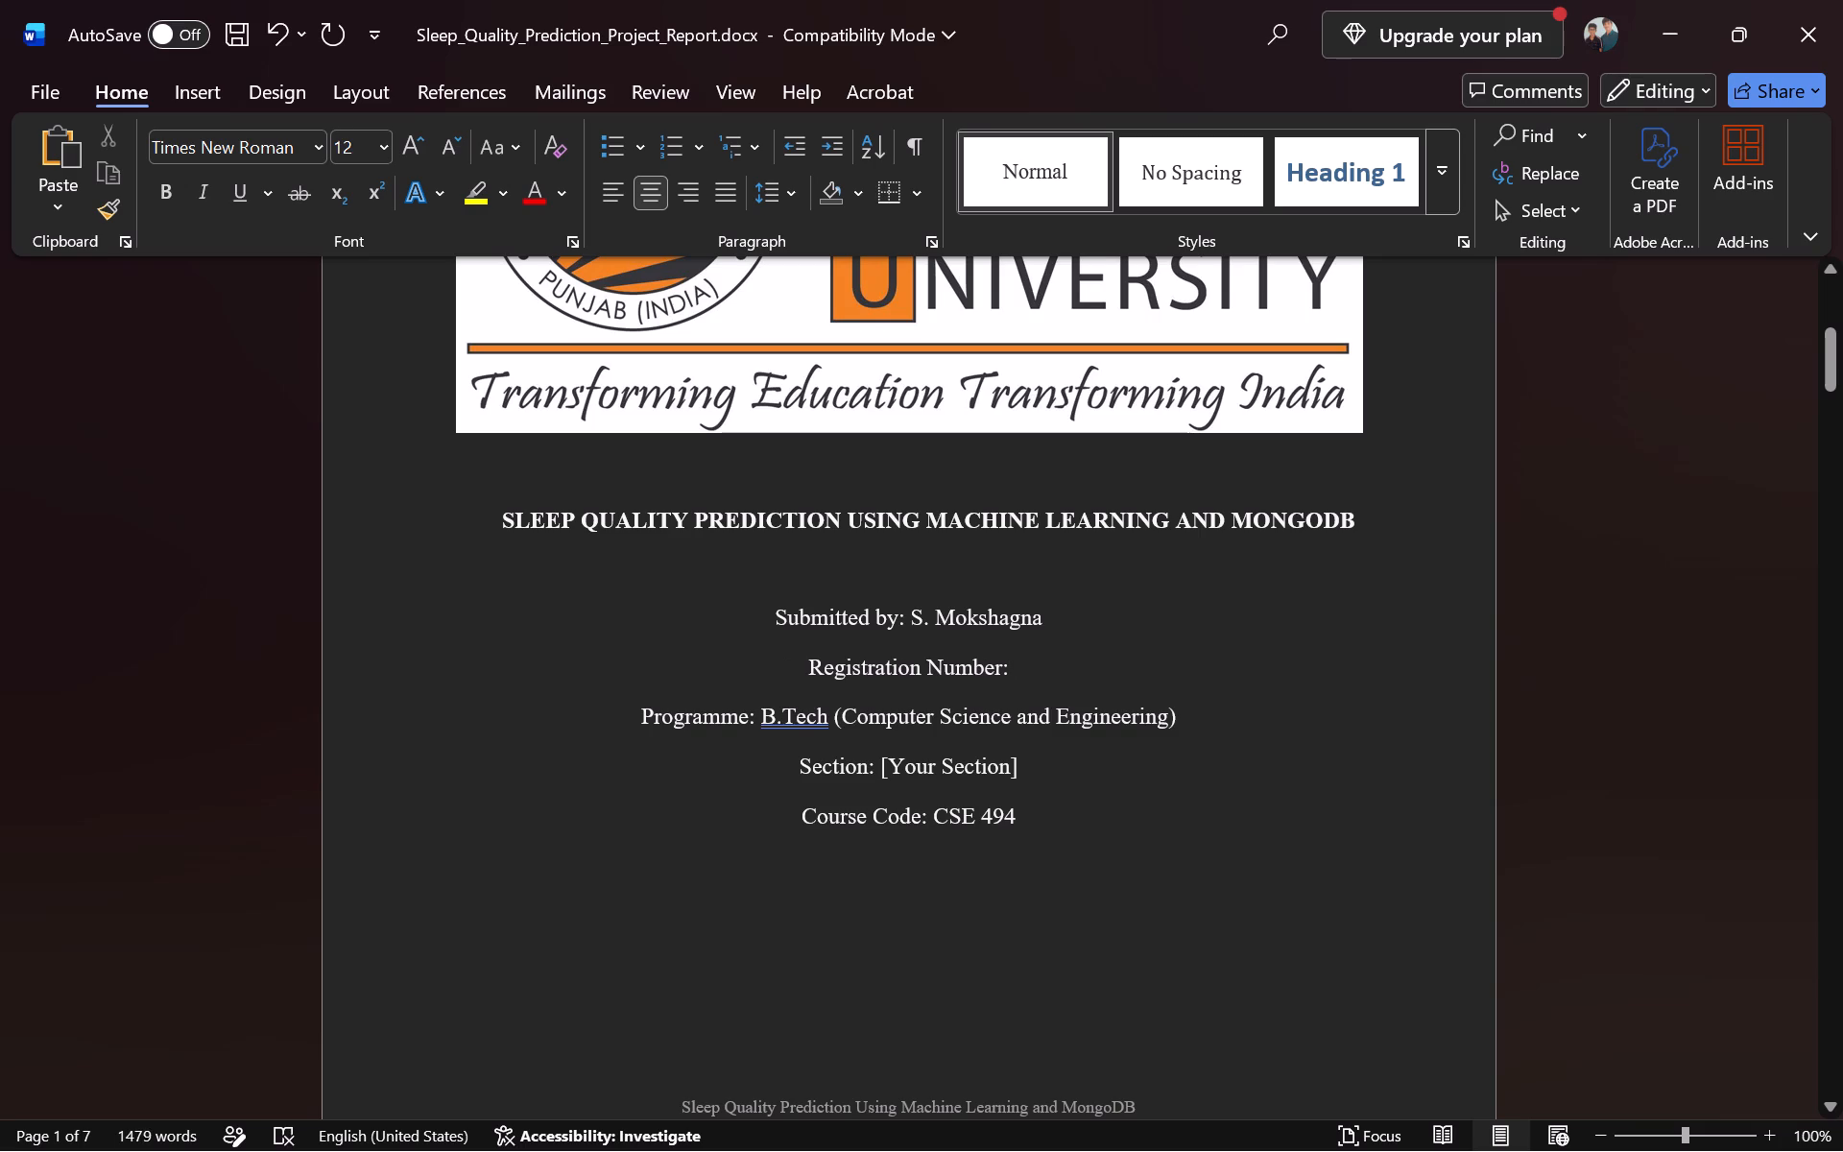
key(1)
key(BackSpace)
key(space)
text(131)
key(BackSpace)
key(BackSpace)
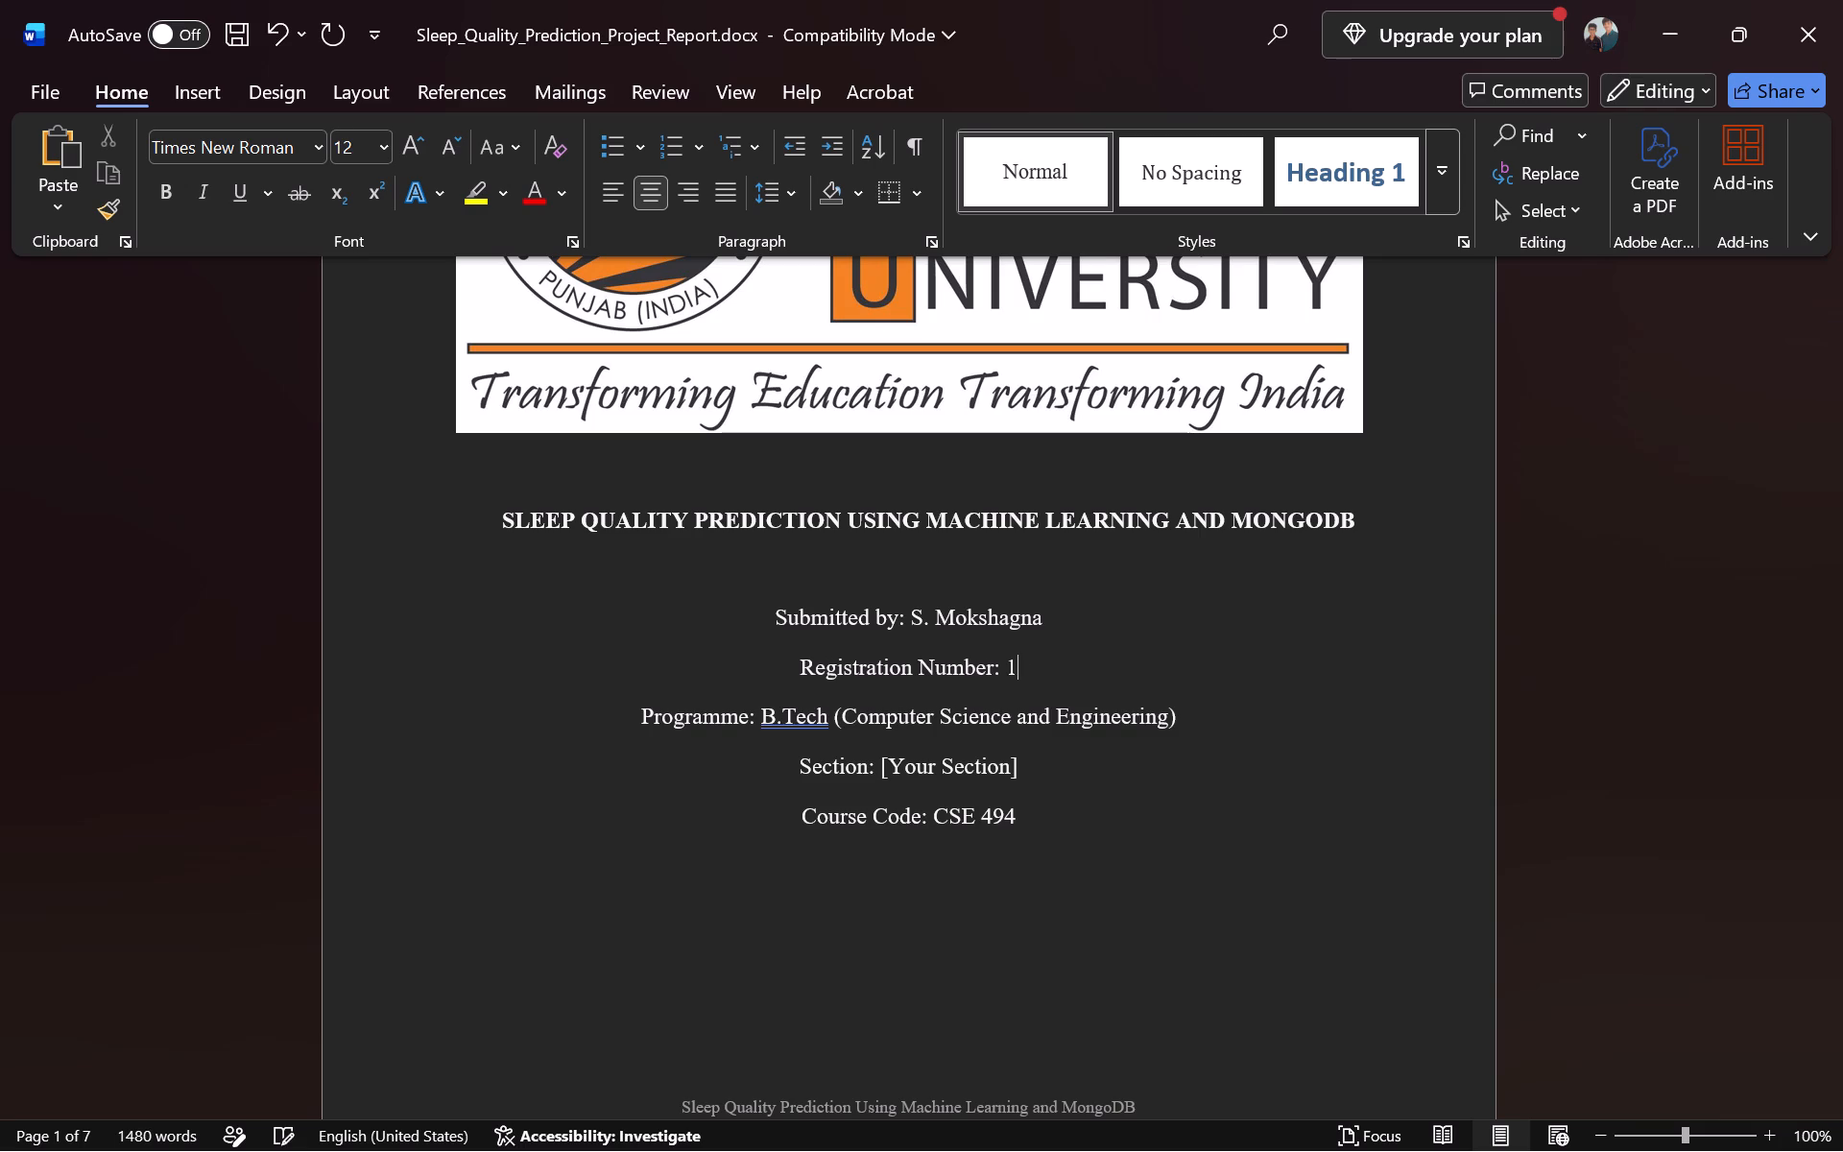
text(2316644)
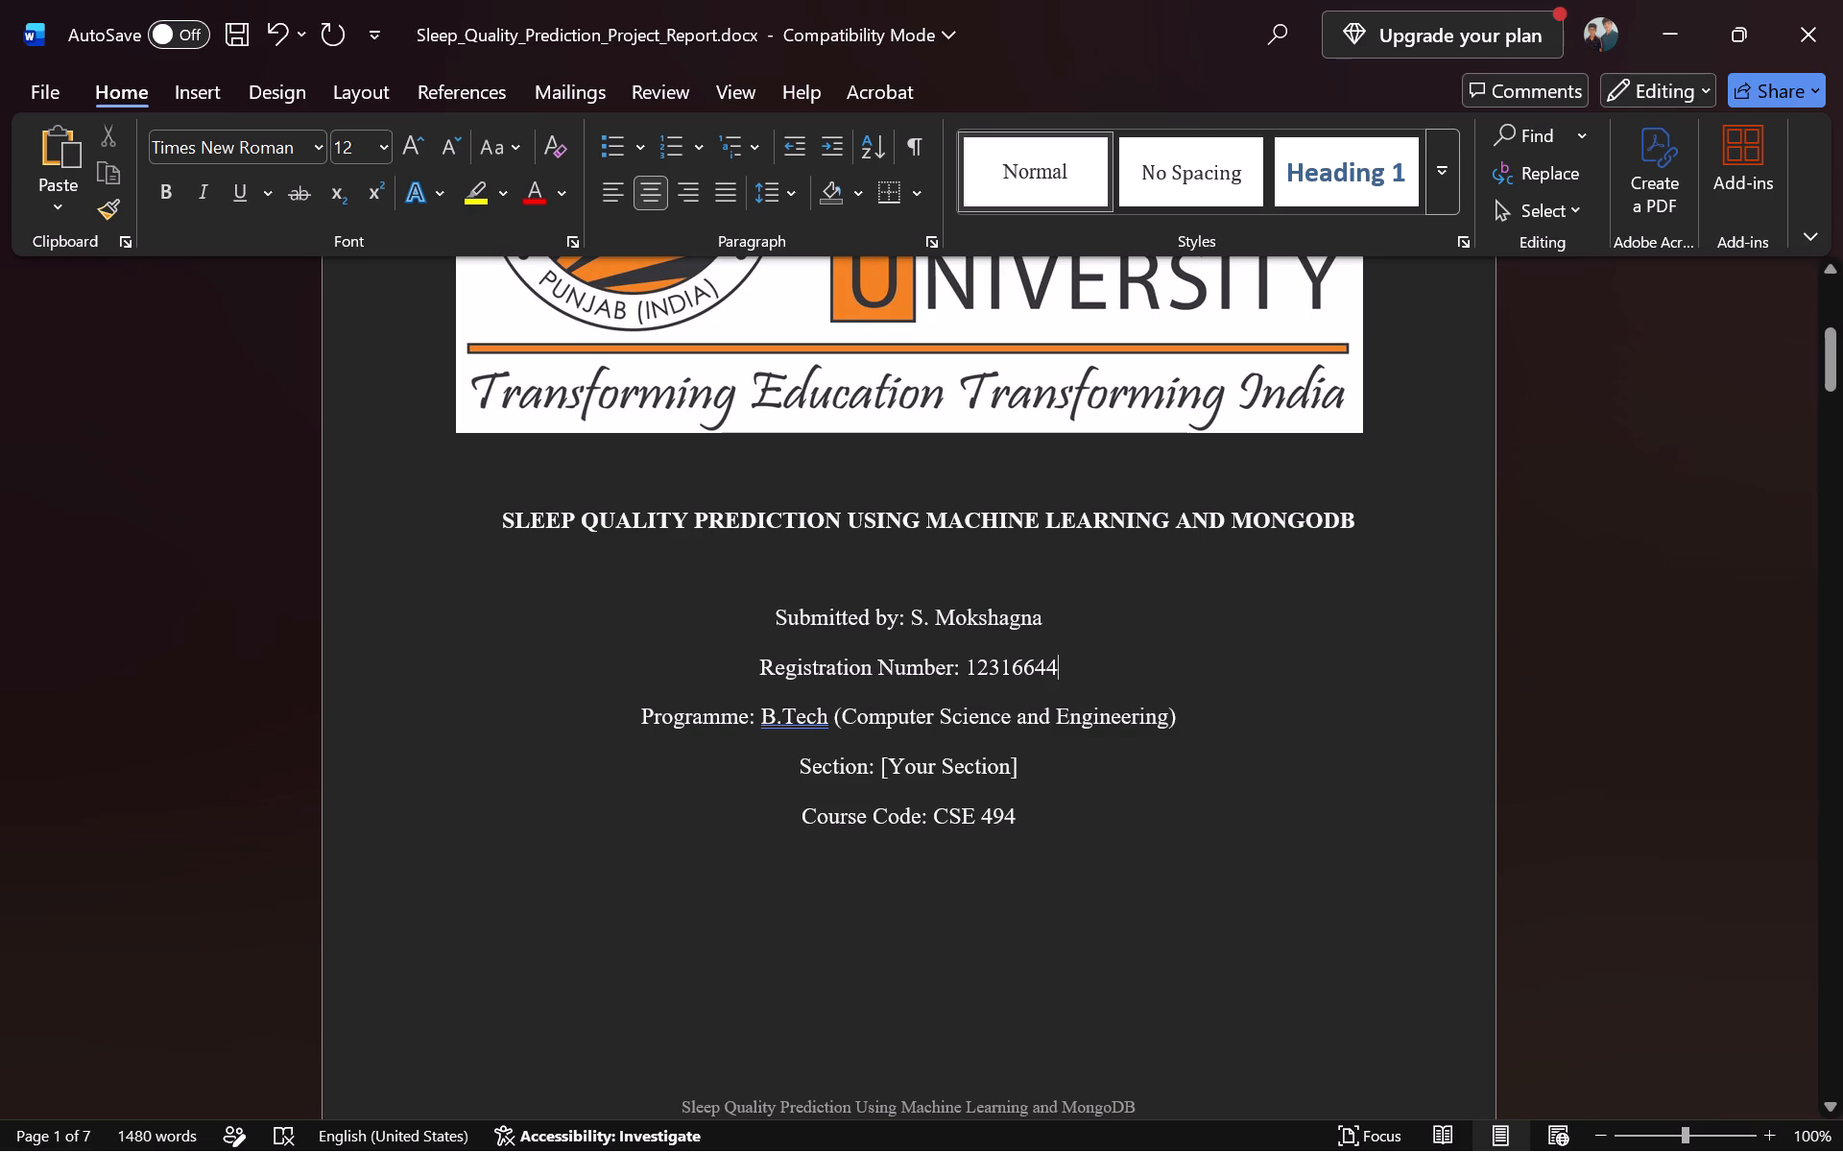
Place the text cursor after the "[Your Section]" placeholder on the Section line.
click(1019, 768)
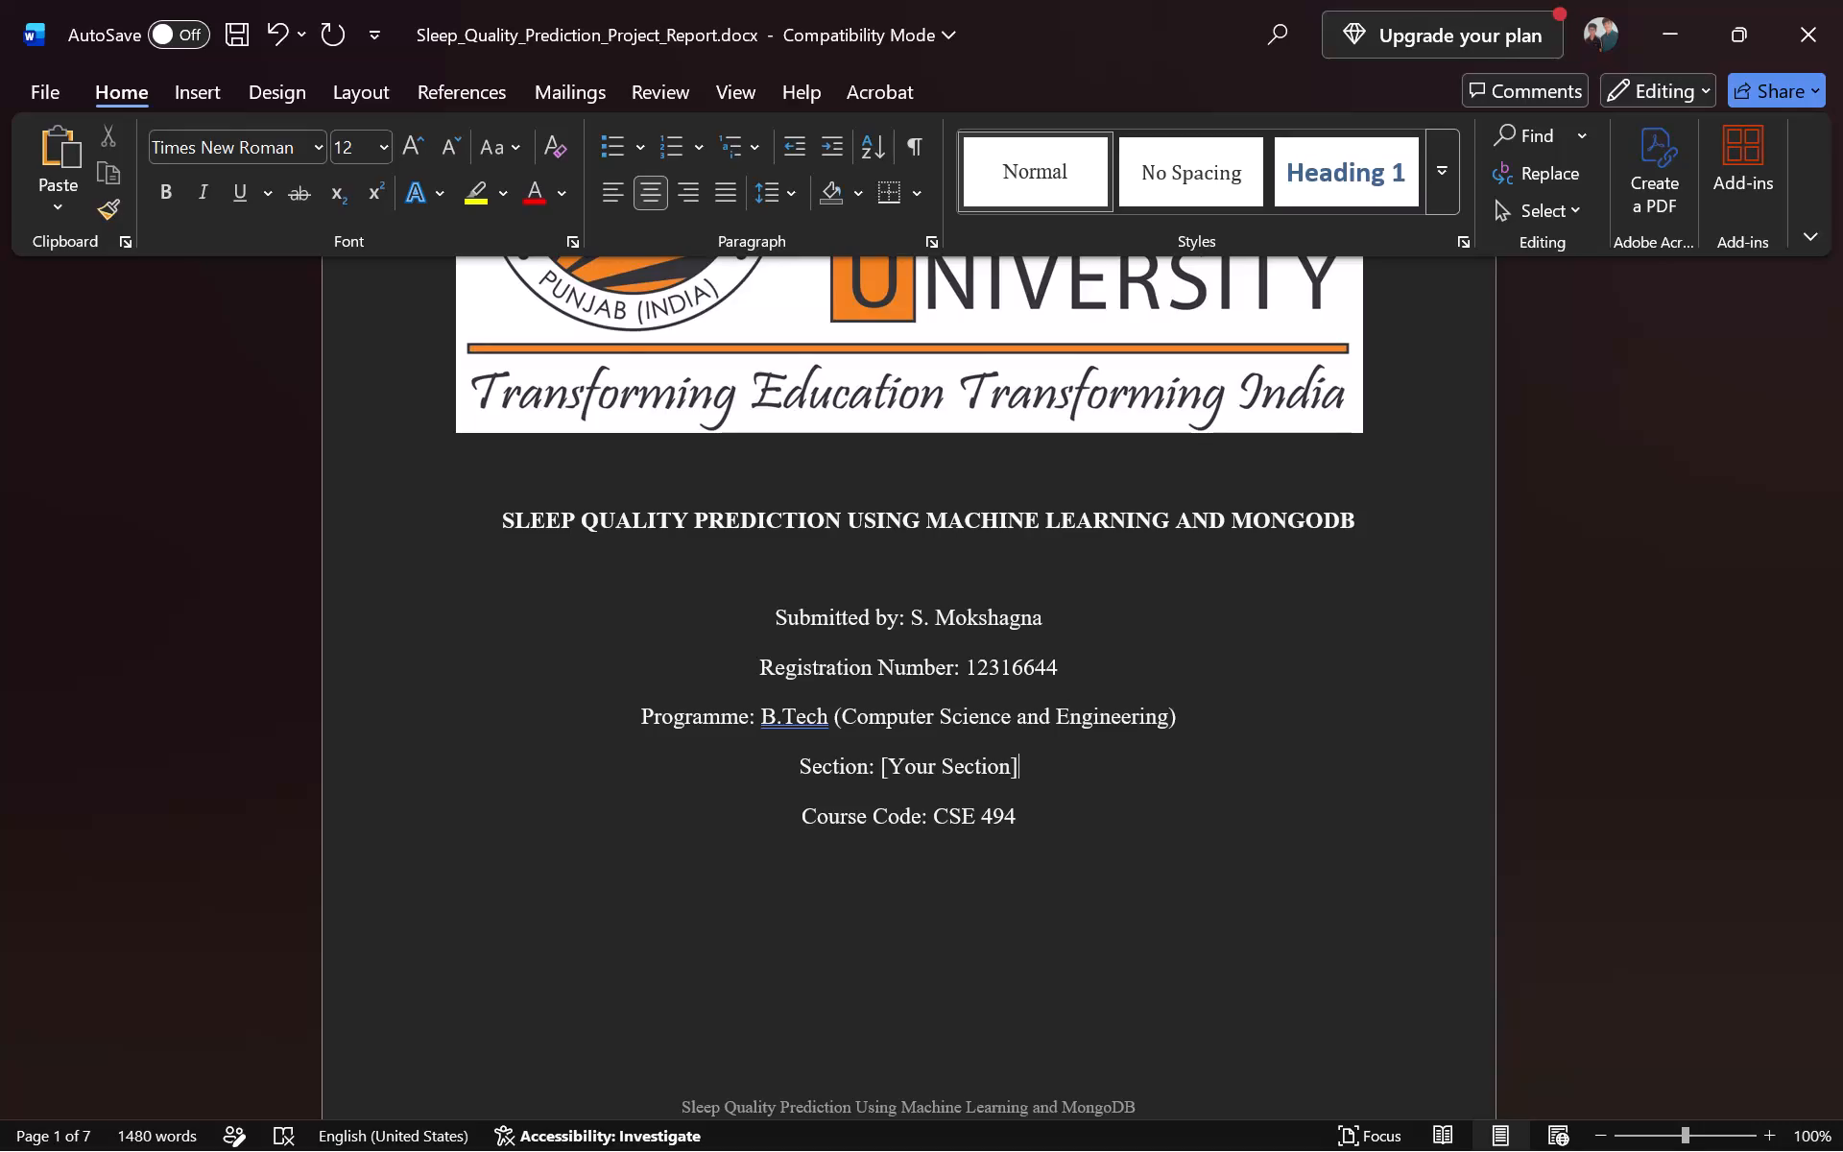
Replace the [Your Section] placeholder in the cover page's Section line with K23QR.
click(1019, 768)
key(ctrl+BackSpace)
key(ctrl+BackSpace)
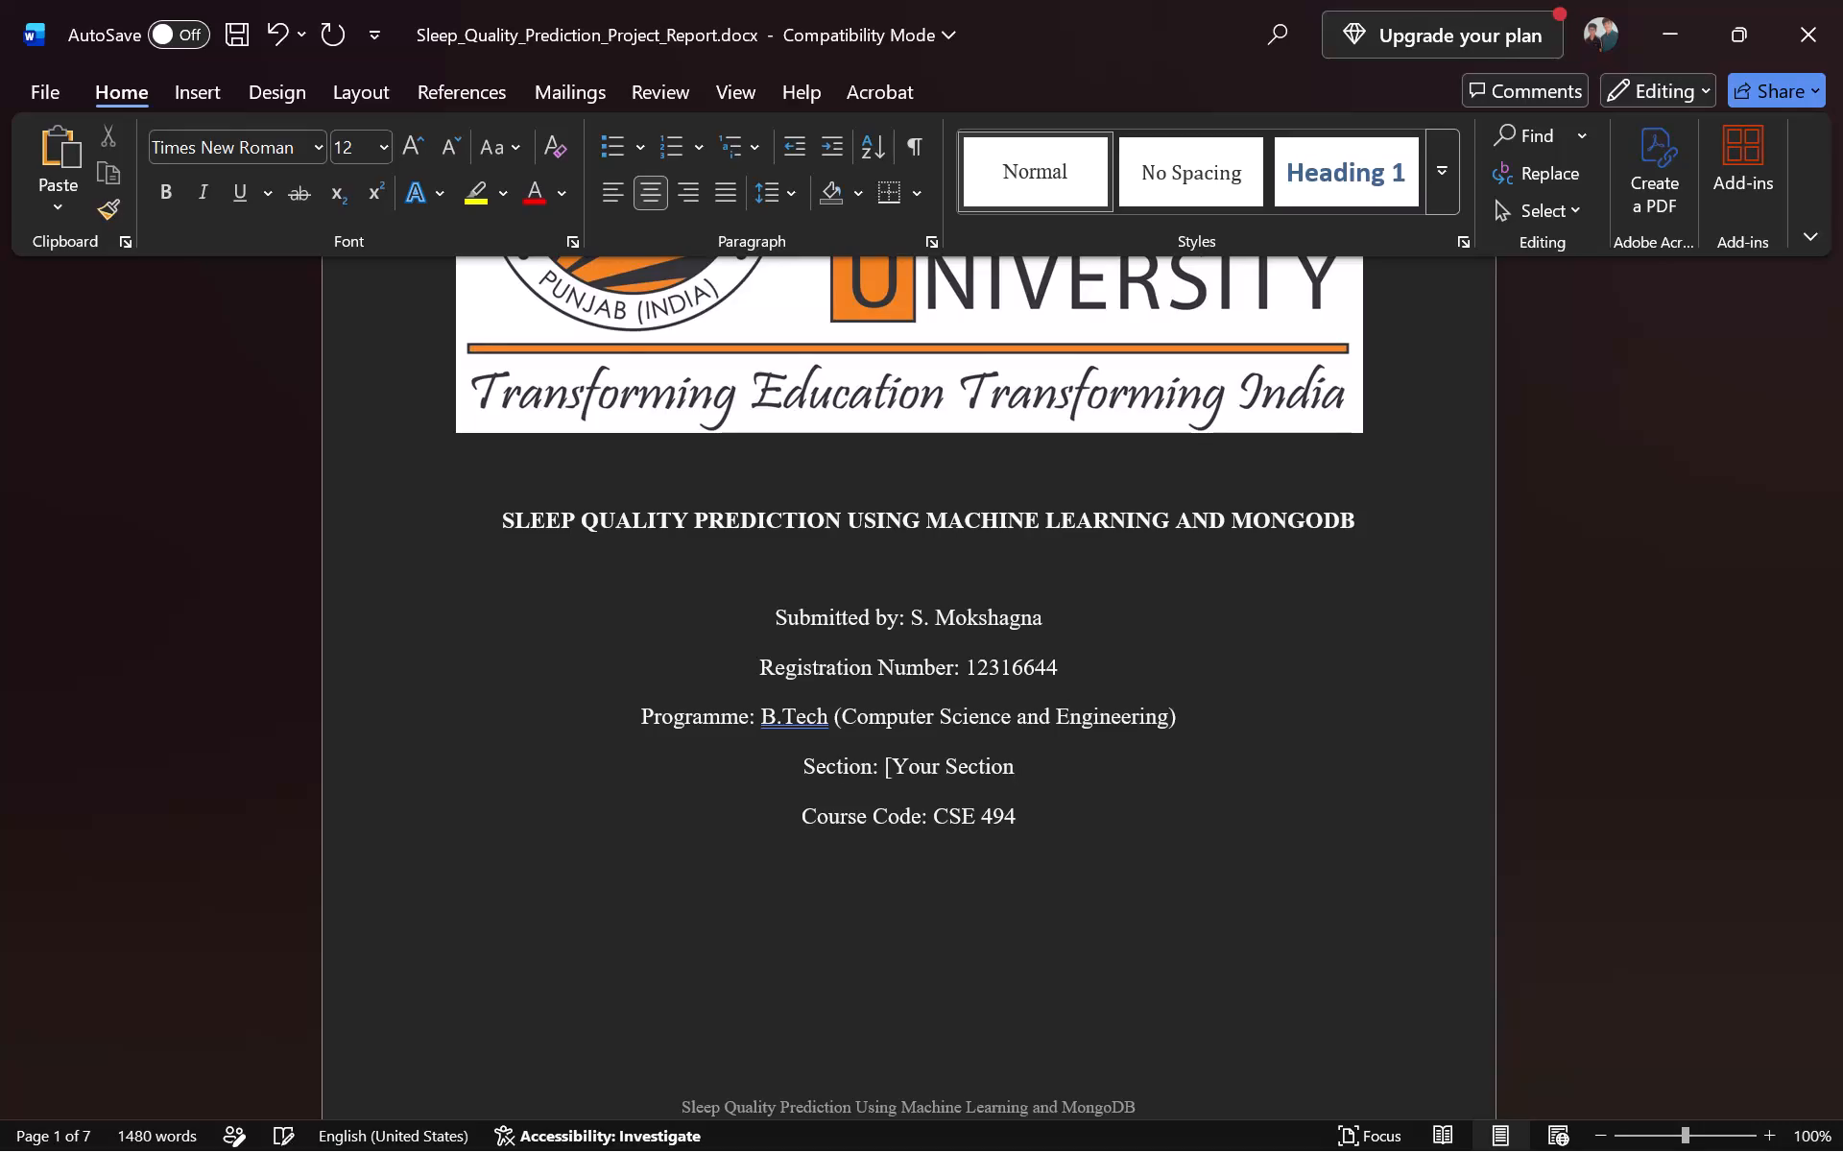
key(ctrl+BackSpace)
key(ctrl+BackSpace)
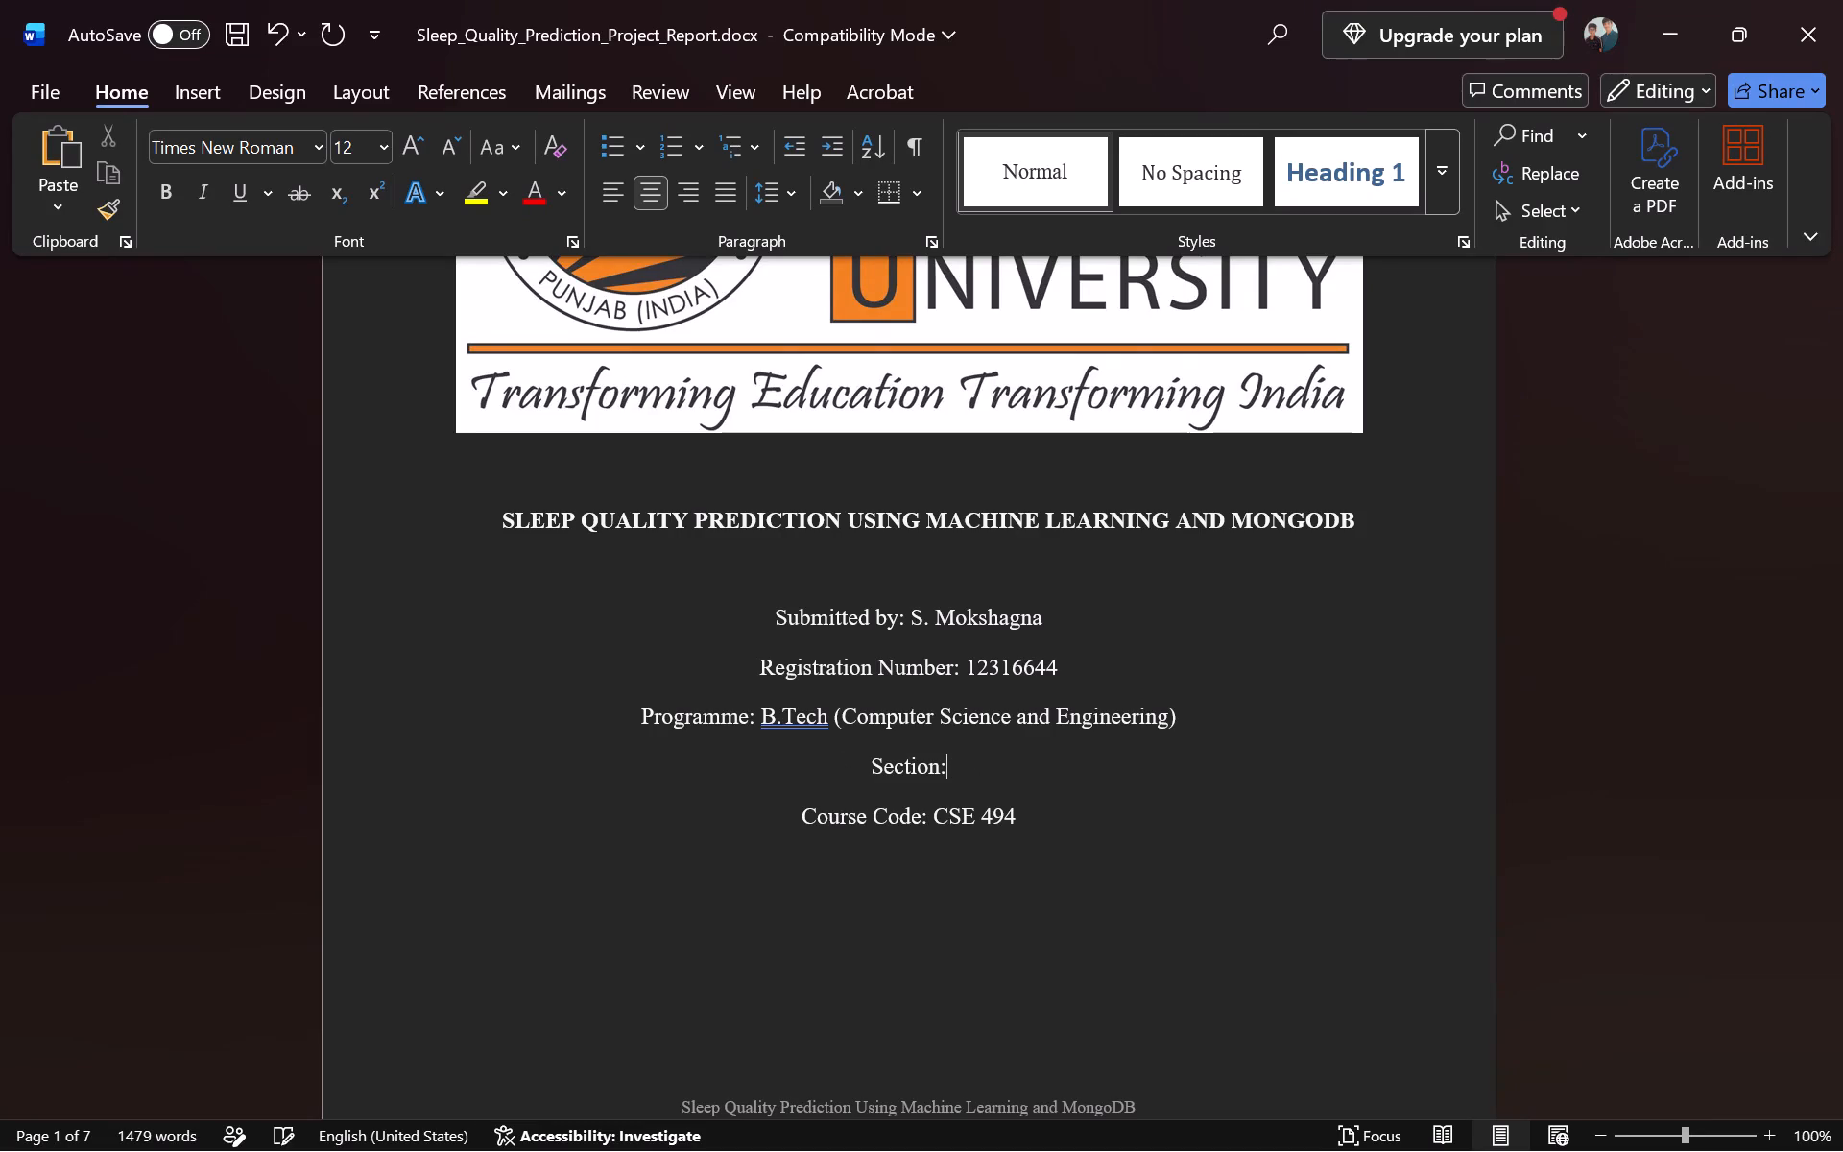
key(space)
key(k)
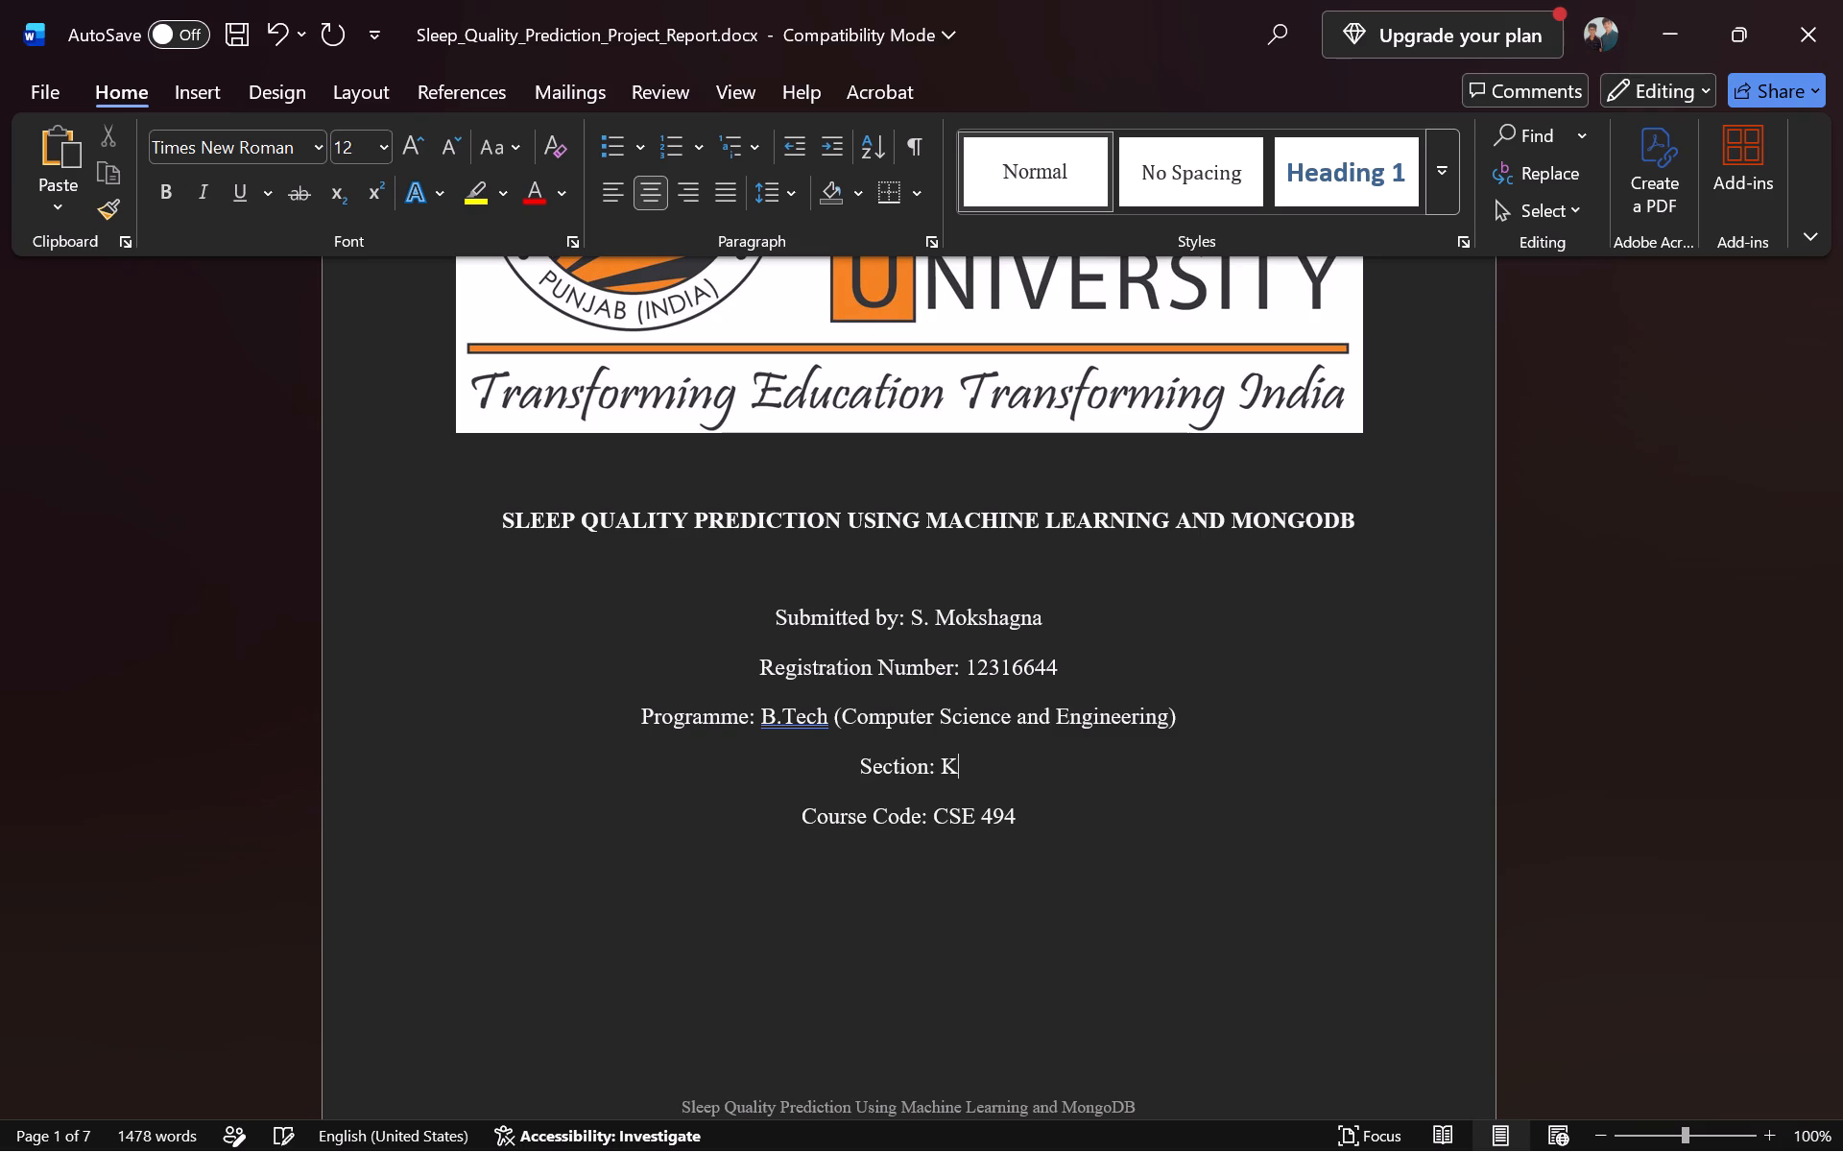
text(23)
key(q)
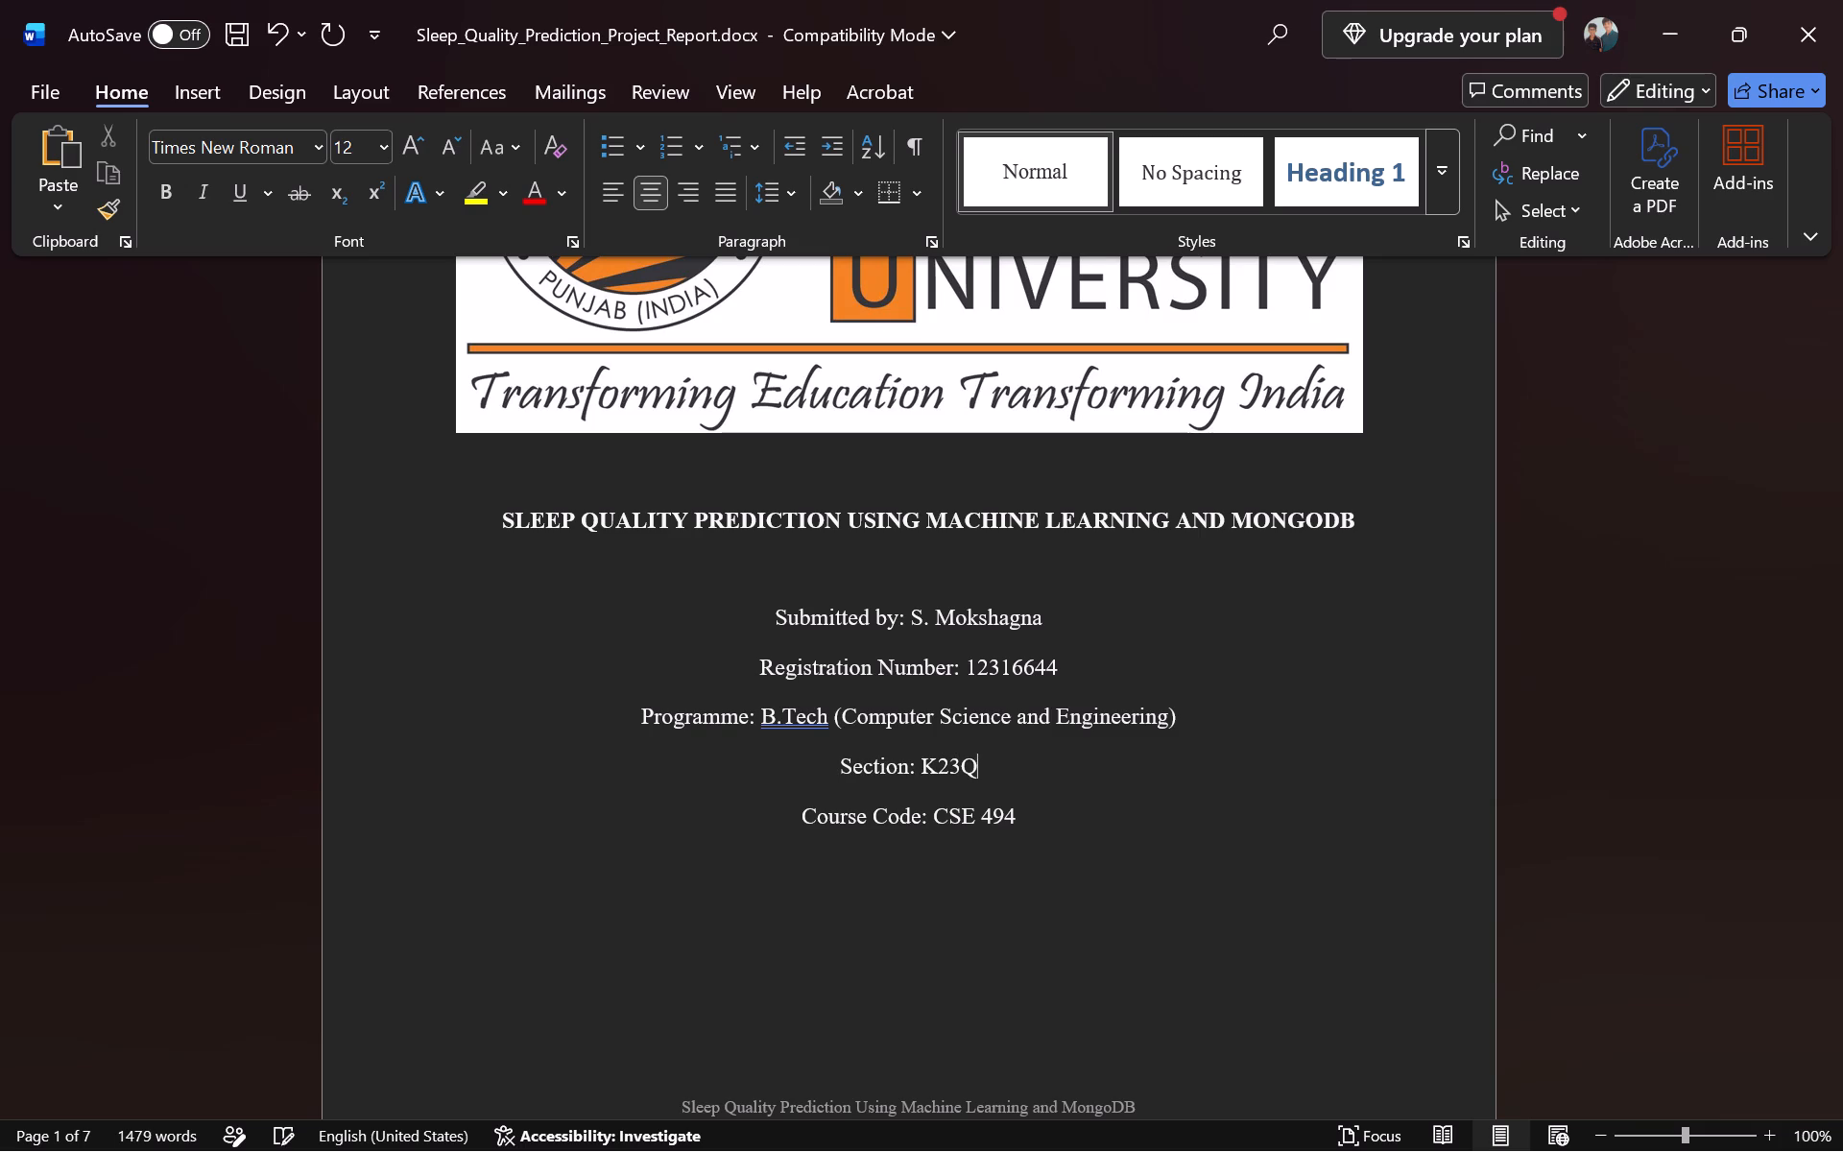
key(r)
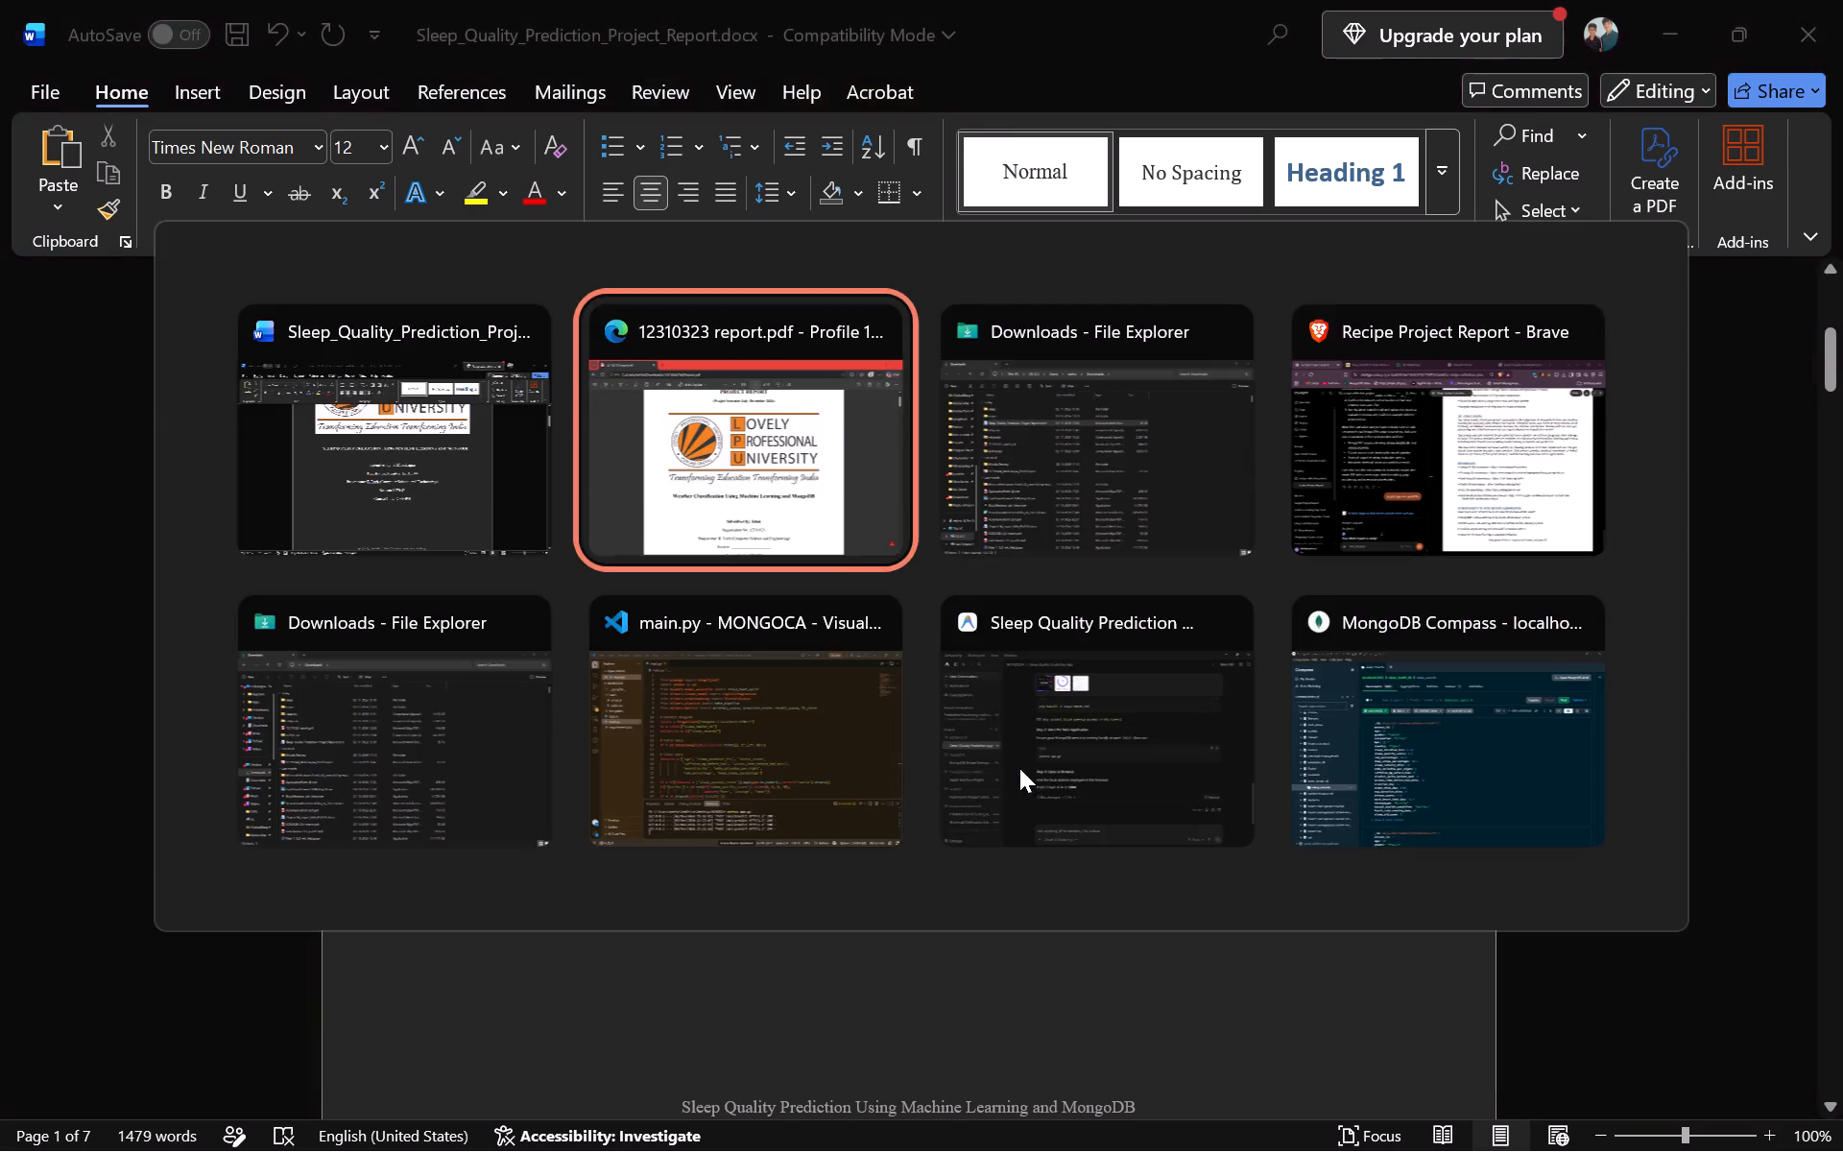
Check the sample PDF's cover page in Edge, and review the Word report's Introduction and Dataset Description sections.
scroll(876, 888, down, 4)
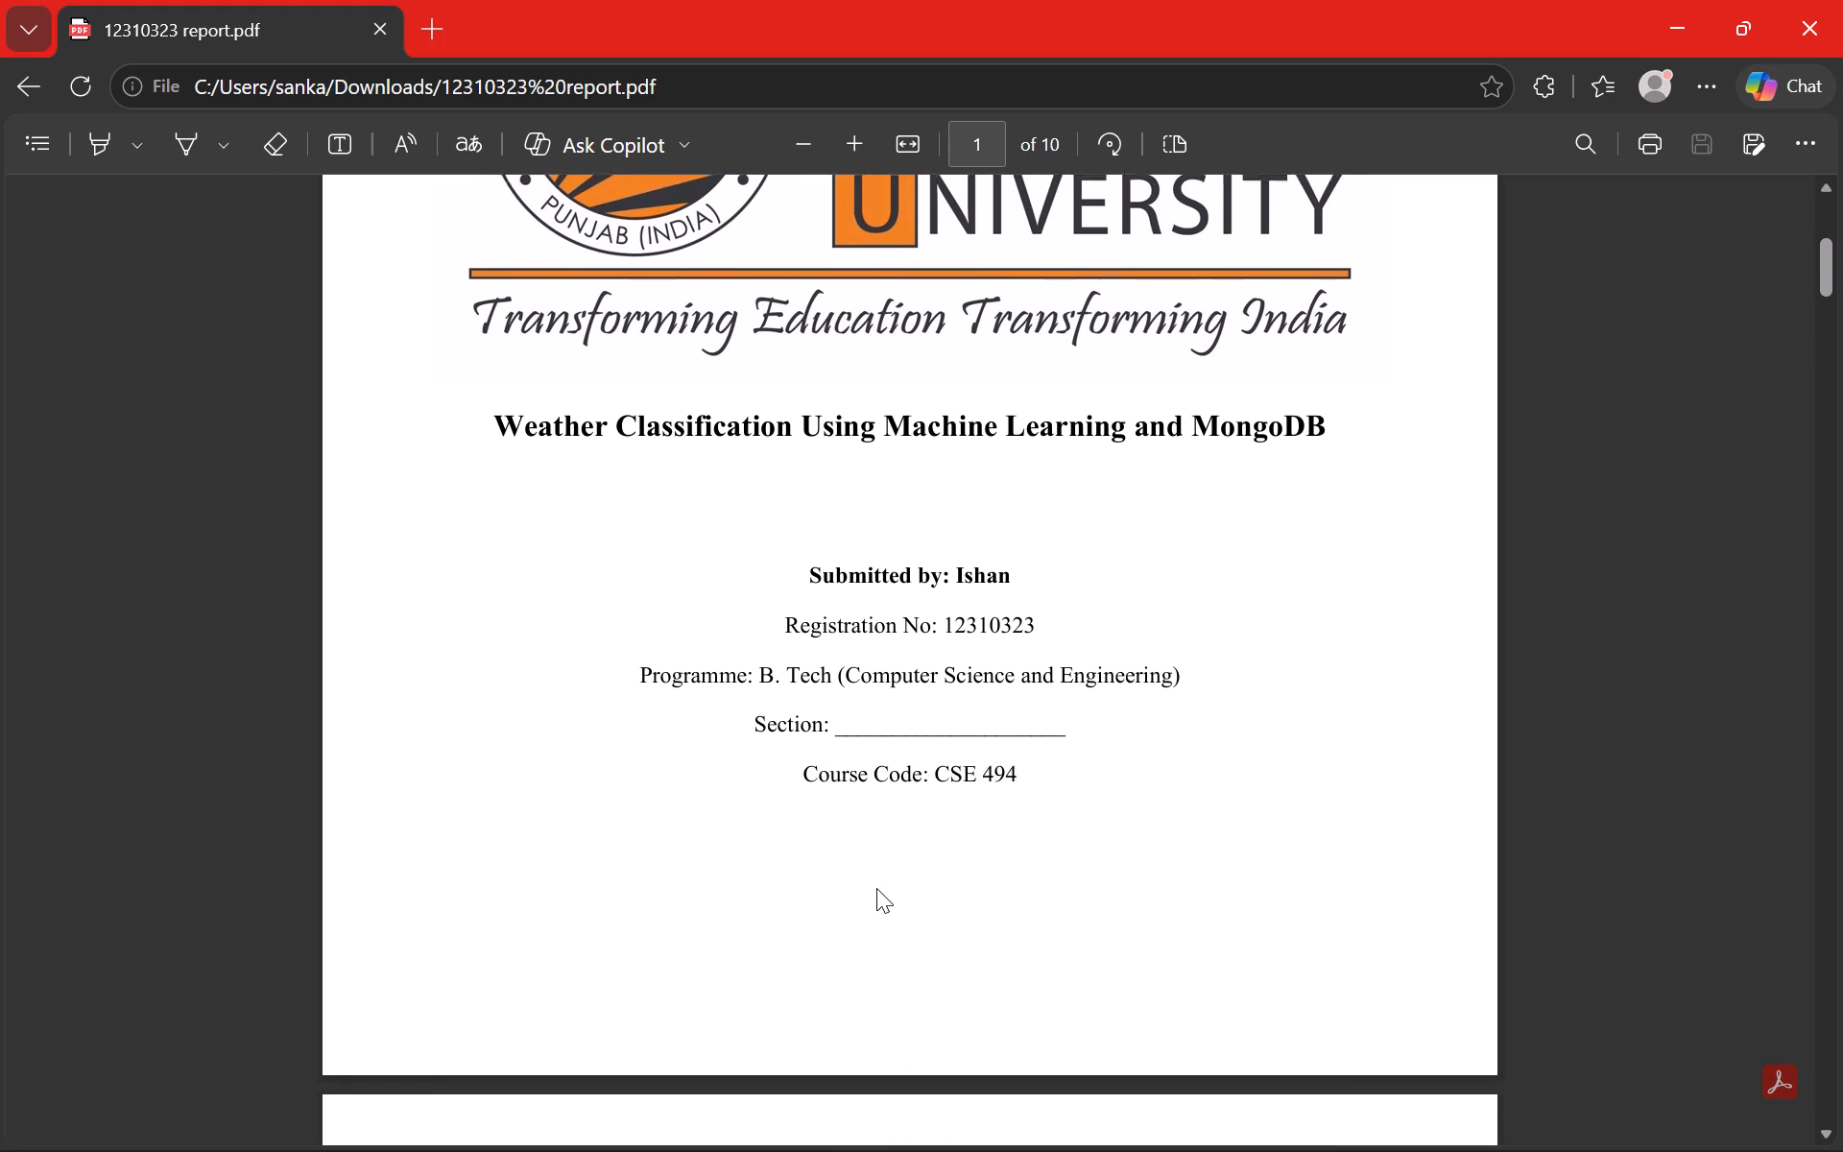
scroll(876, 888, down, 1)
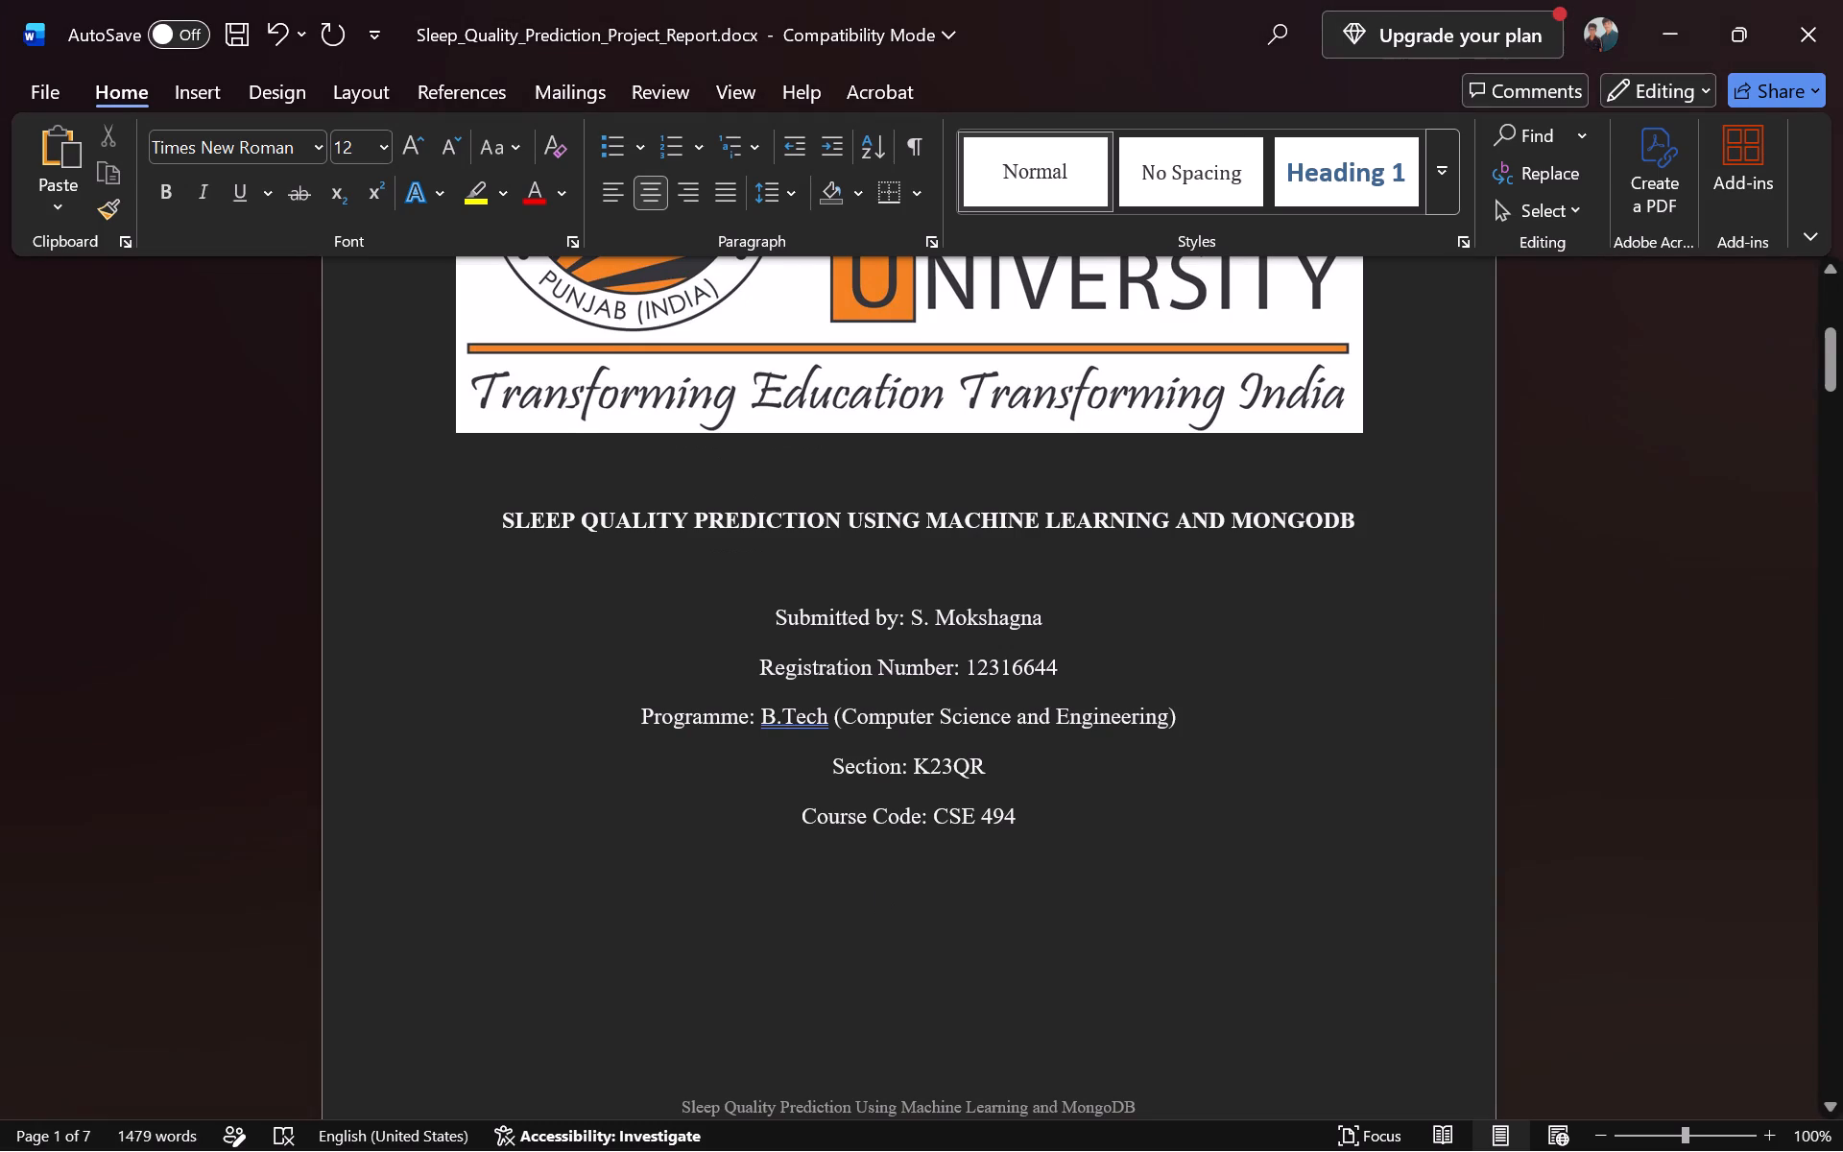
scroll(867, 917, down, 4)
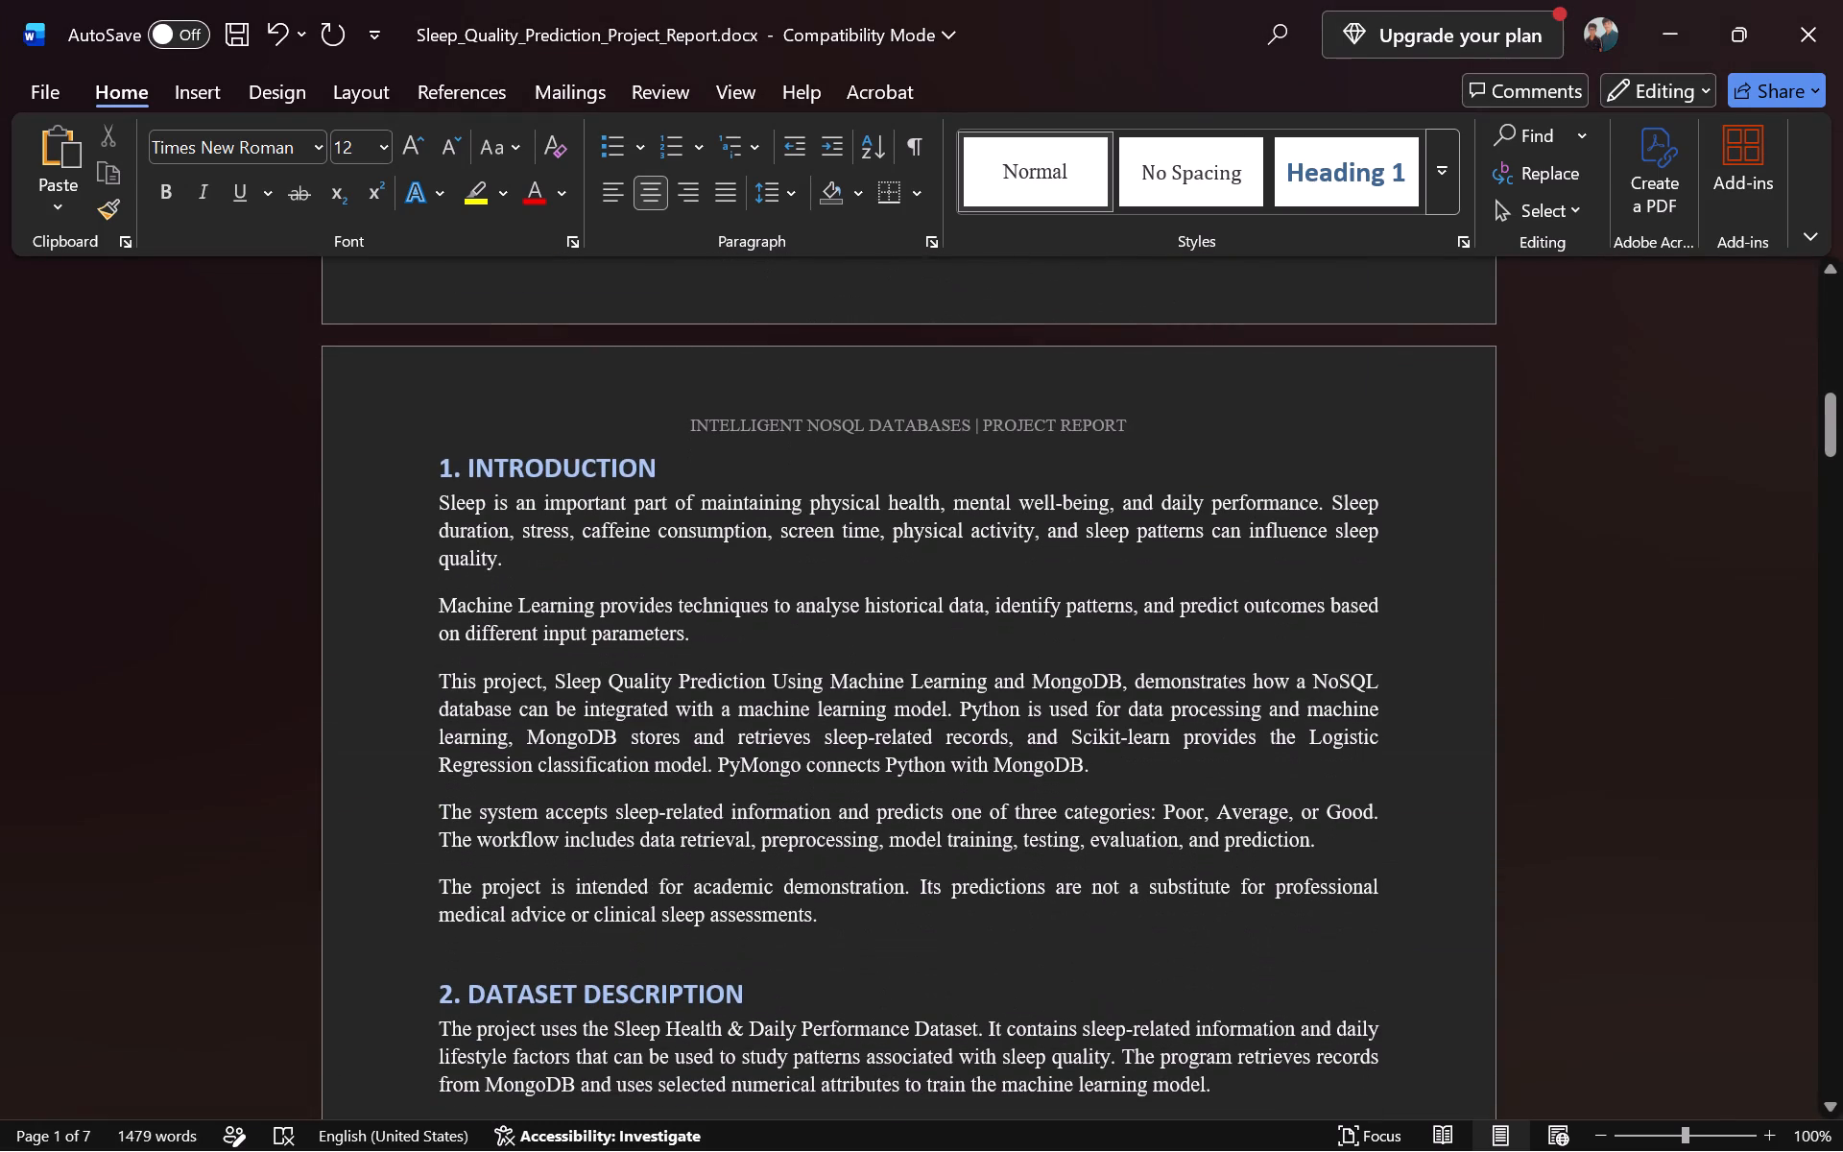
click(610, 662)
scroll(615, 815, down, 4)
scroll(615, 815, up, 1)
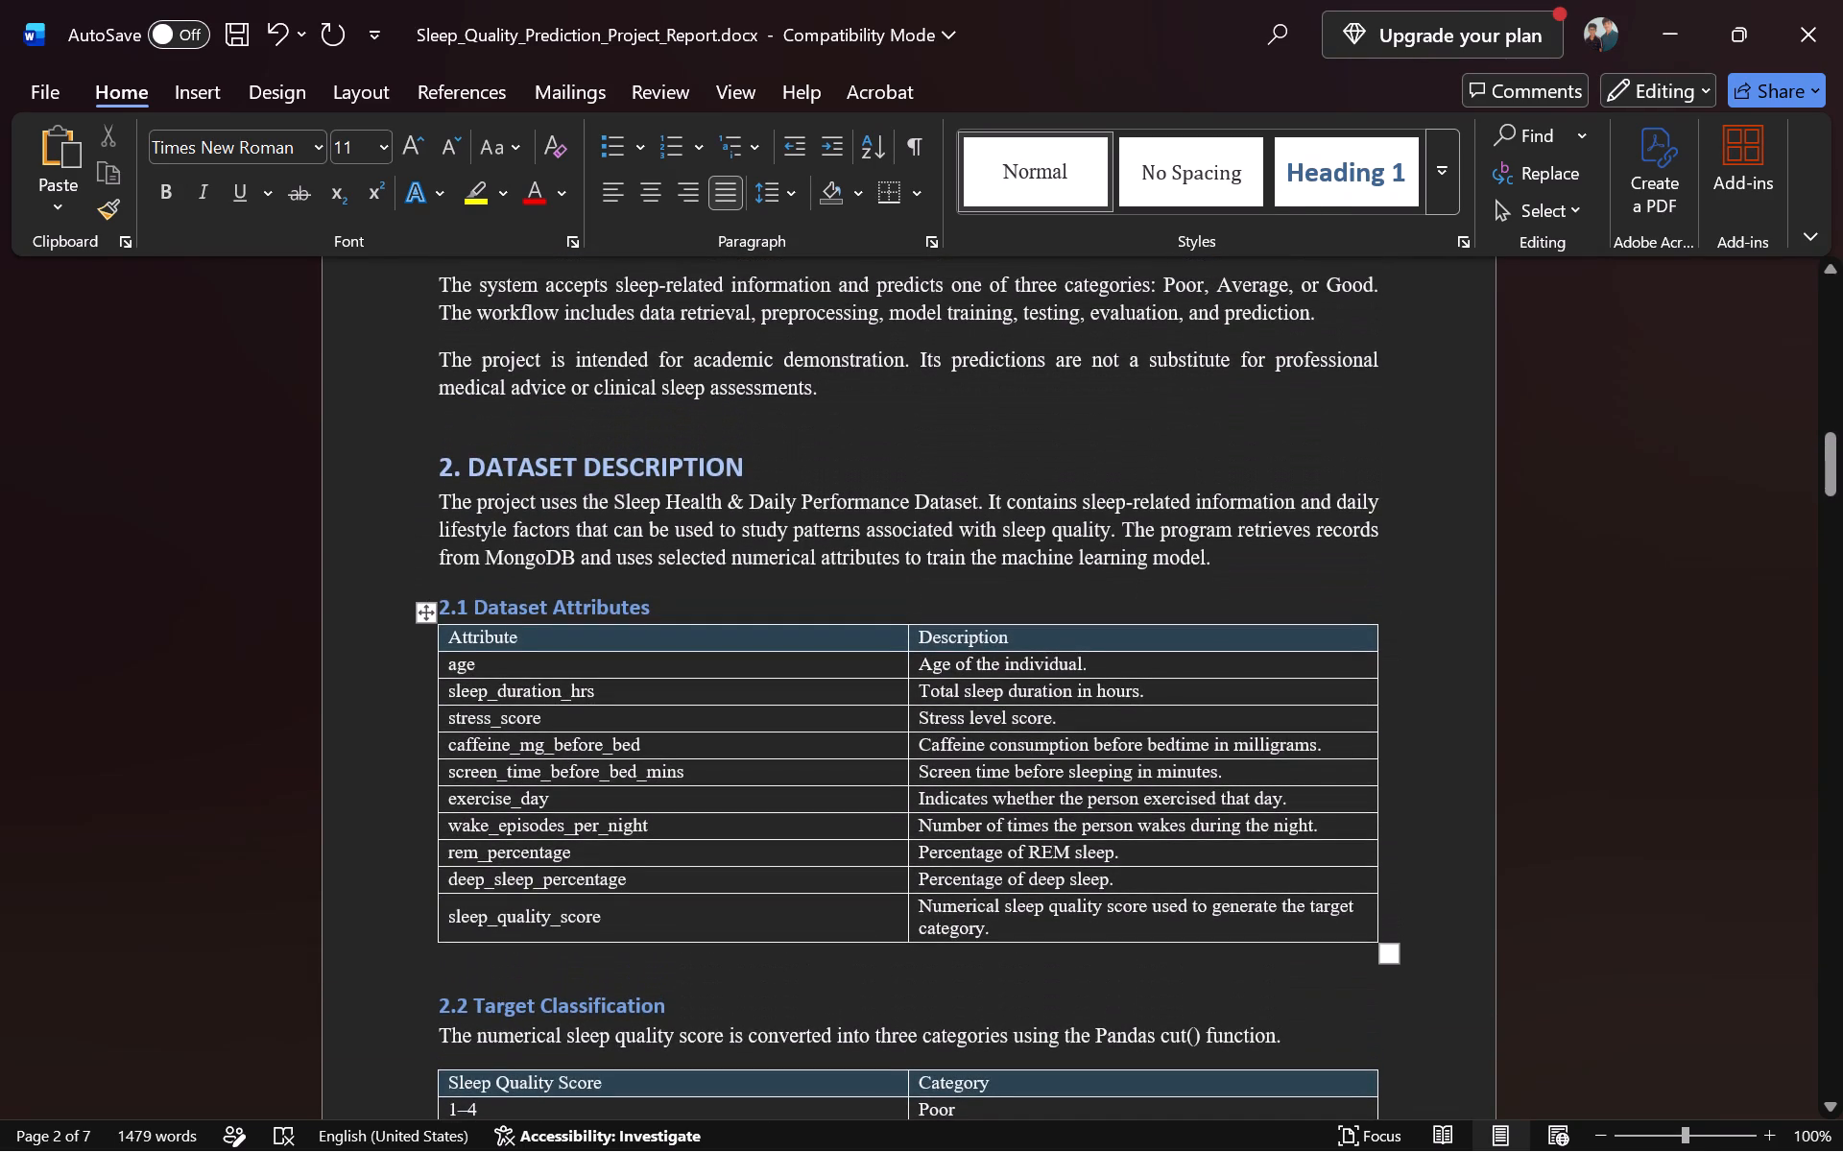
click(746, 510)
scroll(1057, 747, down, 1)
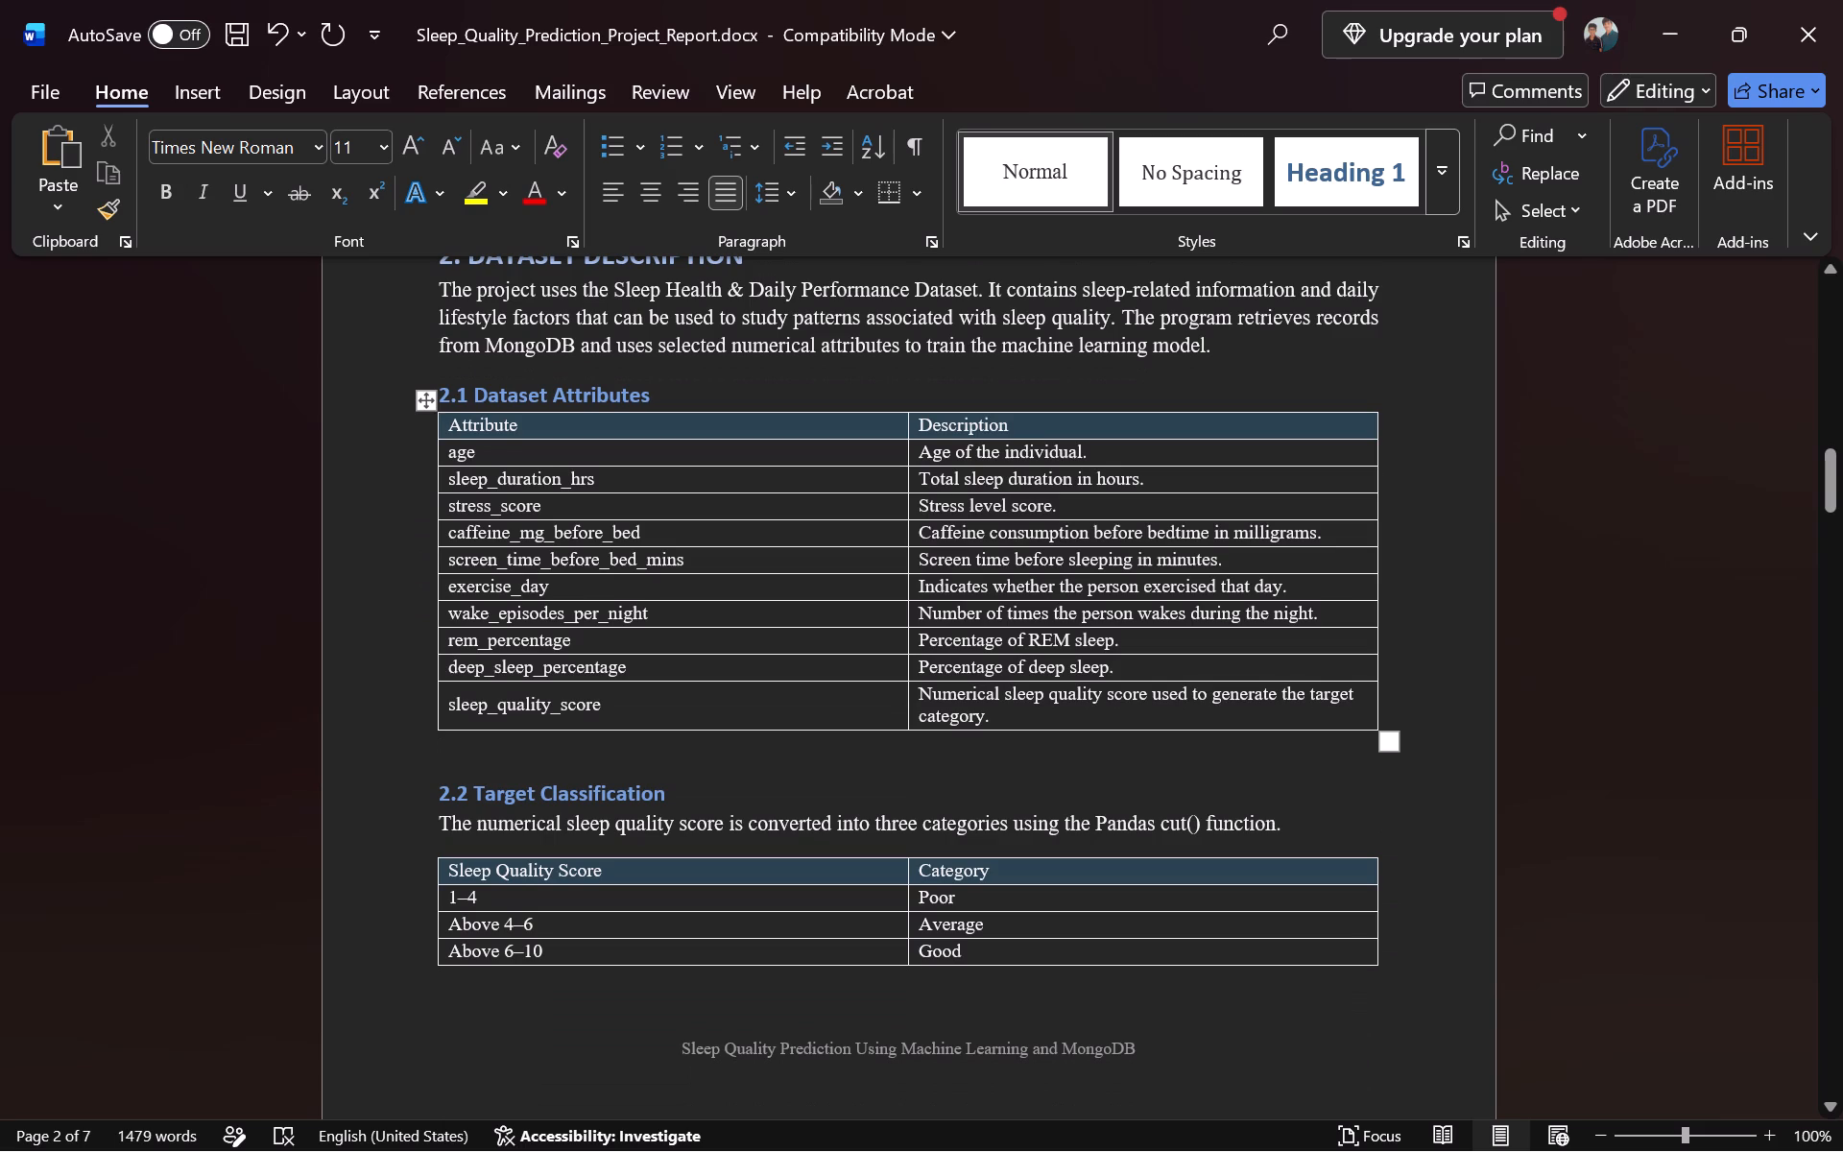
scroll(1057, 747, down, 1)
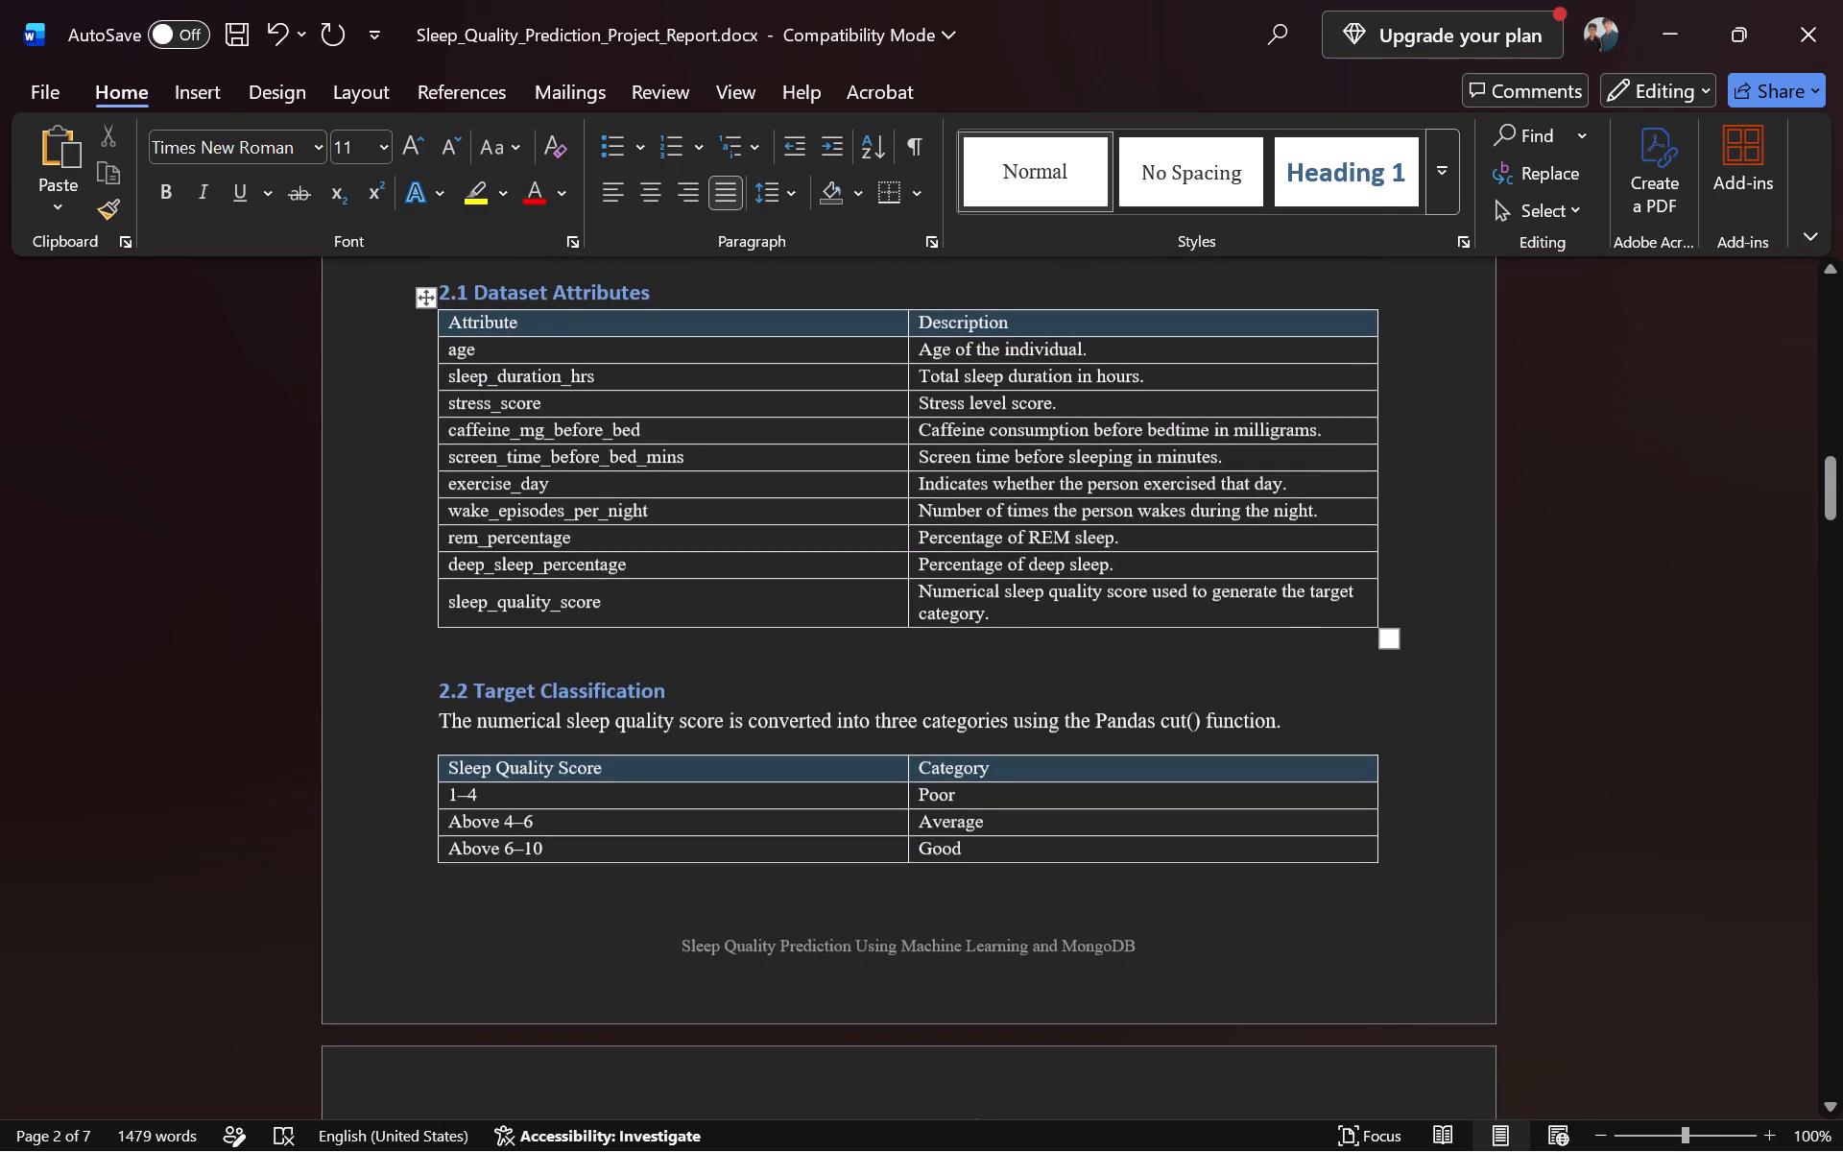
Review the report from the dataset tables through Technologies Used, MongoDB Database Implementation, and Source Code and Implementation.
scroll(1057, 747, down, 3)
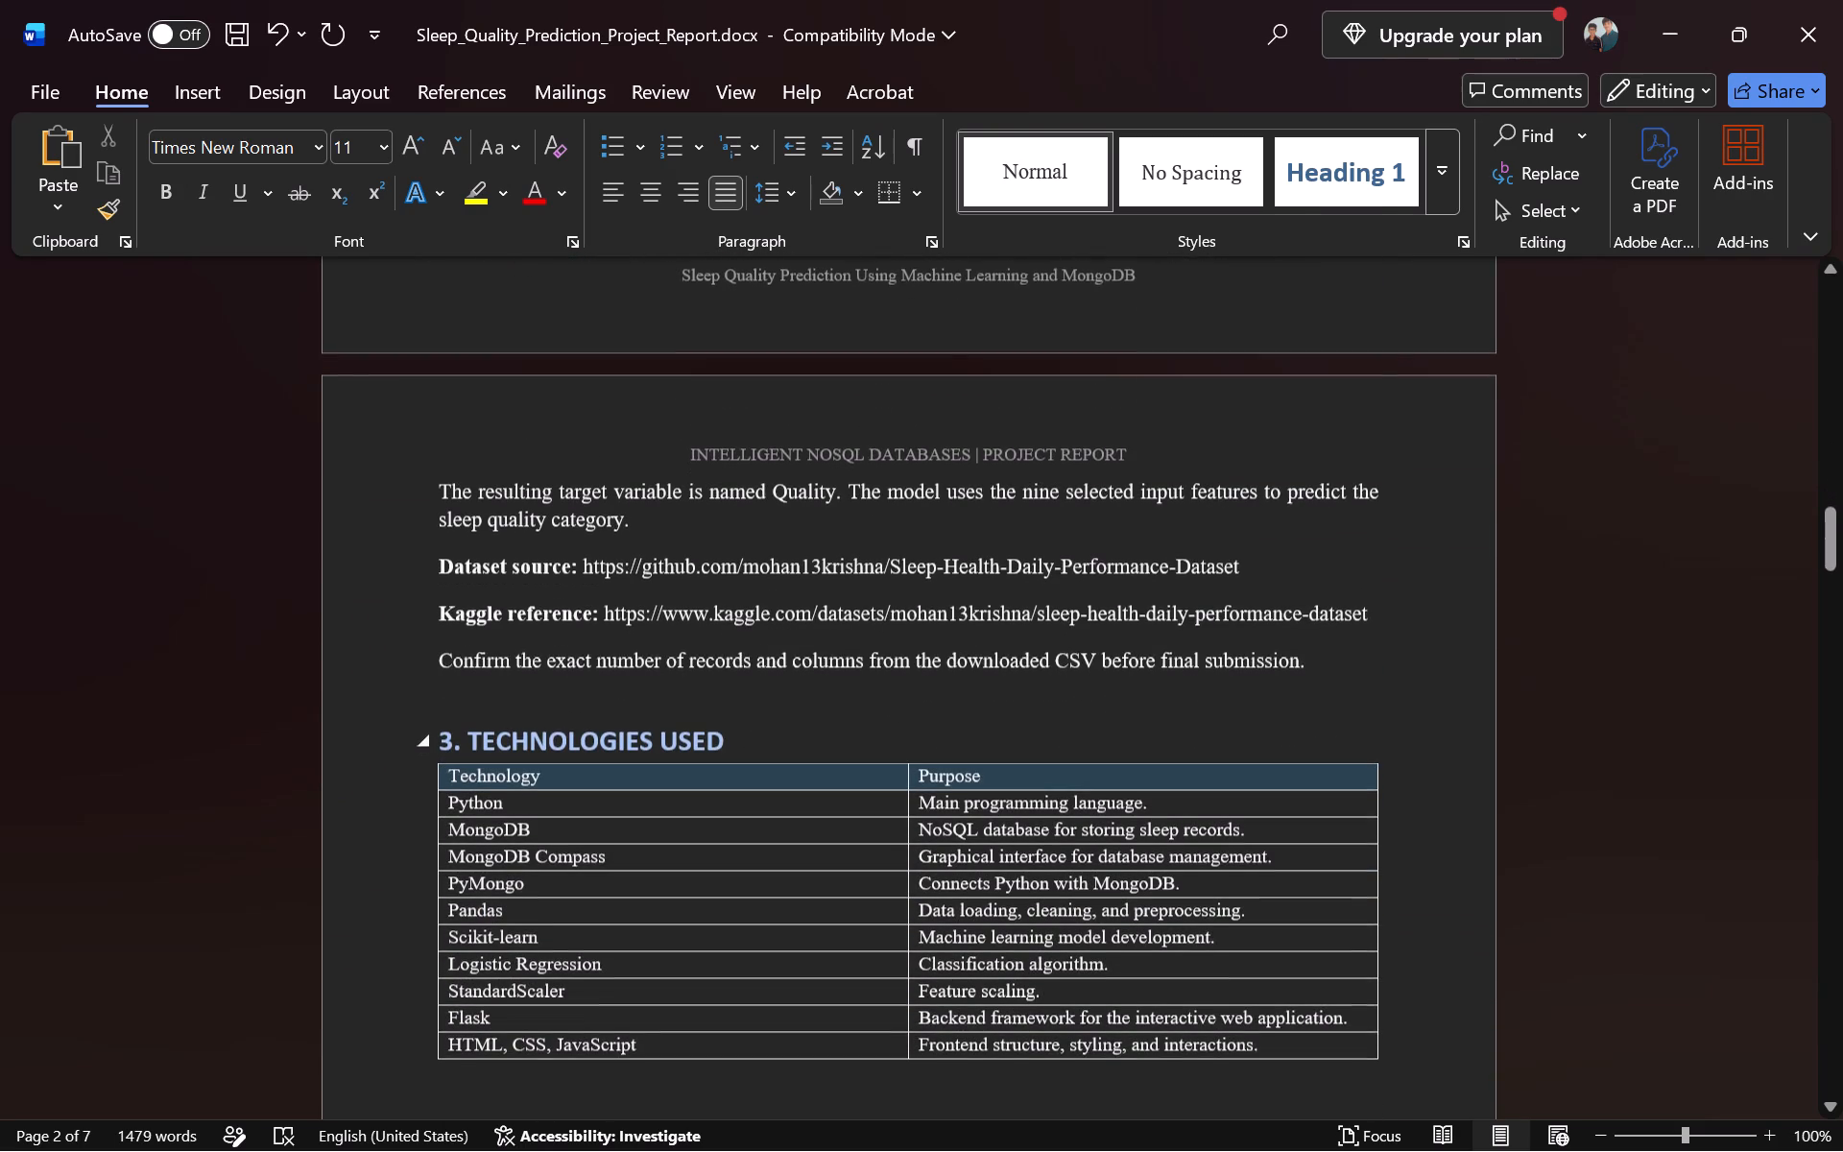
scroll(1057, 747, down, 1)
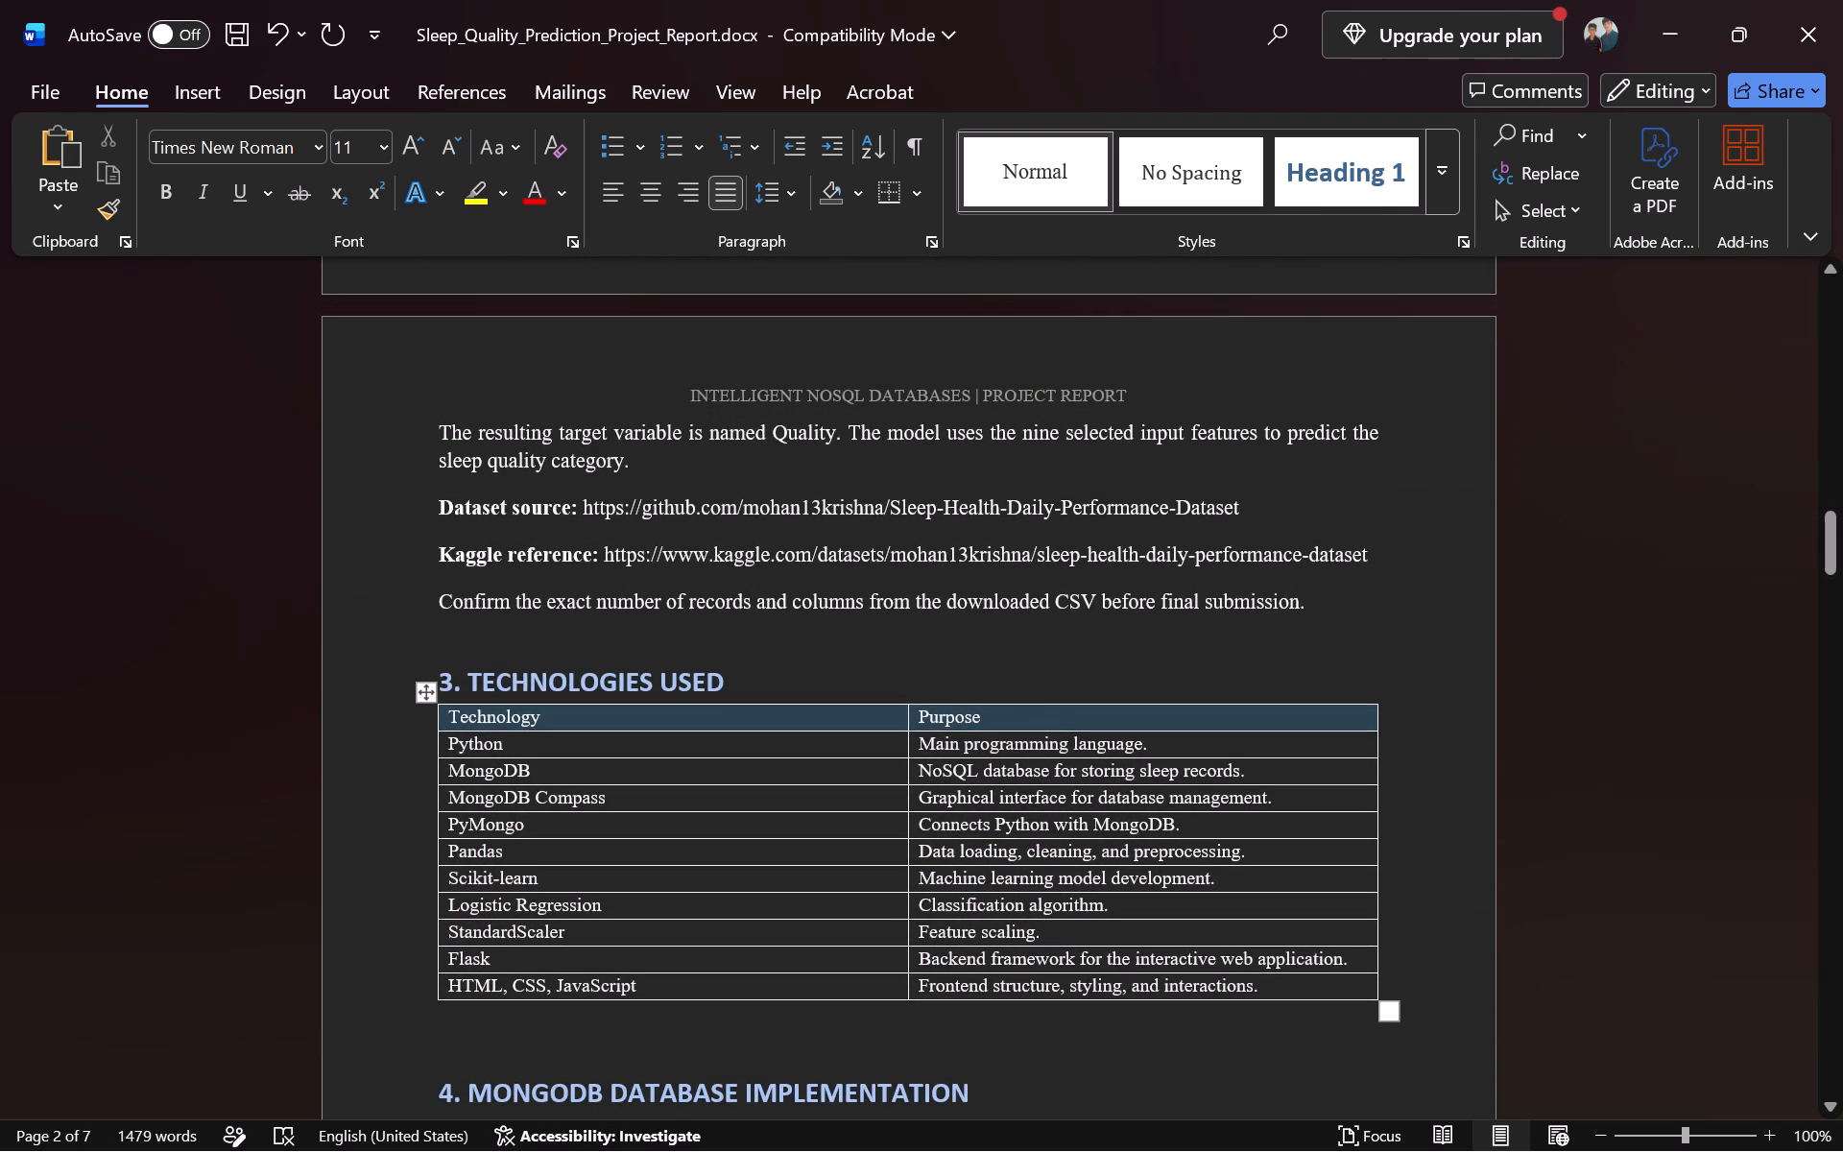
click(1143, 385)
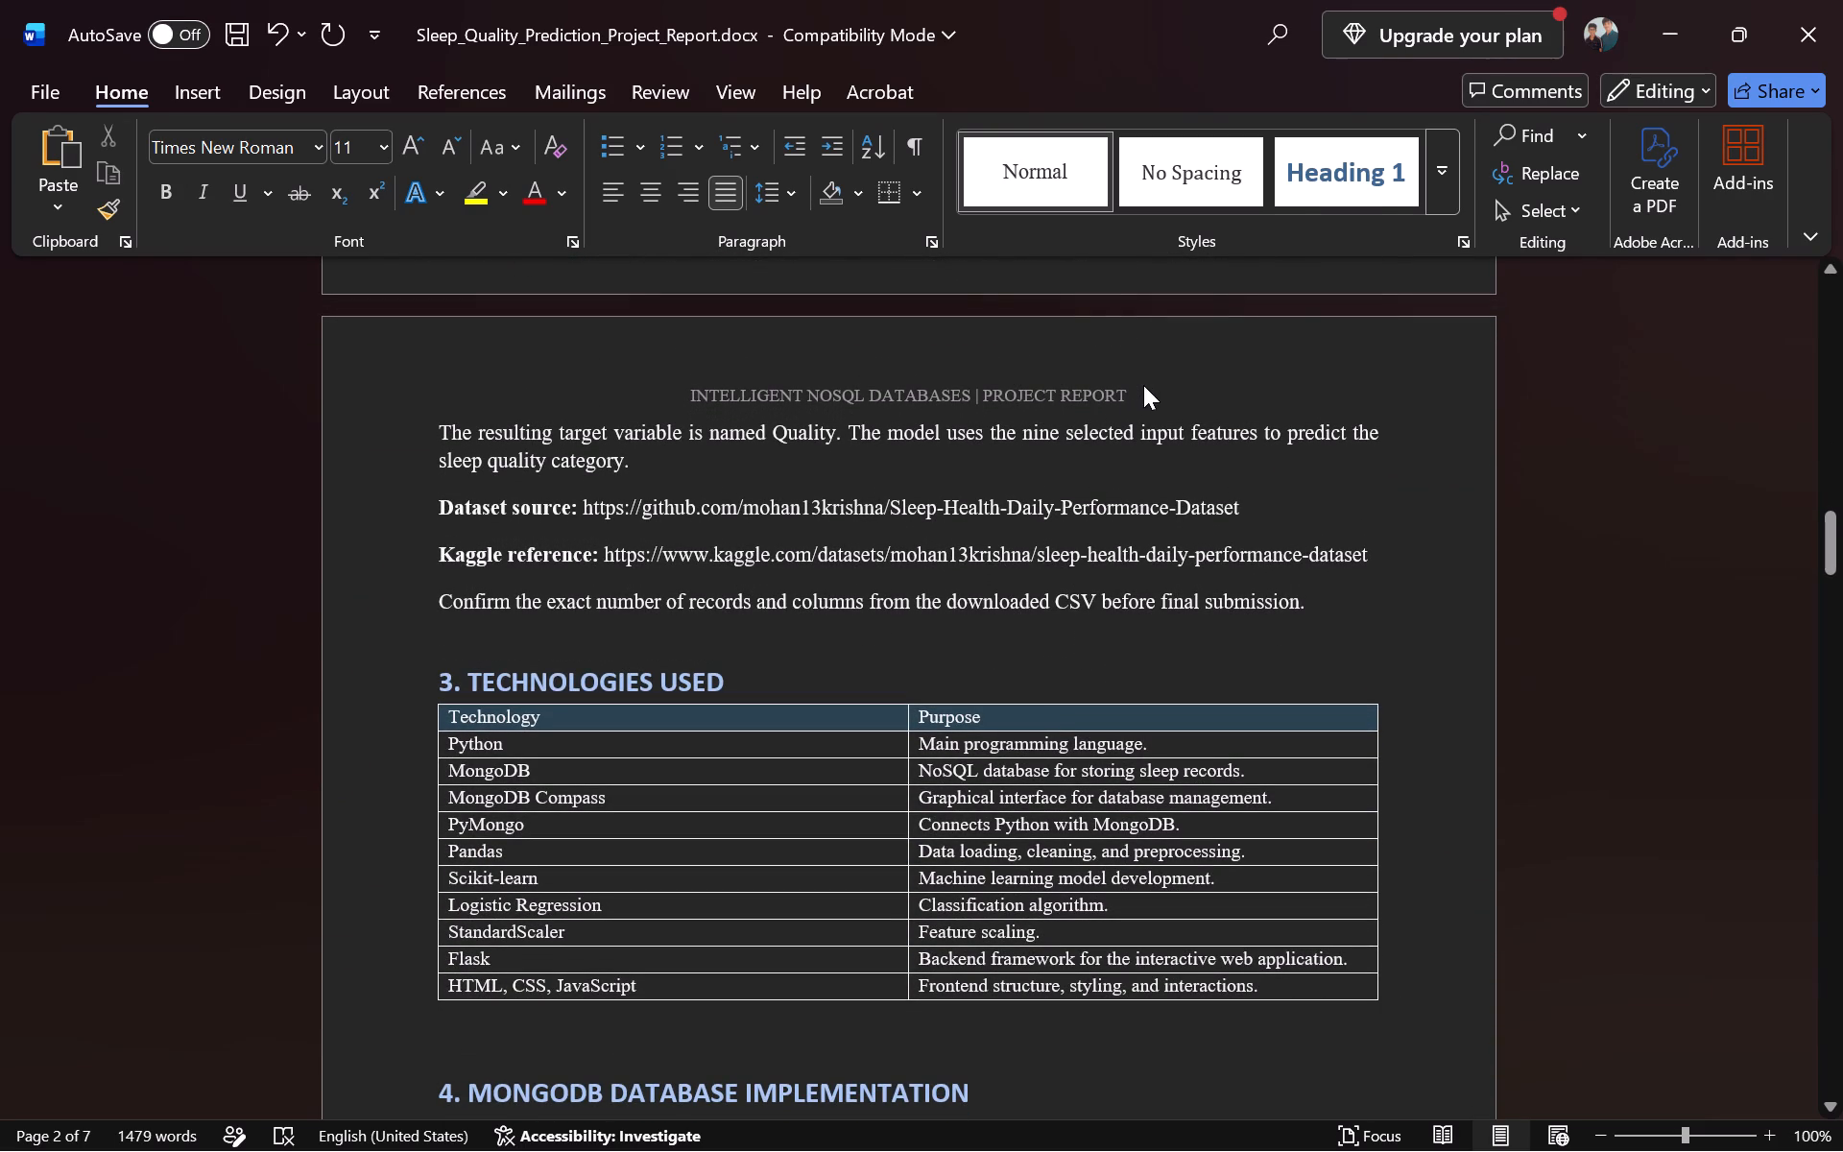
click(1120, 390)
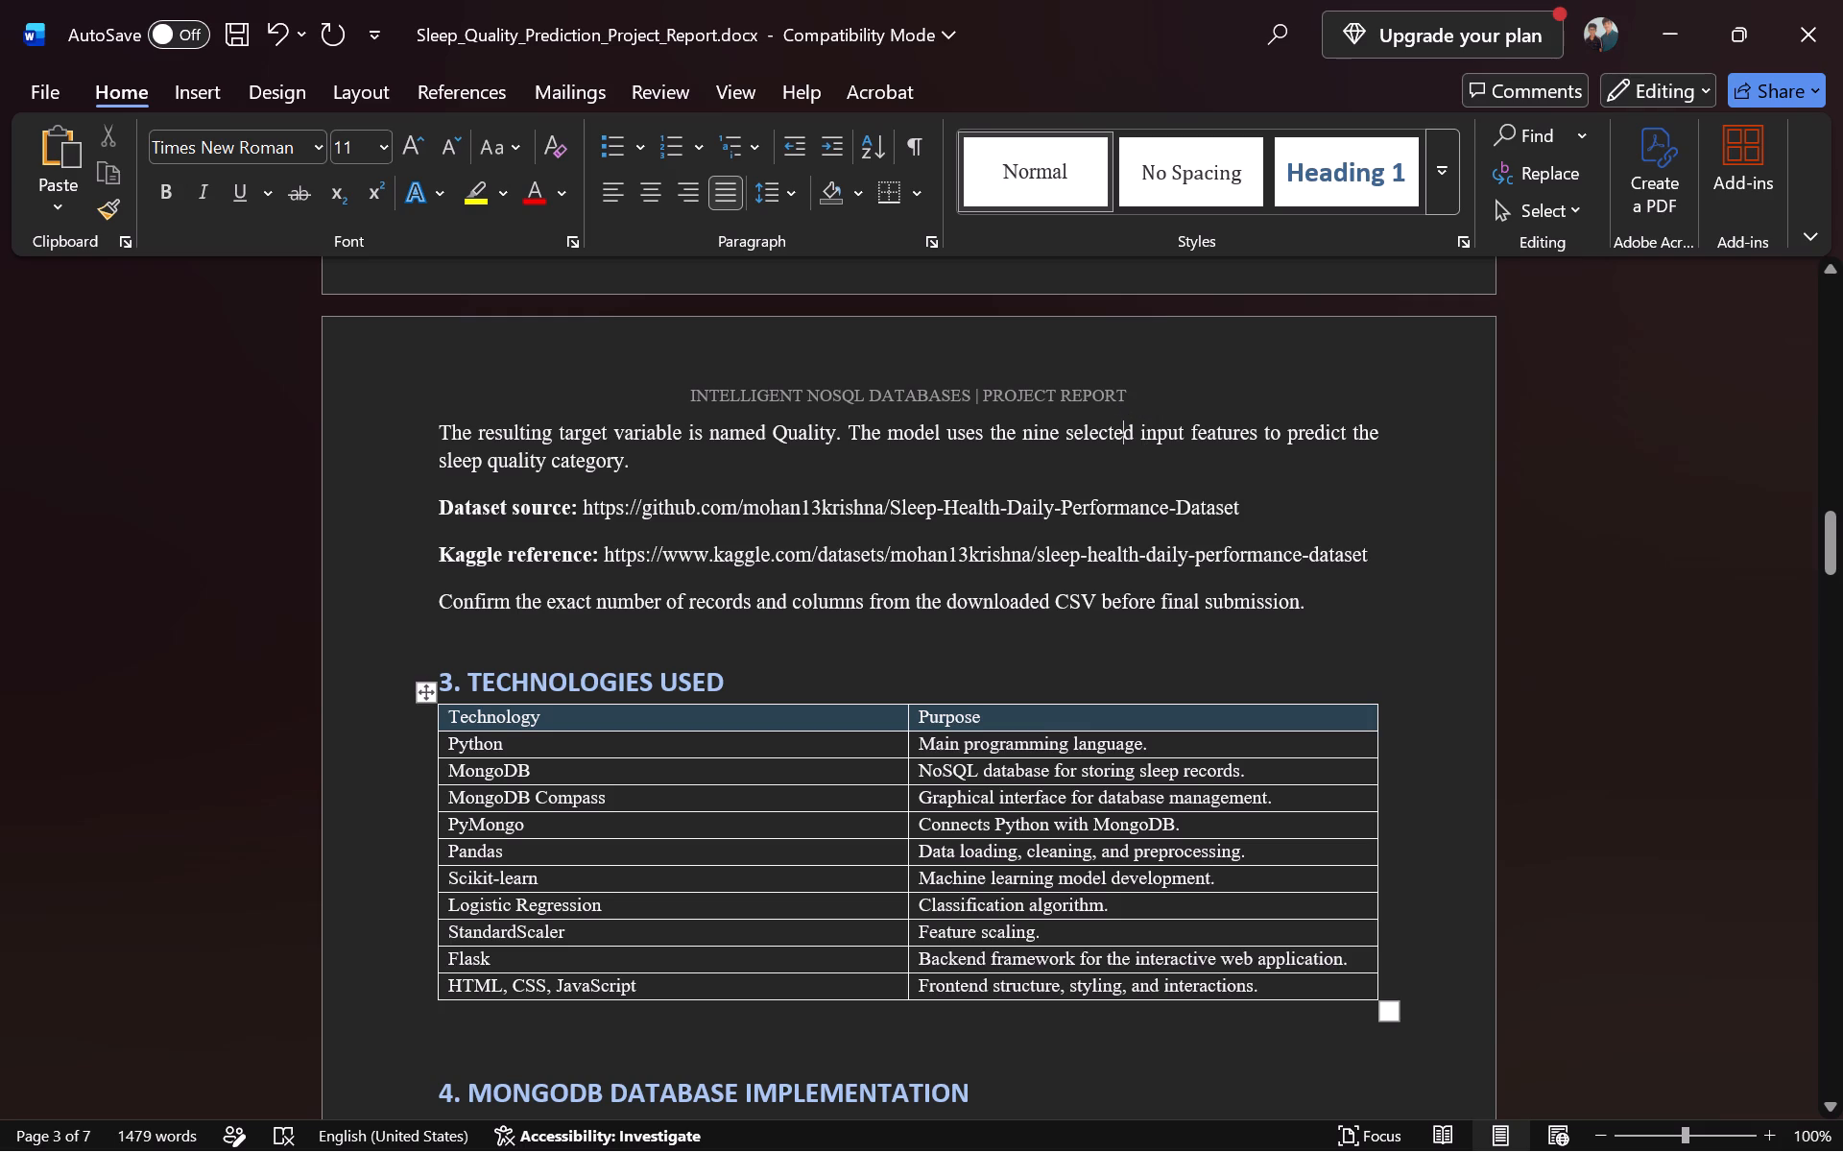
scroll(763, 922, down, 2)
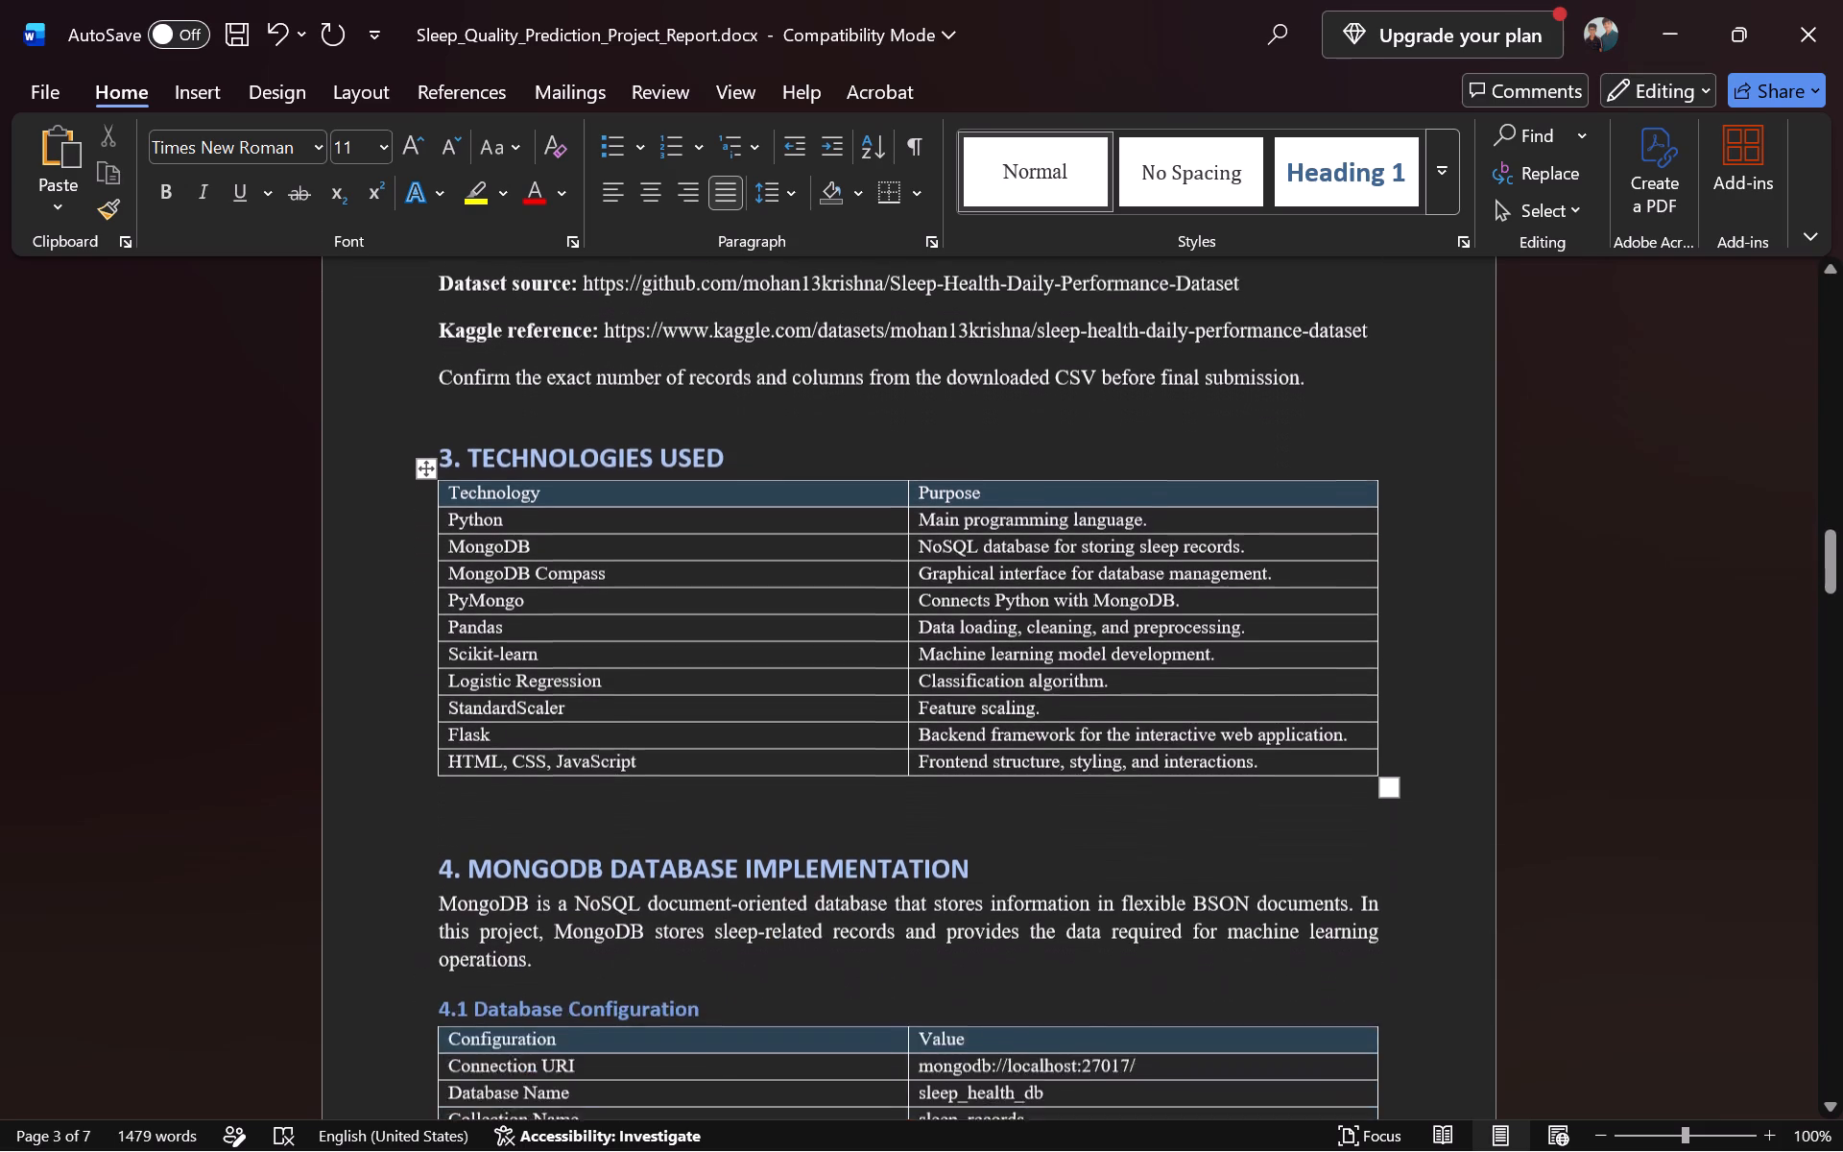
scroll(763, 922, down, 5)
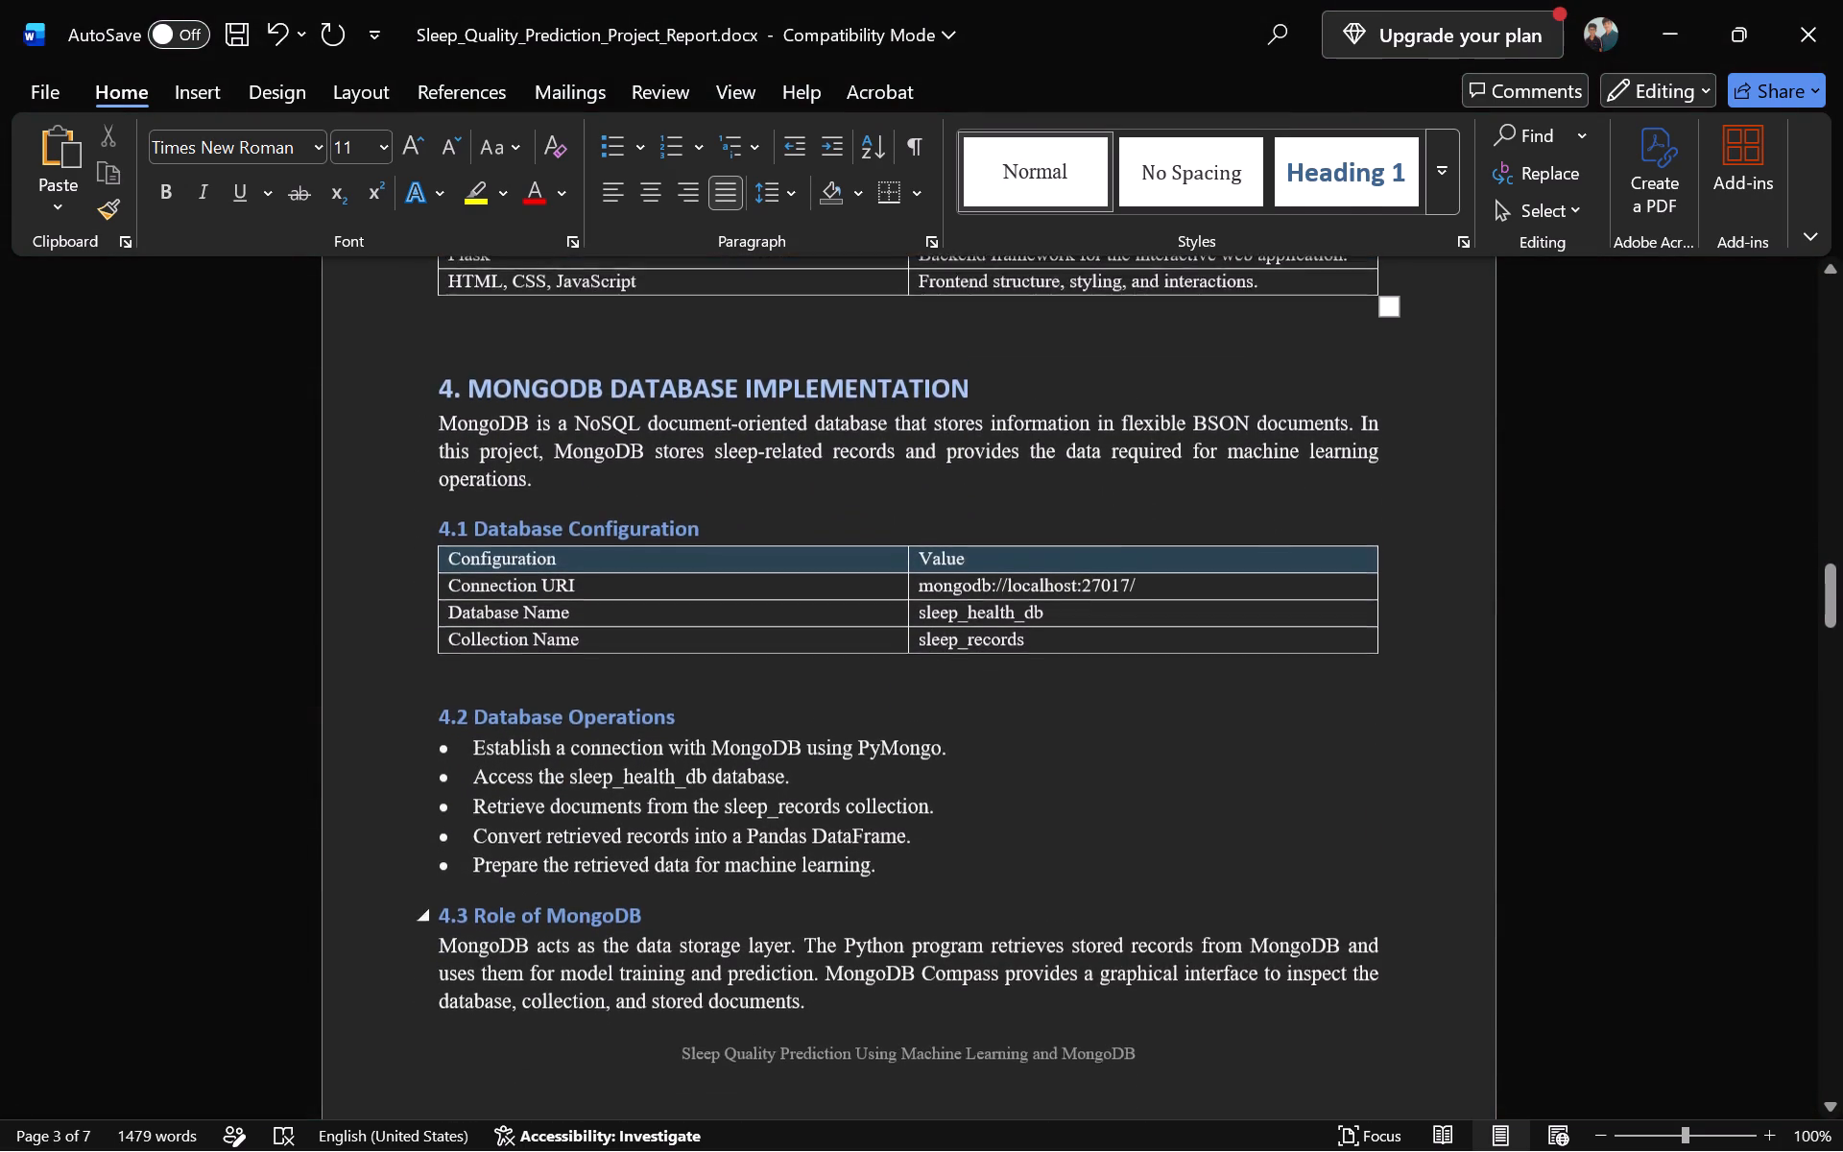
scroll(763, 922, down, 4)
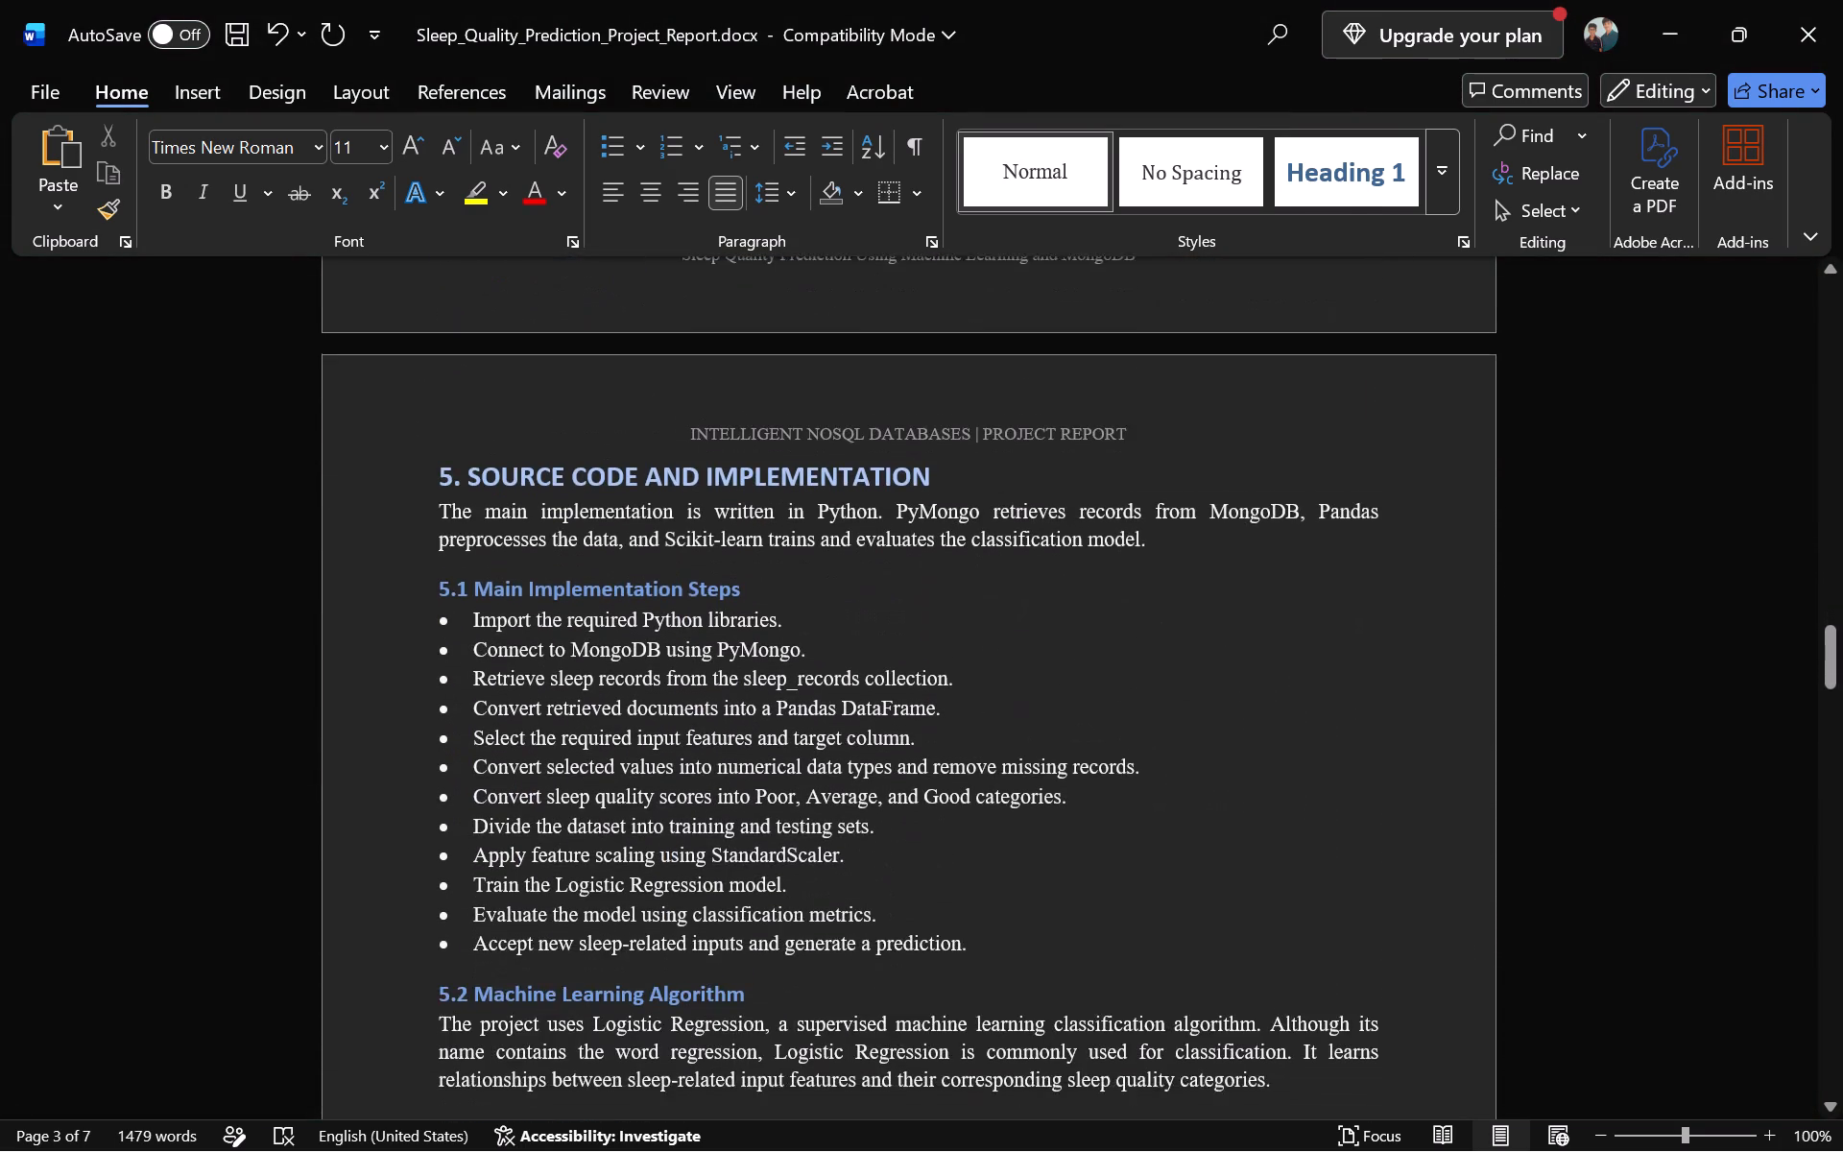
scroll(763, 922, down, 1)
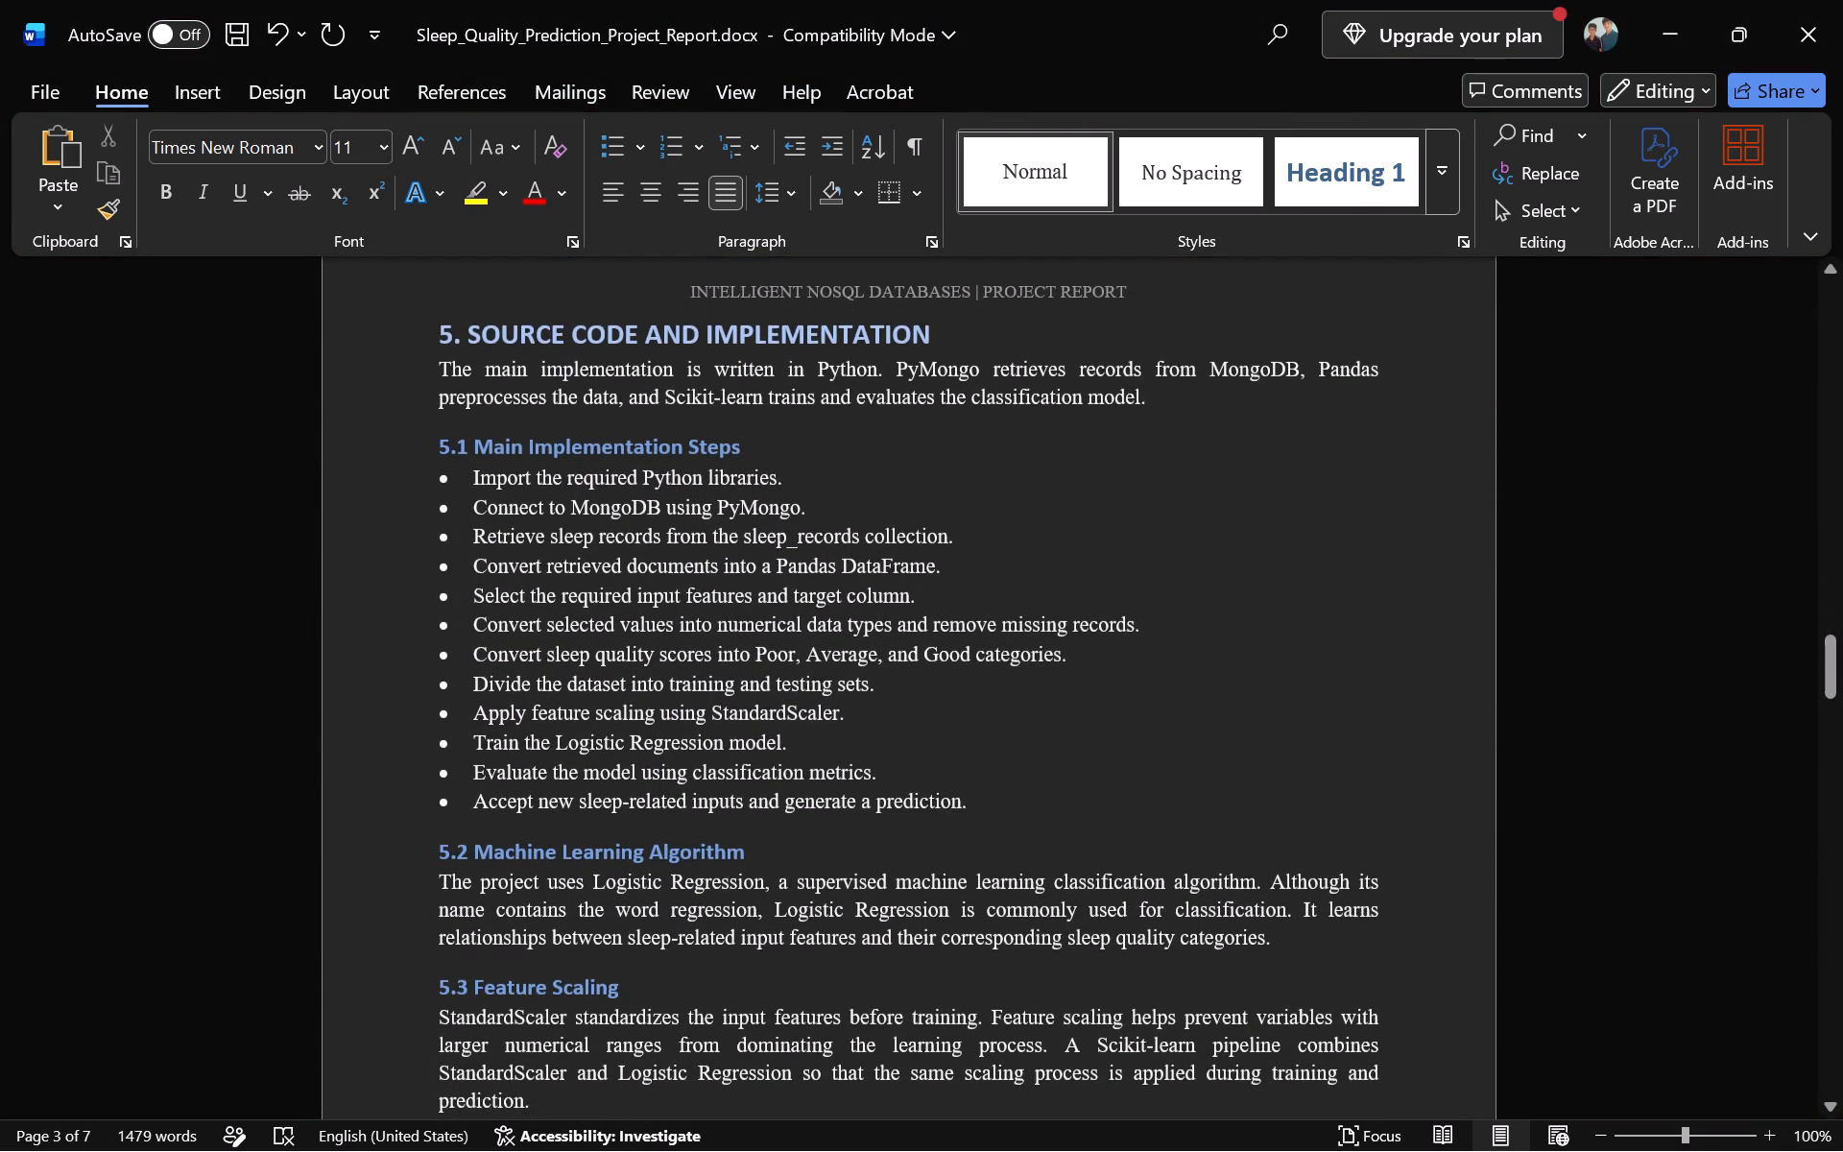
scroll(763, 922, down, 1)
scroll(763, 922, right, 1)
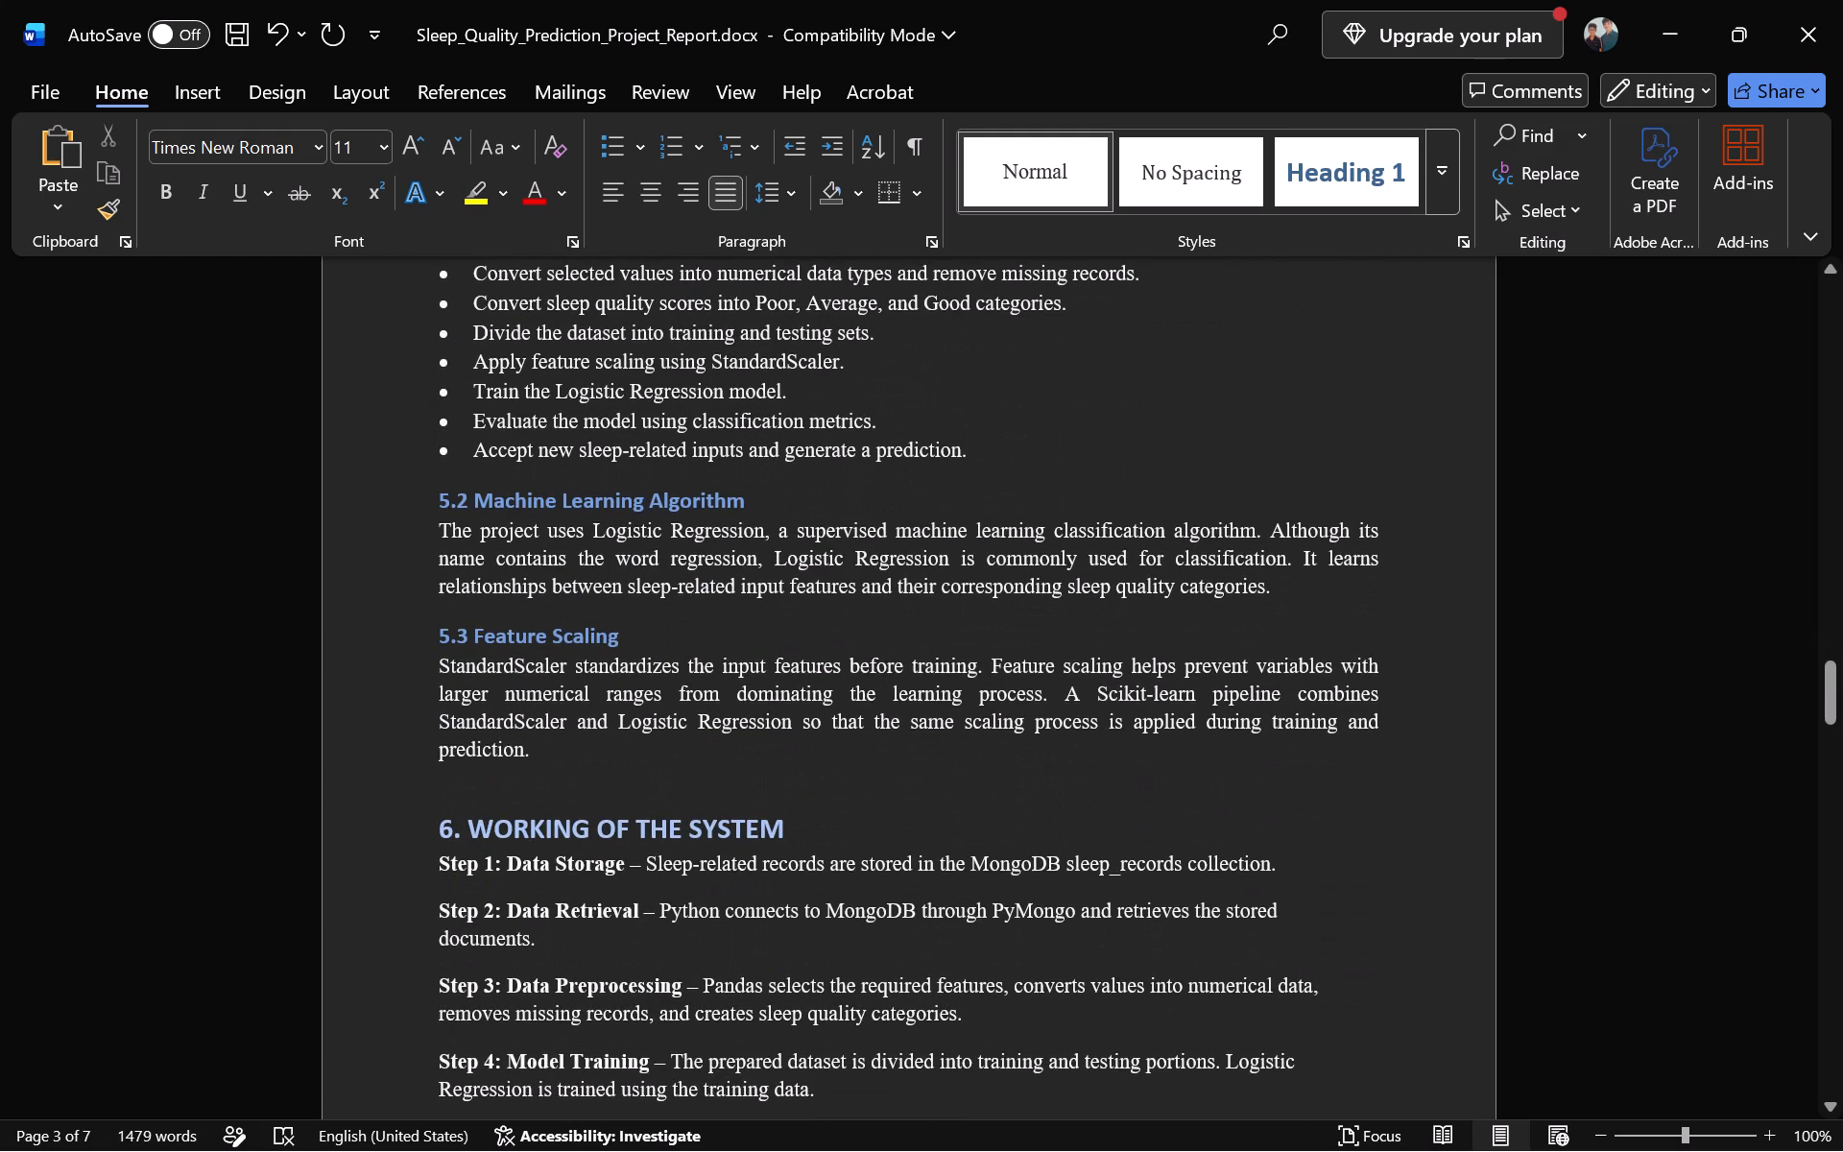
Place the cursor at the end of the 5.3 Feature Scaling text and review the remaining sections through Screenshots to Add Before Submission.
click(577, 752)
scroll(577, 752, up, 2)
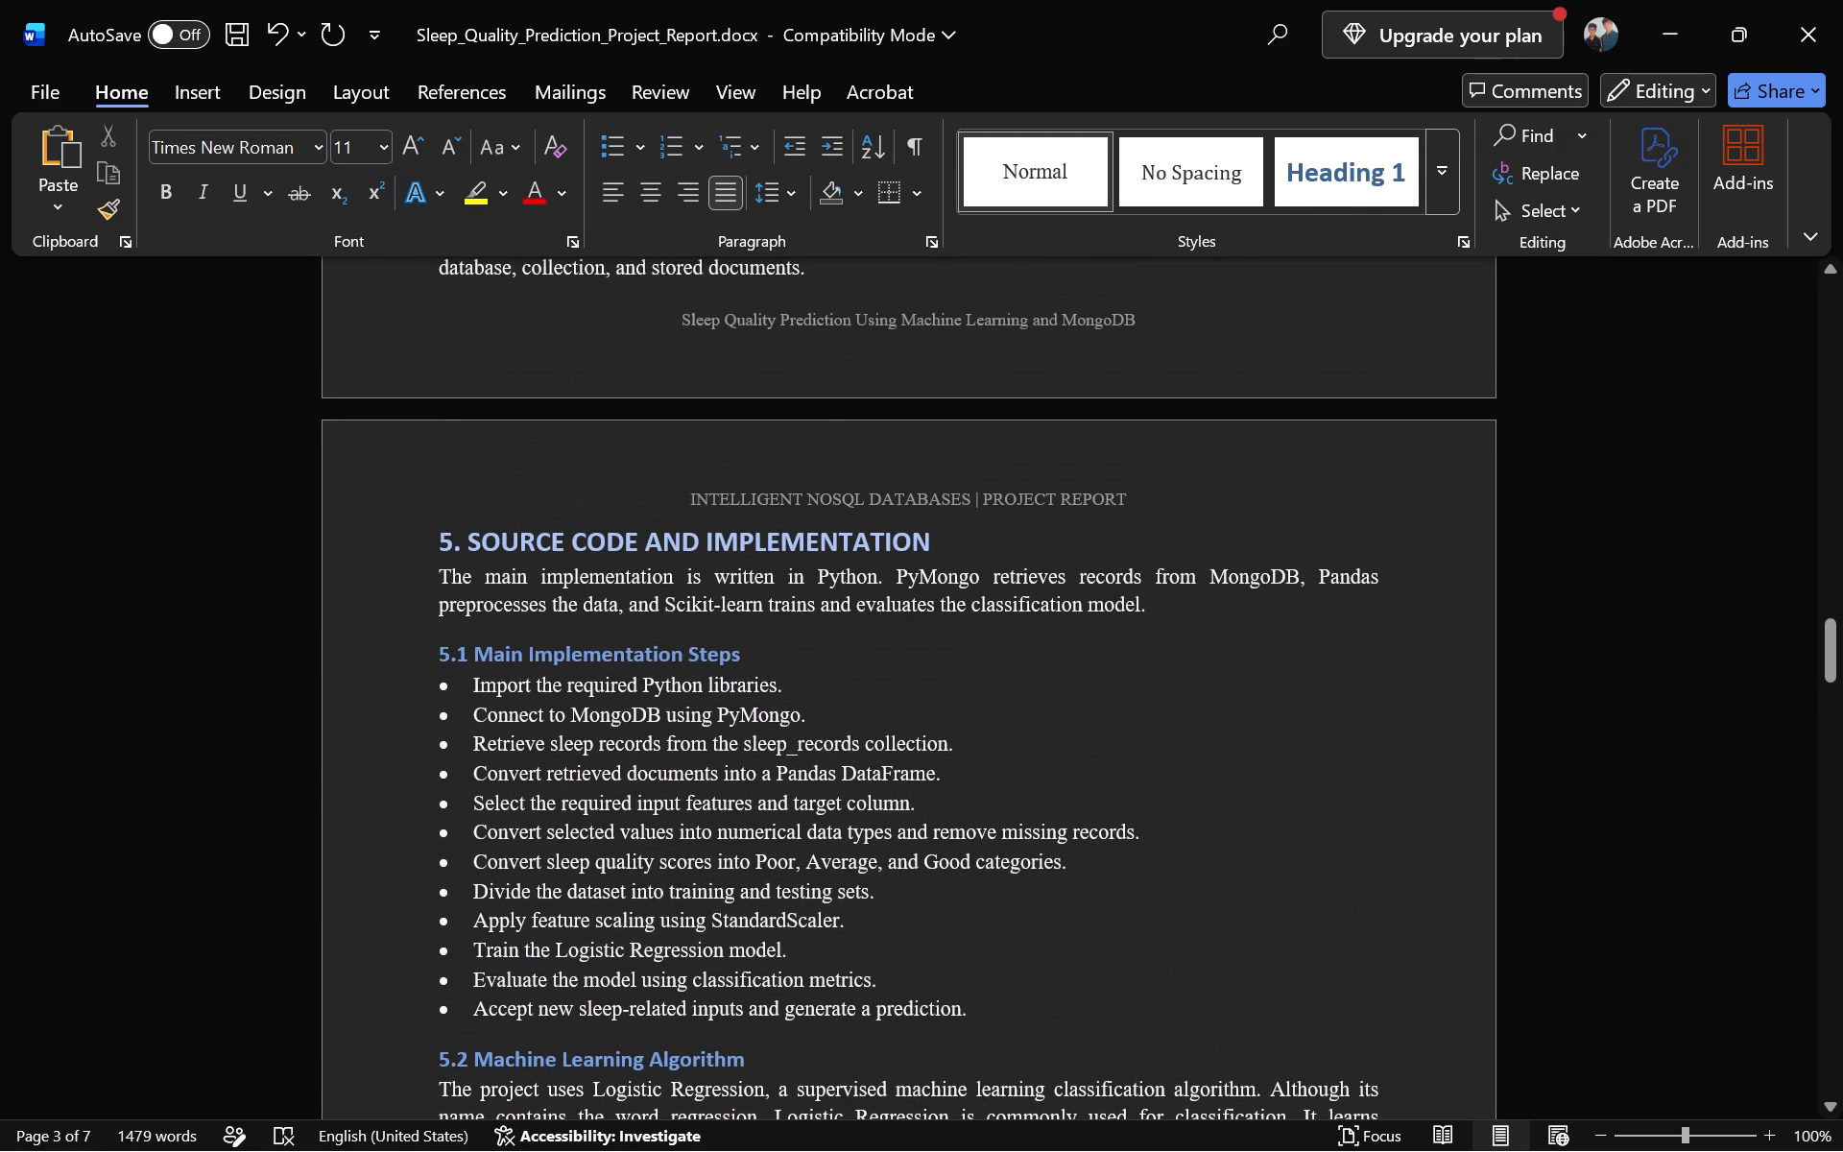
scroll(577, 752, down, 3)
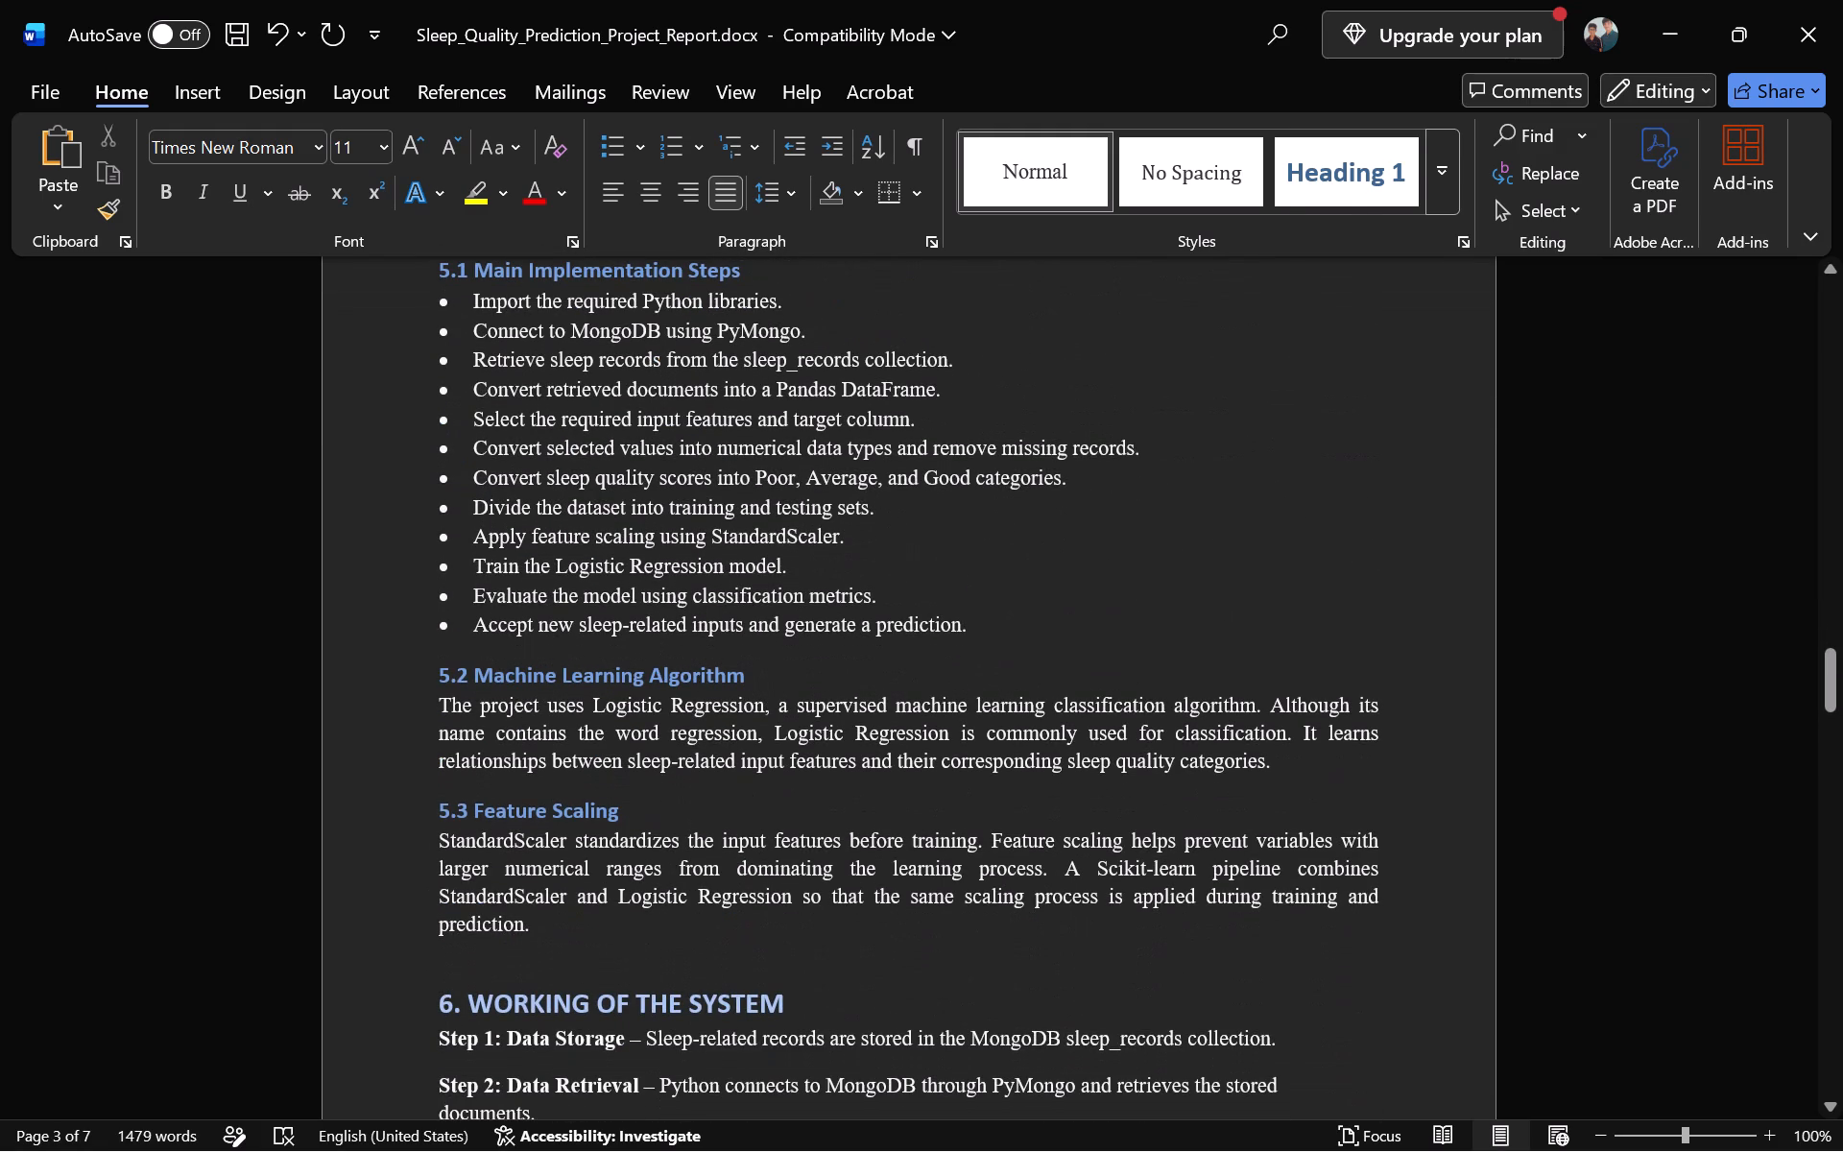
scroll(577, 752, down, 3)
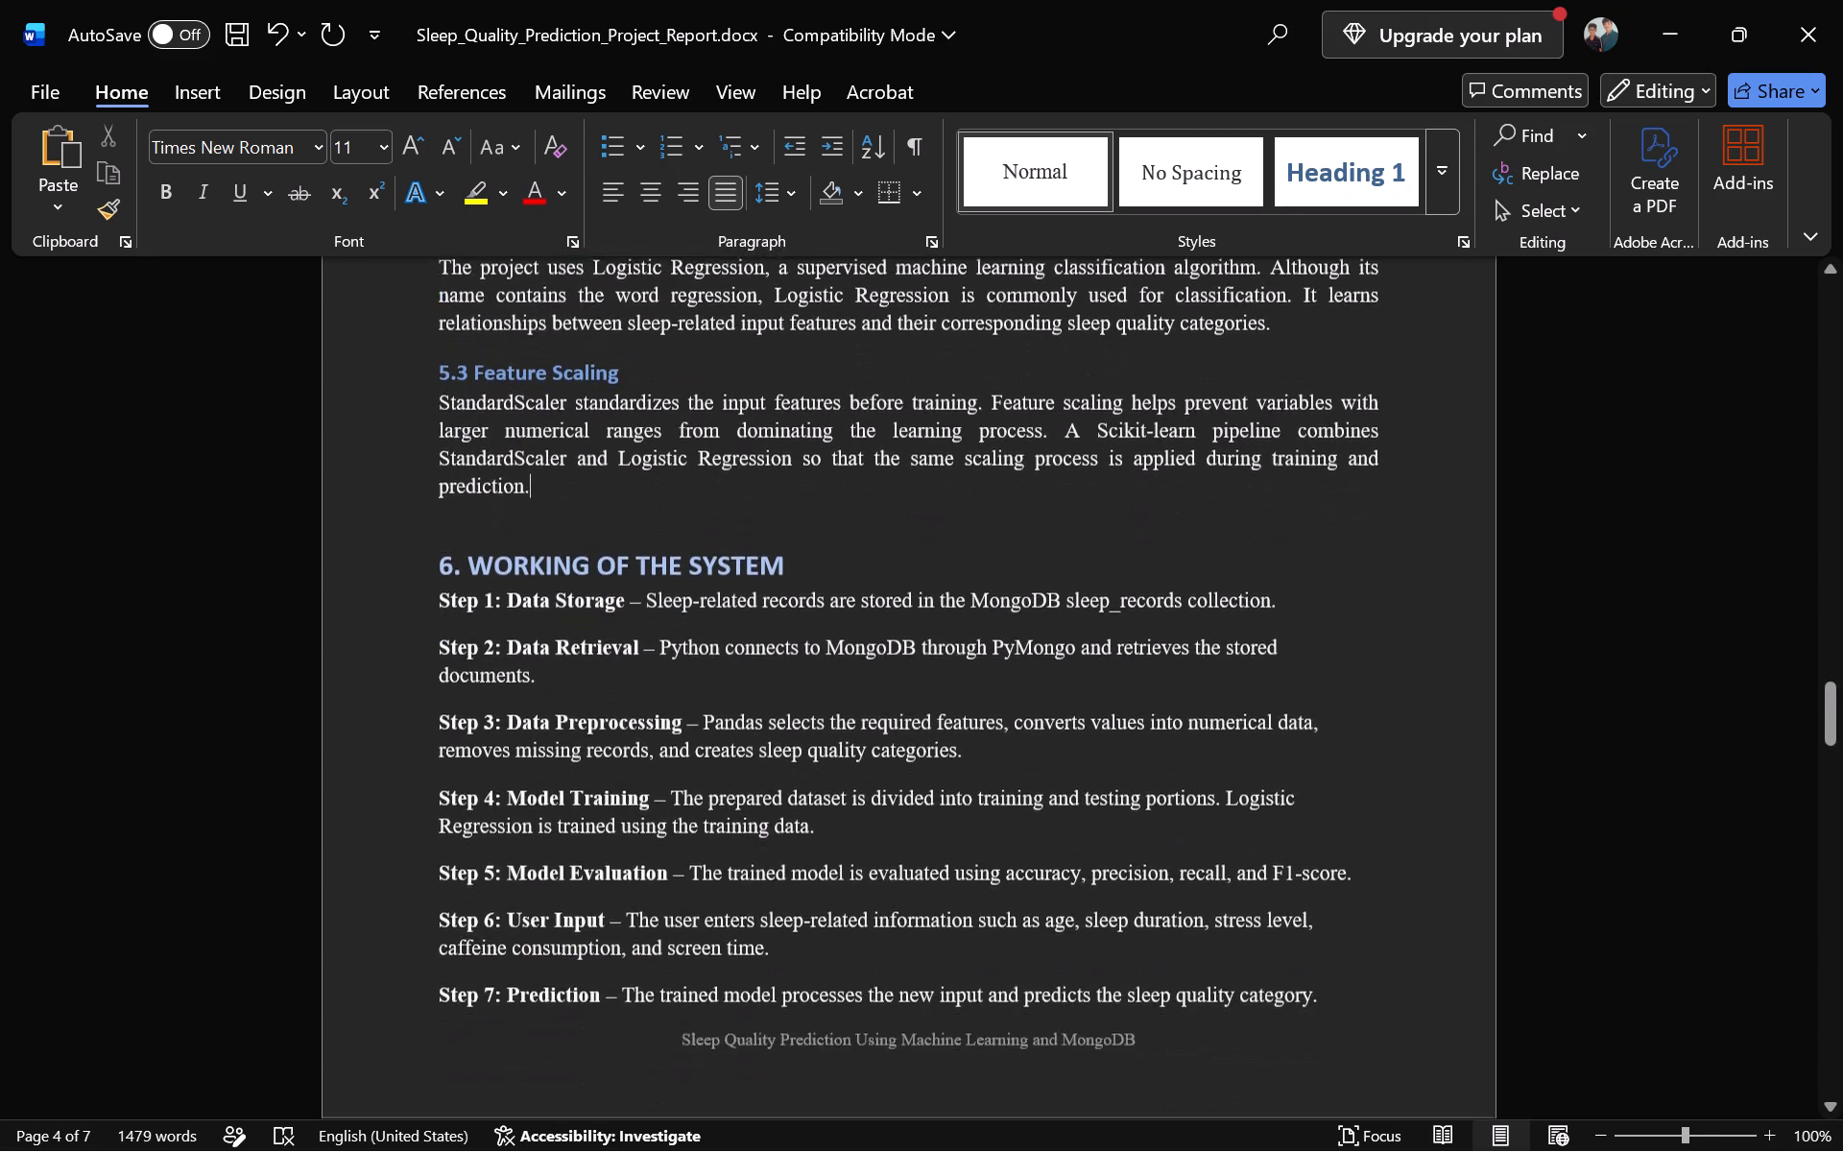
scroll(577, 752, down, 3)
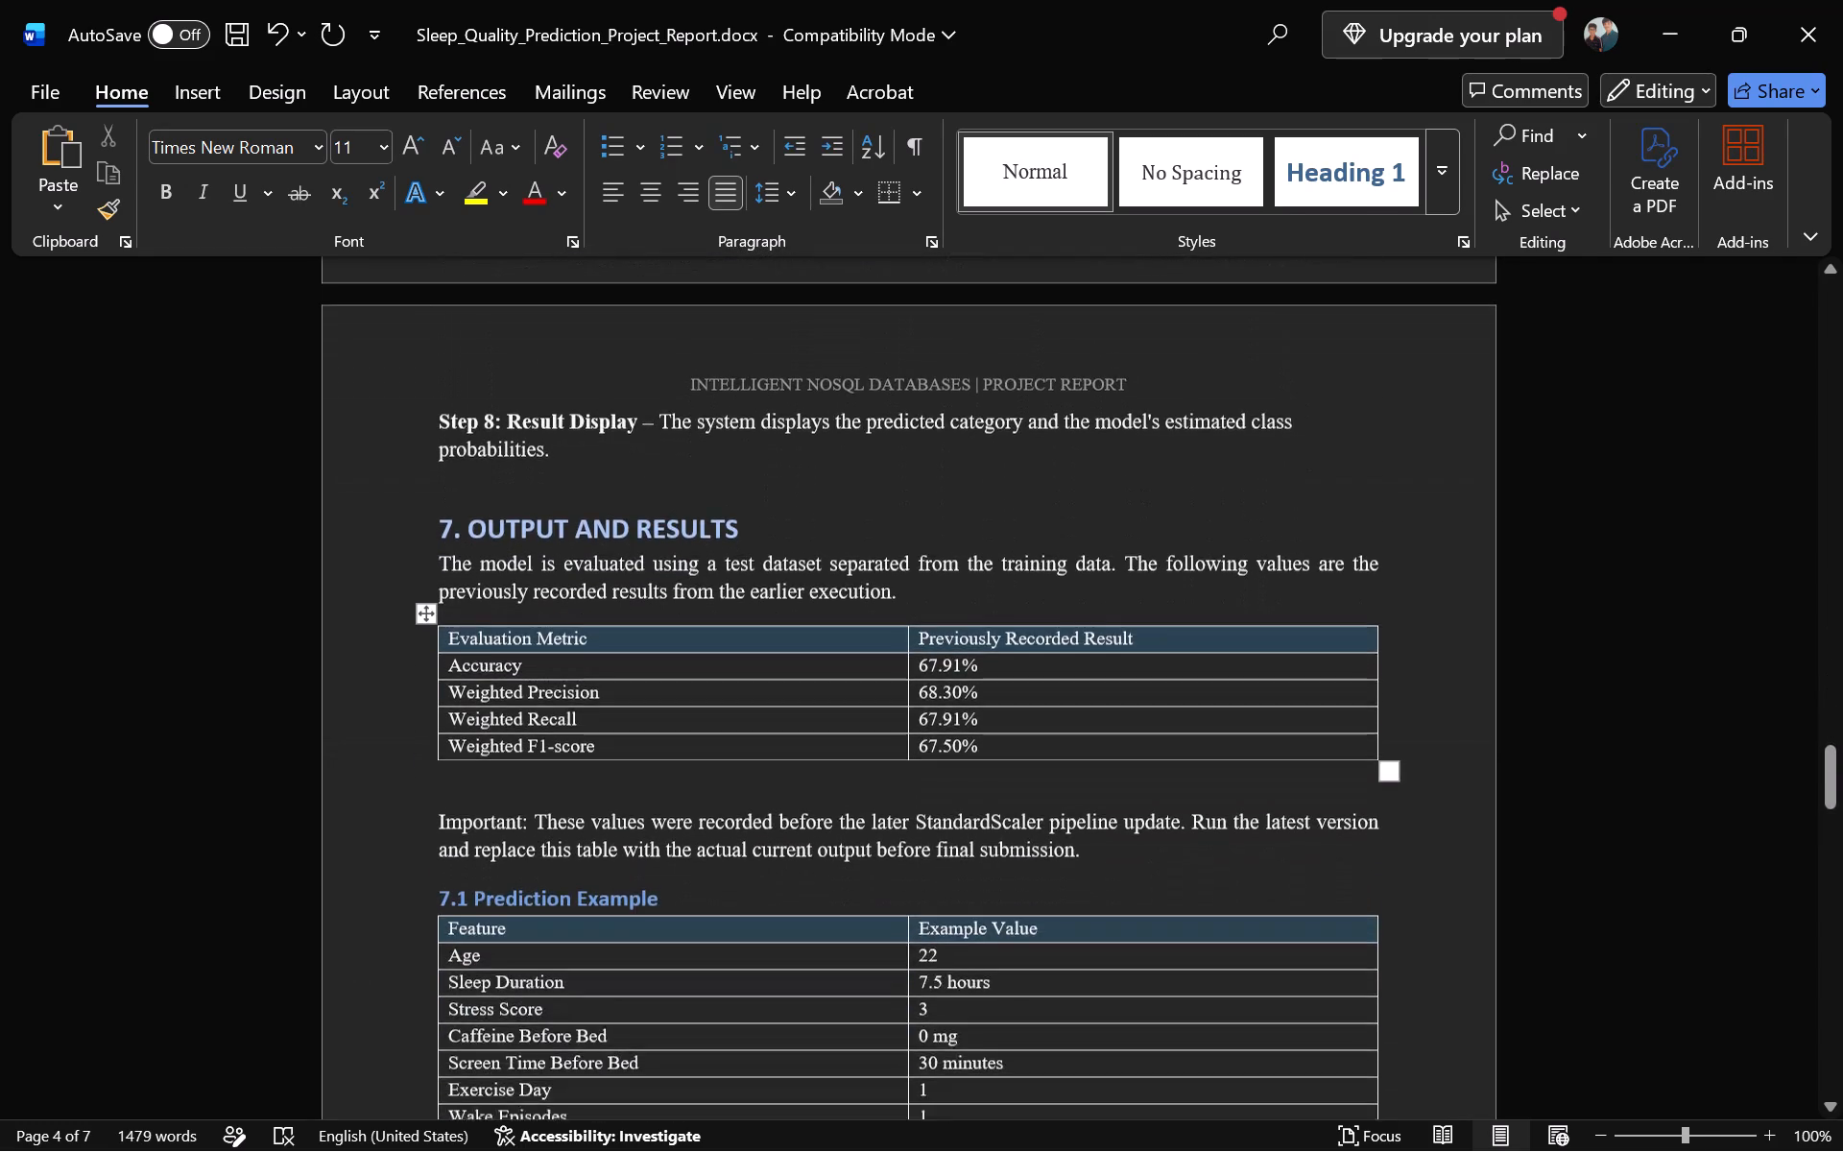
scroll(577, 752, down, 2)
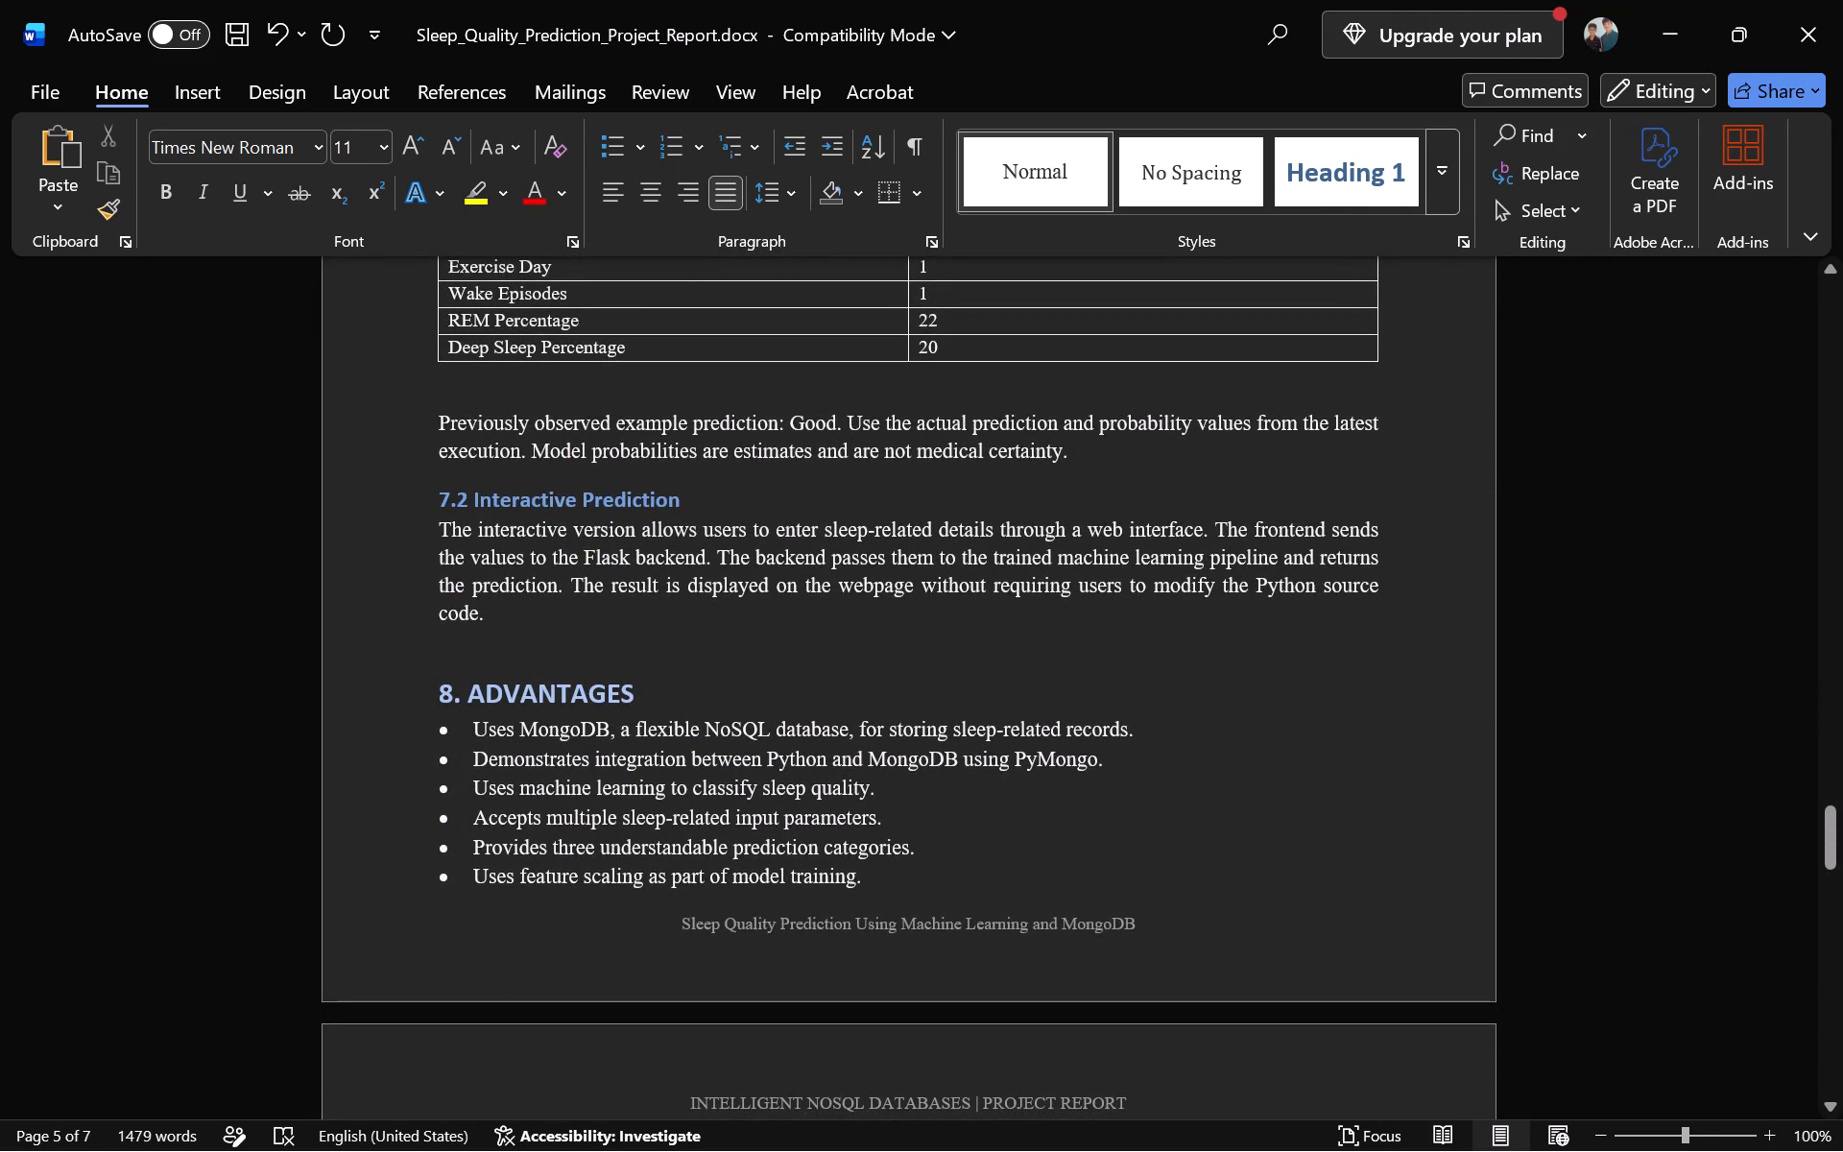
scroll(577, 752, down, 3)
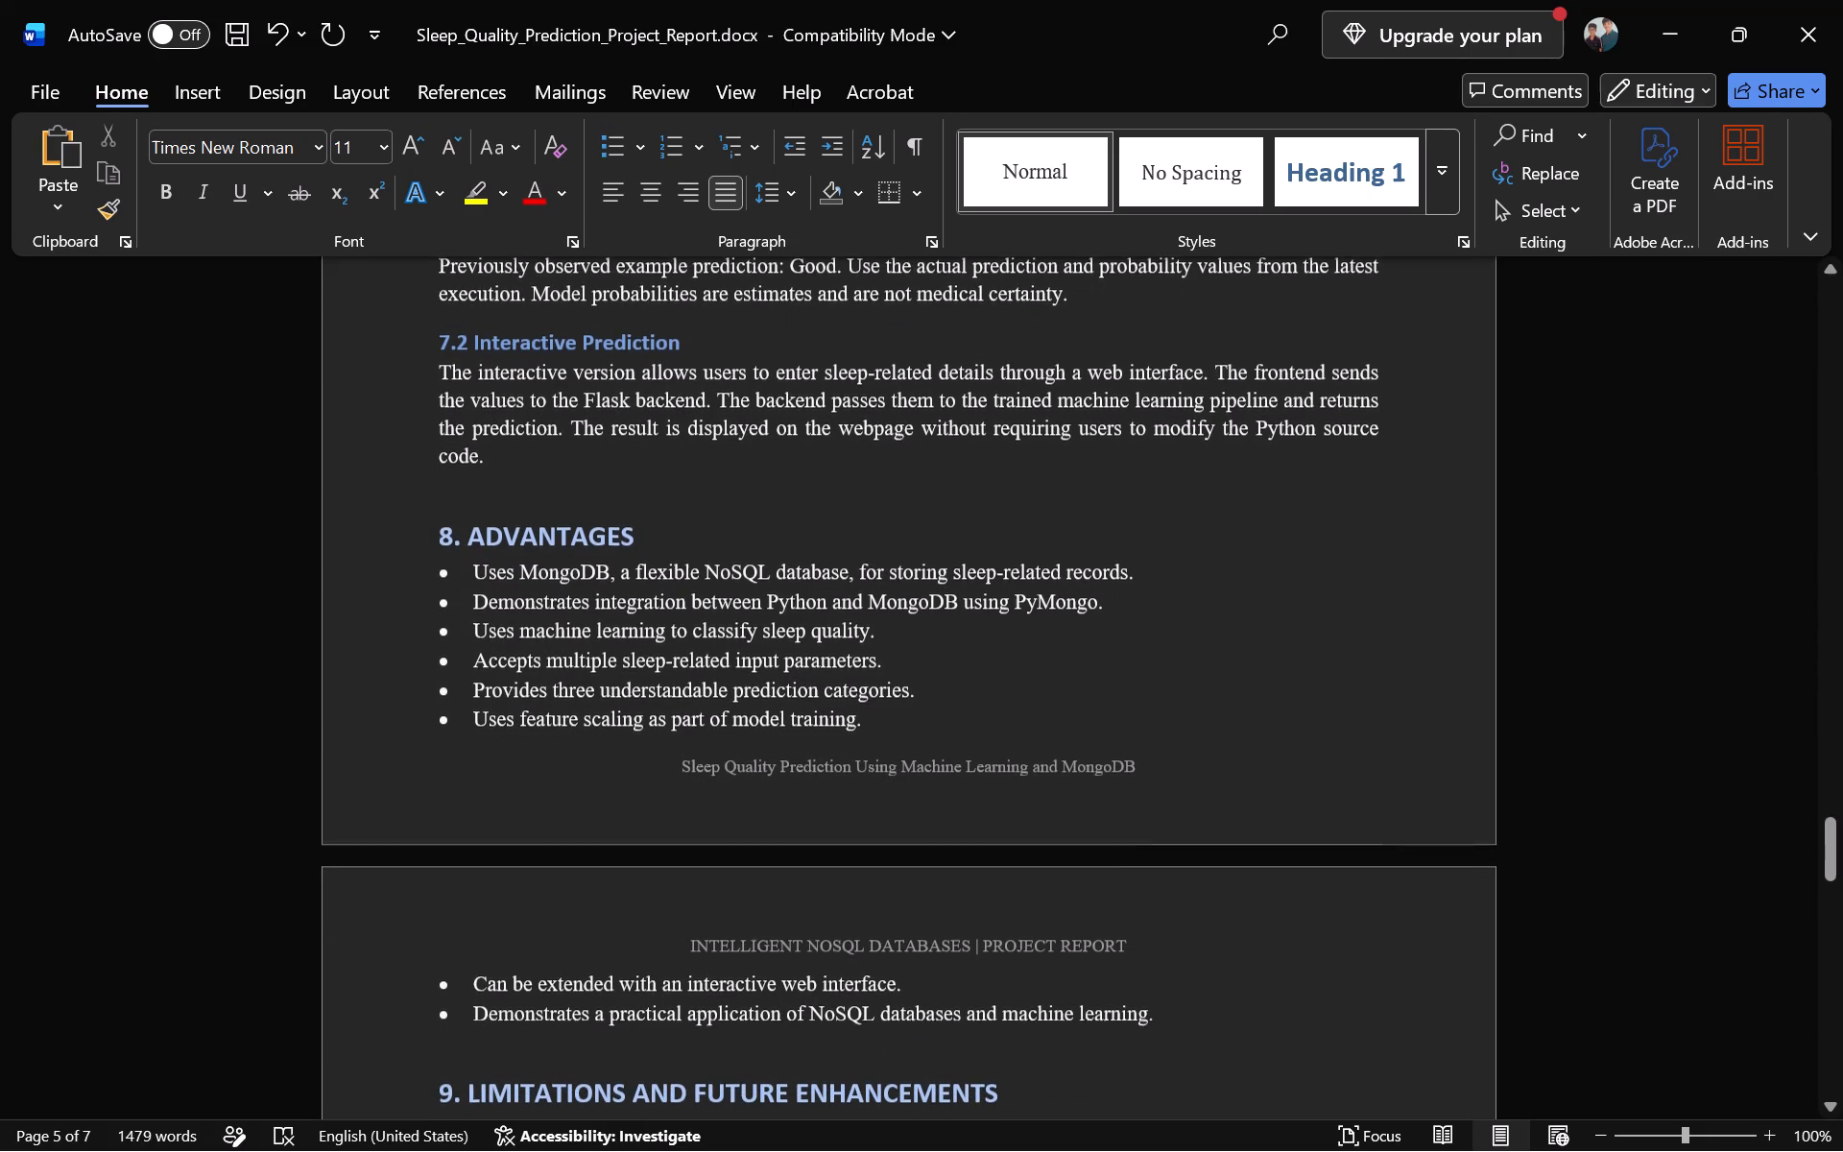
scroll(577, 752, down, 3)
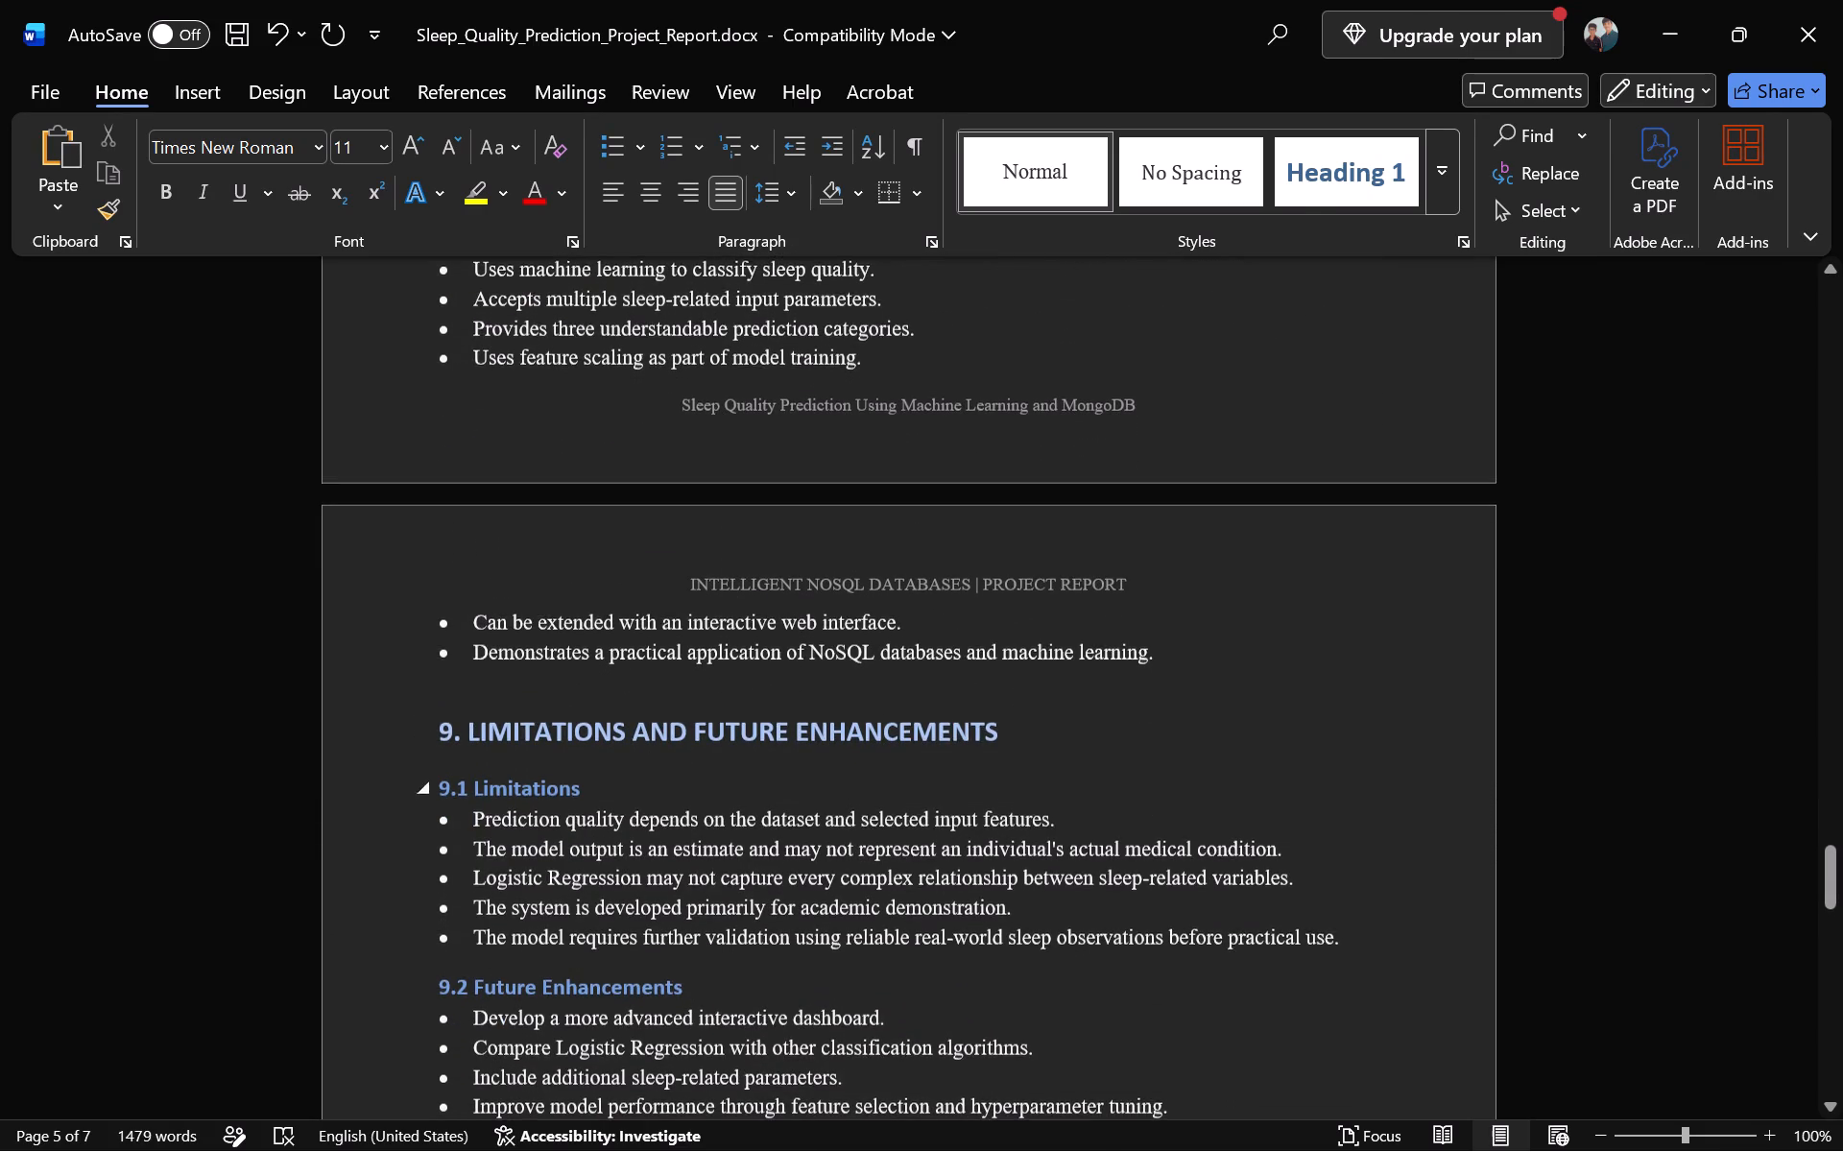
scroll(577, 752, down, 4)
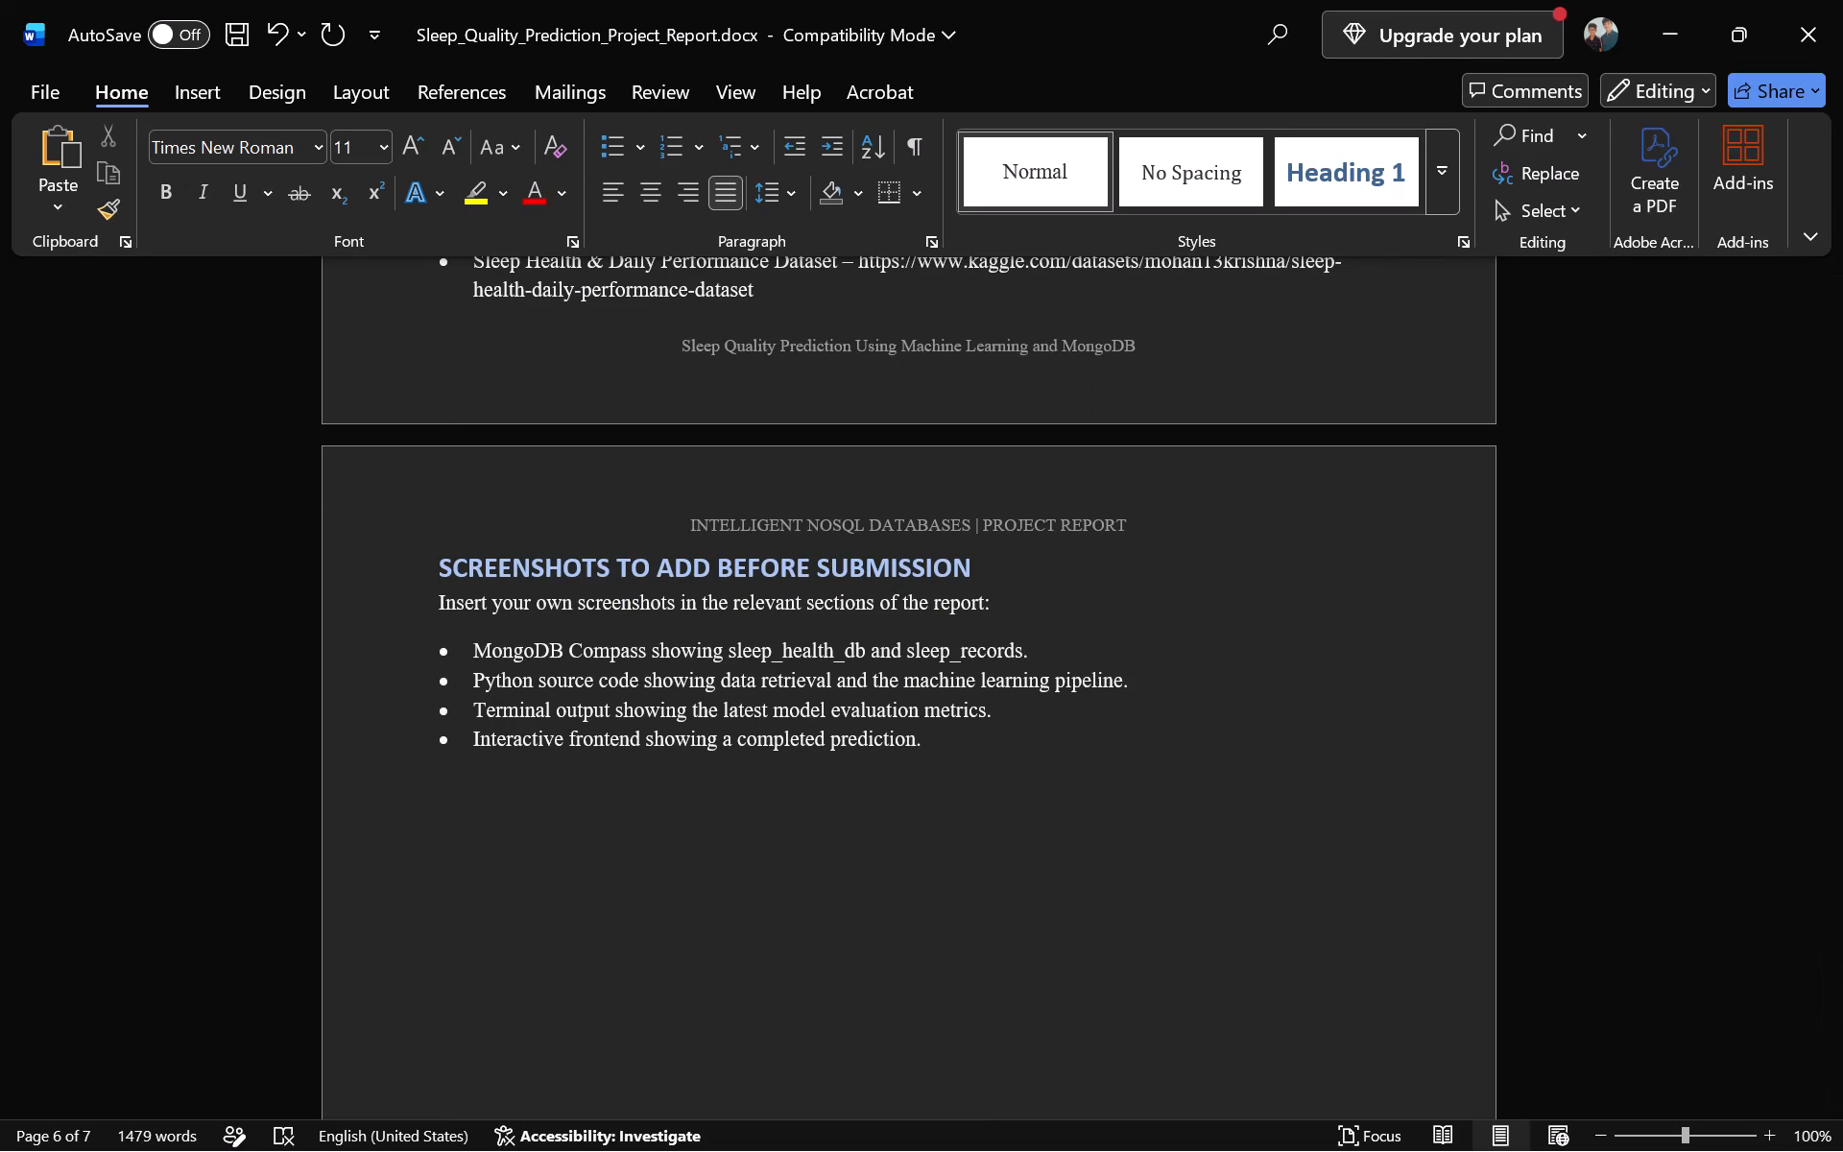
Insert an empty paragraph after the 5.3 Feature Scaling text, before the Working of the System heading.
scroll(577, 752, up, 6)
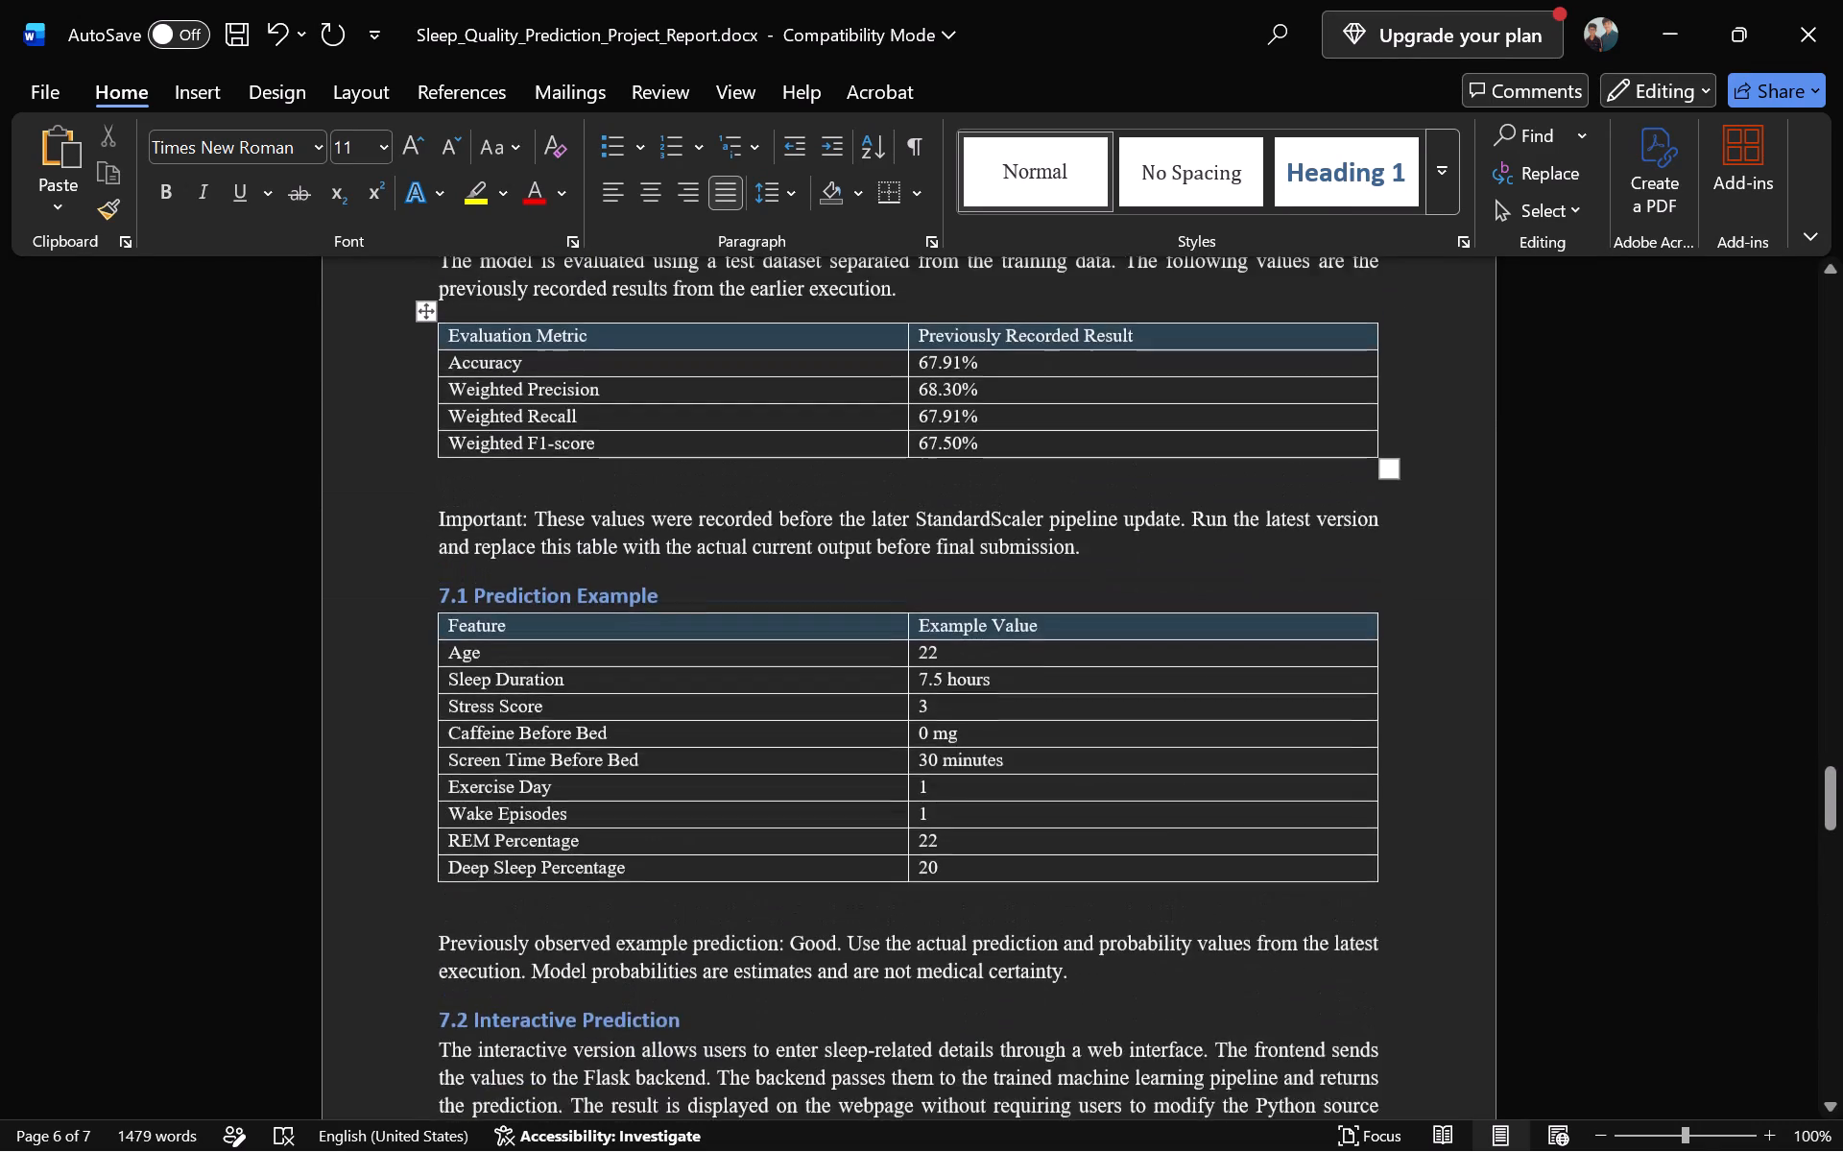
scroll(577, 752, up, 2)
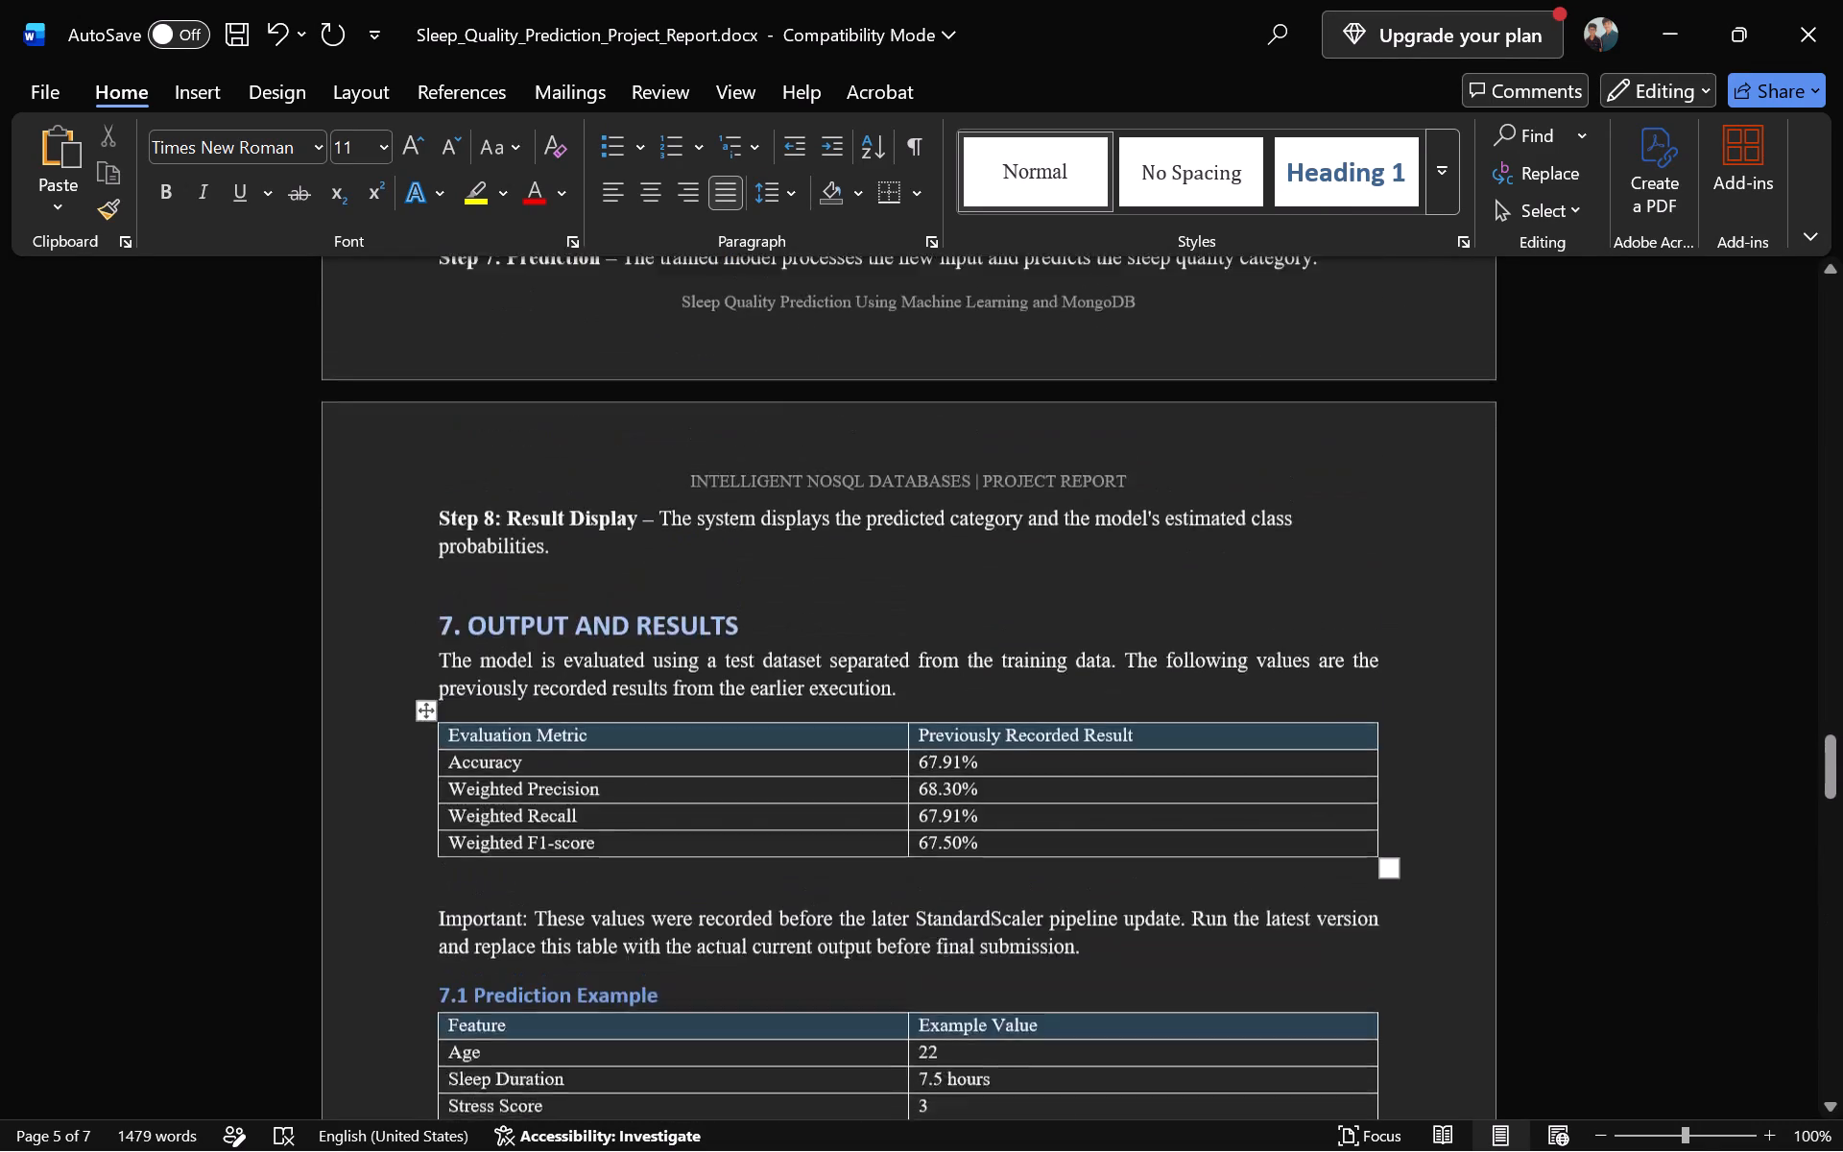
scroll(577, 752, up, 3)
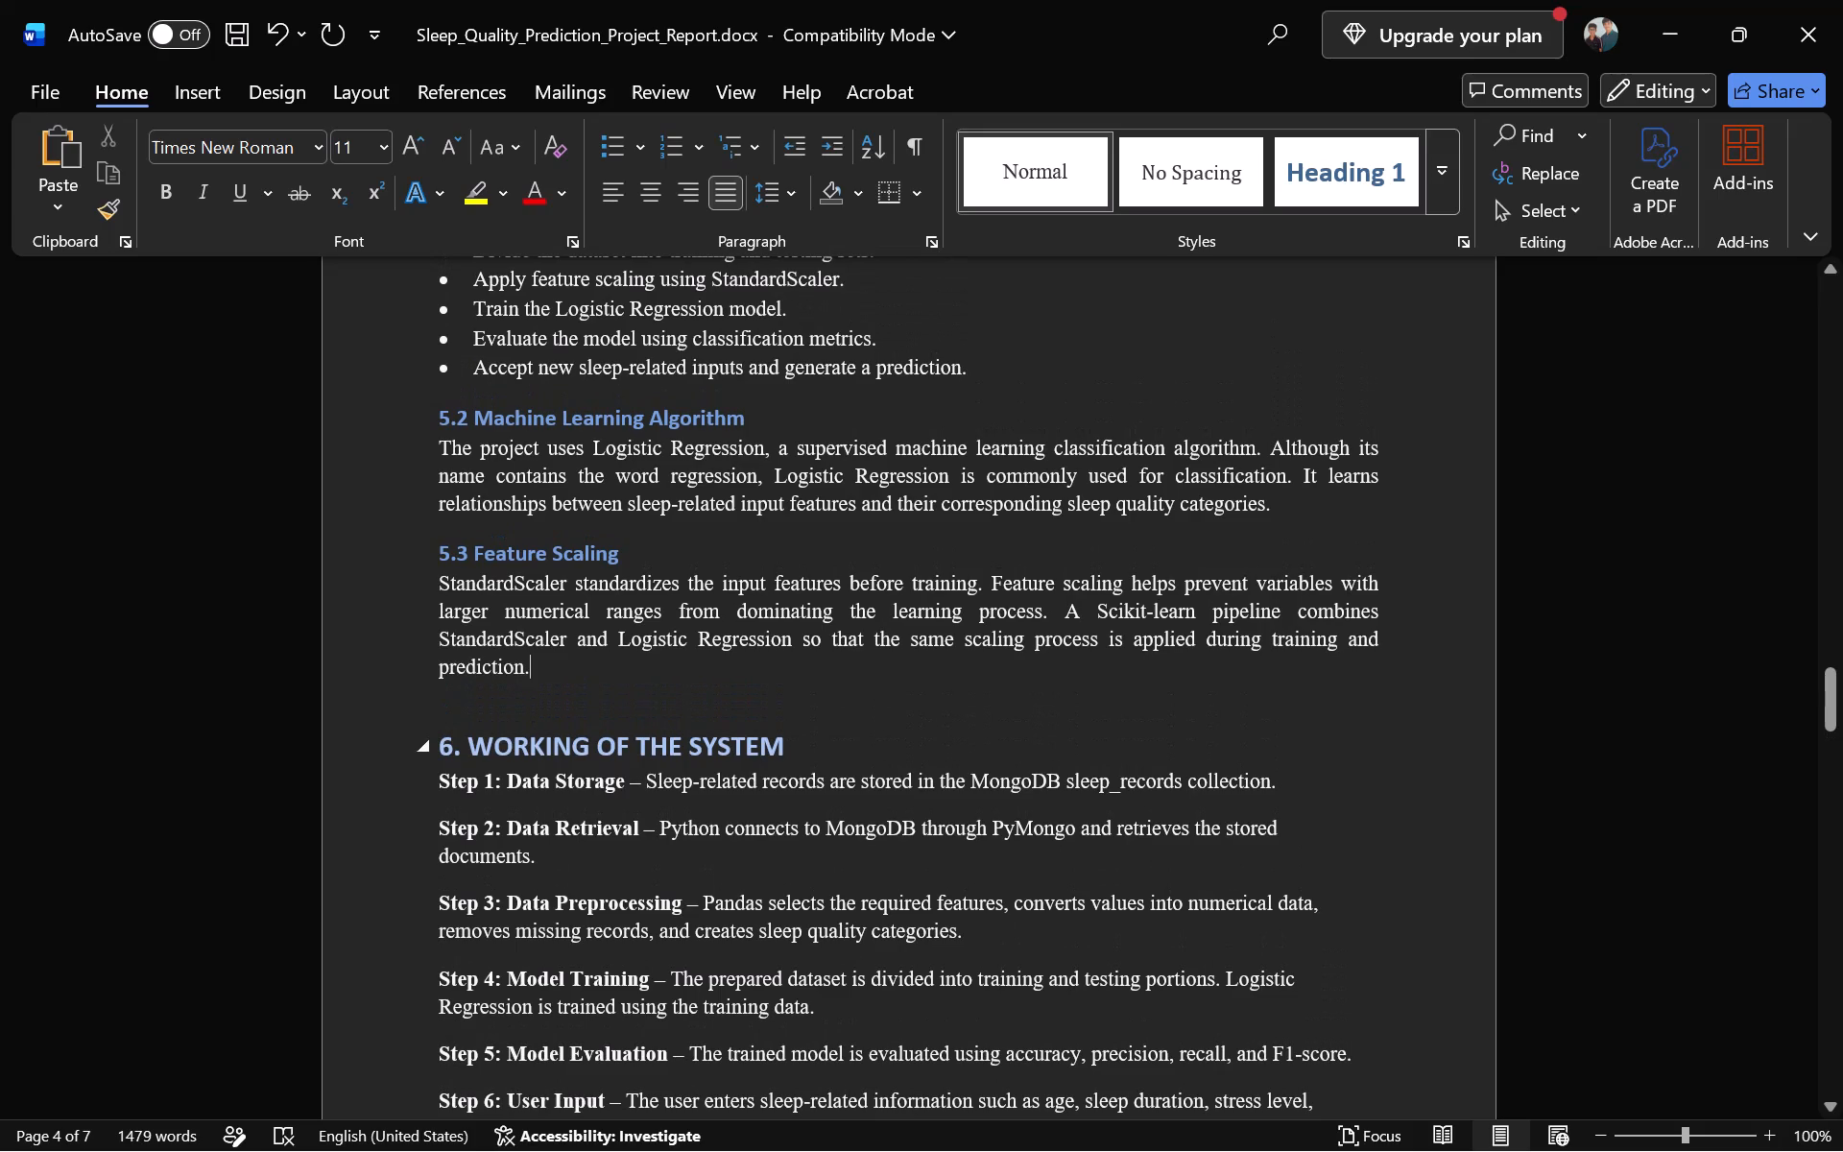
key(Return)
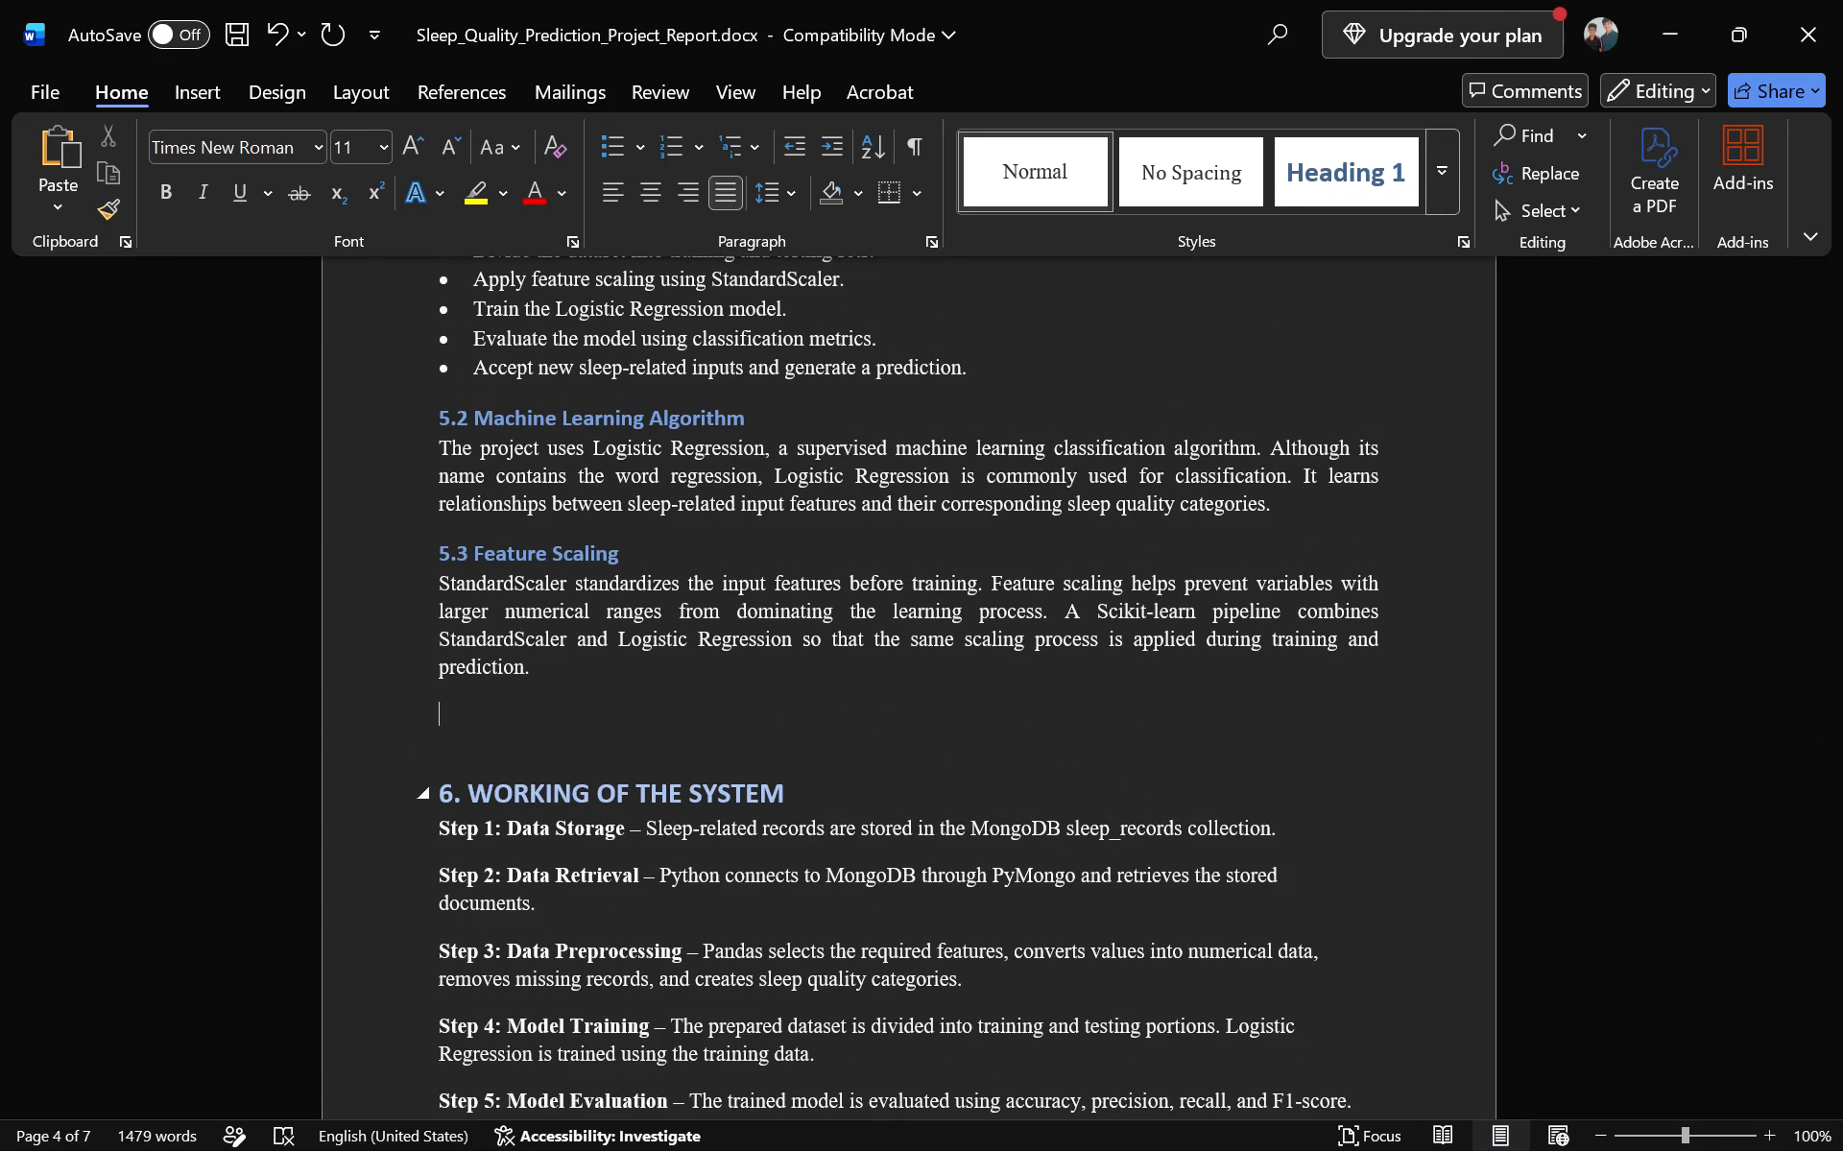
Switch from the Word report to main.py in Visual Studio Code.
scroll(606, 654, up, 2)
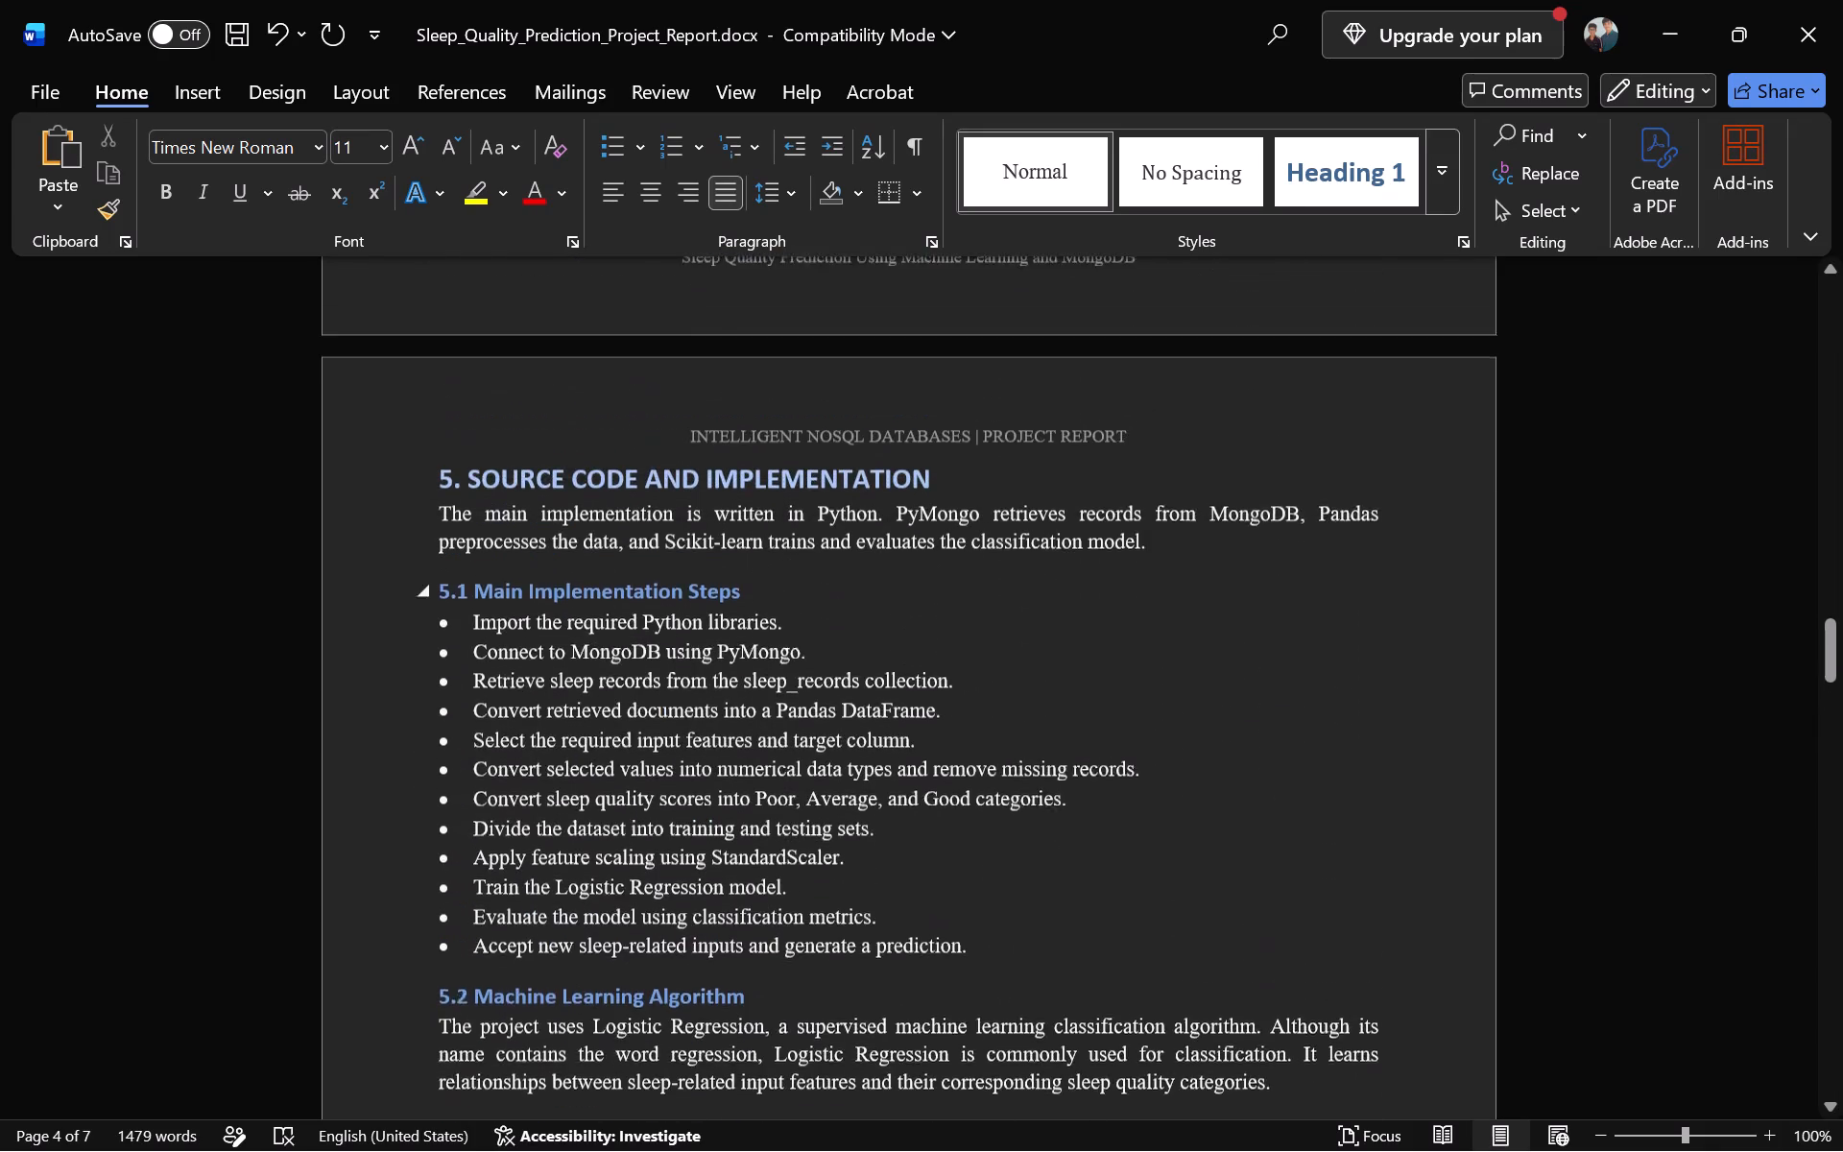
scroll(606, 654, up, 1)
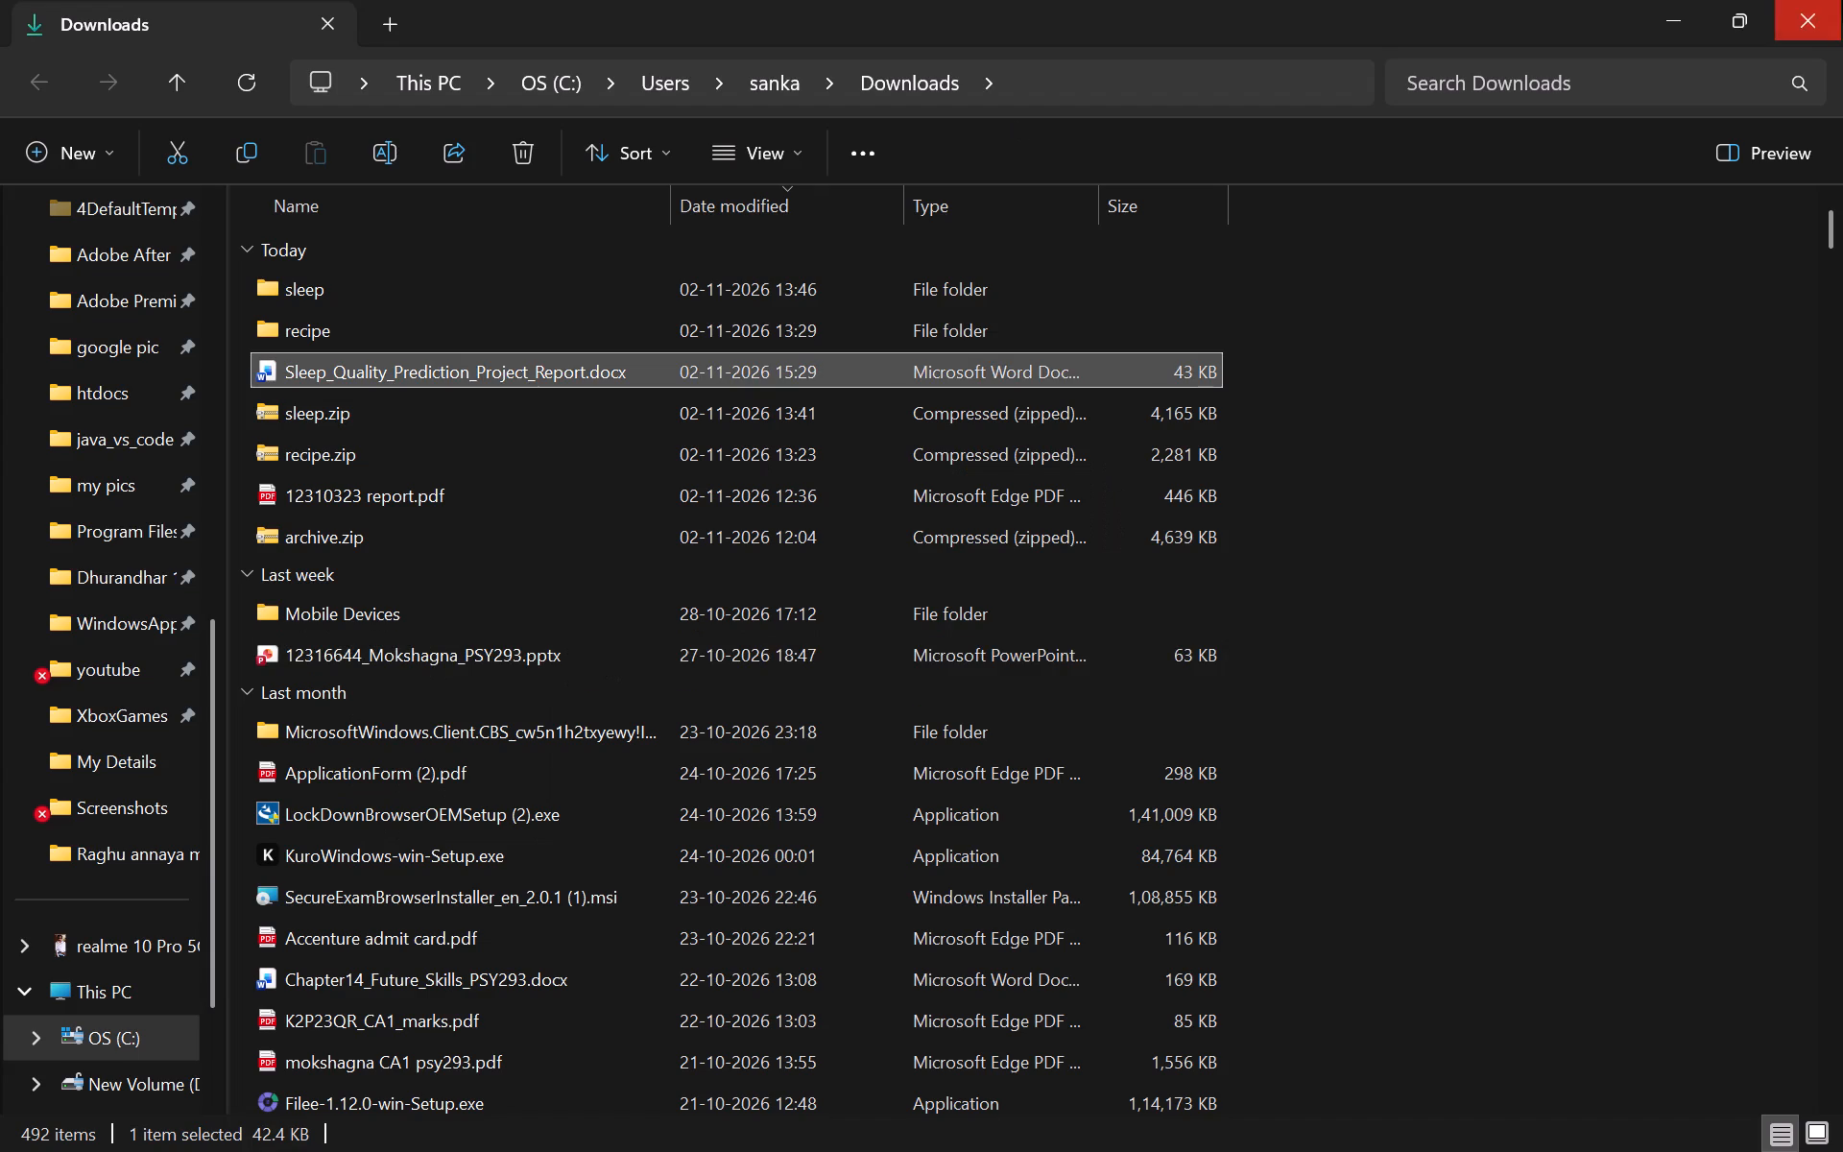
click(1842, 0)
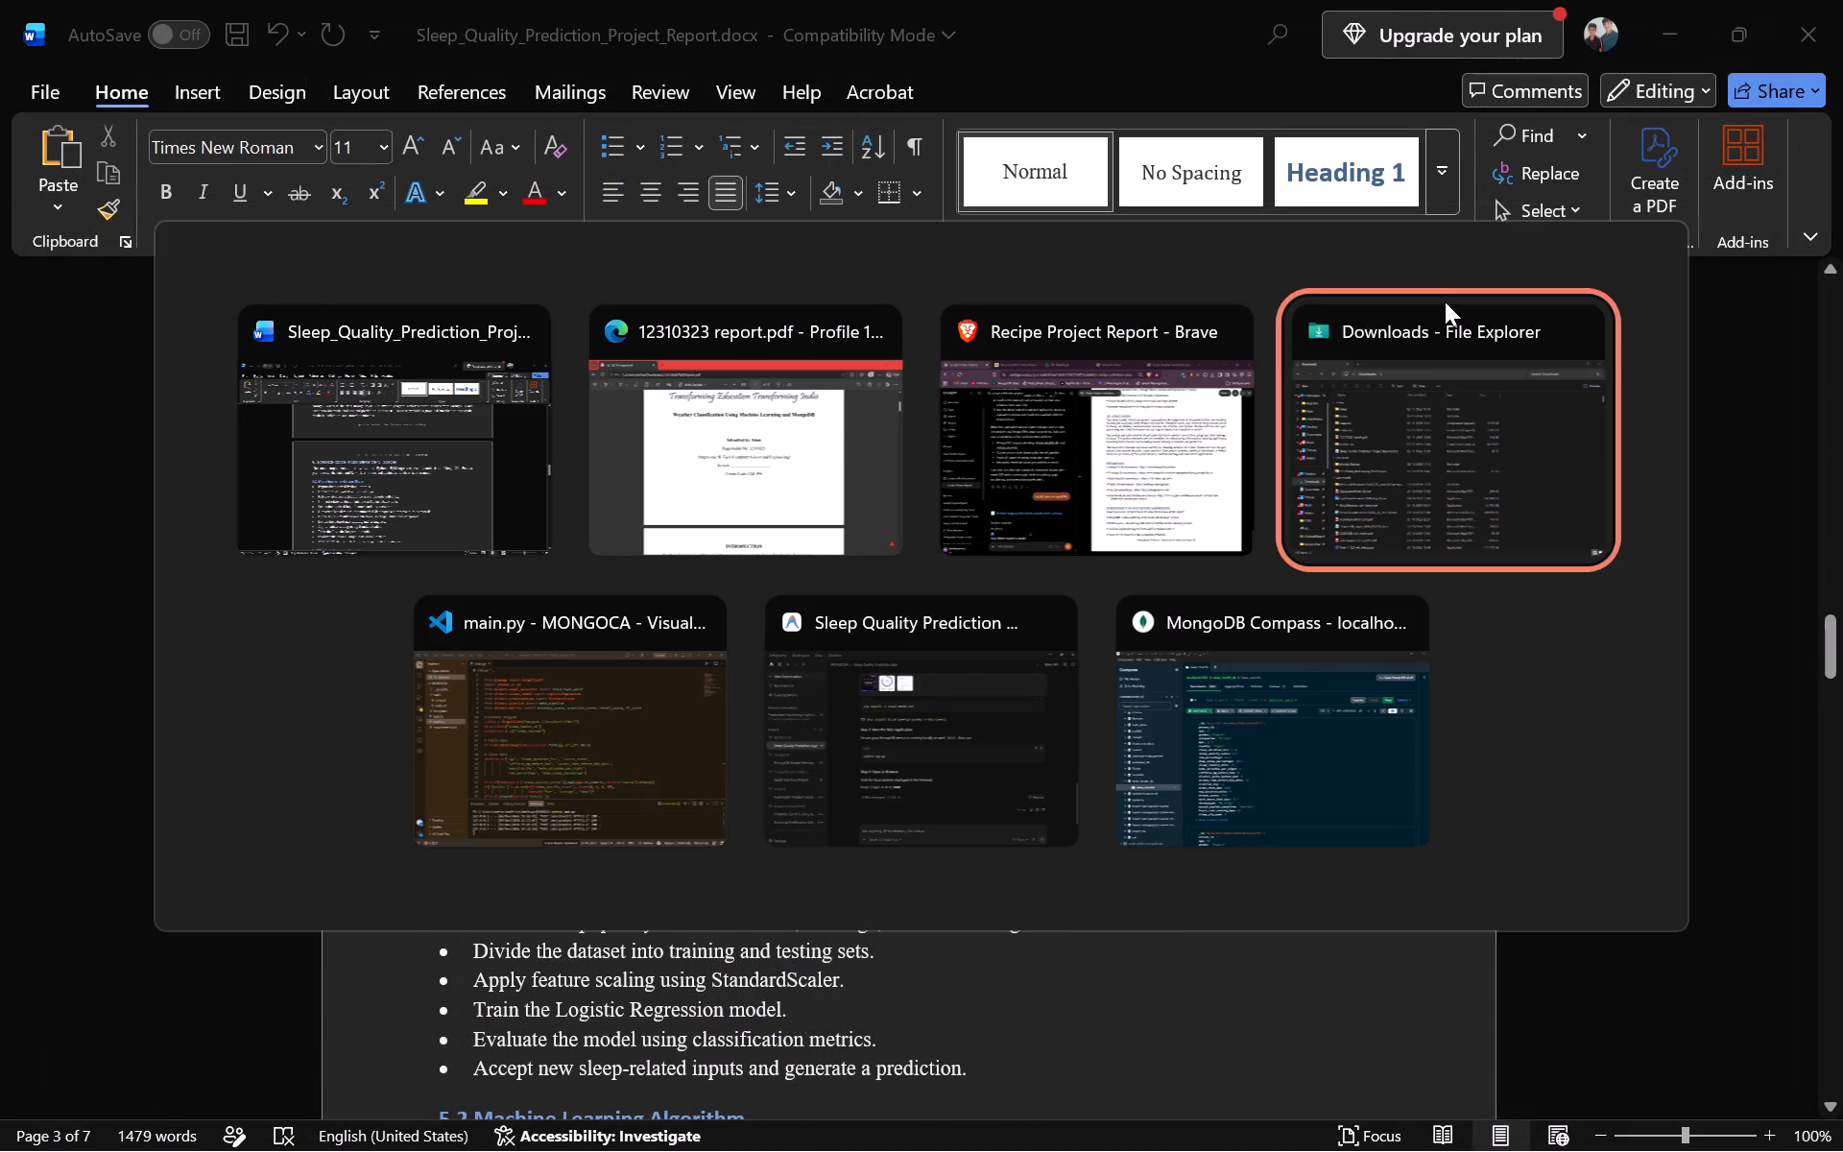
click(1842, 0)
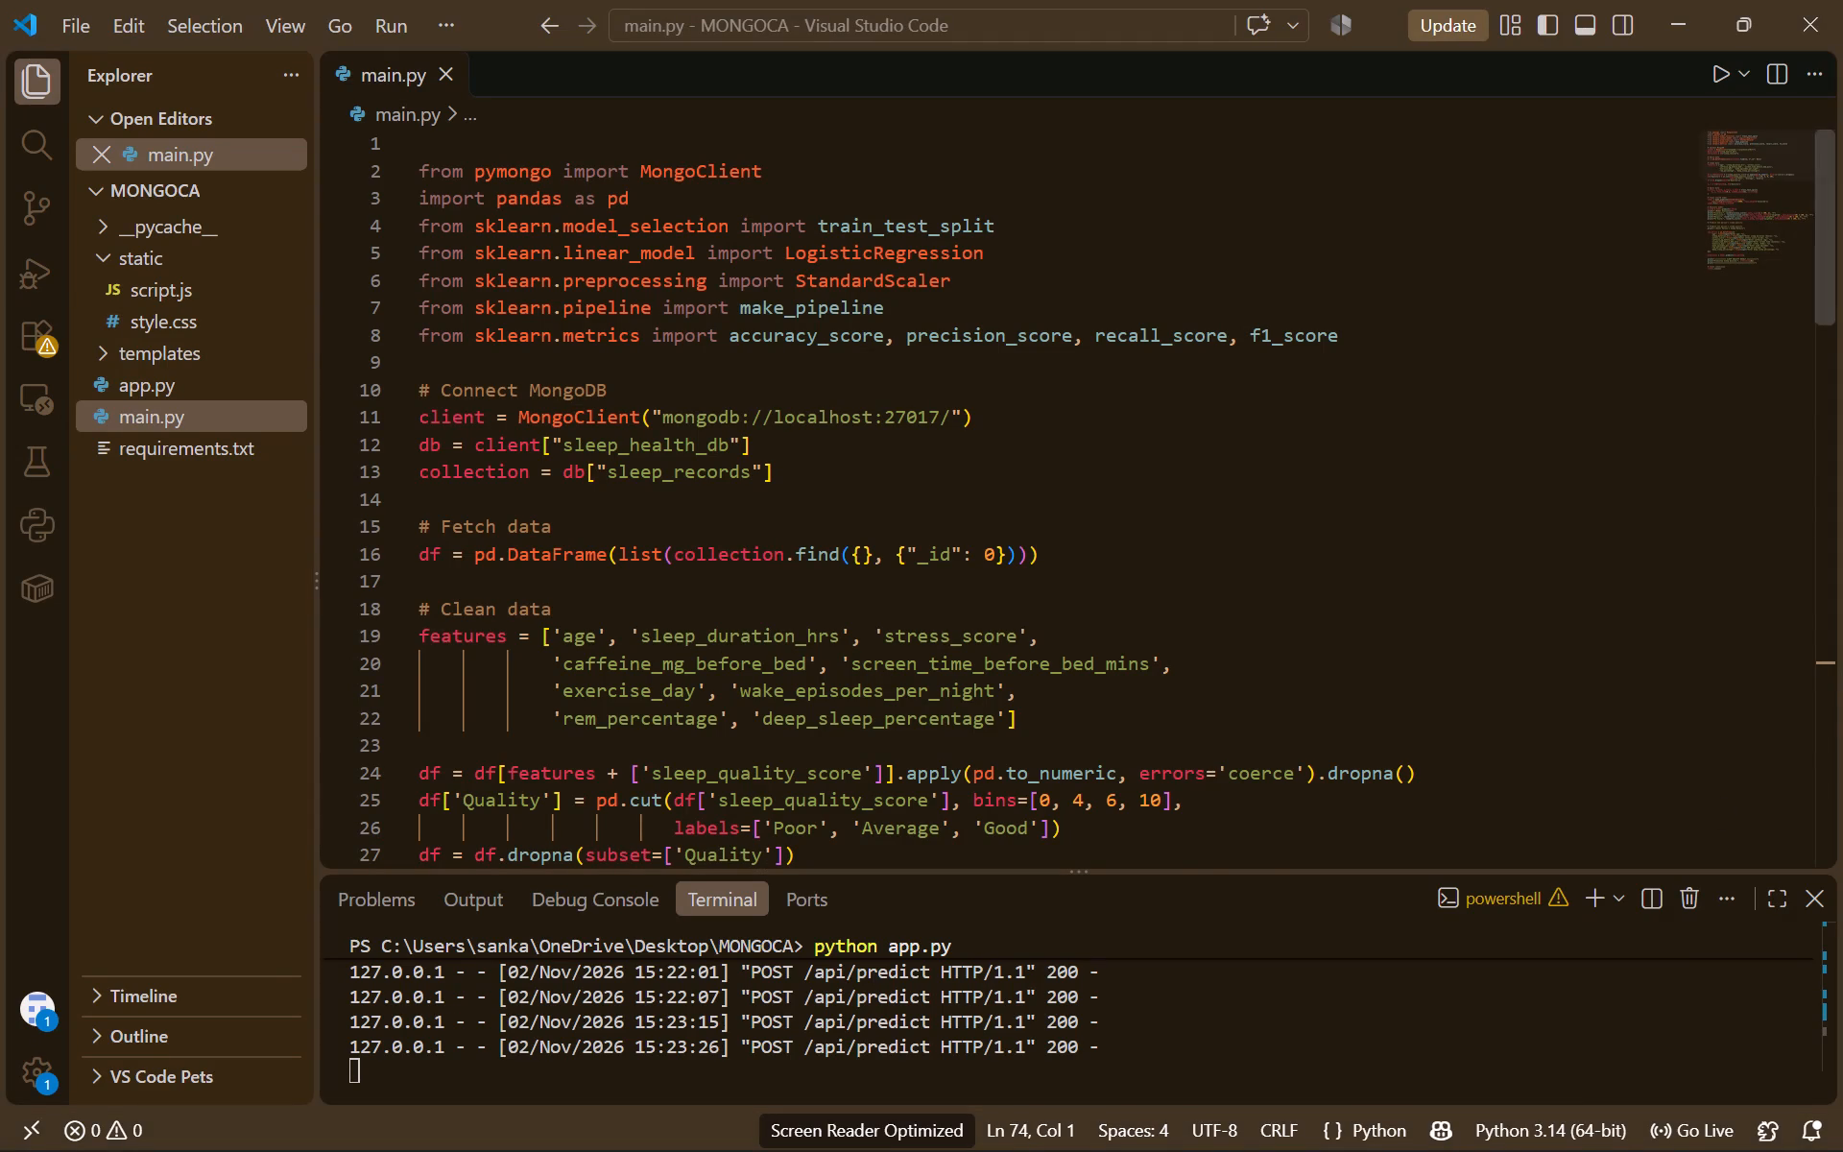
Enlarge the code area by shrinking the terminal's height, and zoom the Visual Studio Code window out one level.
drag(1187, 872, 1193, 926)
scroll(1121, 721, down, 7)
scroll(1121, 721, up, 1)
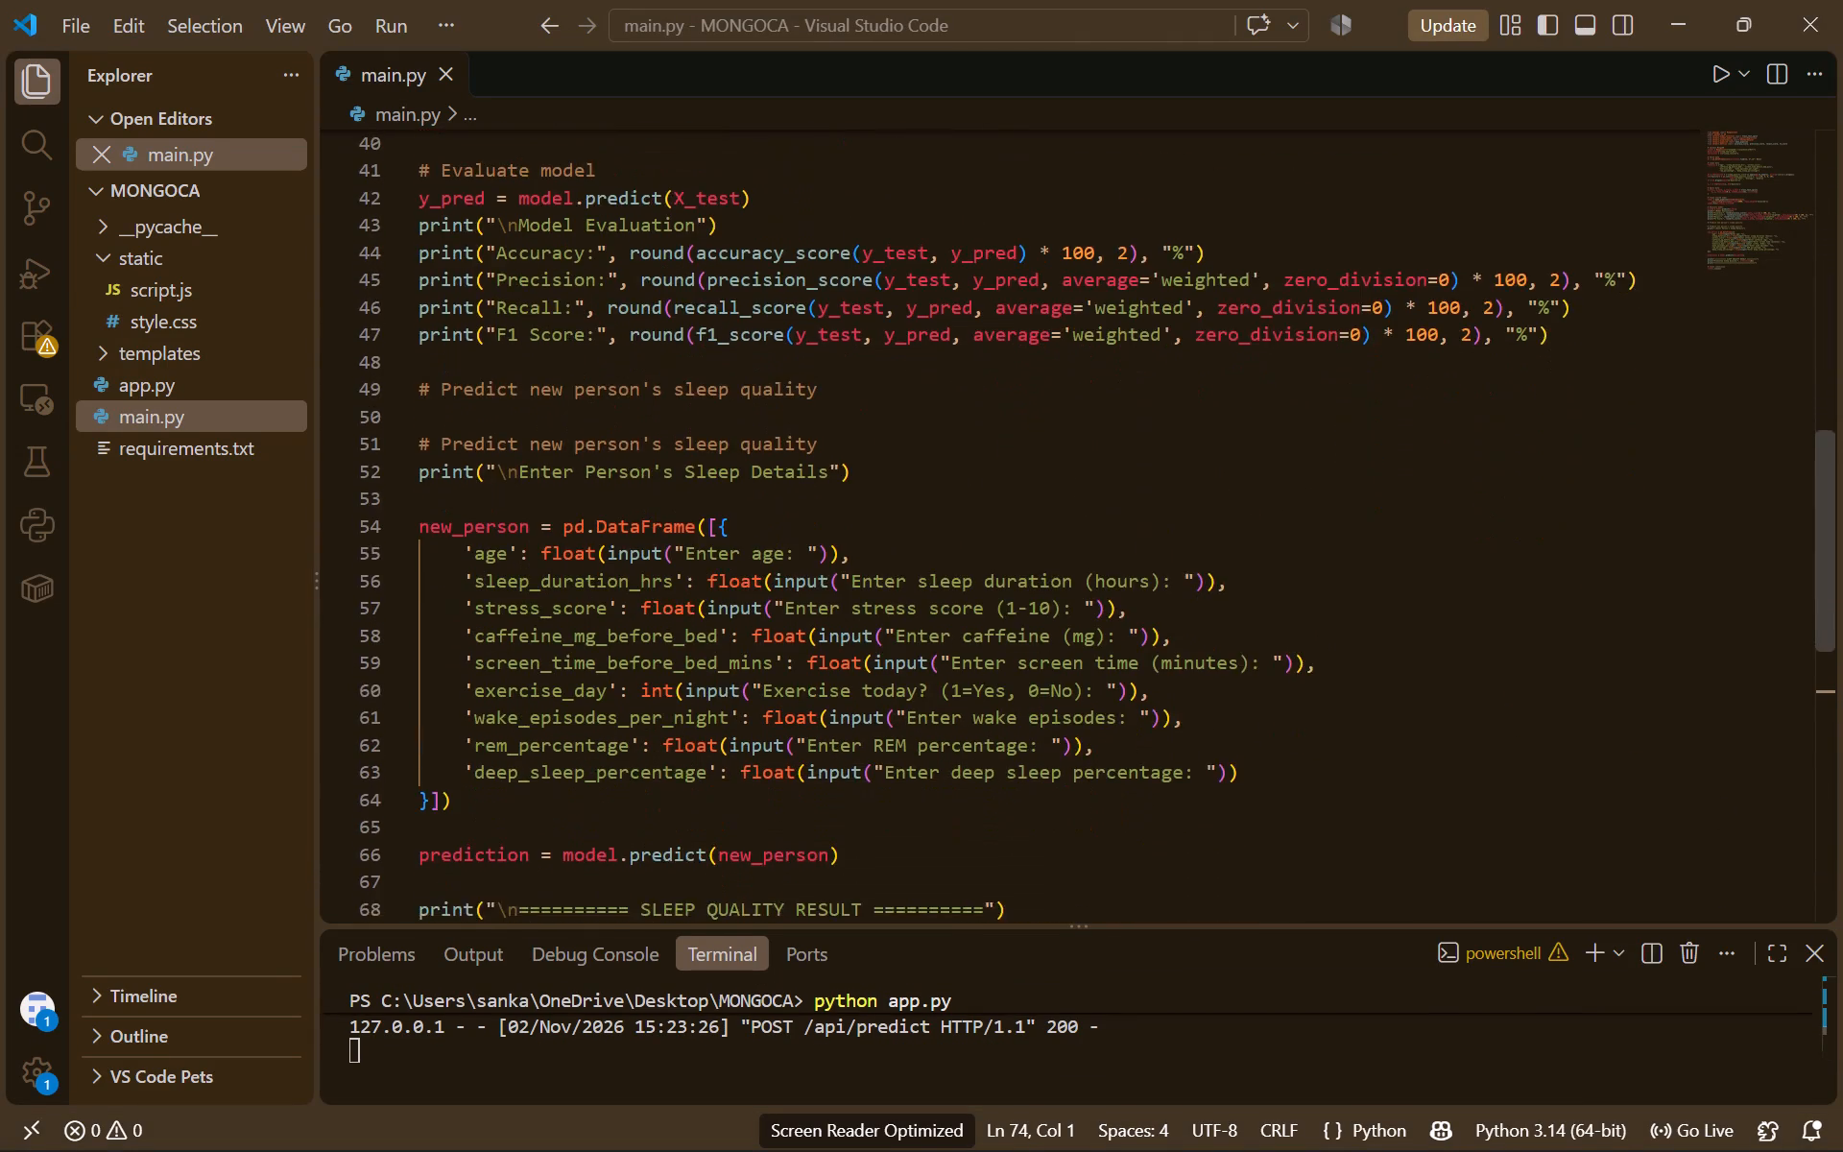
scroll(1121, 721, up, 3)
key(Left)
key(equal)
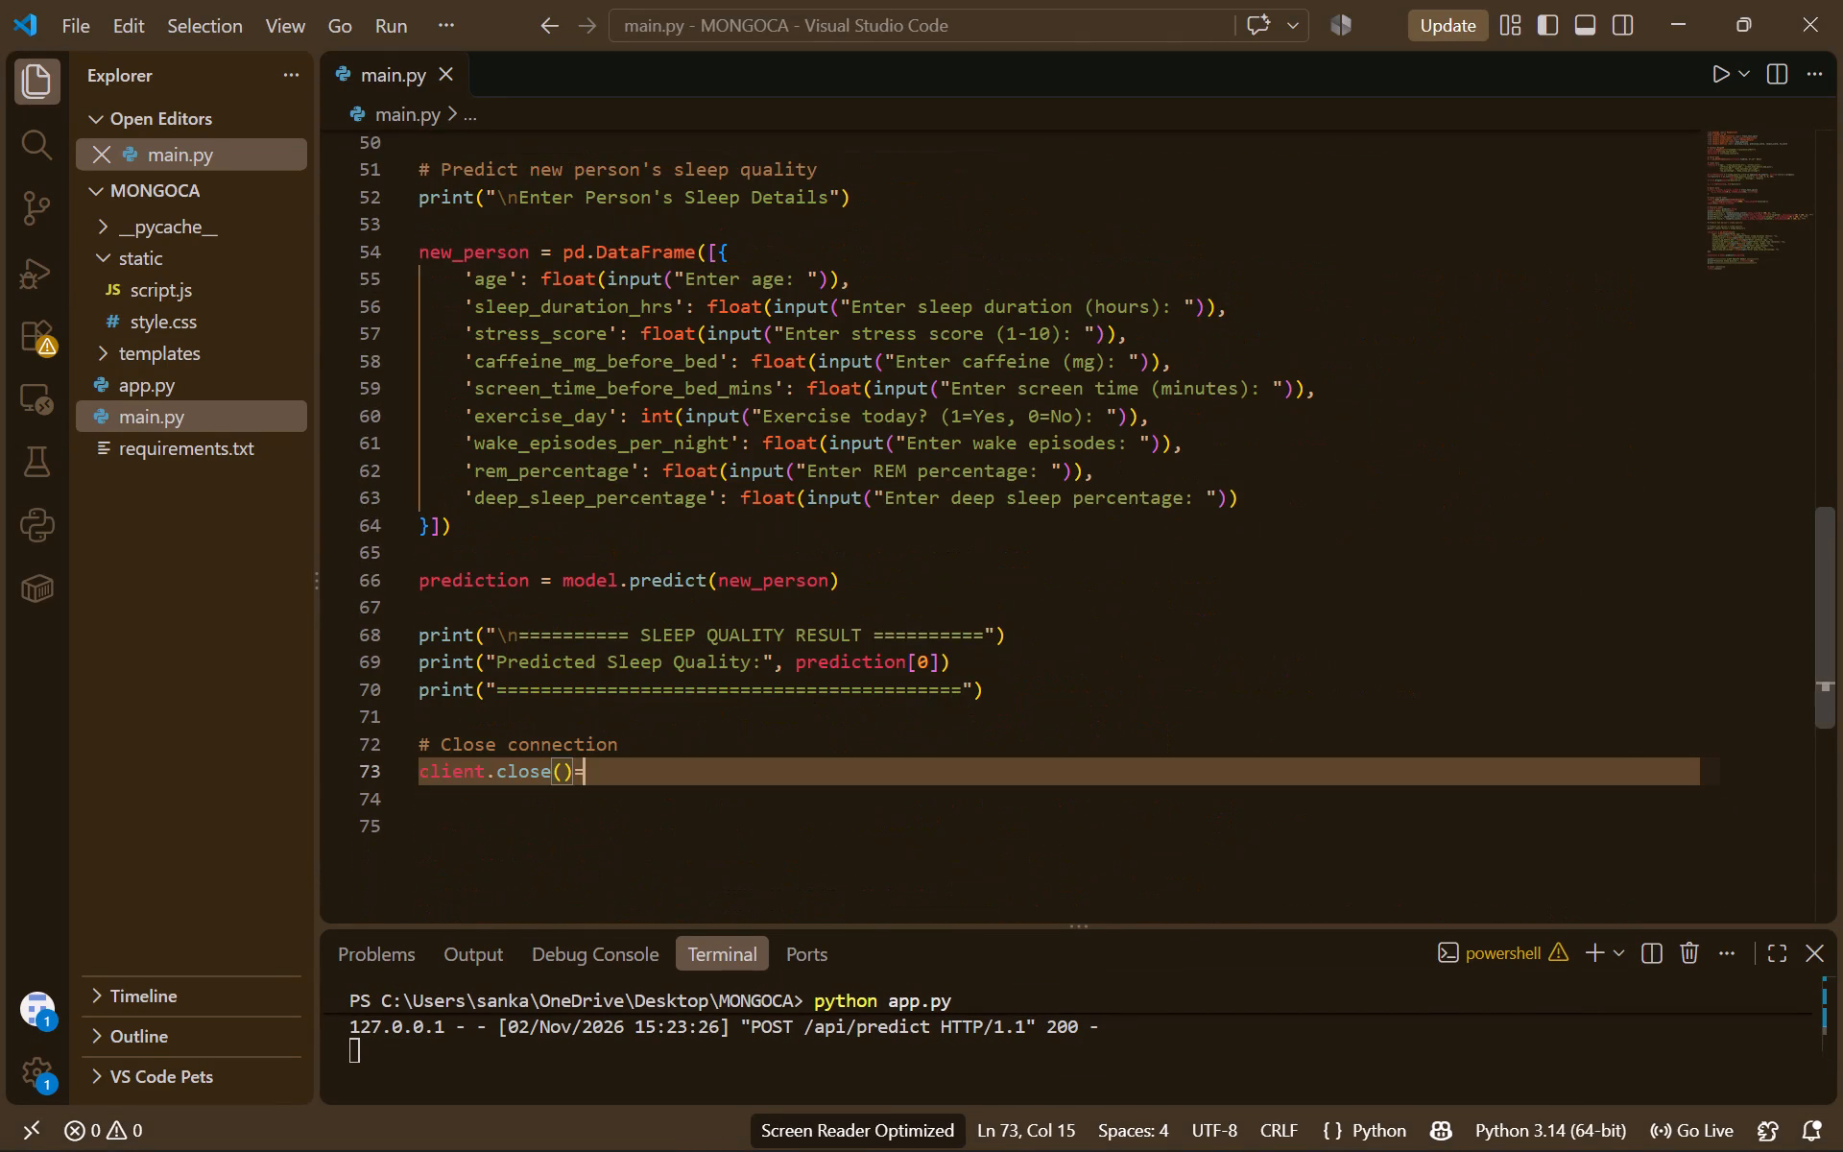
key(BackSpace)
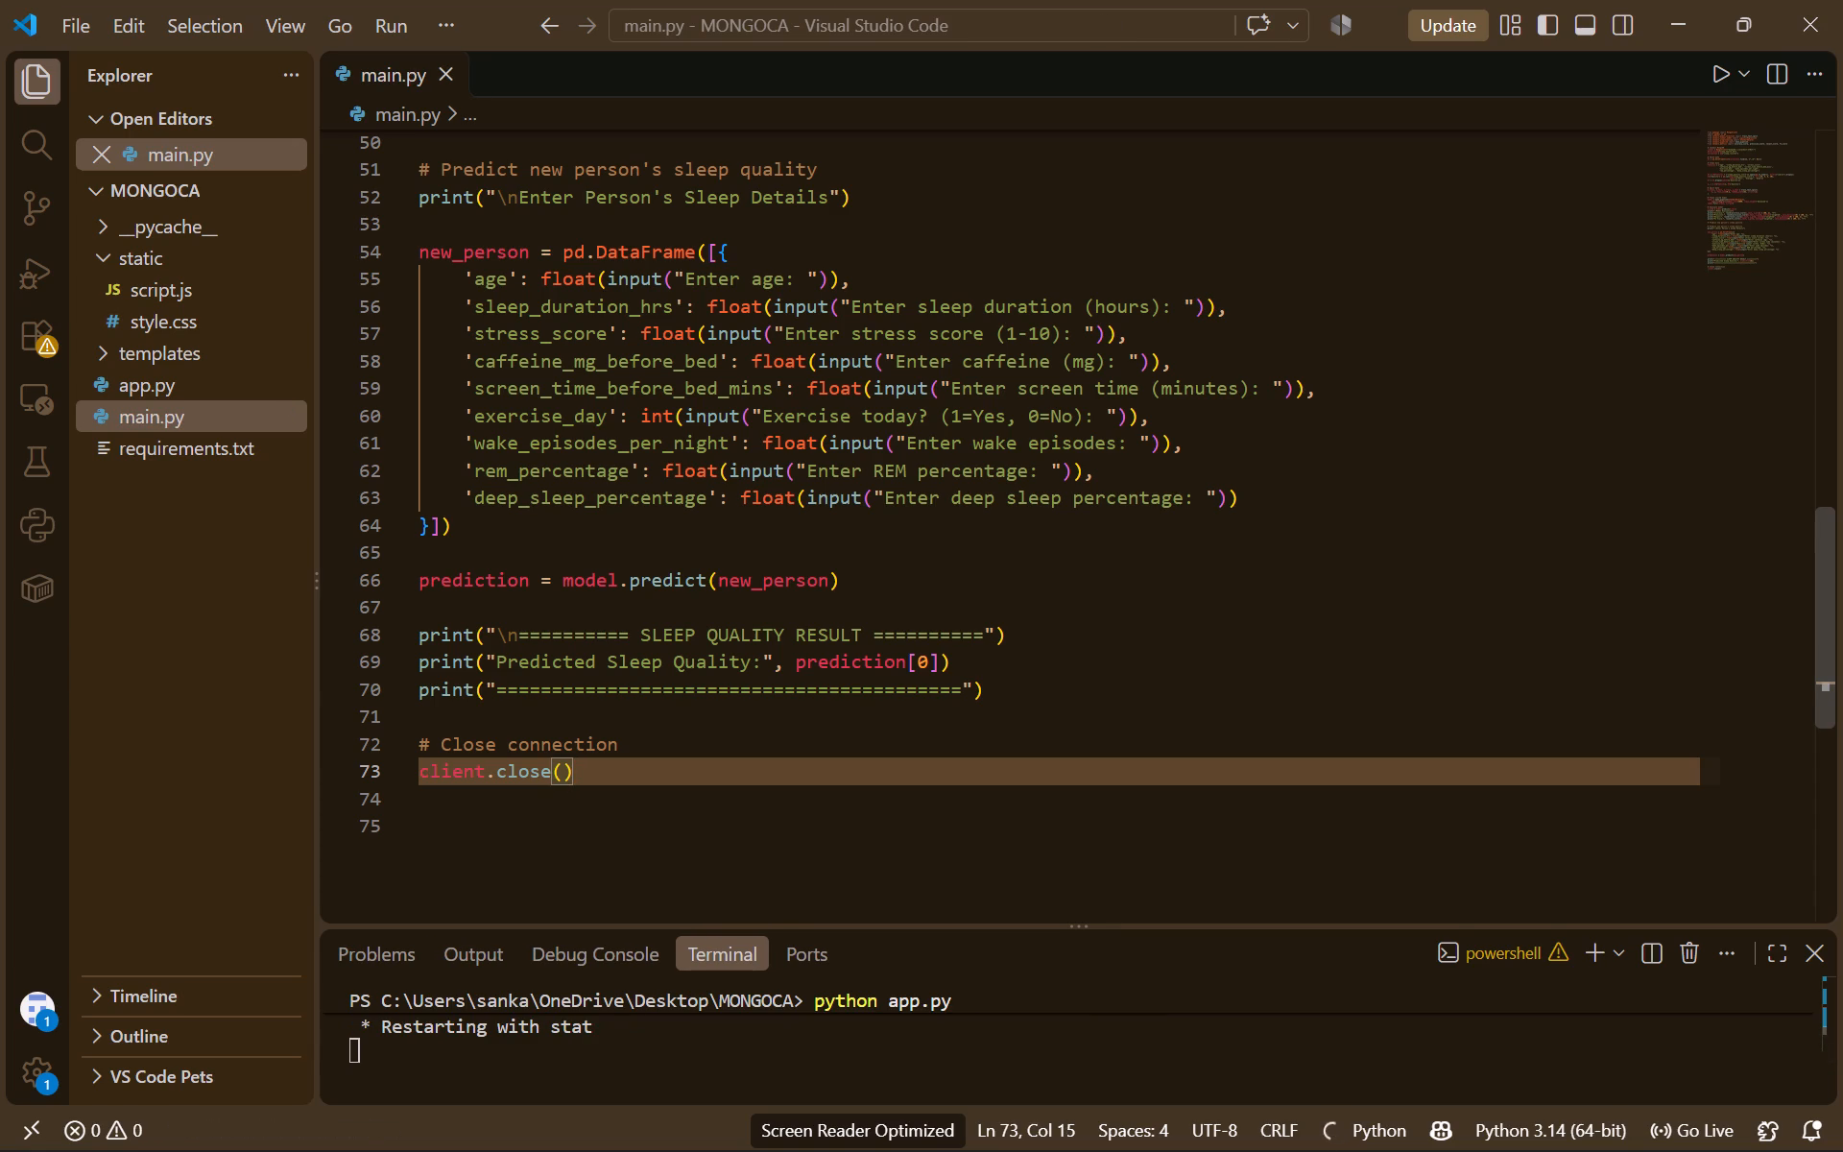
key(ctrl+minus)
Delete the blank first line of main.py above the pymongo import.
scroll(1121, 721, up, 1)
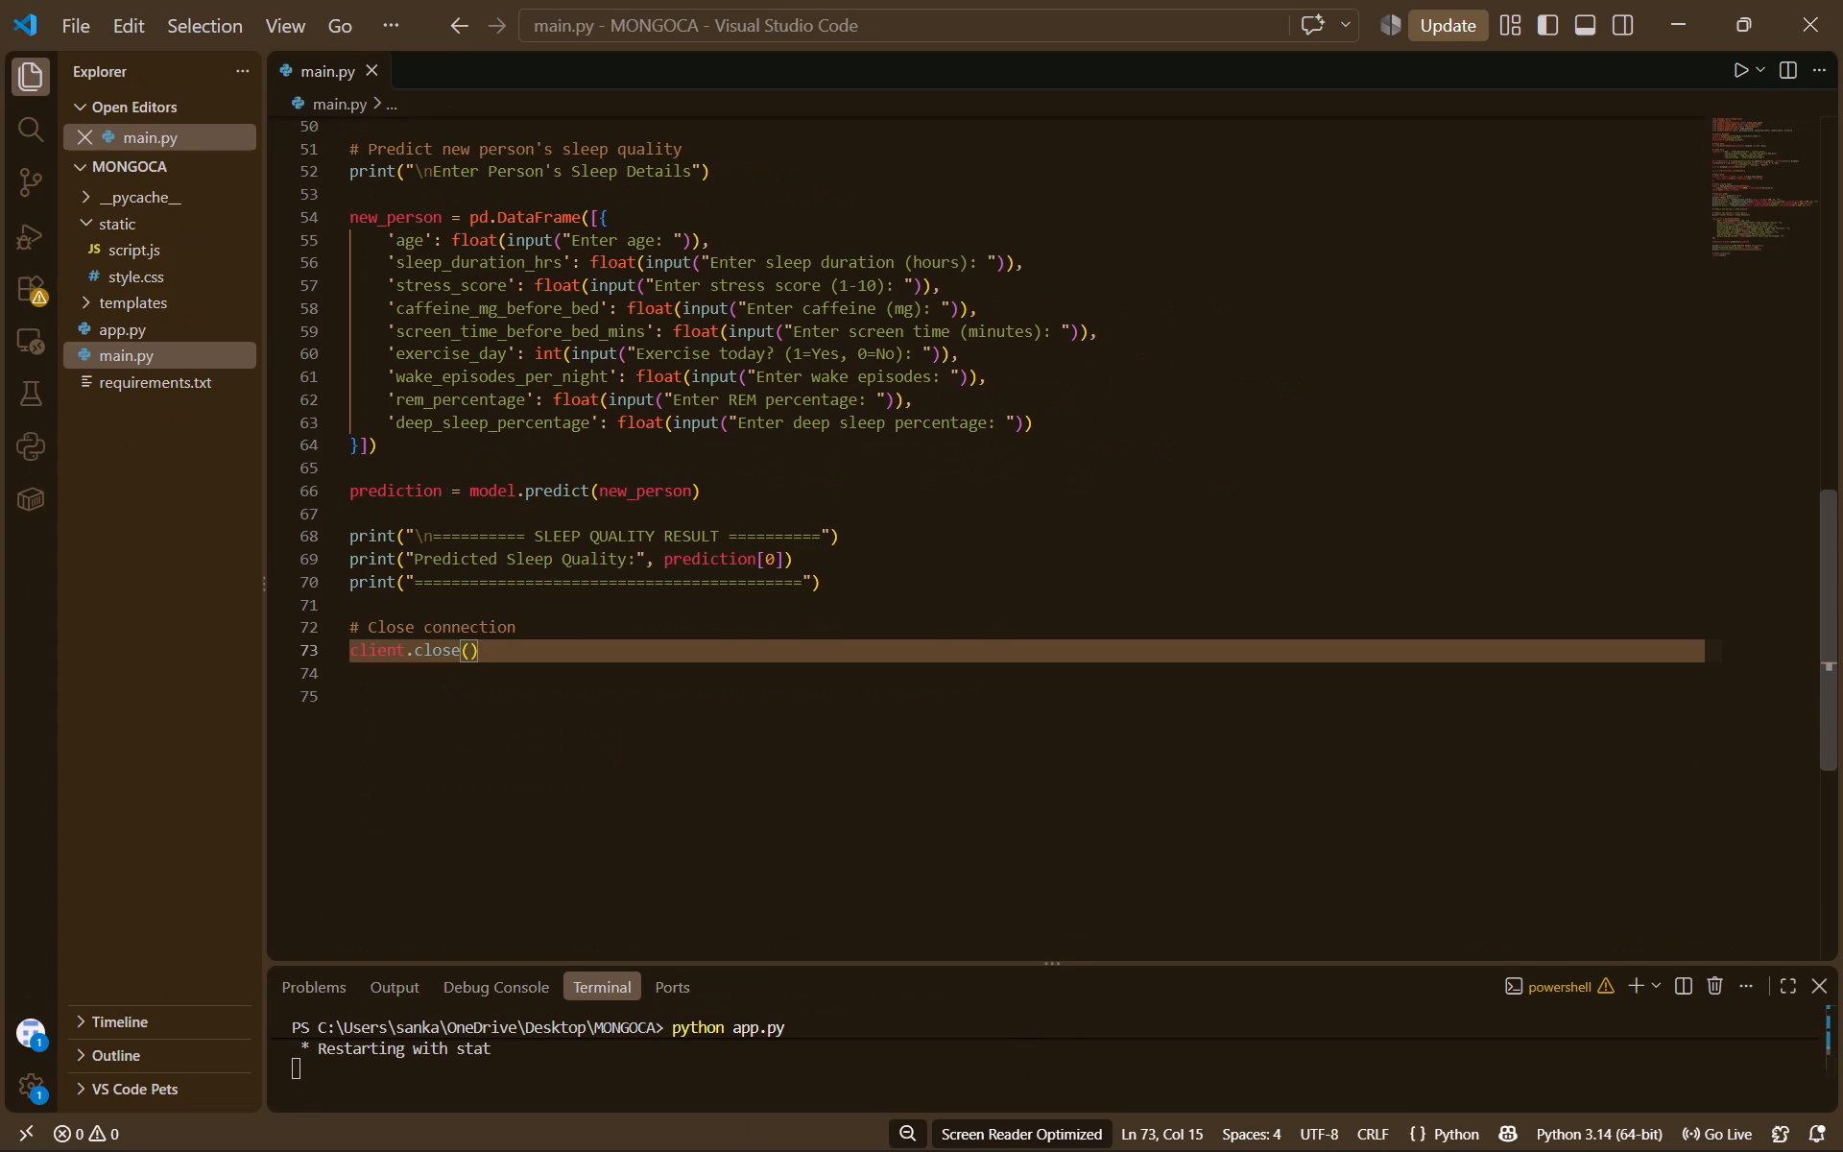
scroll(1121, 721, up, 10)
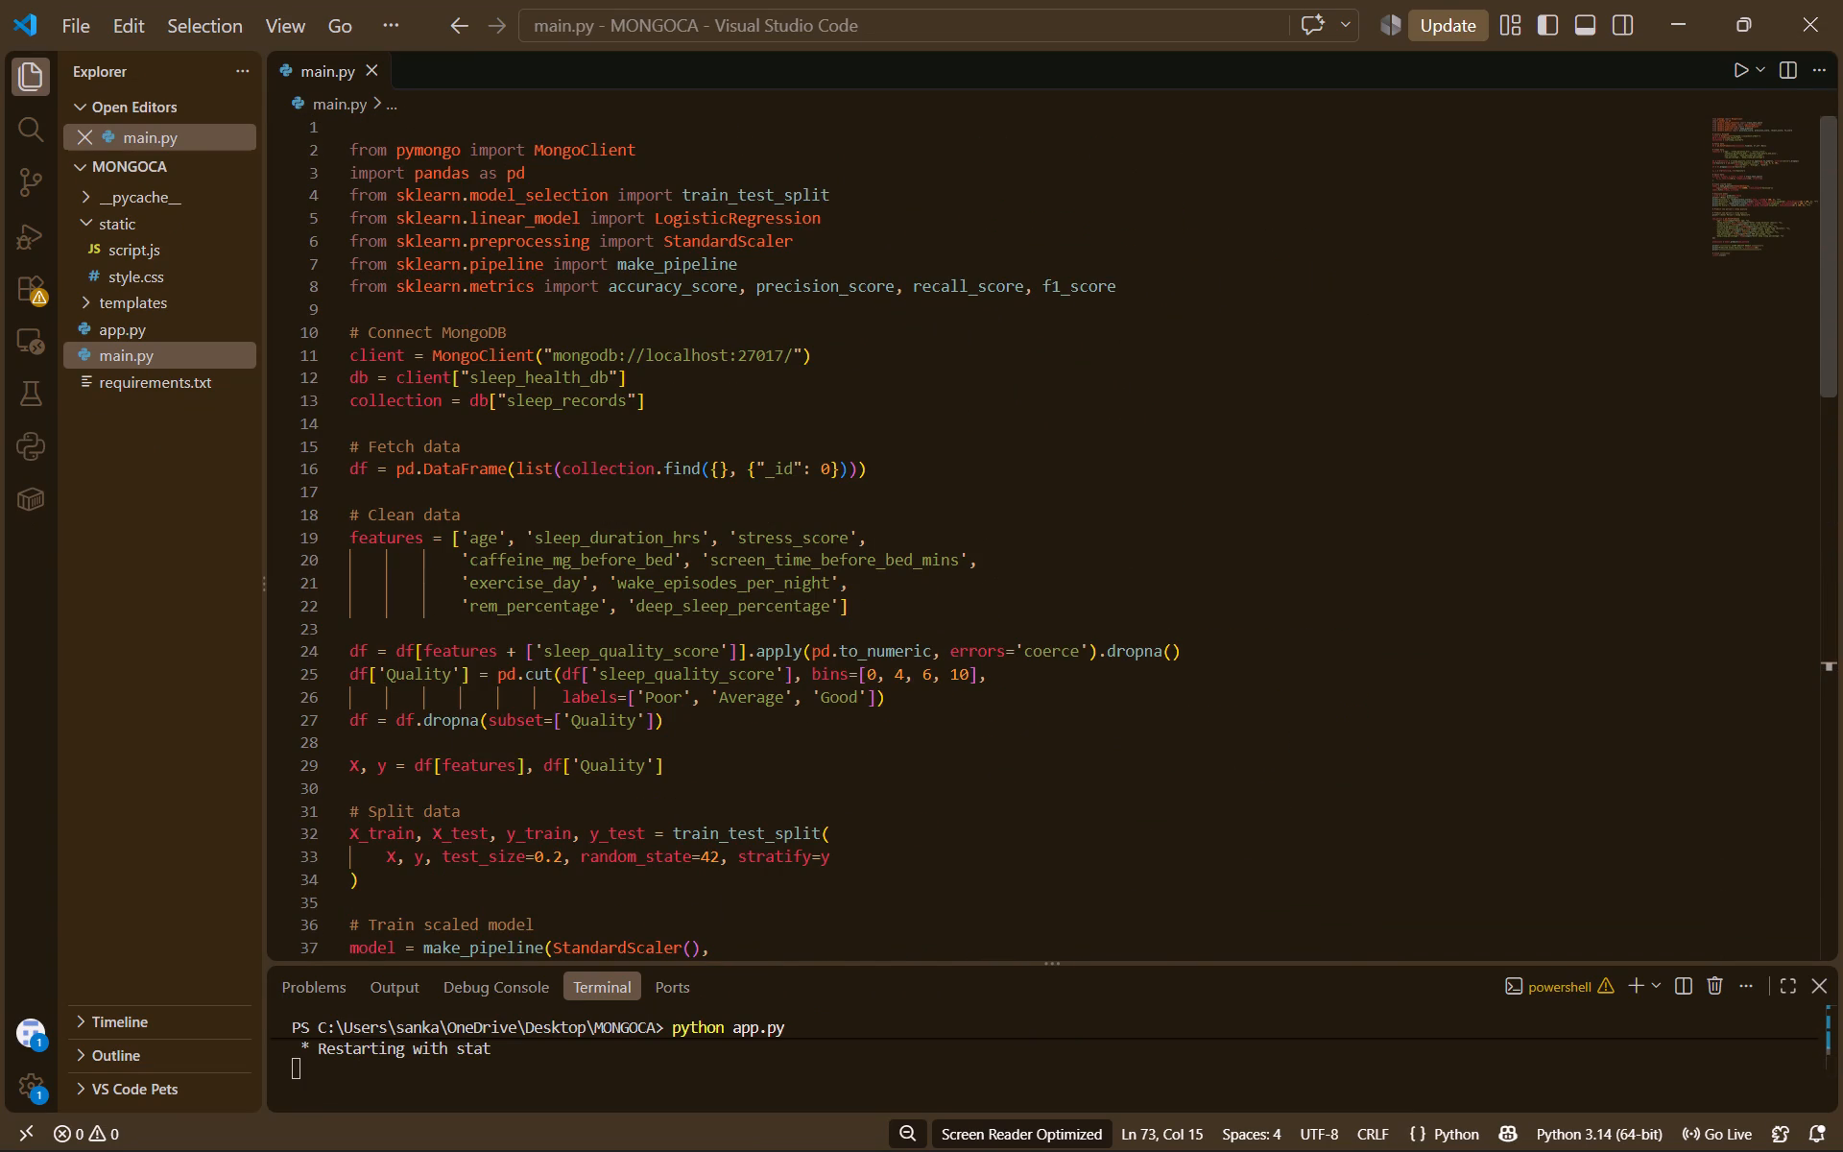
click(436, 136)
key(Right)
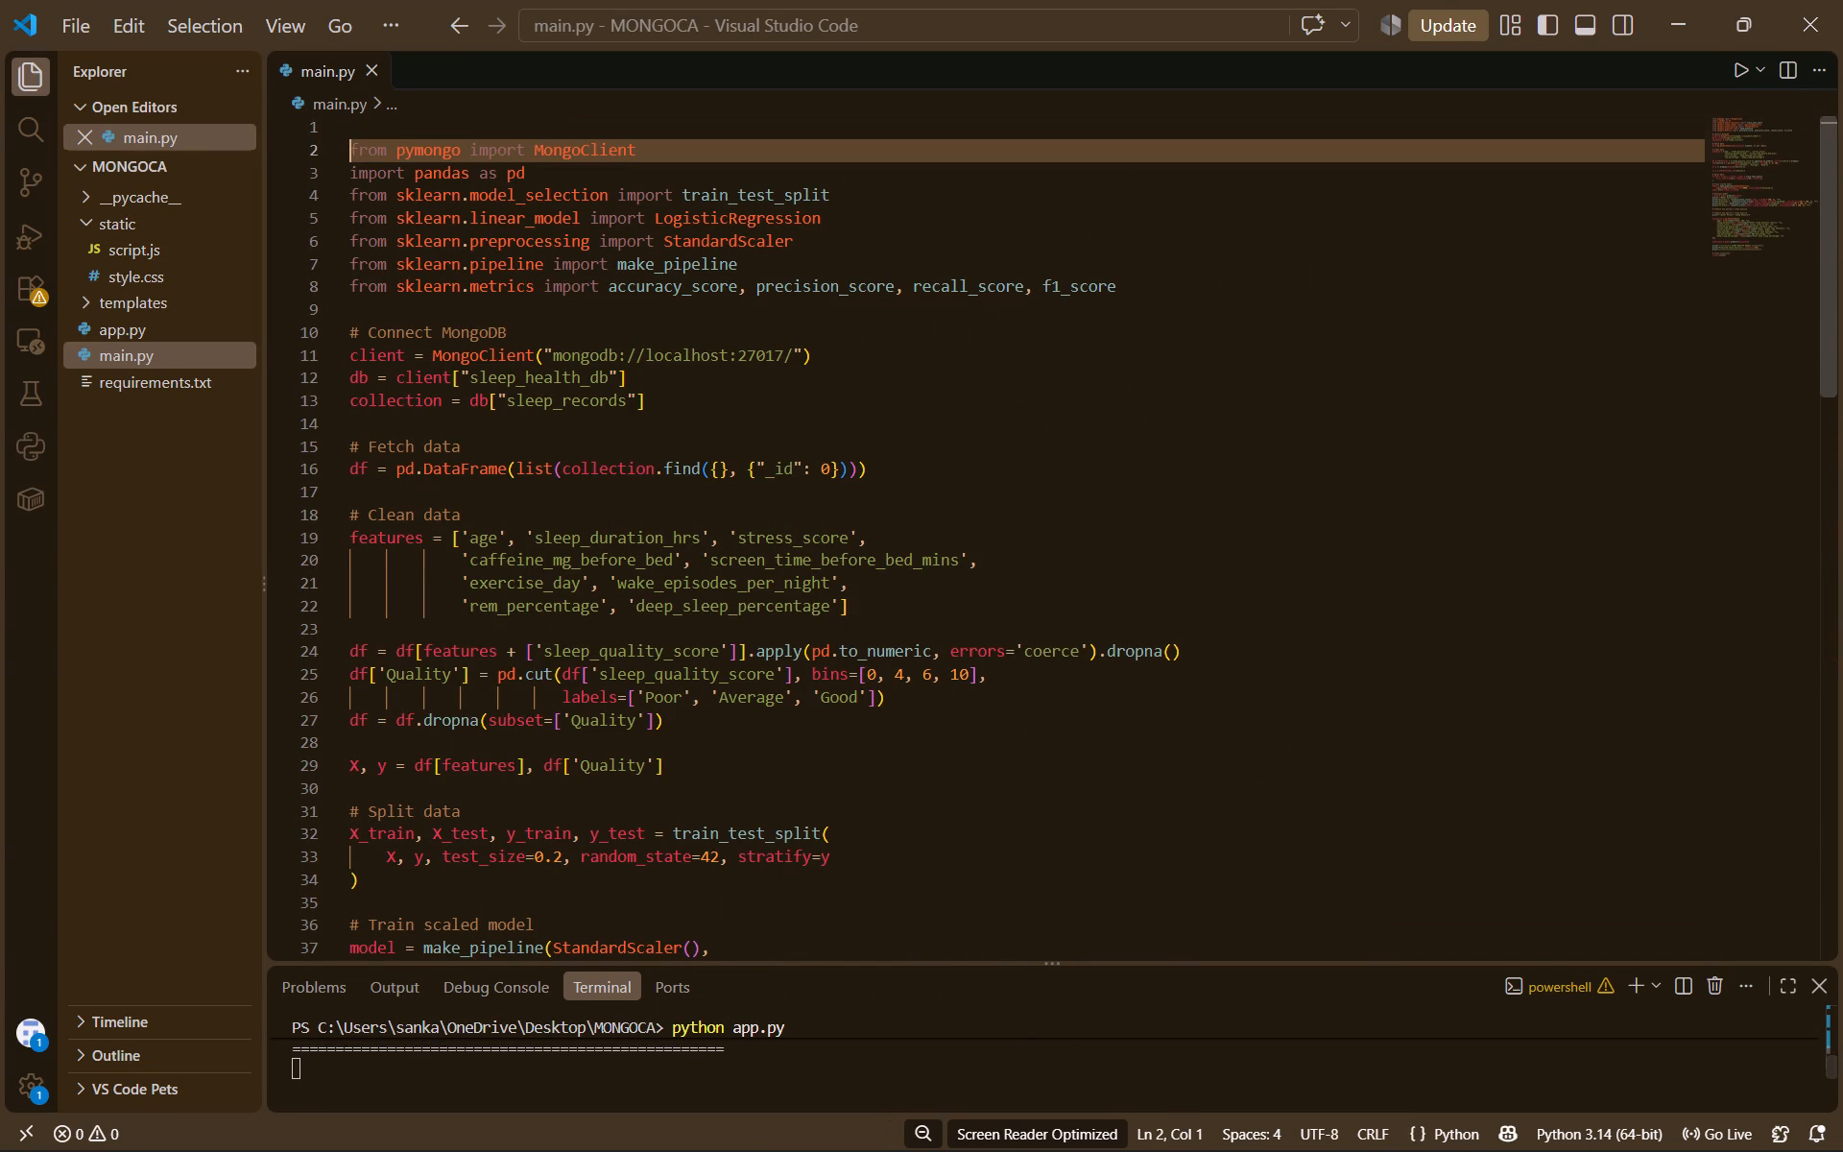
key(BackSpace)
click(615, 343)
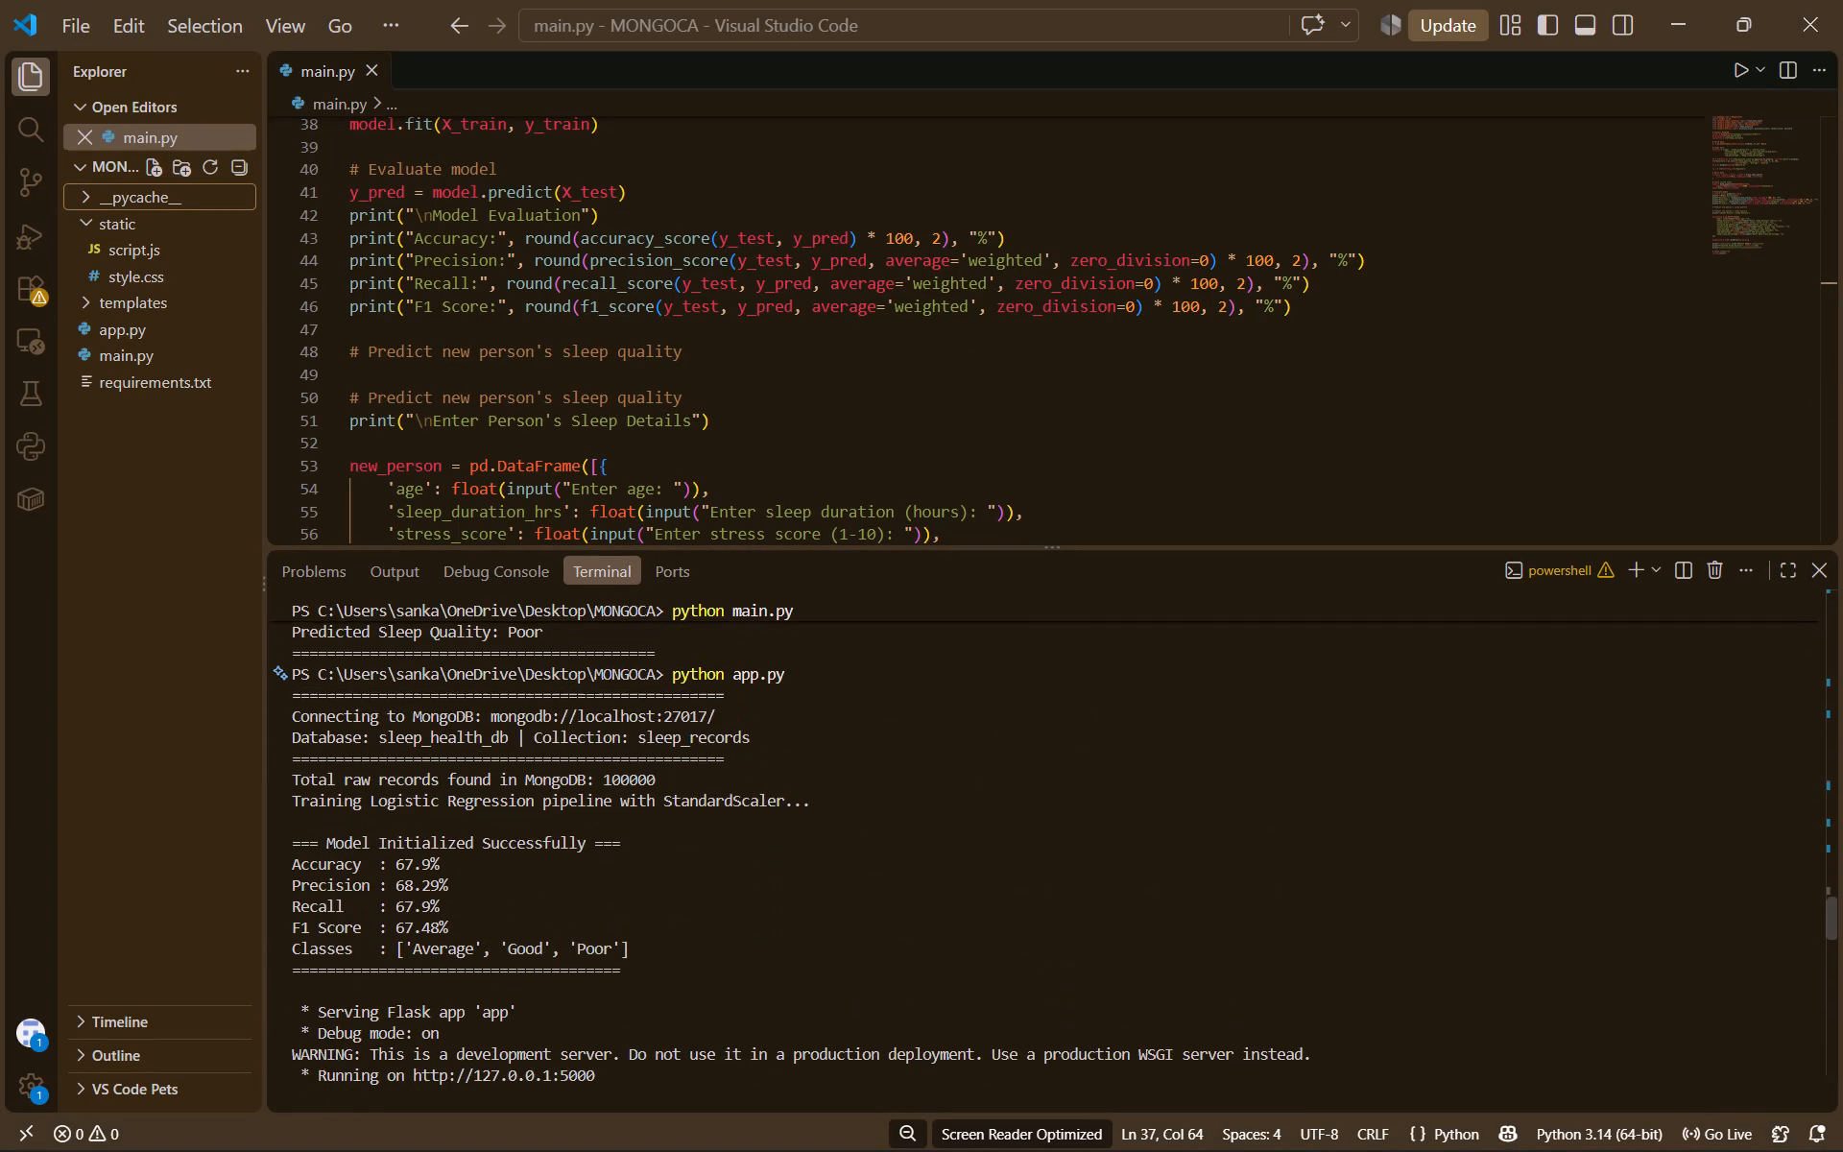
scroll(933, 903, up, 2)
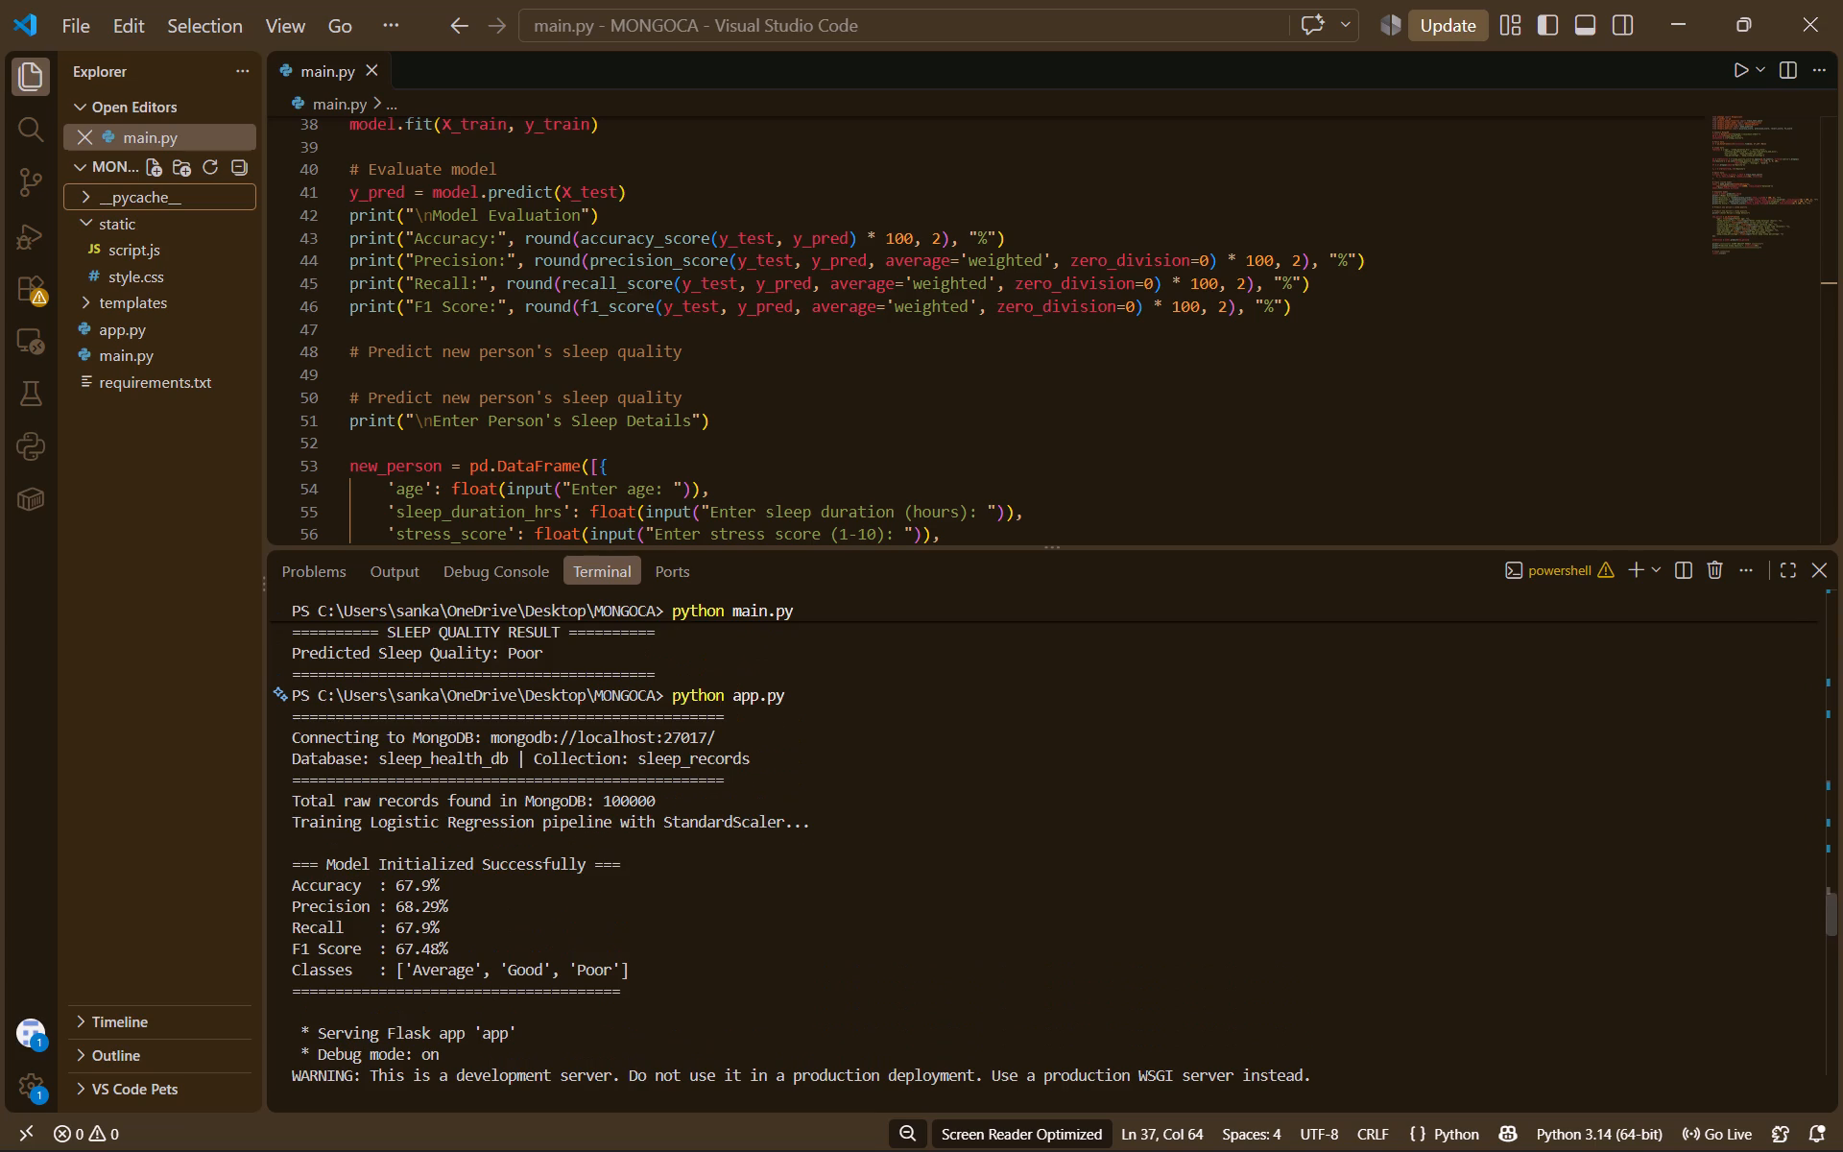
scroll(933, 903, up, 1)
scroll(933, 903, down, 1)
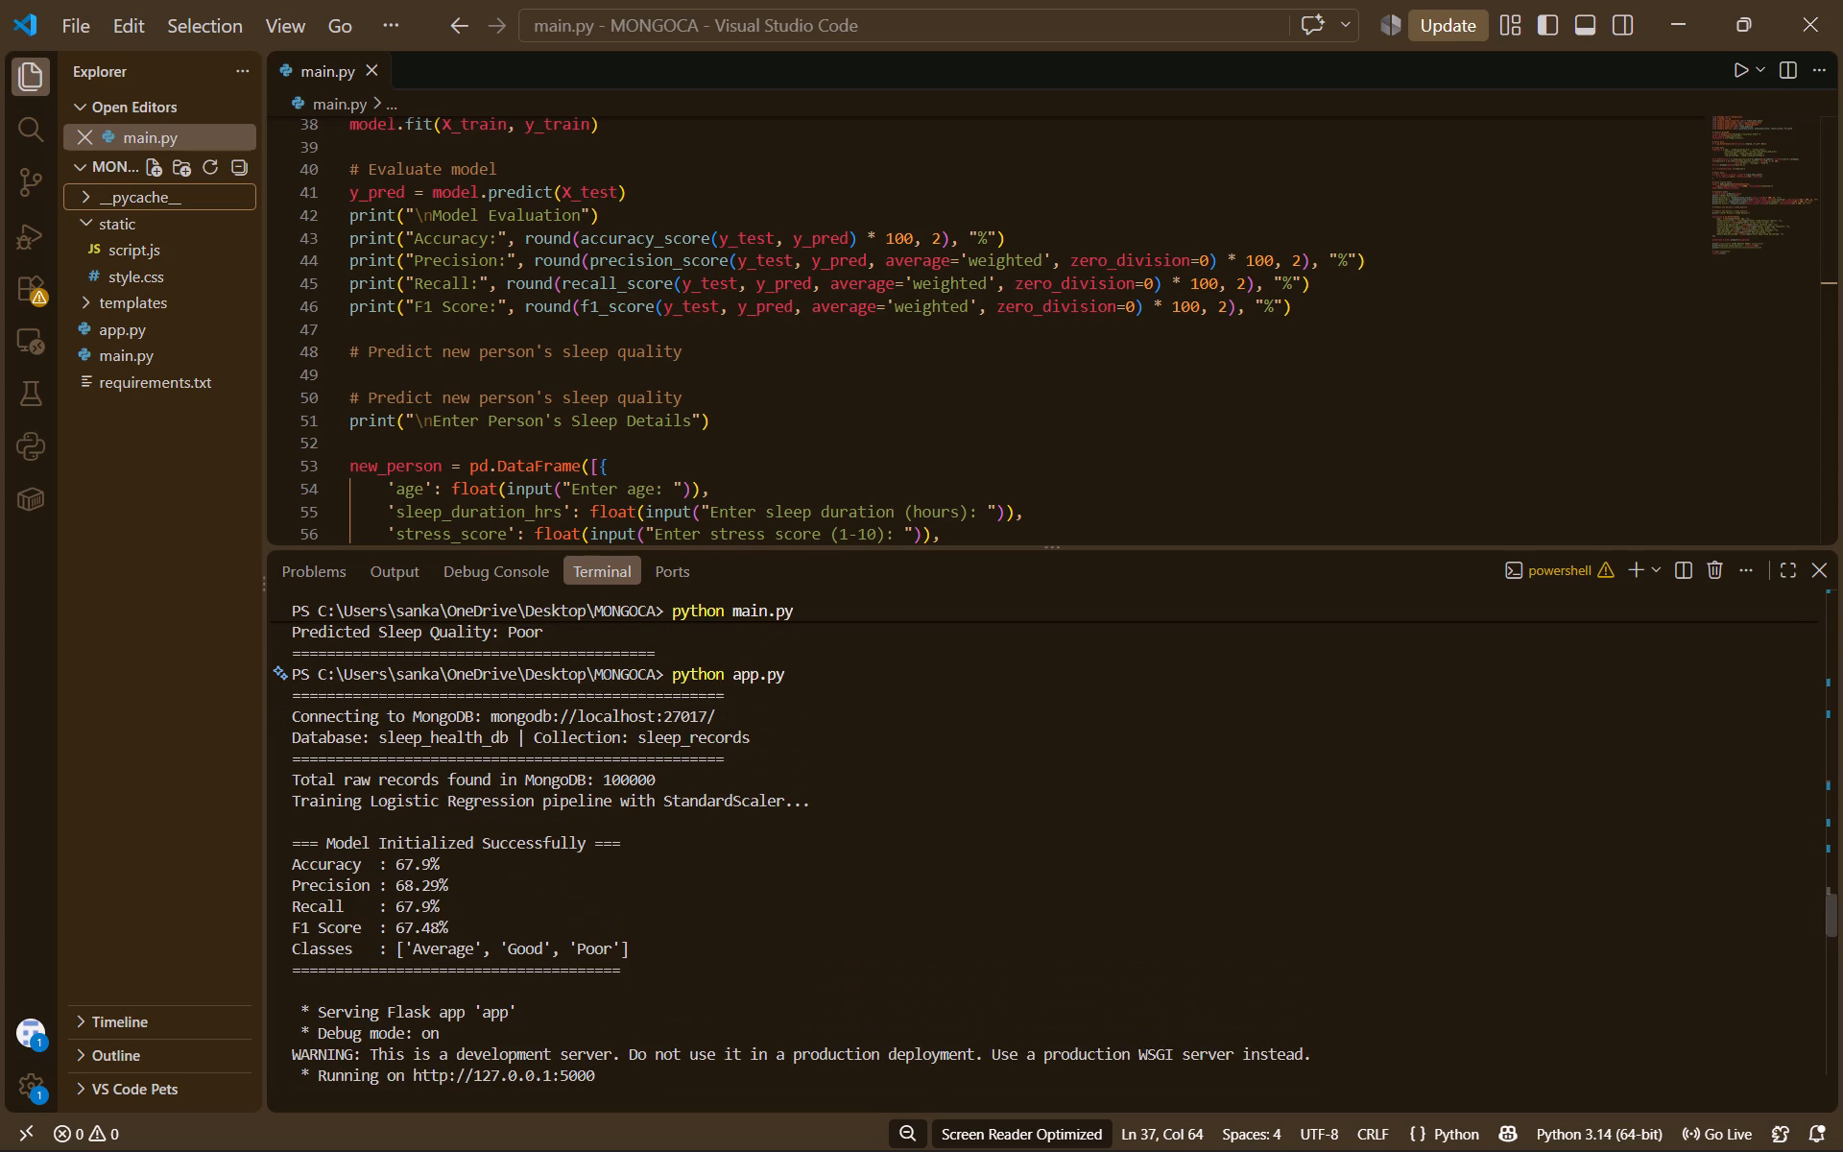
scroll(933, 903, right, 1)
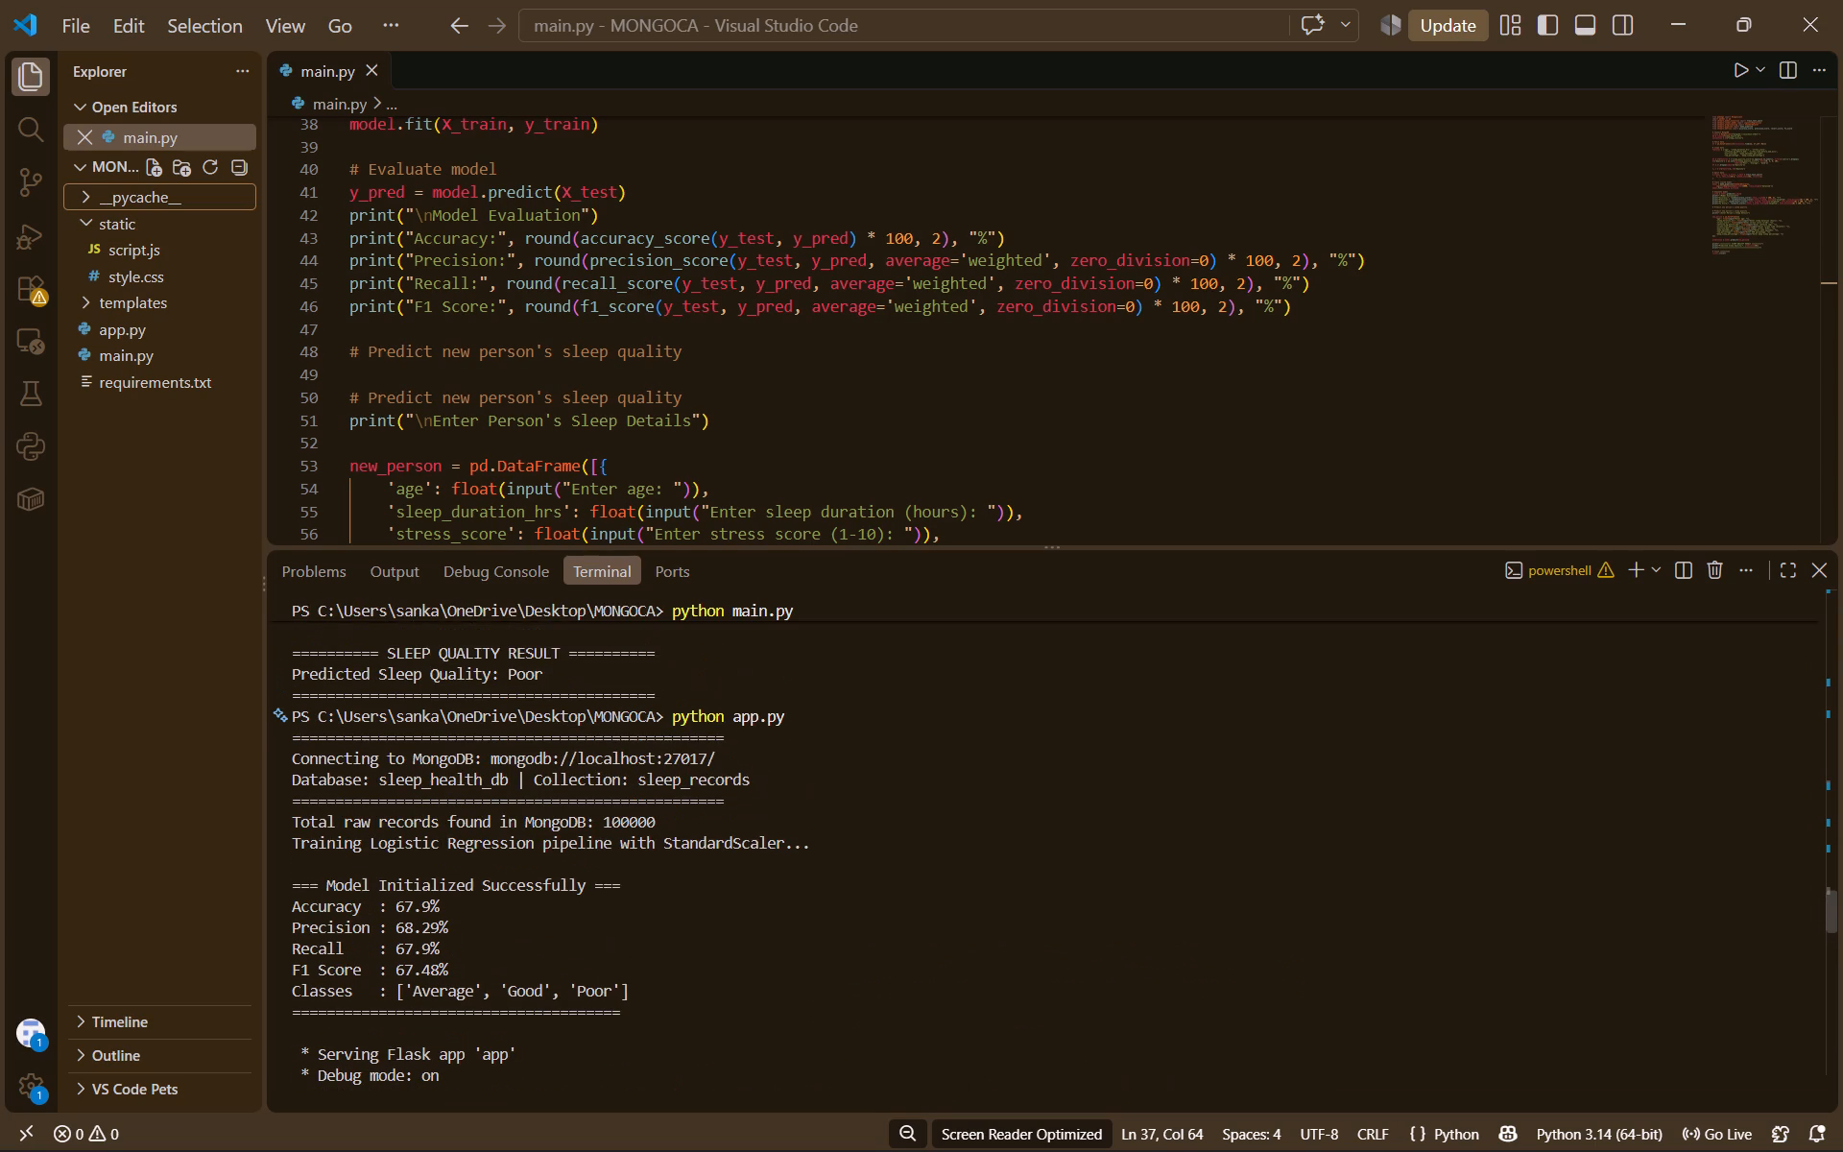
scroll(933, 903, up, 4)
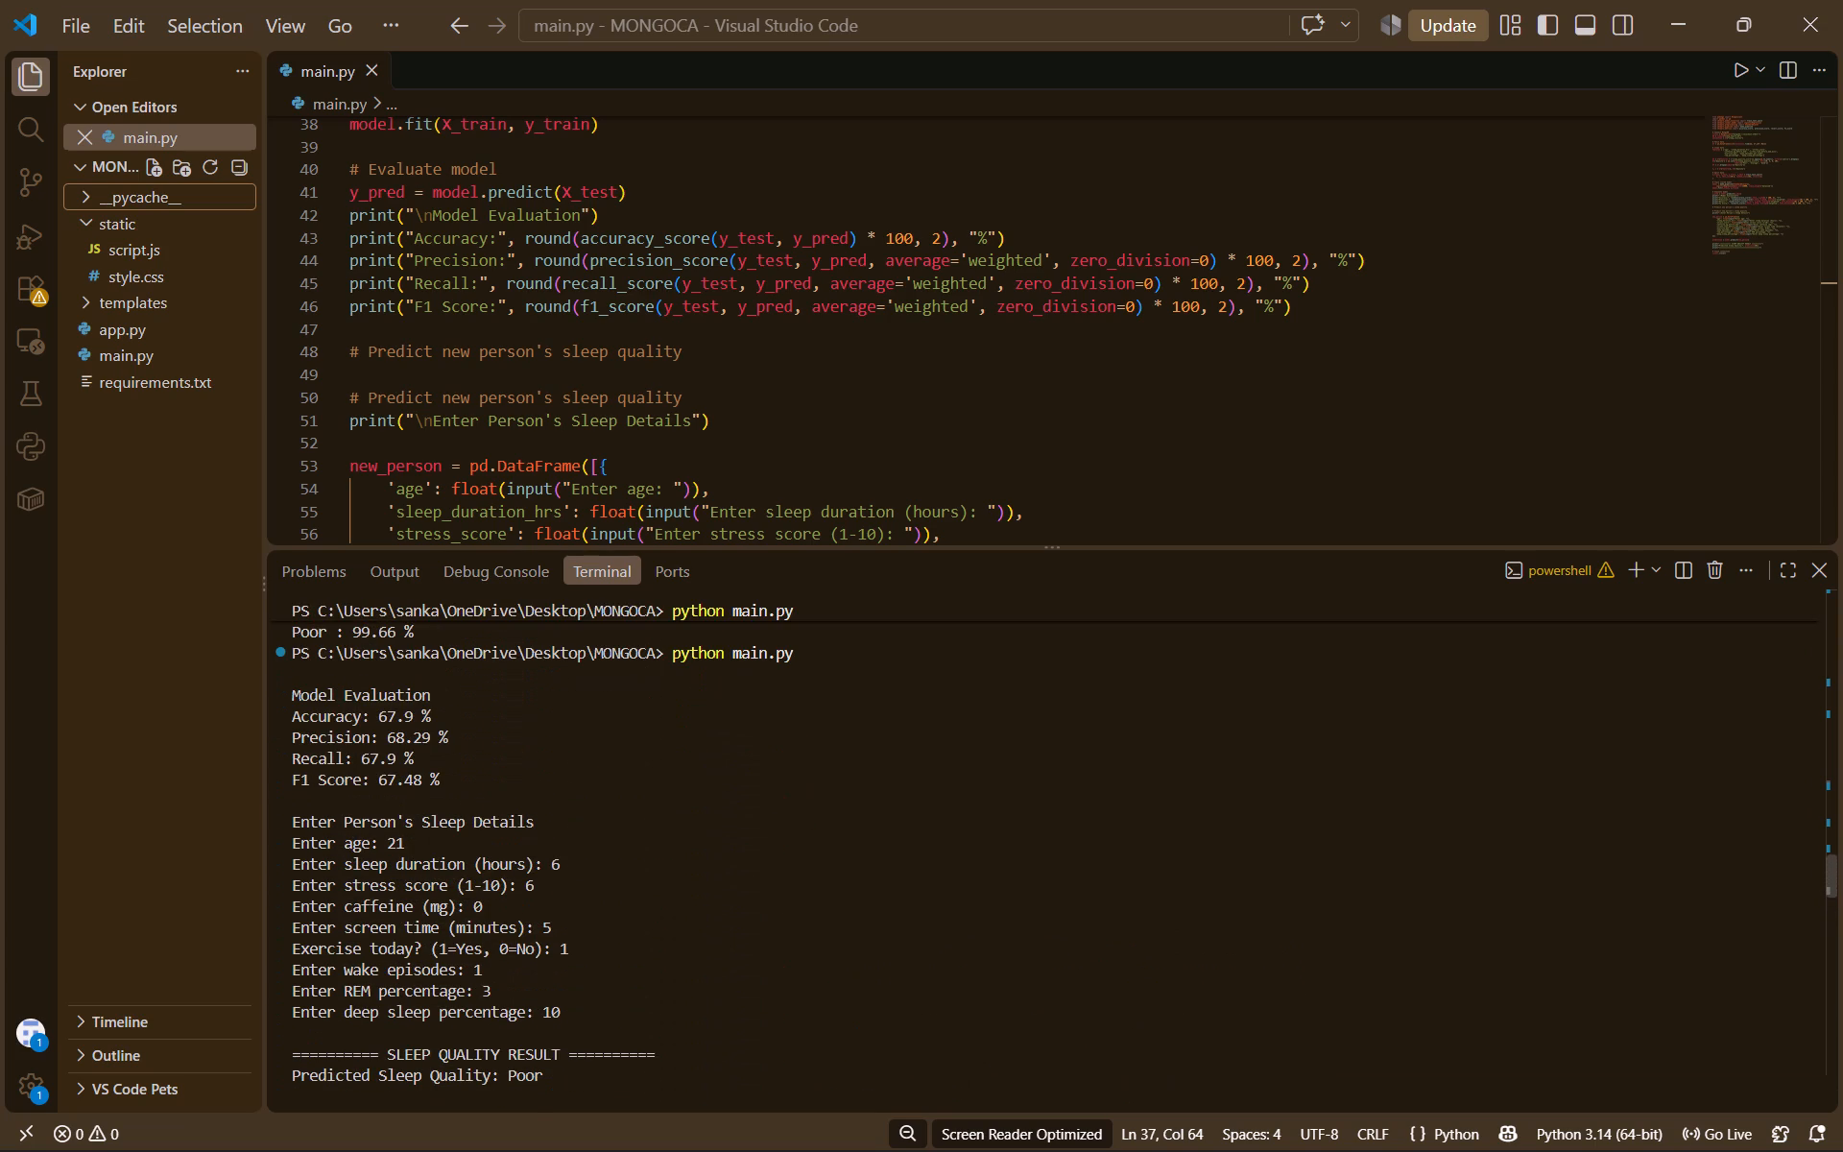
scroll(933, 903, down, 3)
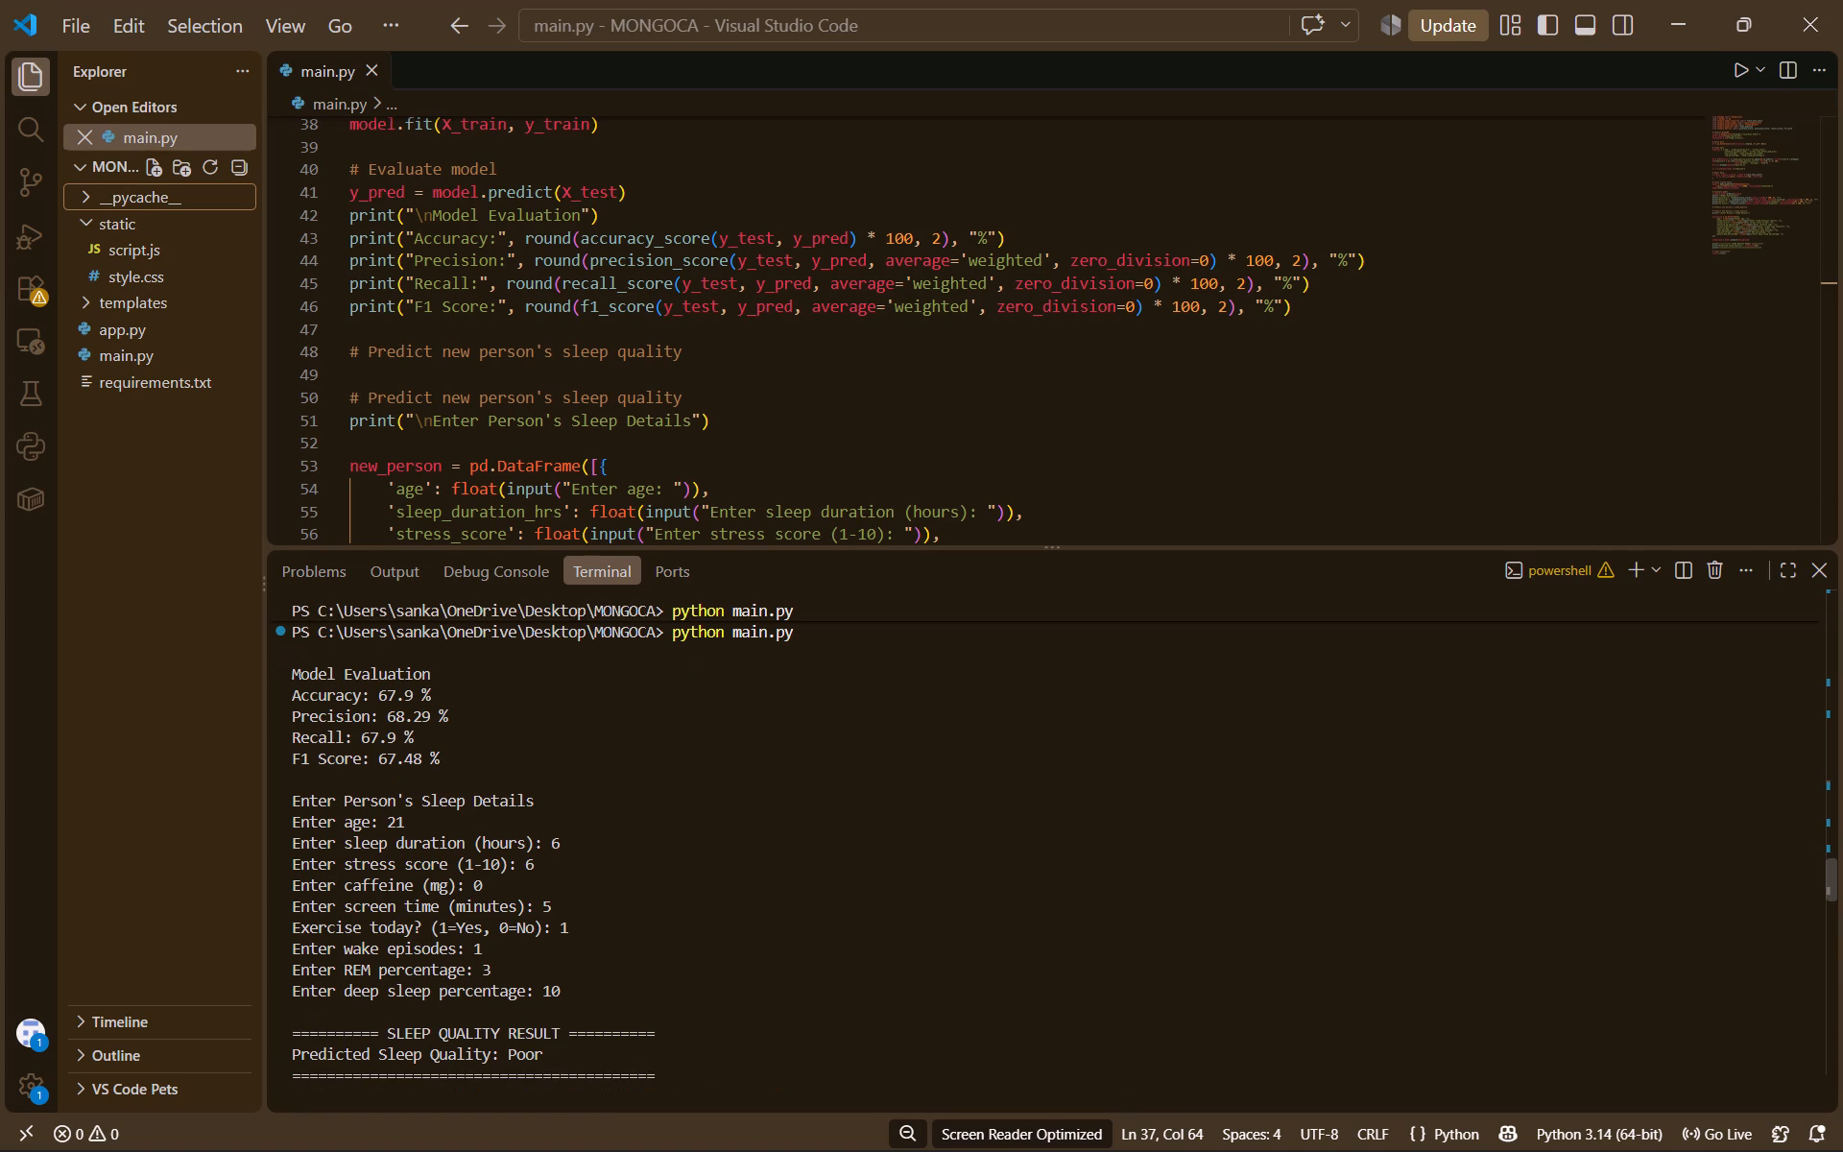
key(Home)
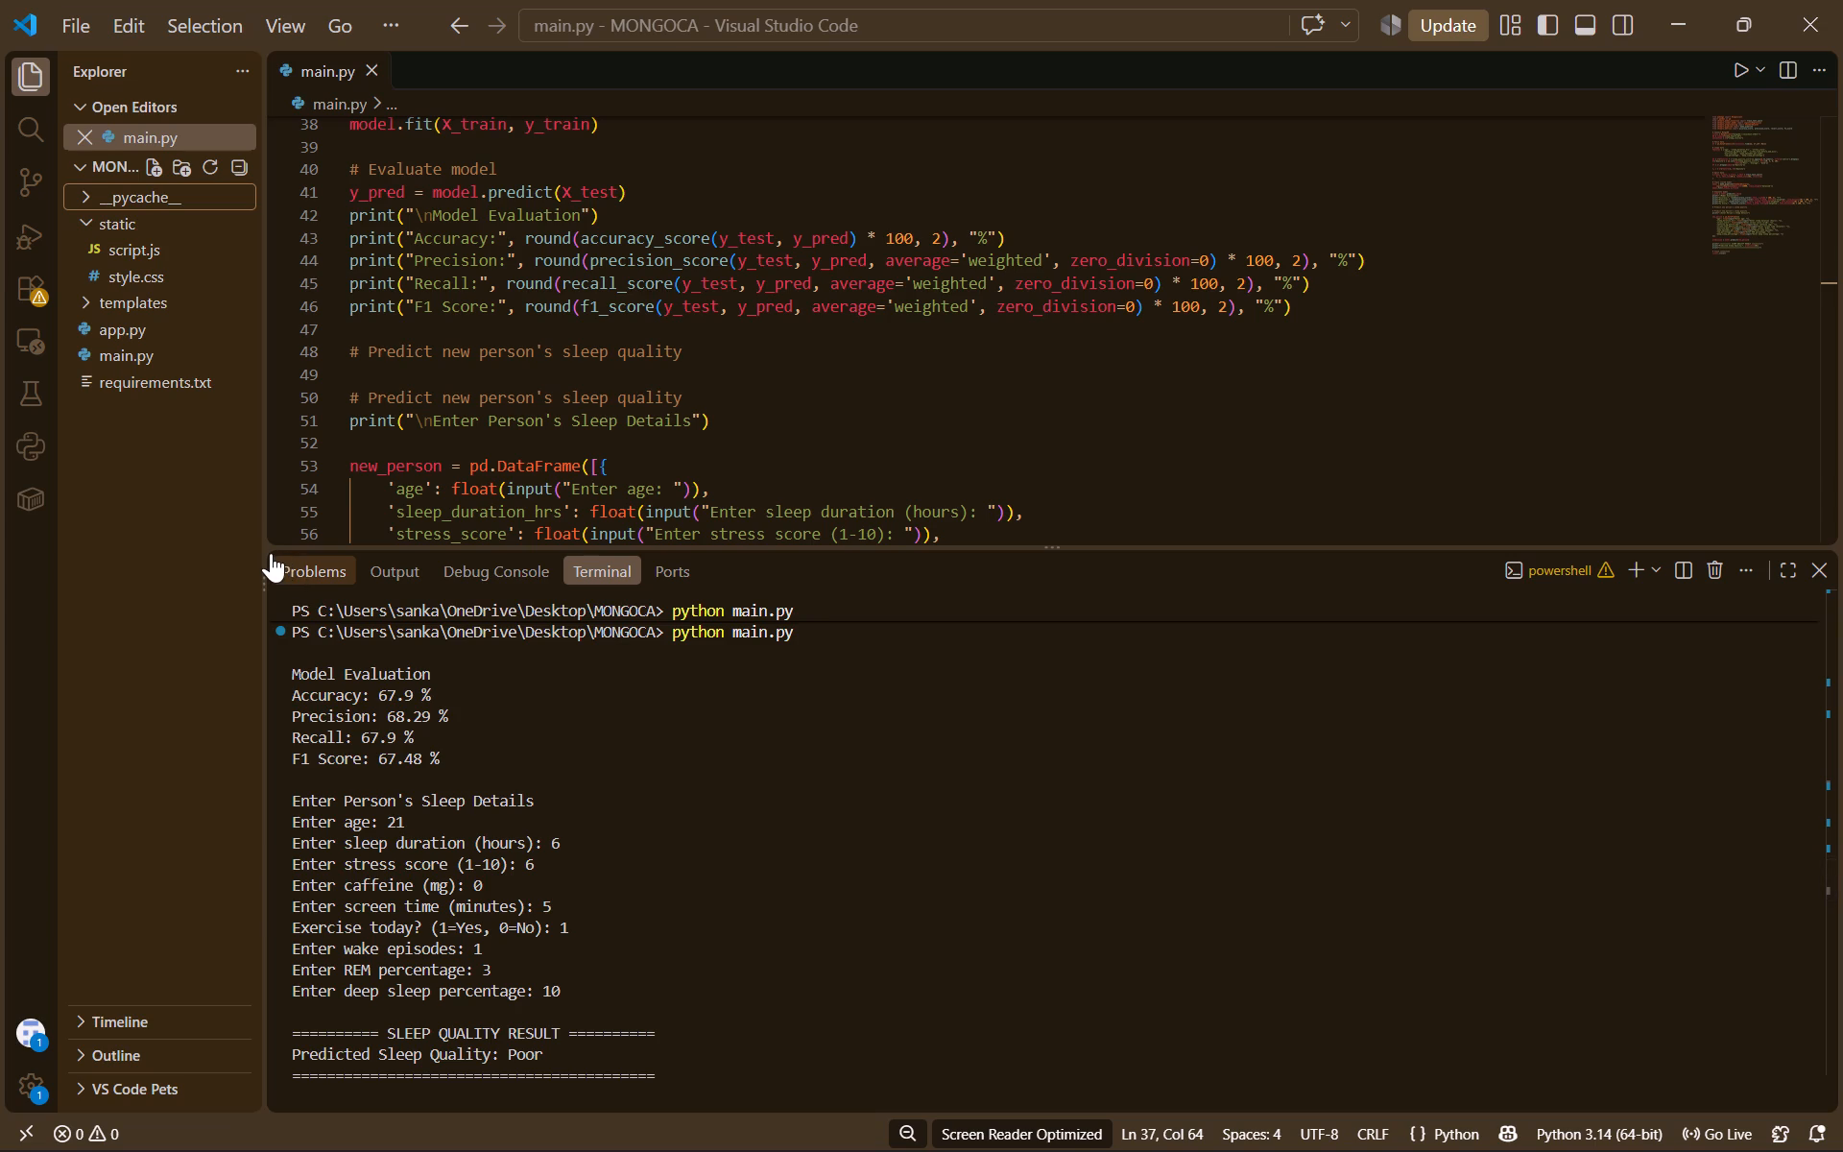
key(Print)
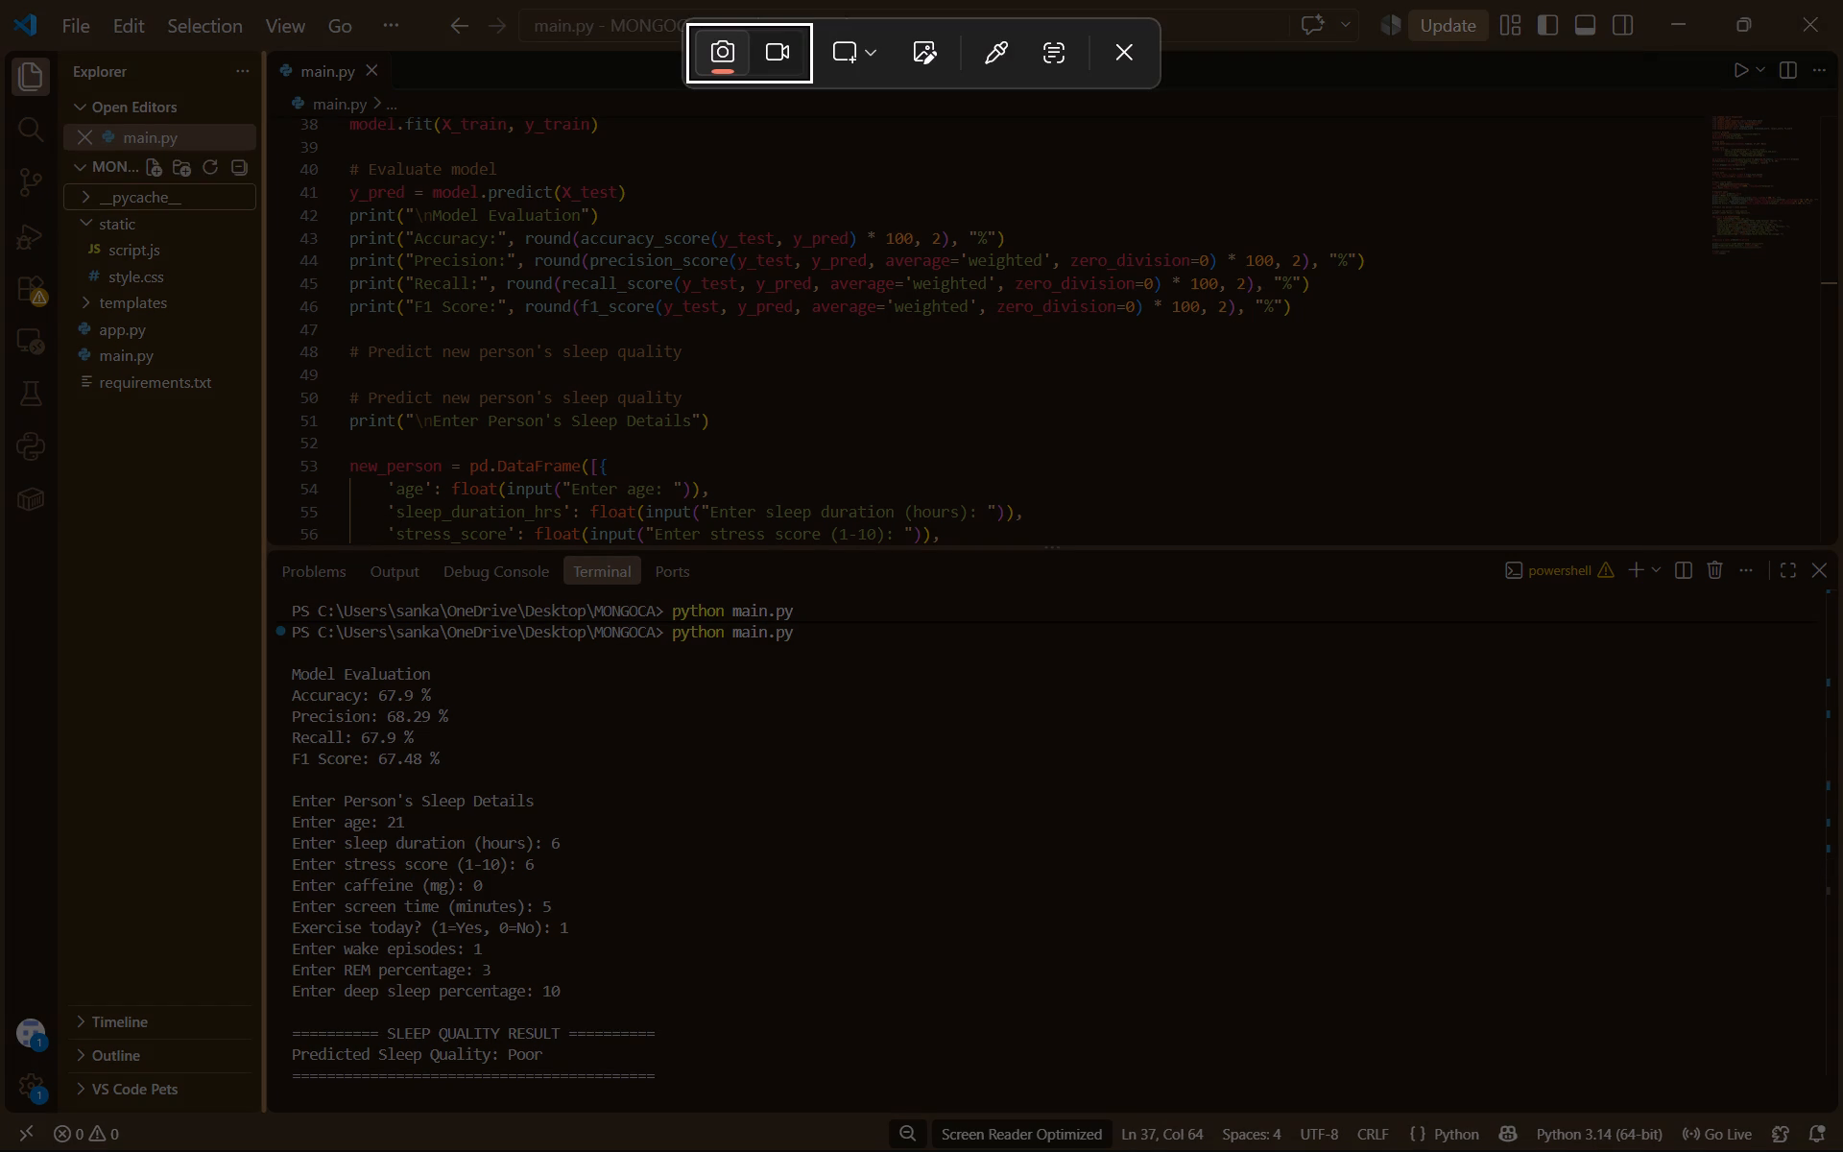
drag(267, 547, 1222, 1025)
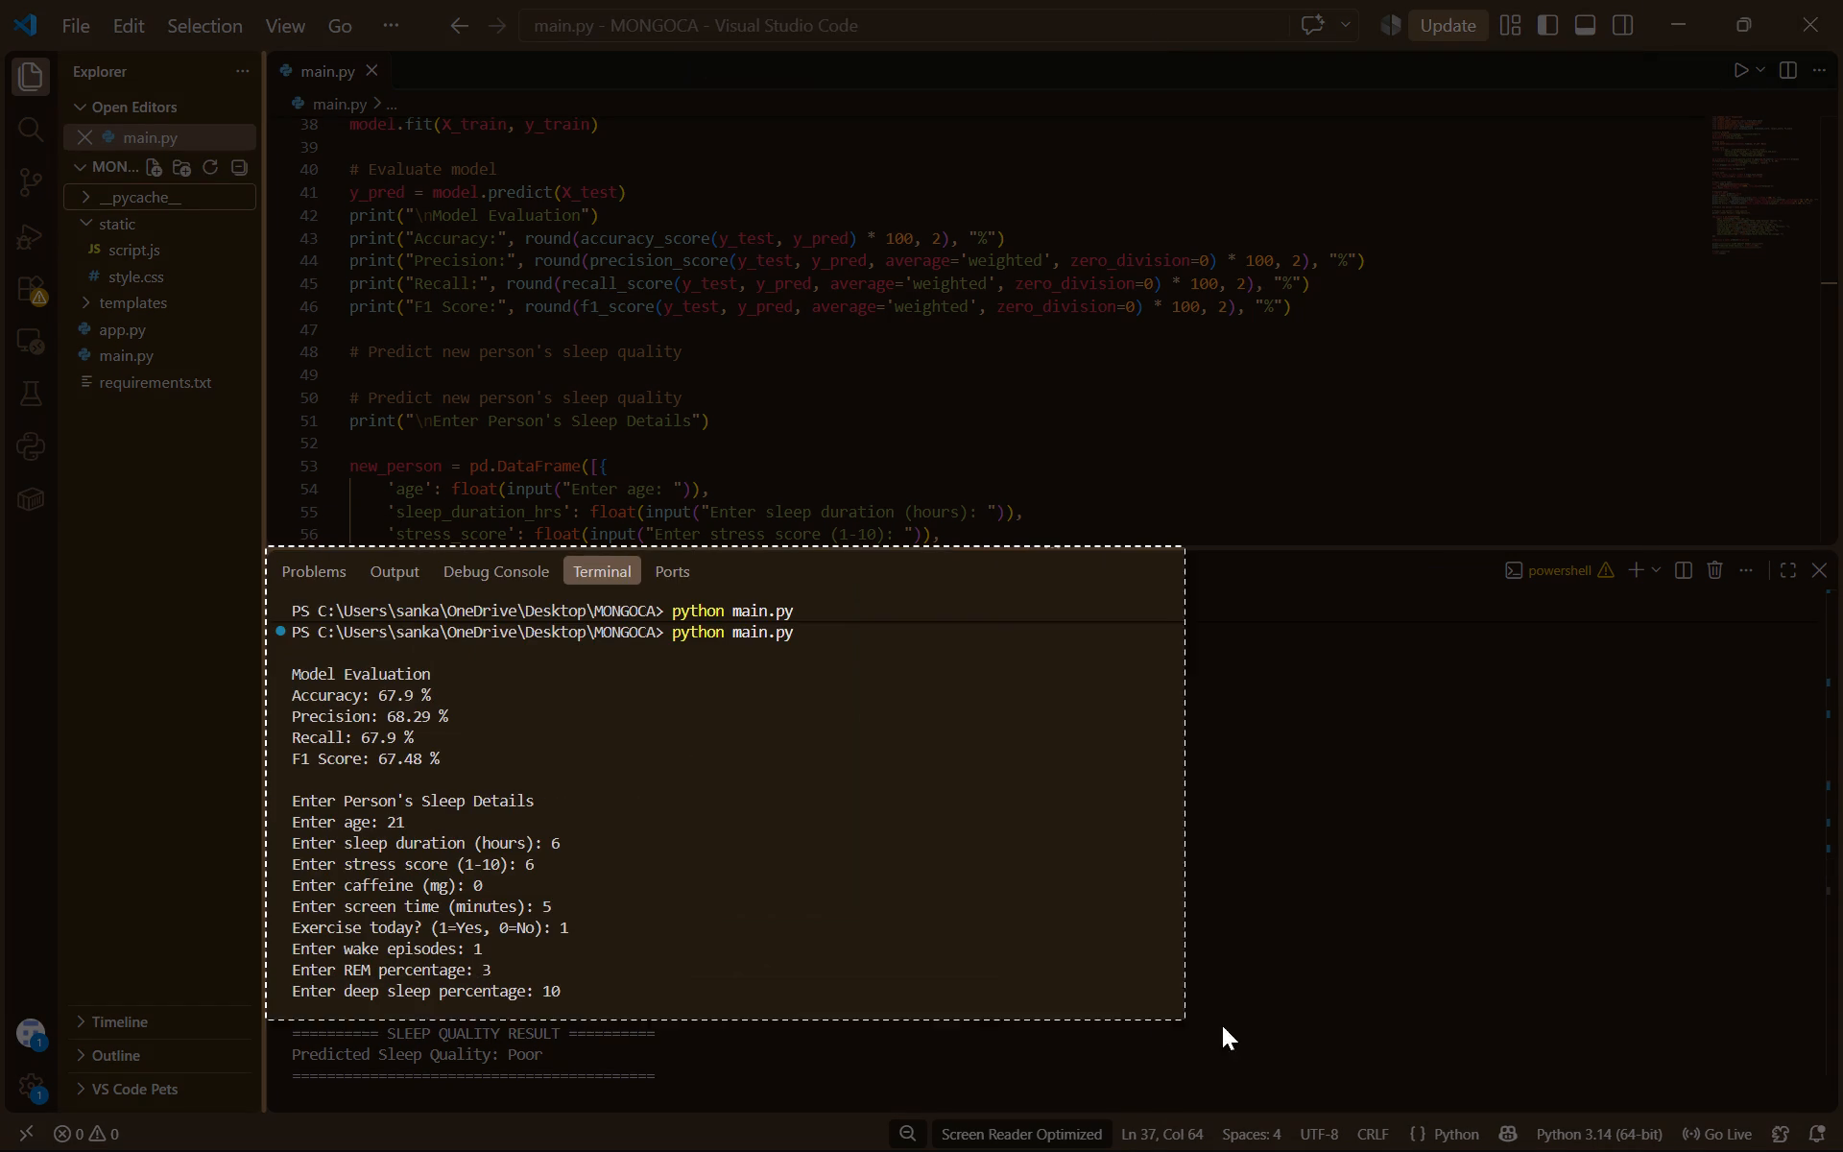
drag(1222, 1025, 1588, 1103)
scroll(1503, 1101, right, 1)
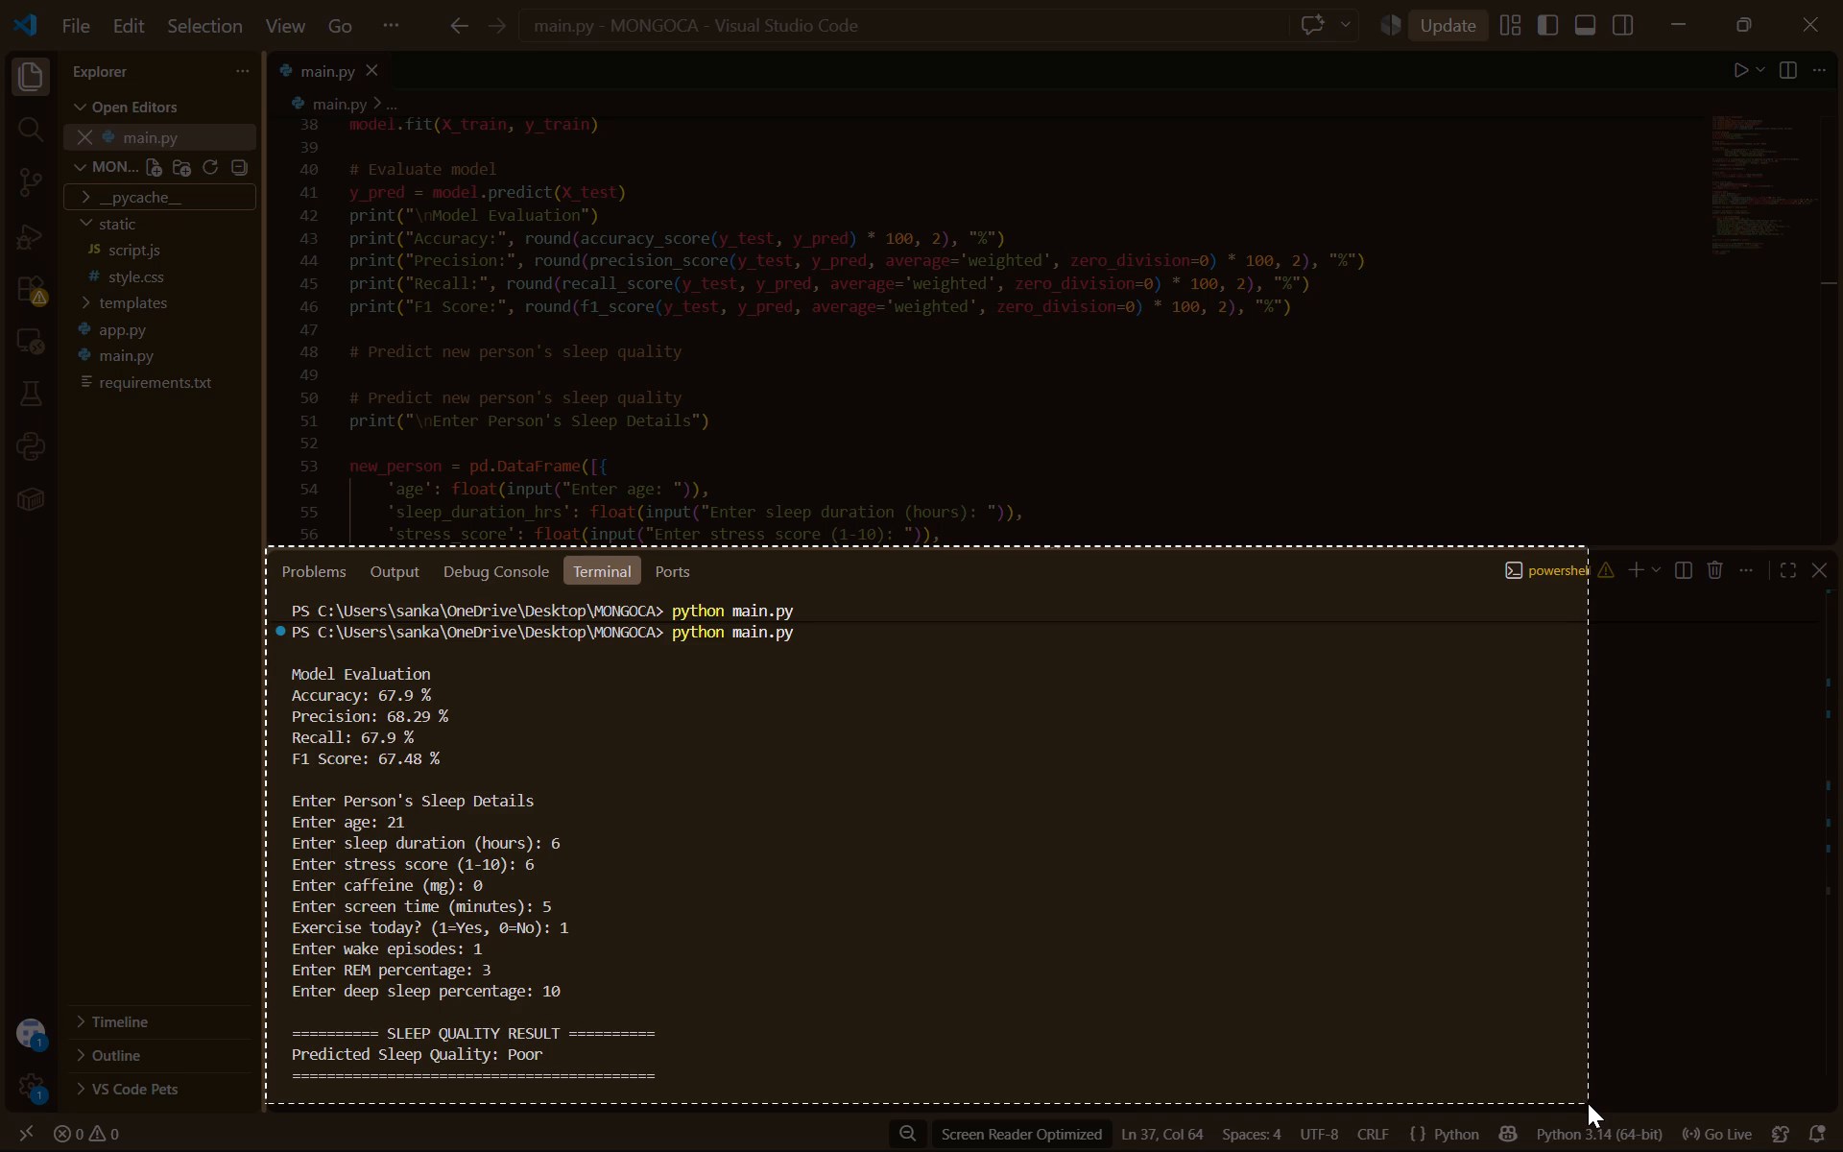
drag(1588, 1103, 1492, 1092)
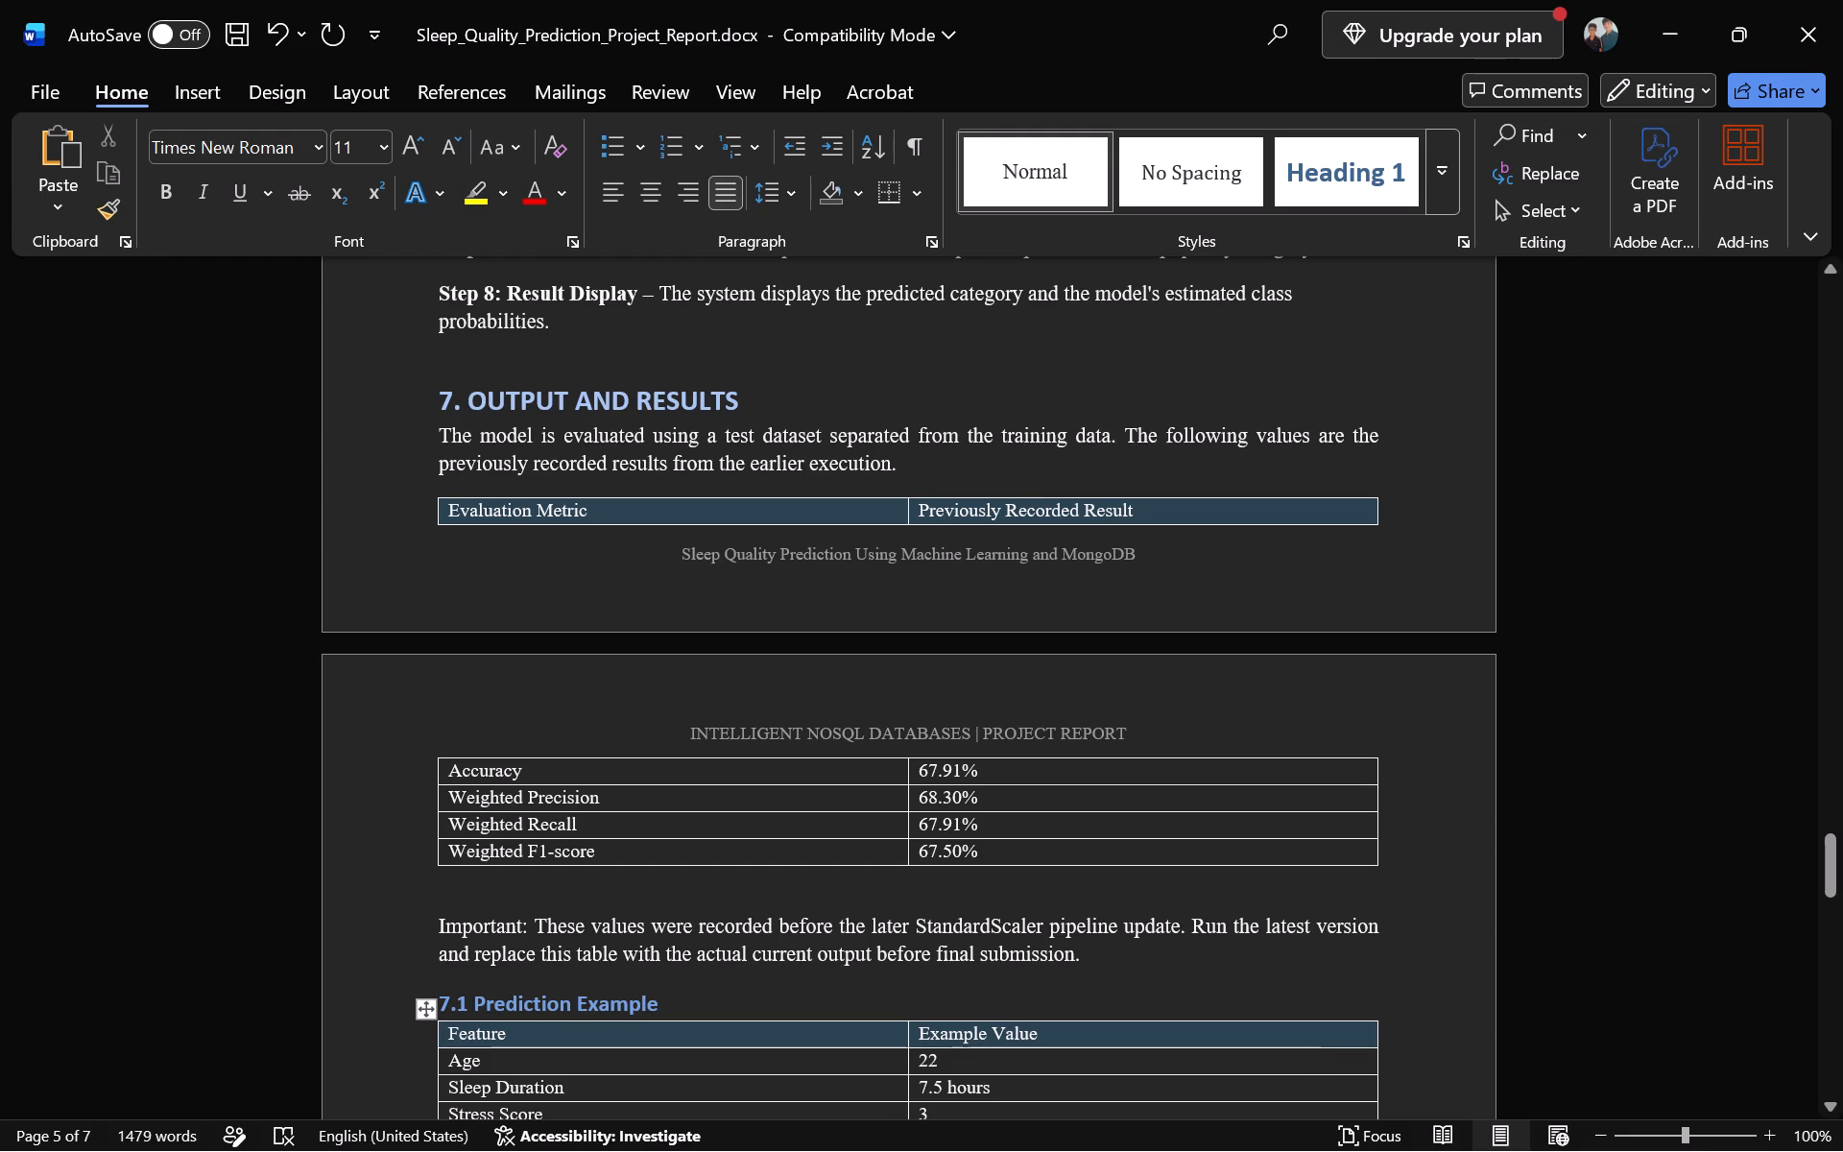
Paste the terminal output screenshot in a new paragraph below the 7.2 Interactive Prediction text, and add an empty paragraph after it.
scroll(1305, 1038, down, 6)
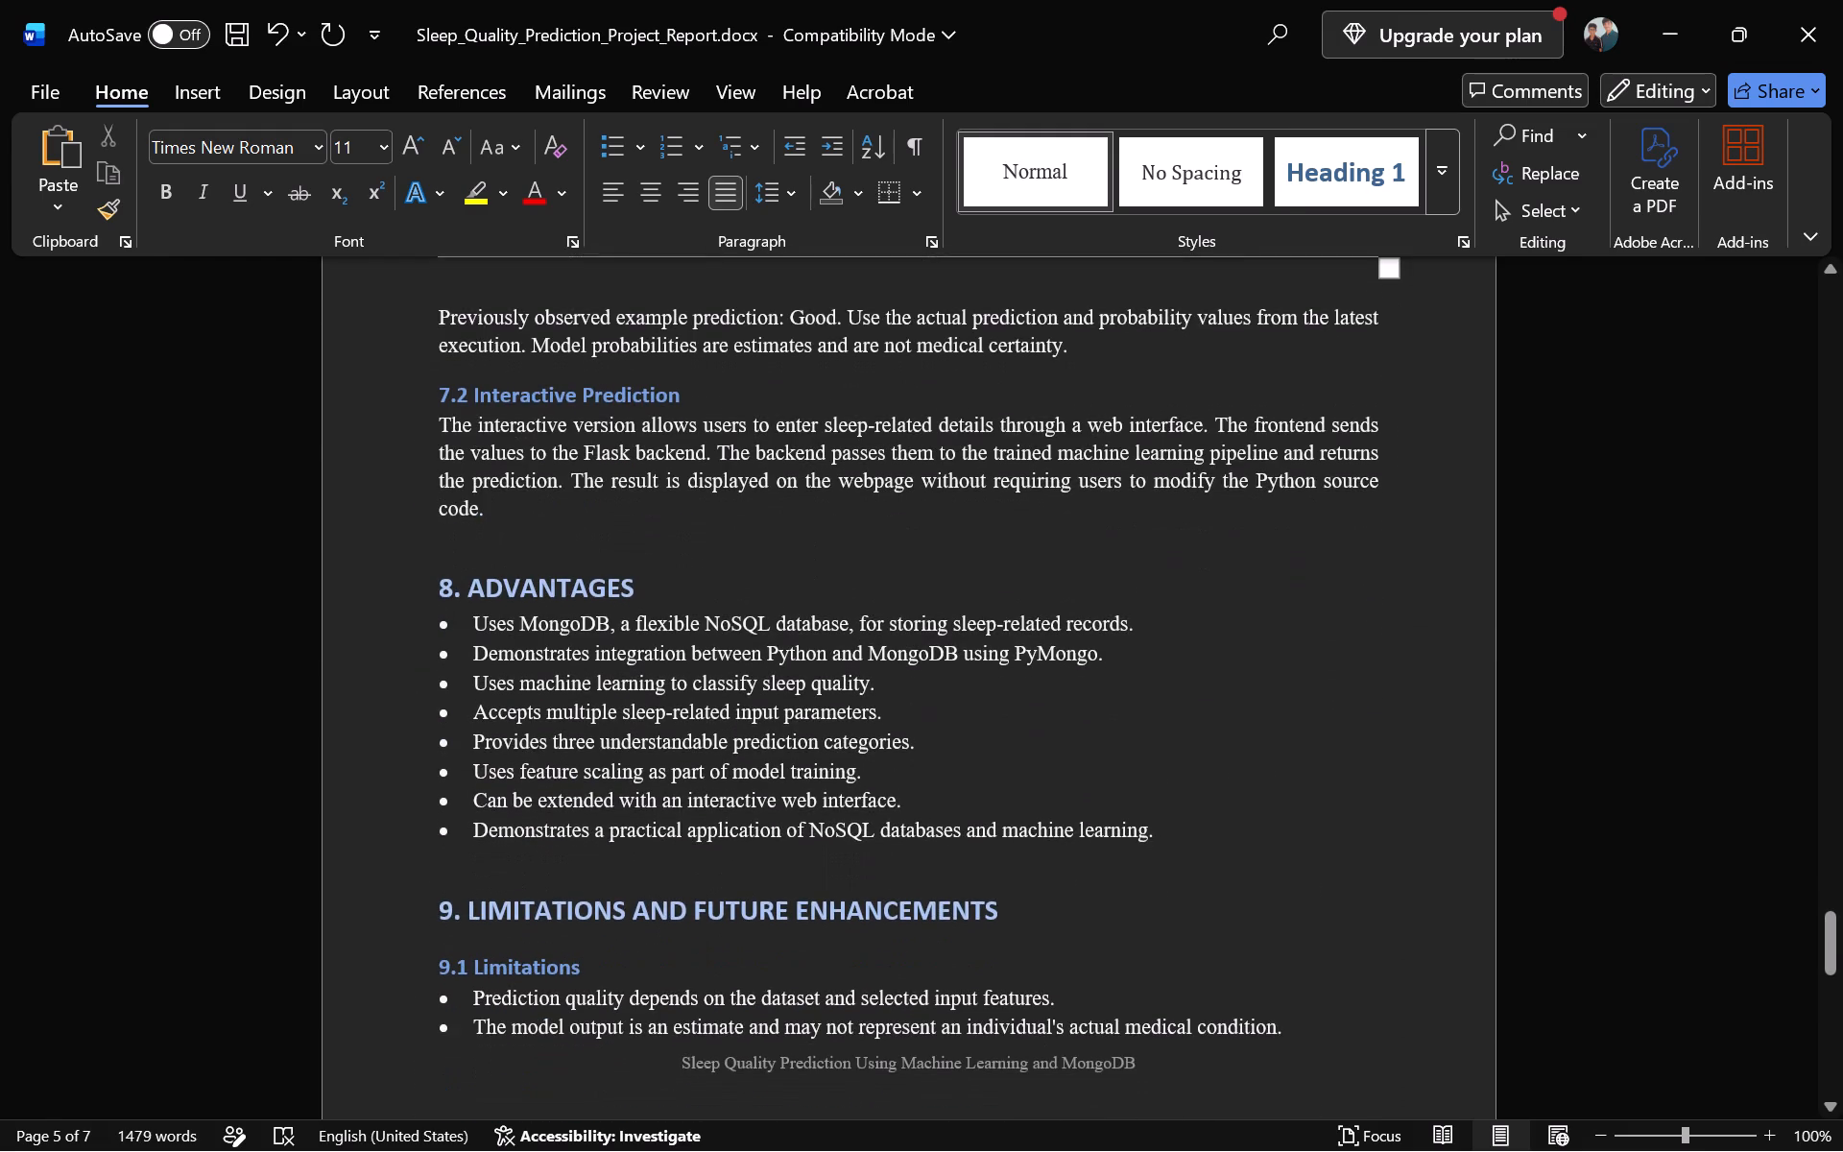
click(571, 525)
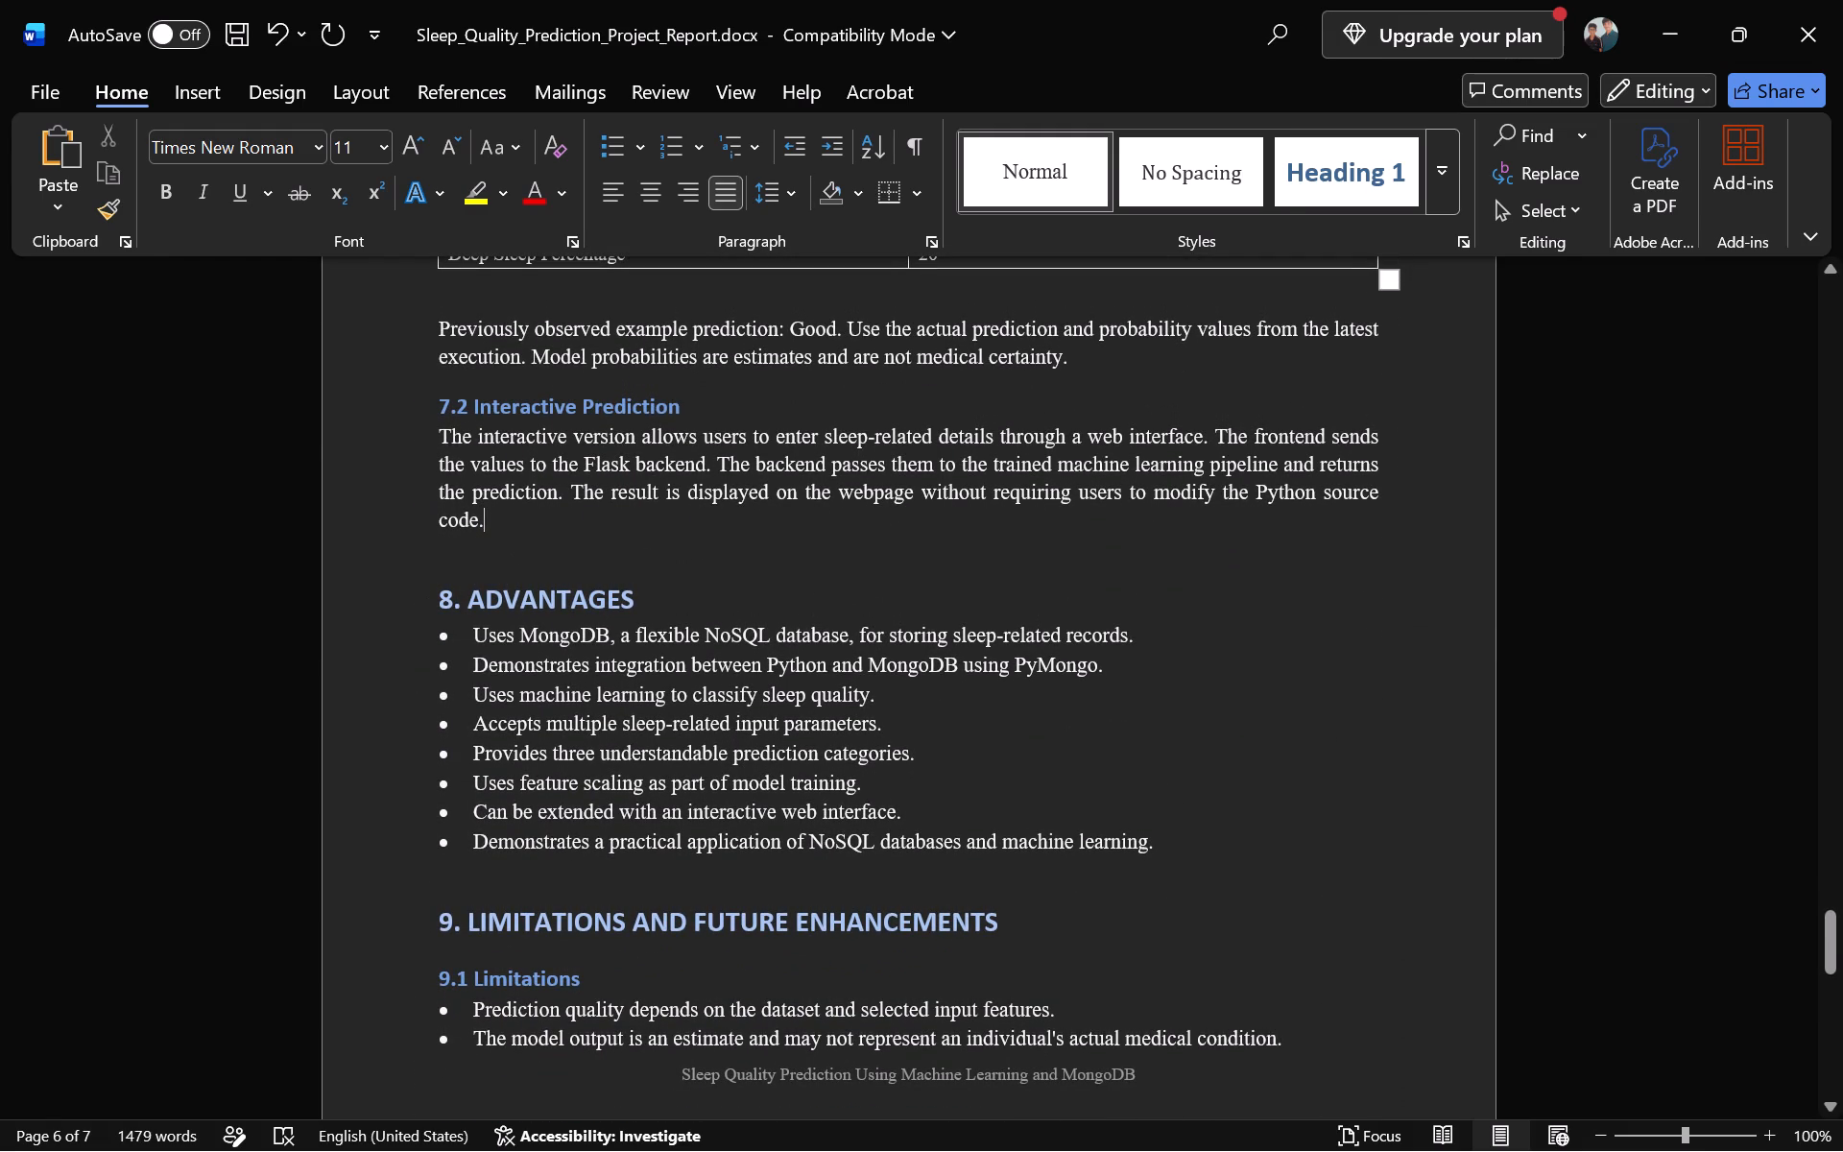
key(Return)
key(ctrl+v)
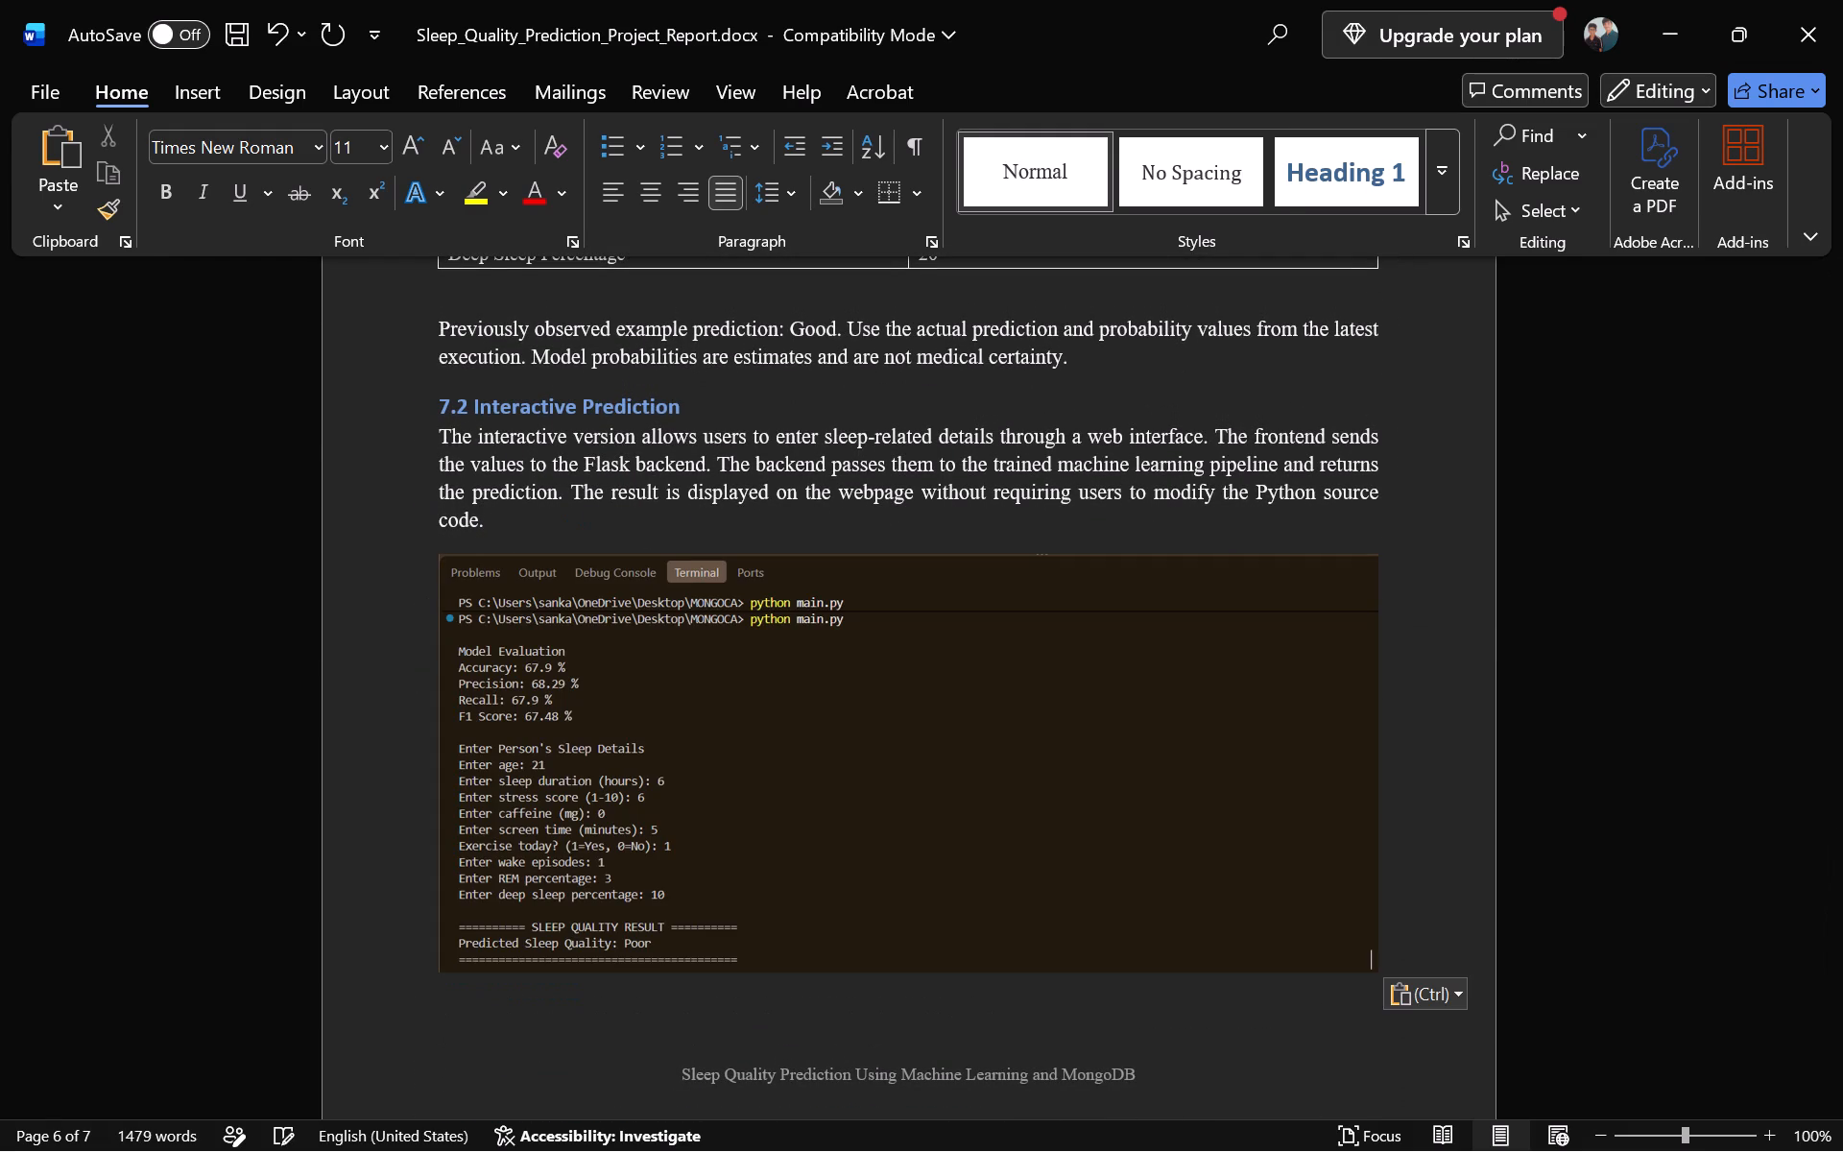
key(Return)
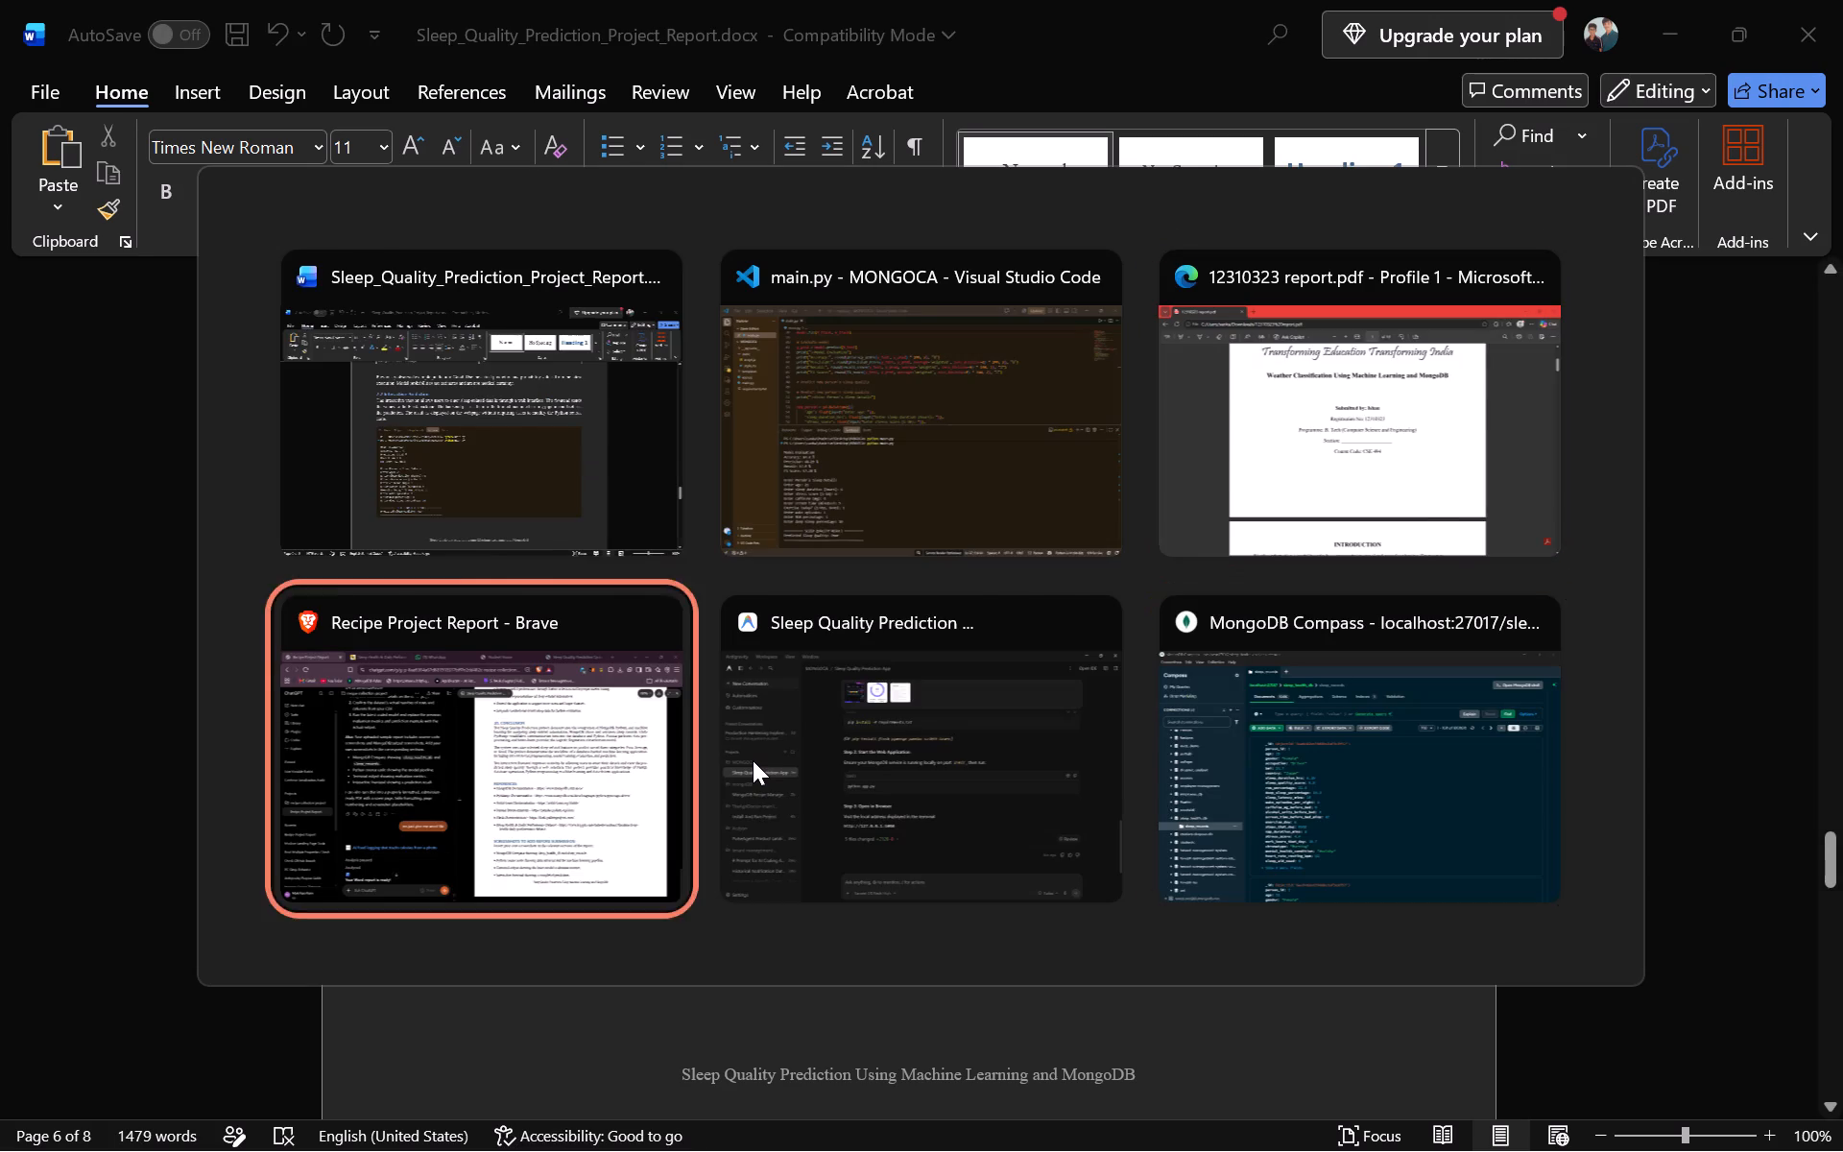
Switch to Brave and capture a snip of the Sleep Quality Prediction System page with its performance cards, assessment form and predicted category.
click(1265, 0)
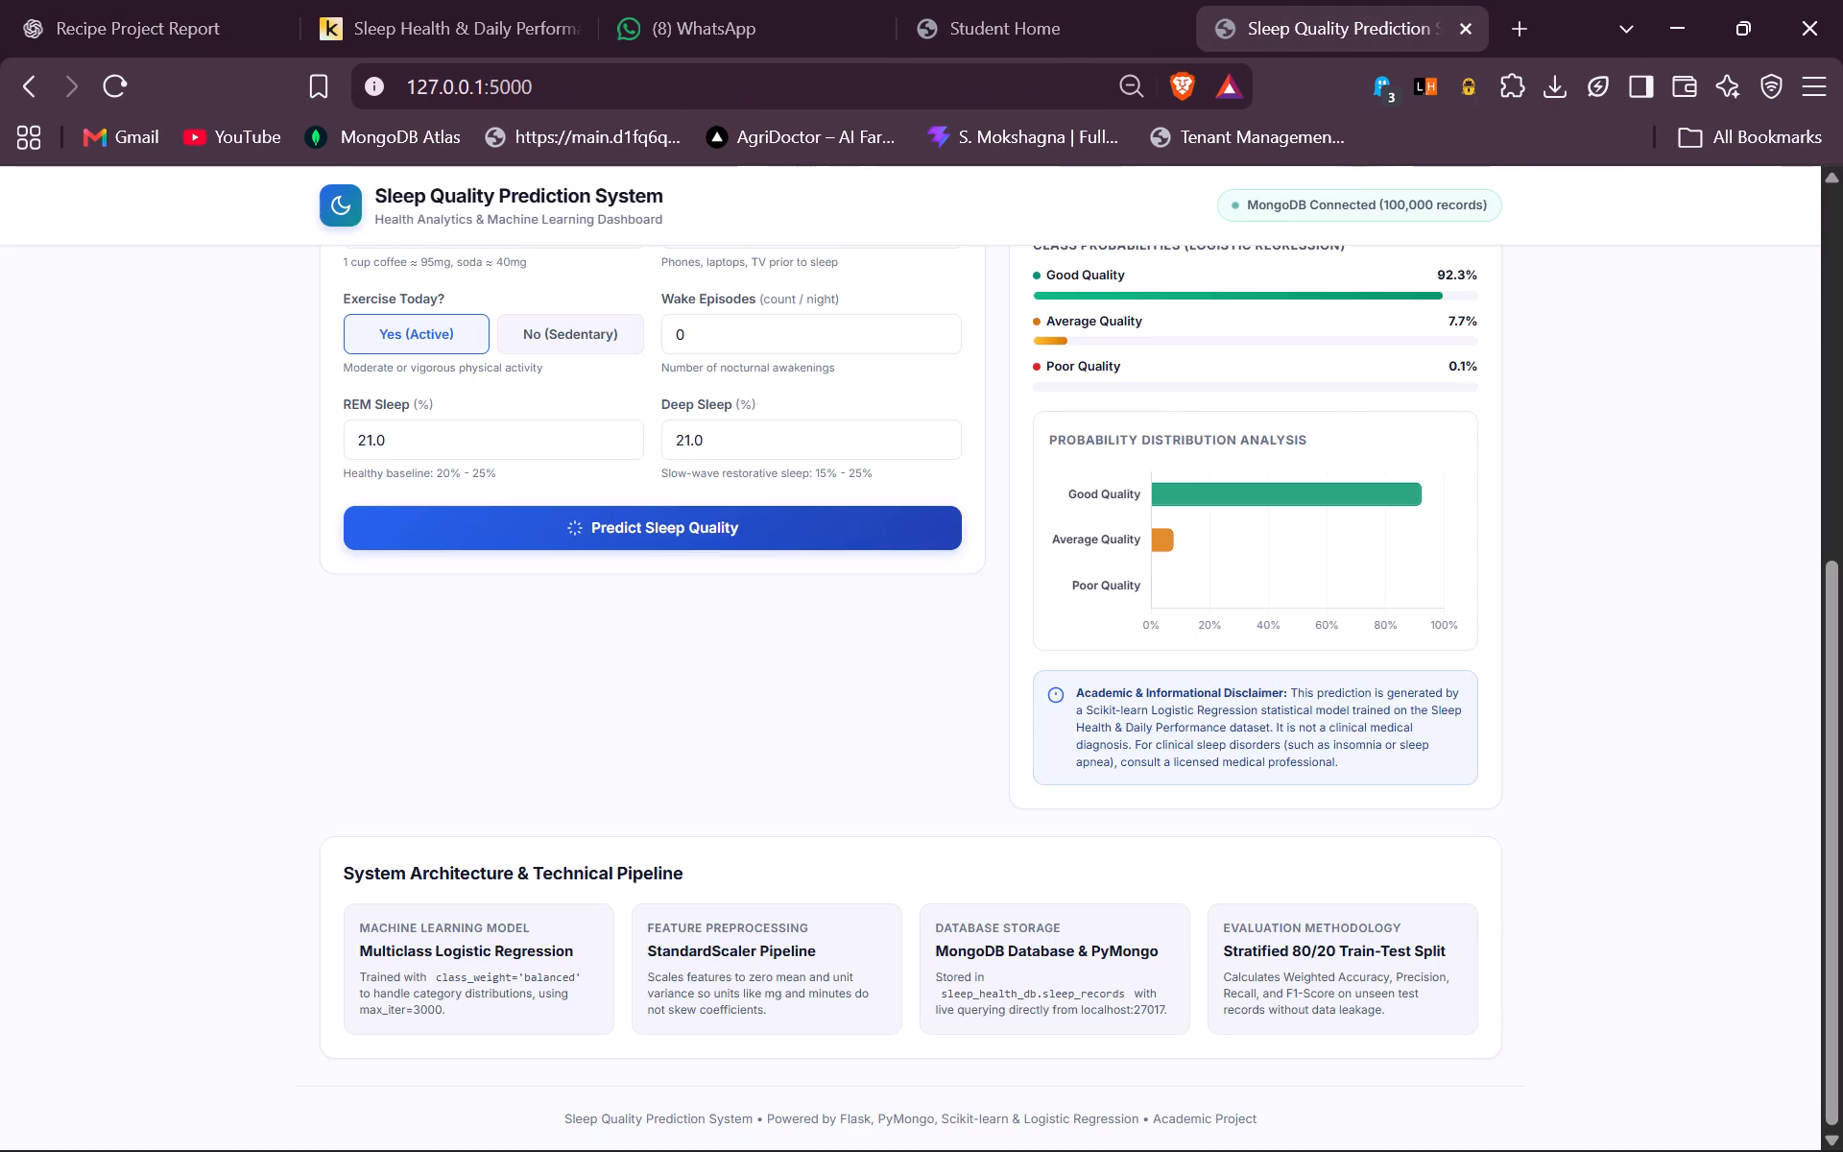
scroll(0, 757, up, 4)
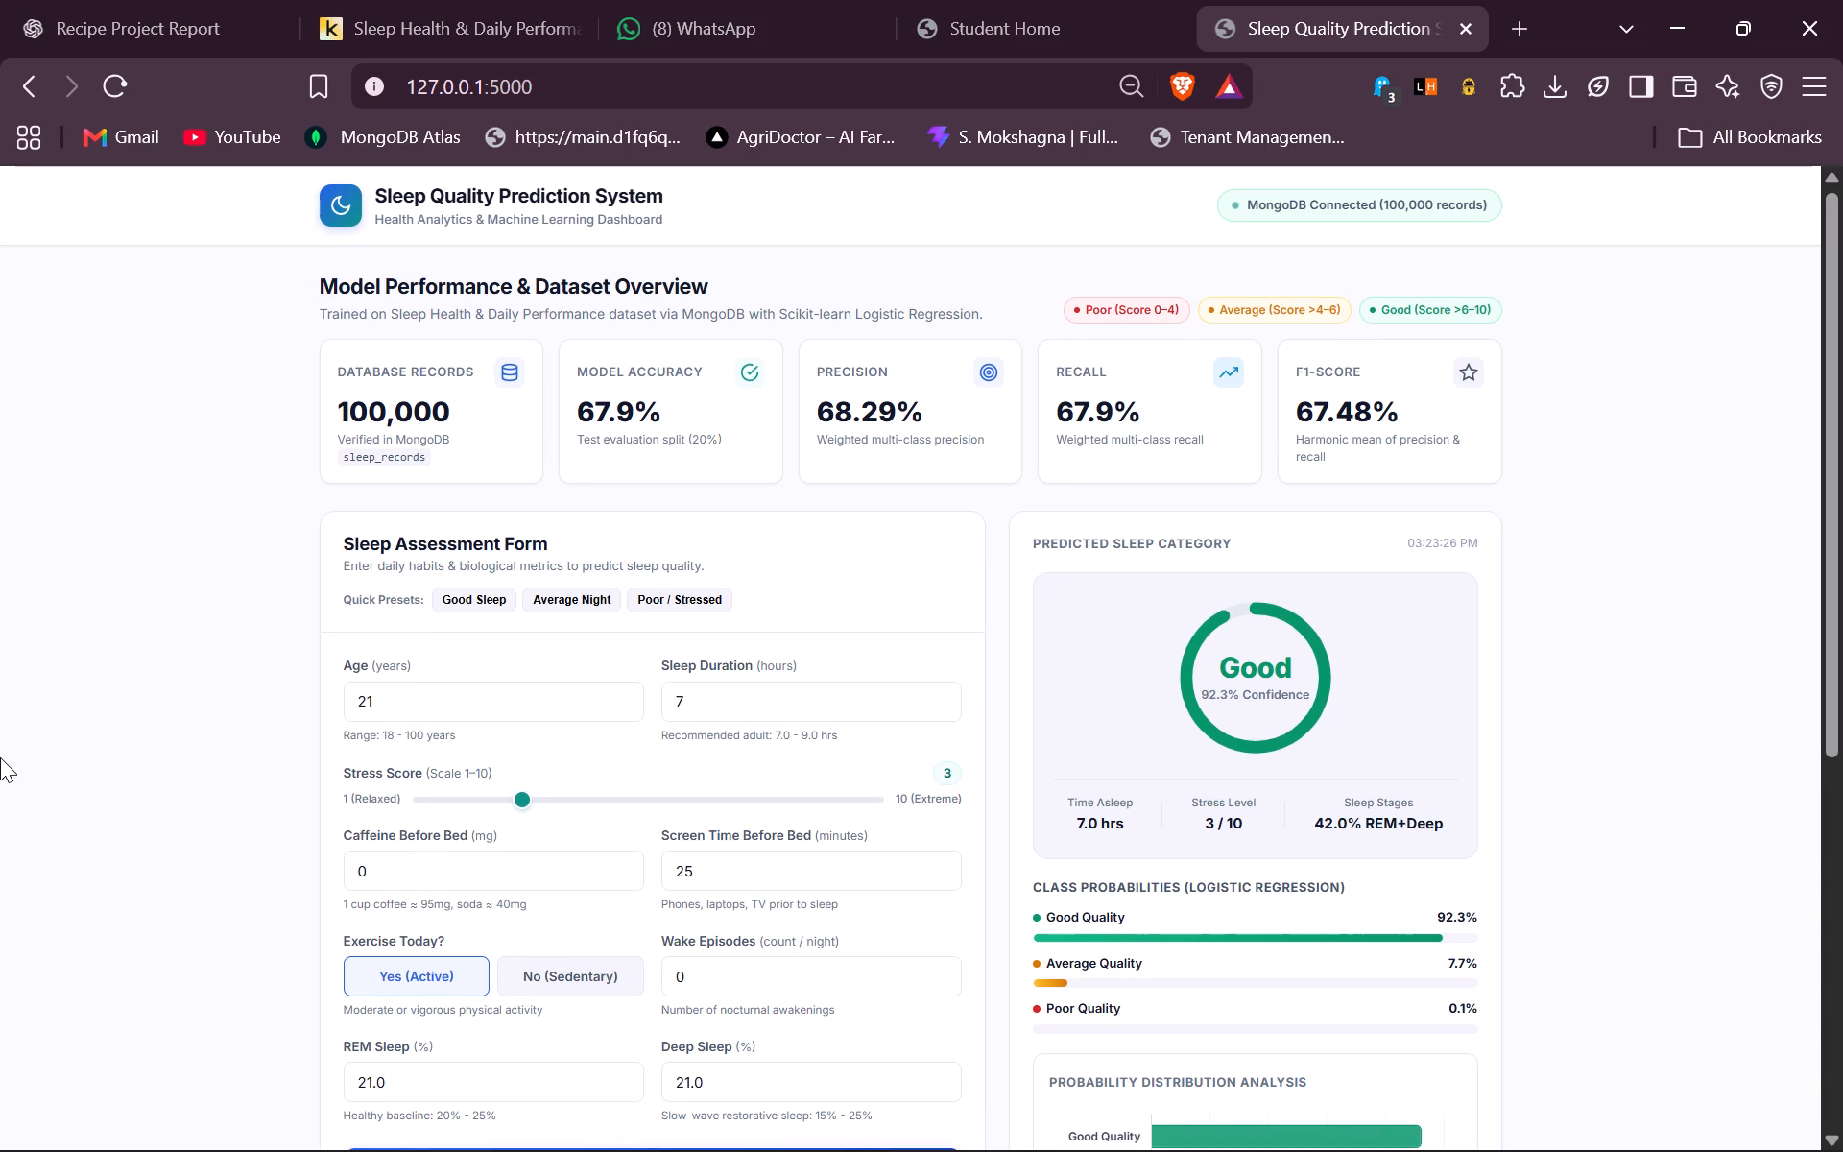
scroll(0, 847, down, 1)
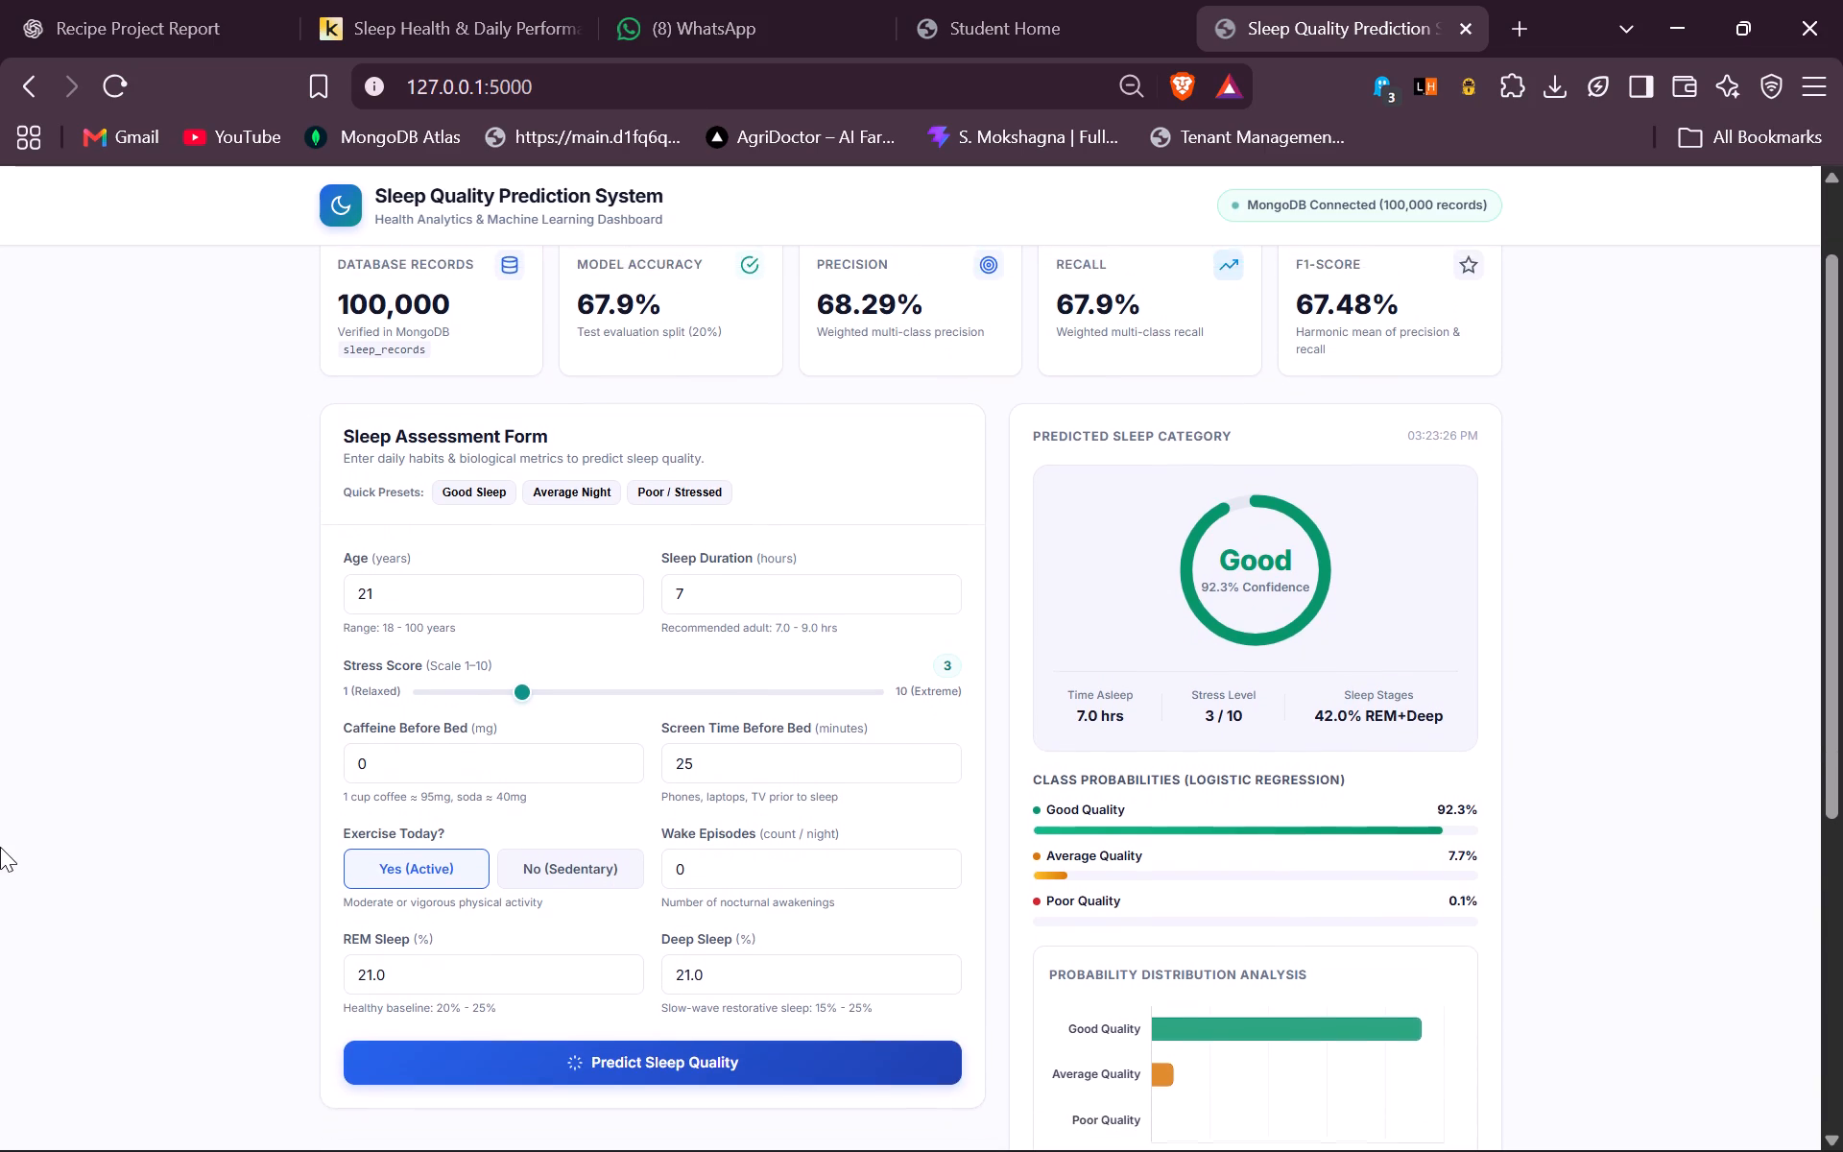
scroll(0, 847, down, 1)
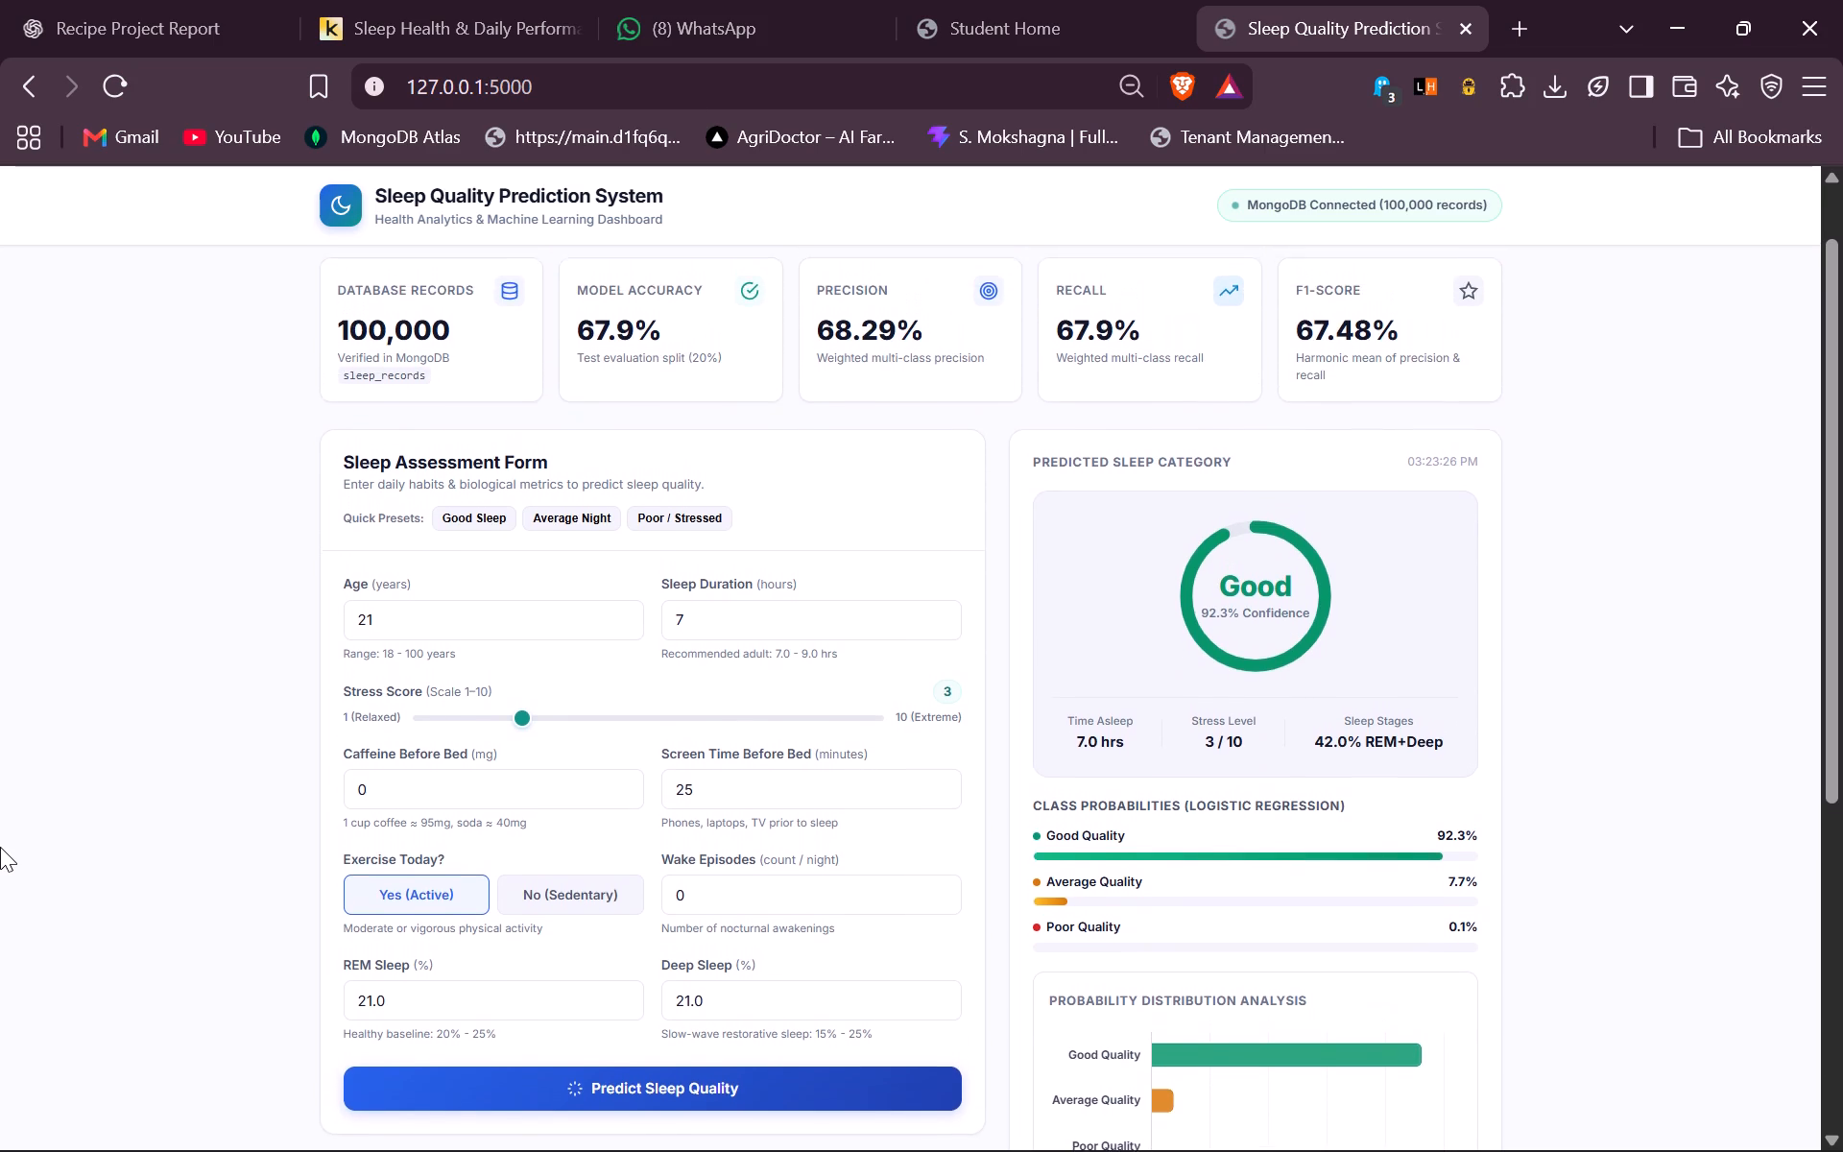
scroll(0, 847, down, 1)
key(ctrl+minus)
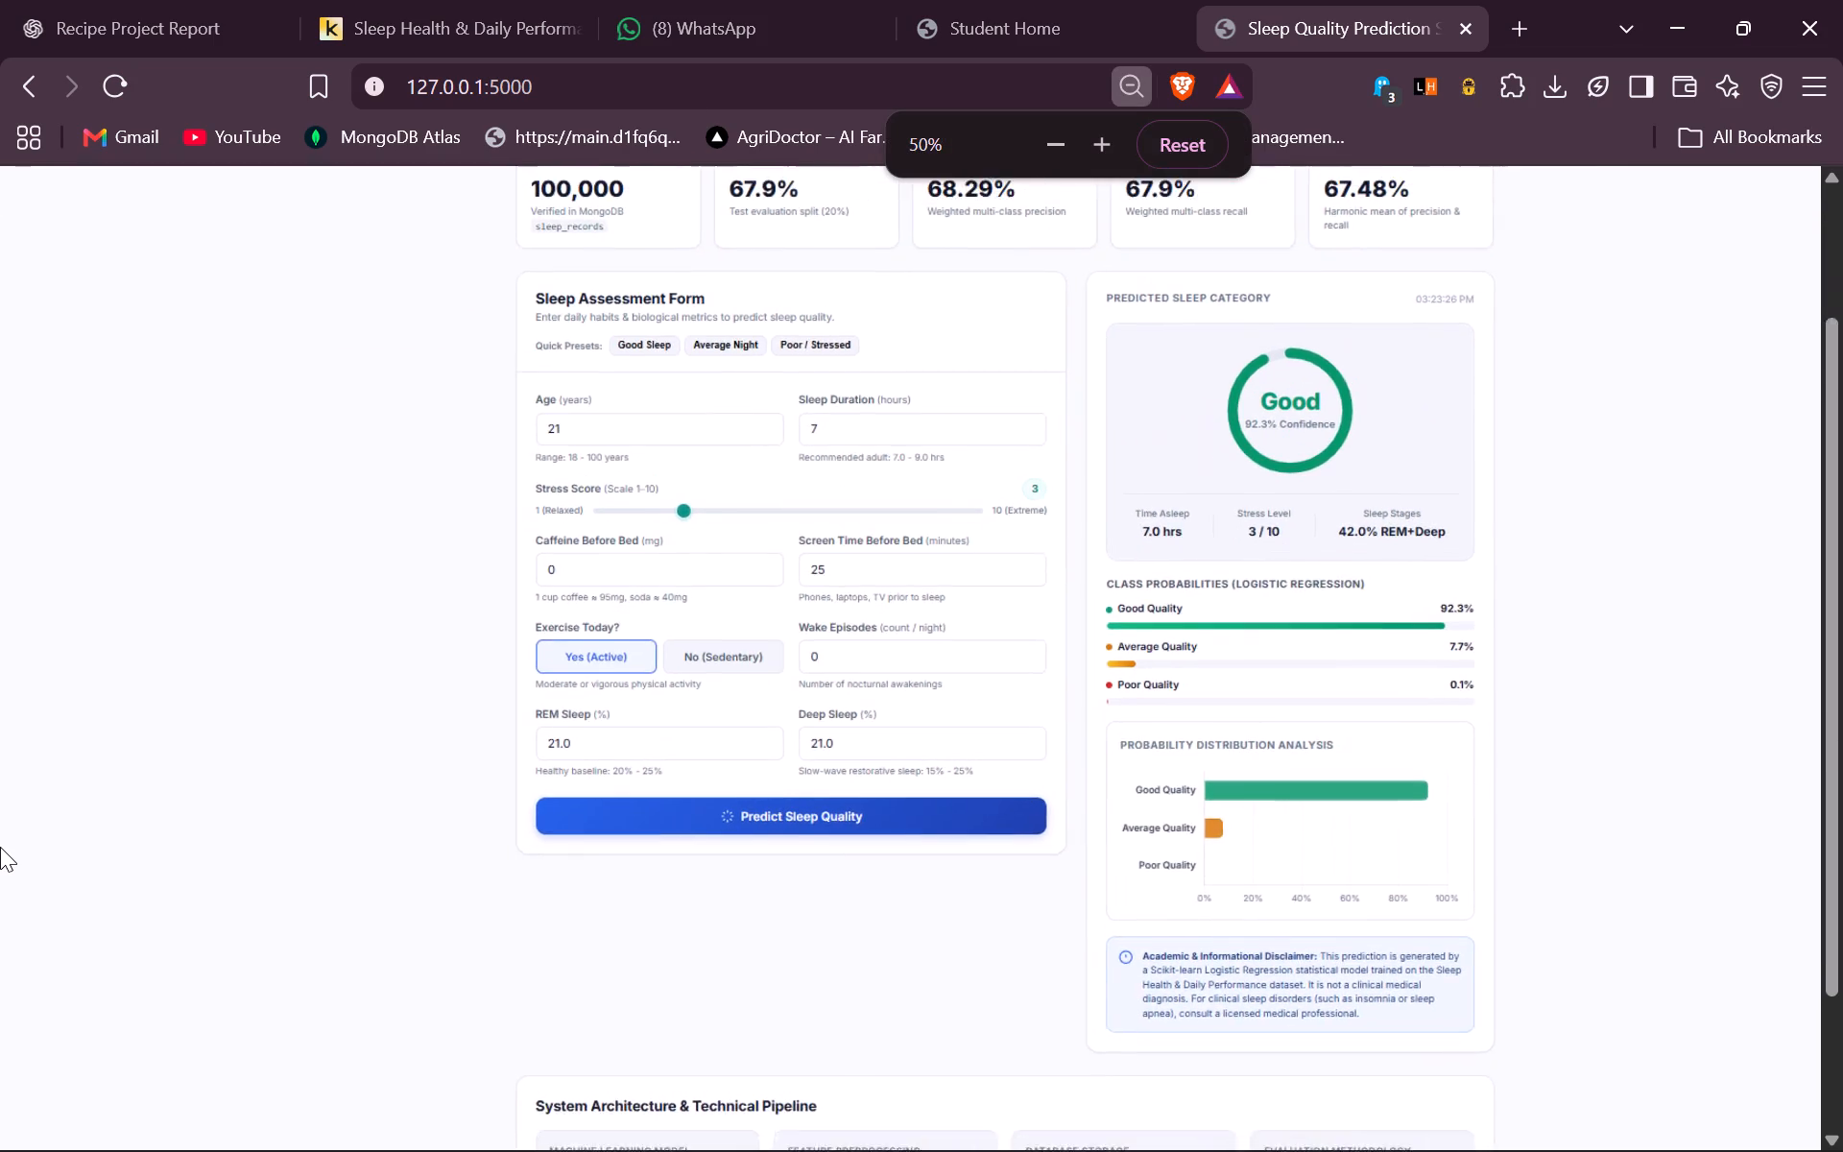
scroll(0, 847, left, 2)
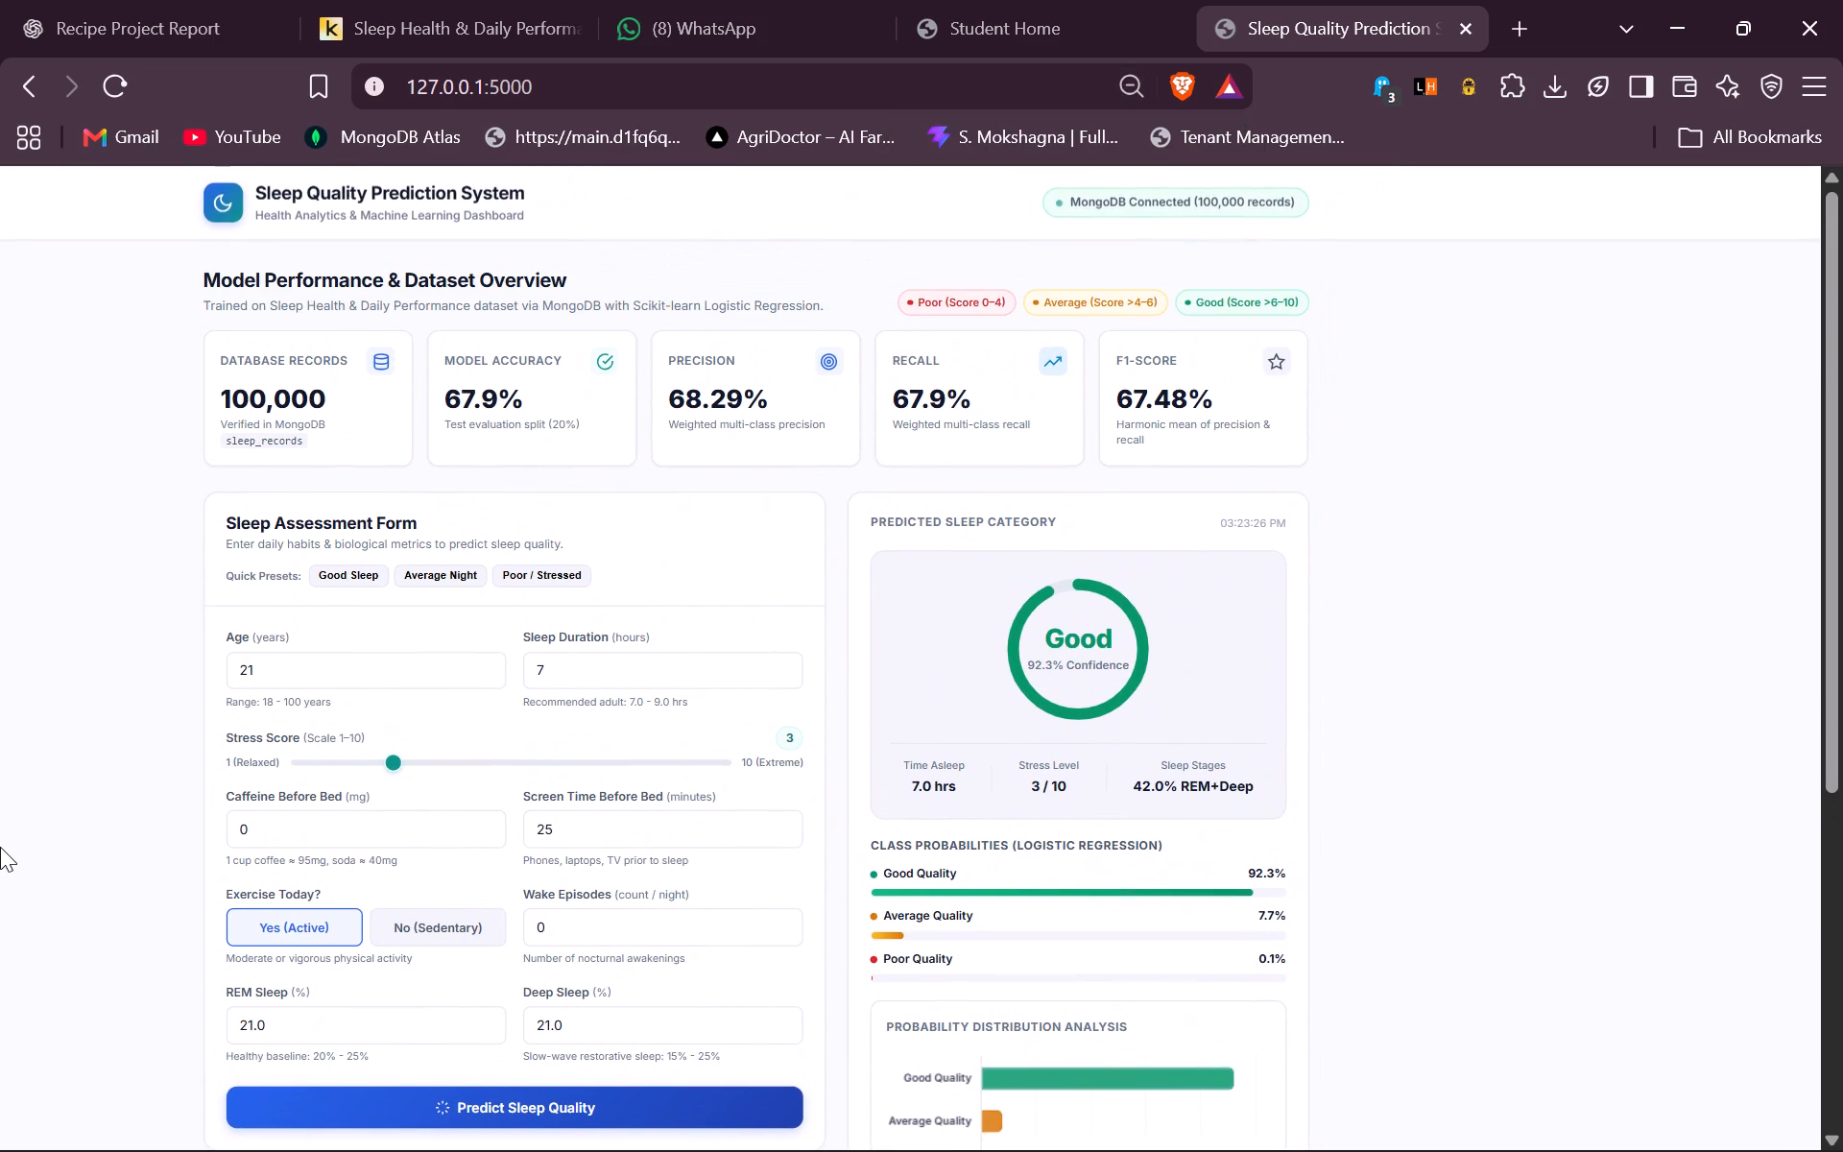
scroll(0, 847, left, 1)
scroll(0, 847, right, 1)
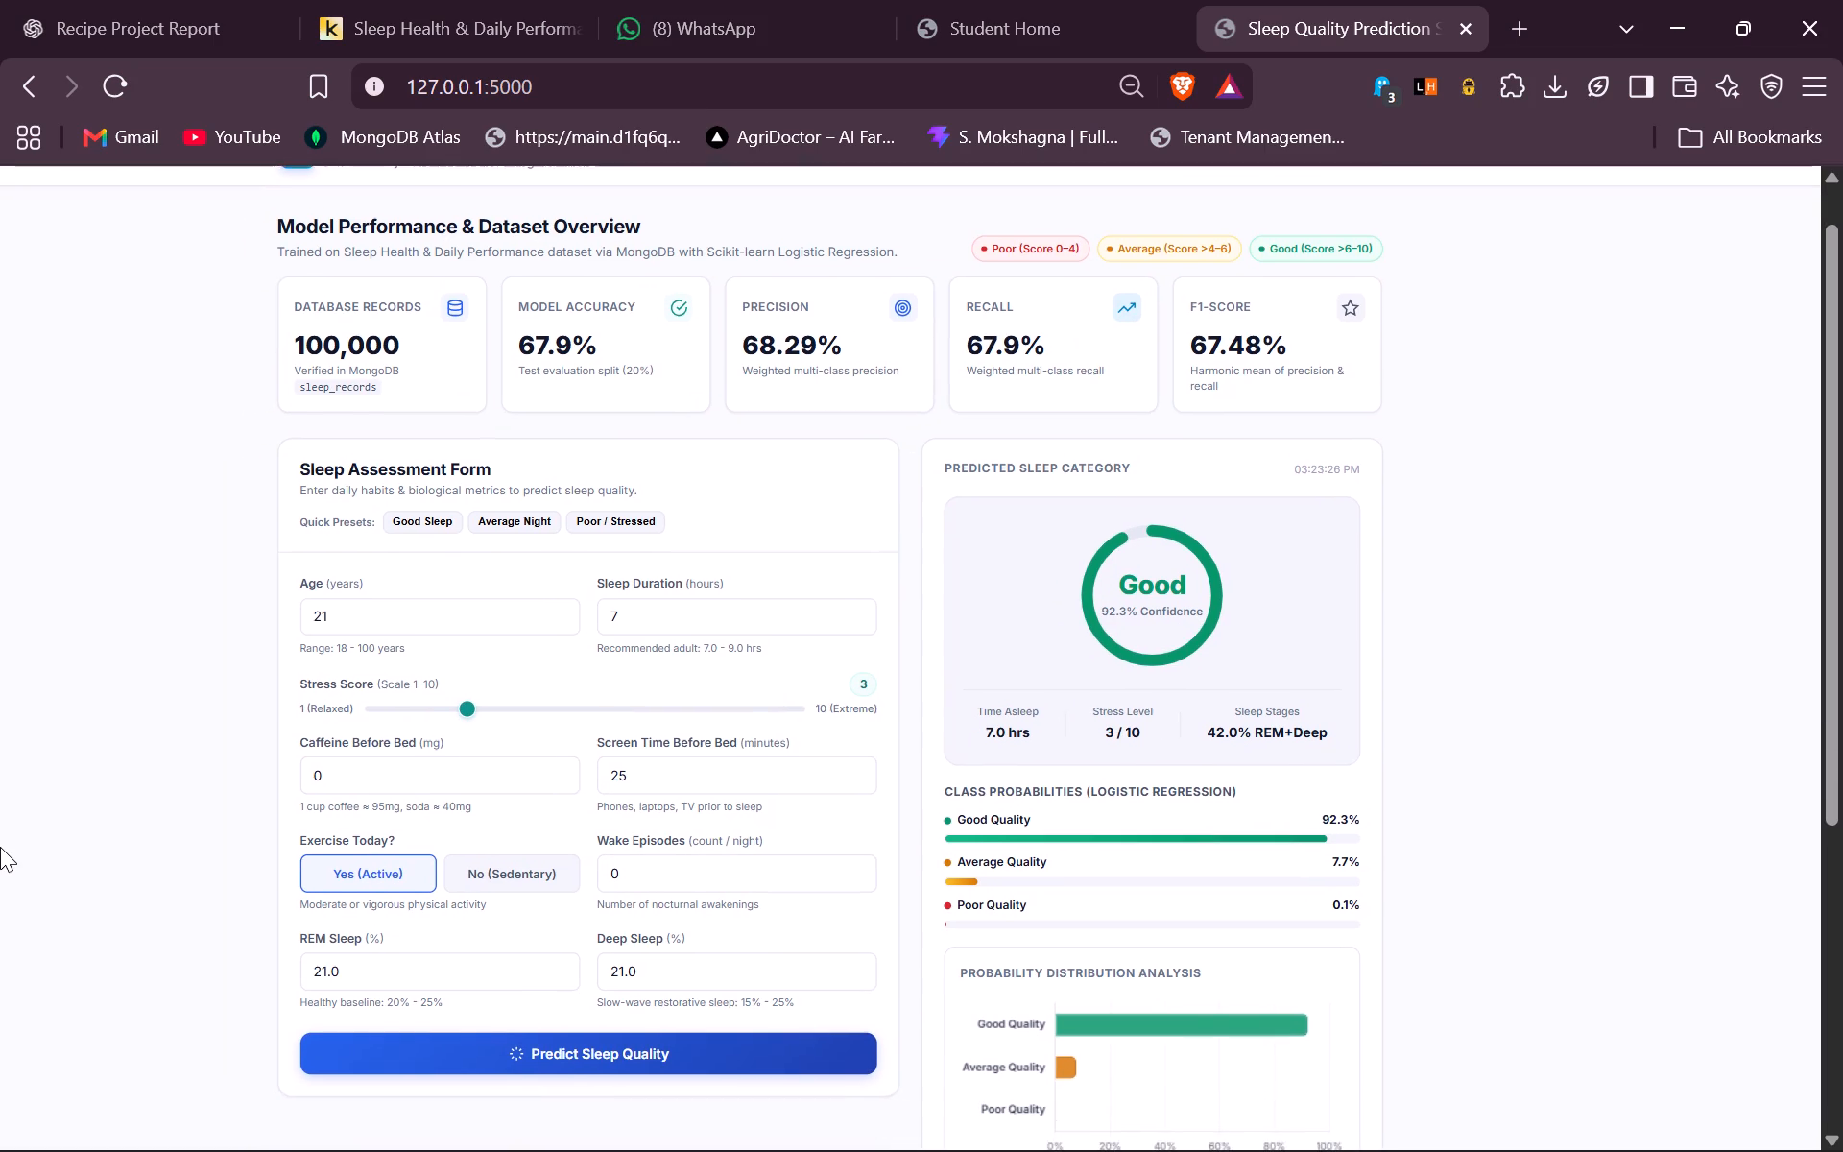
scroll(0, 847, right, 1)
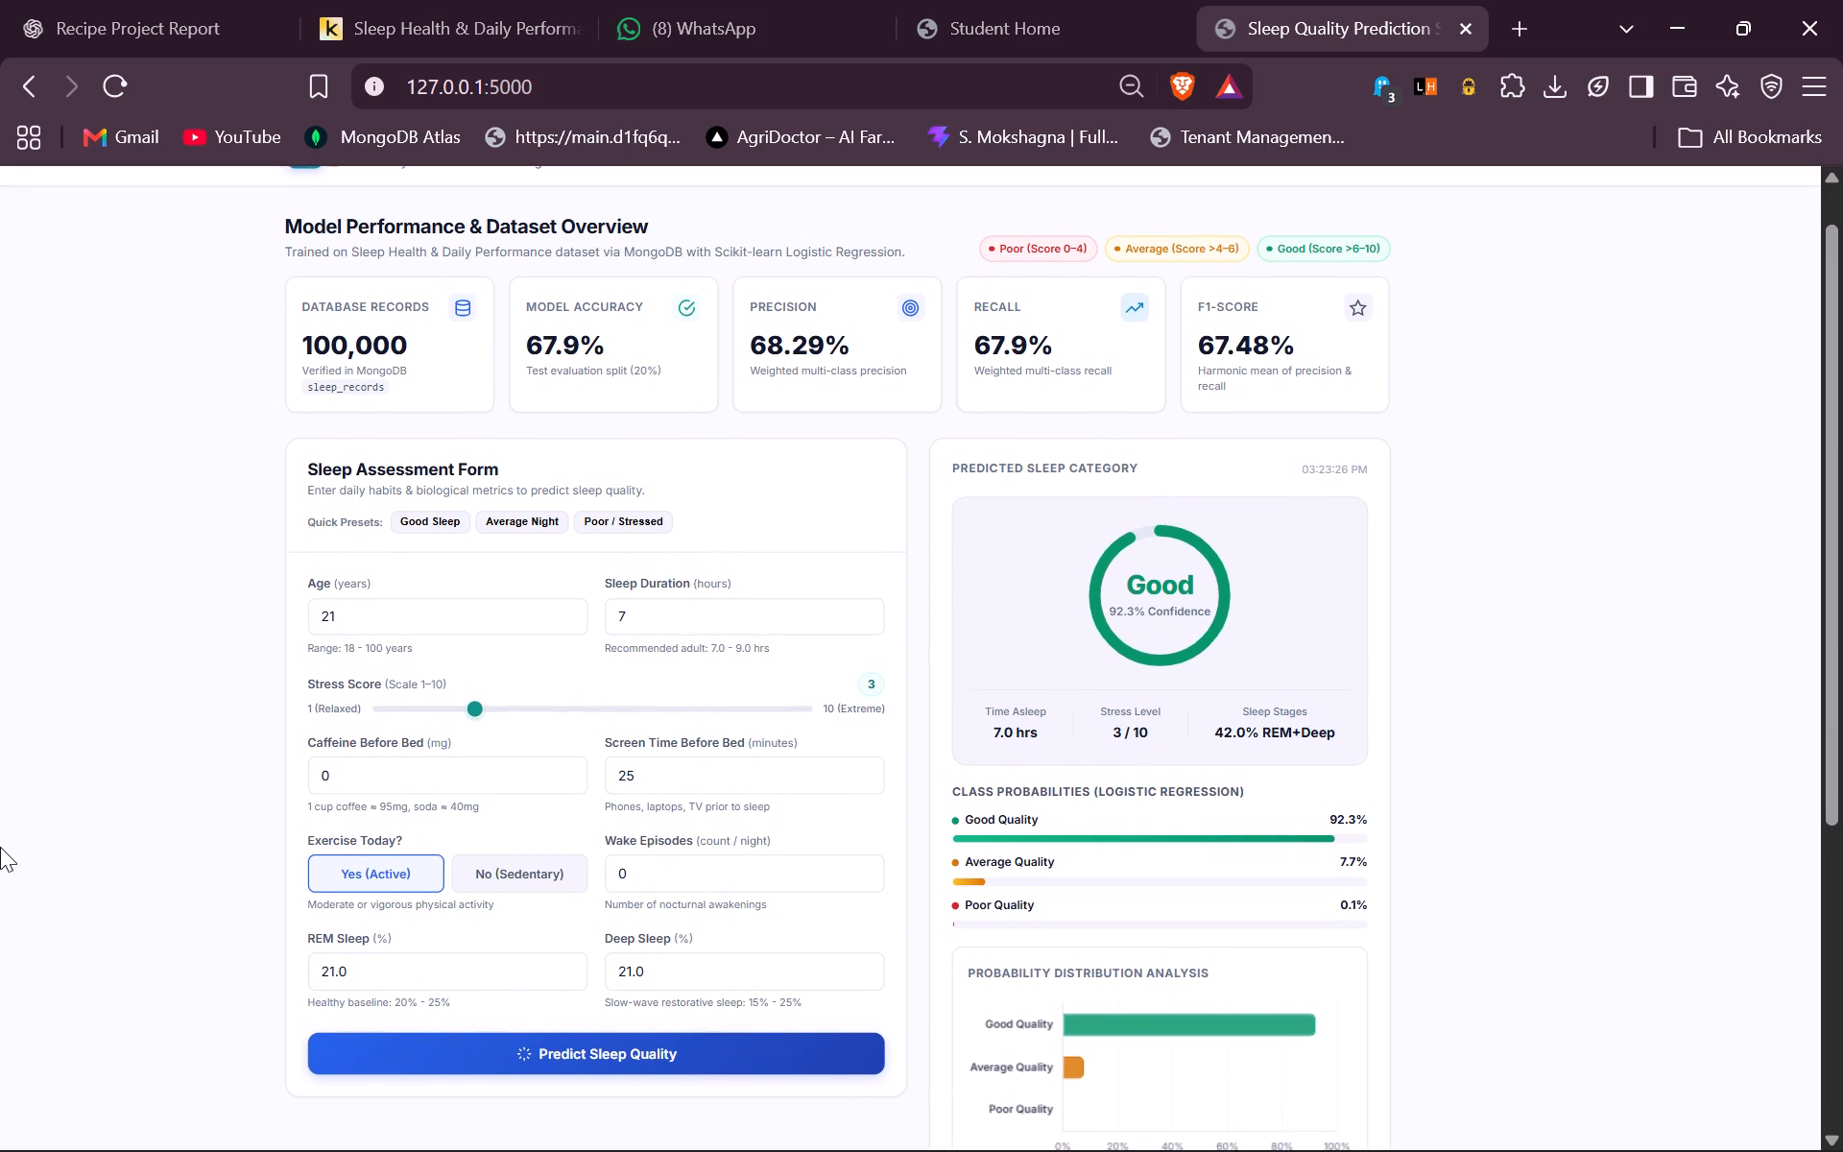
scroll(0, 847, right, 1)
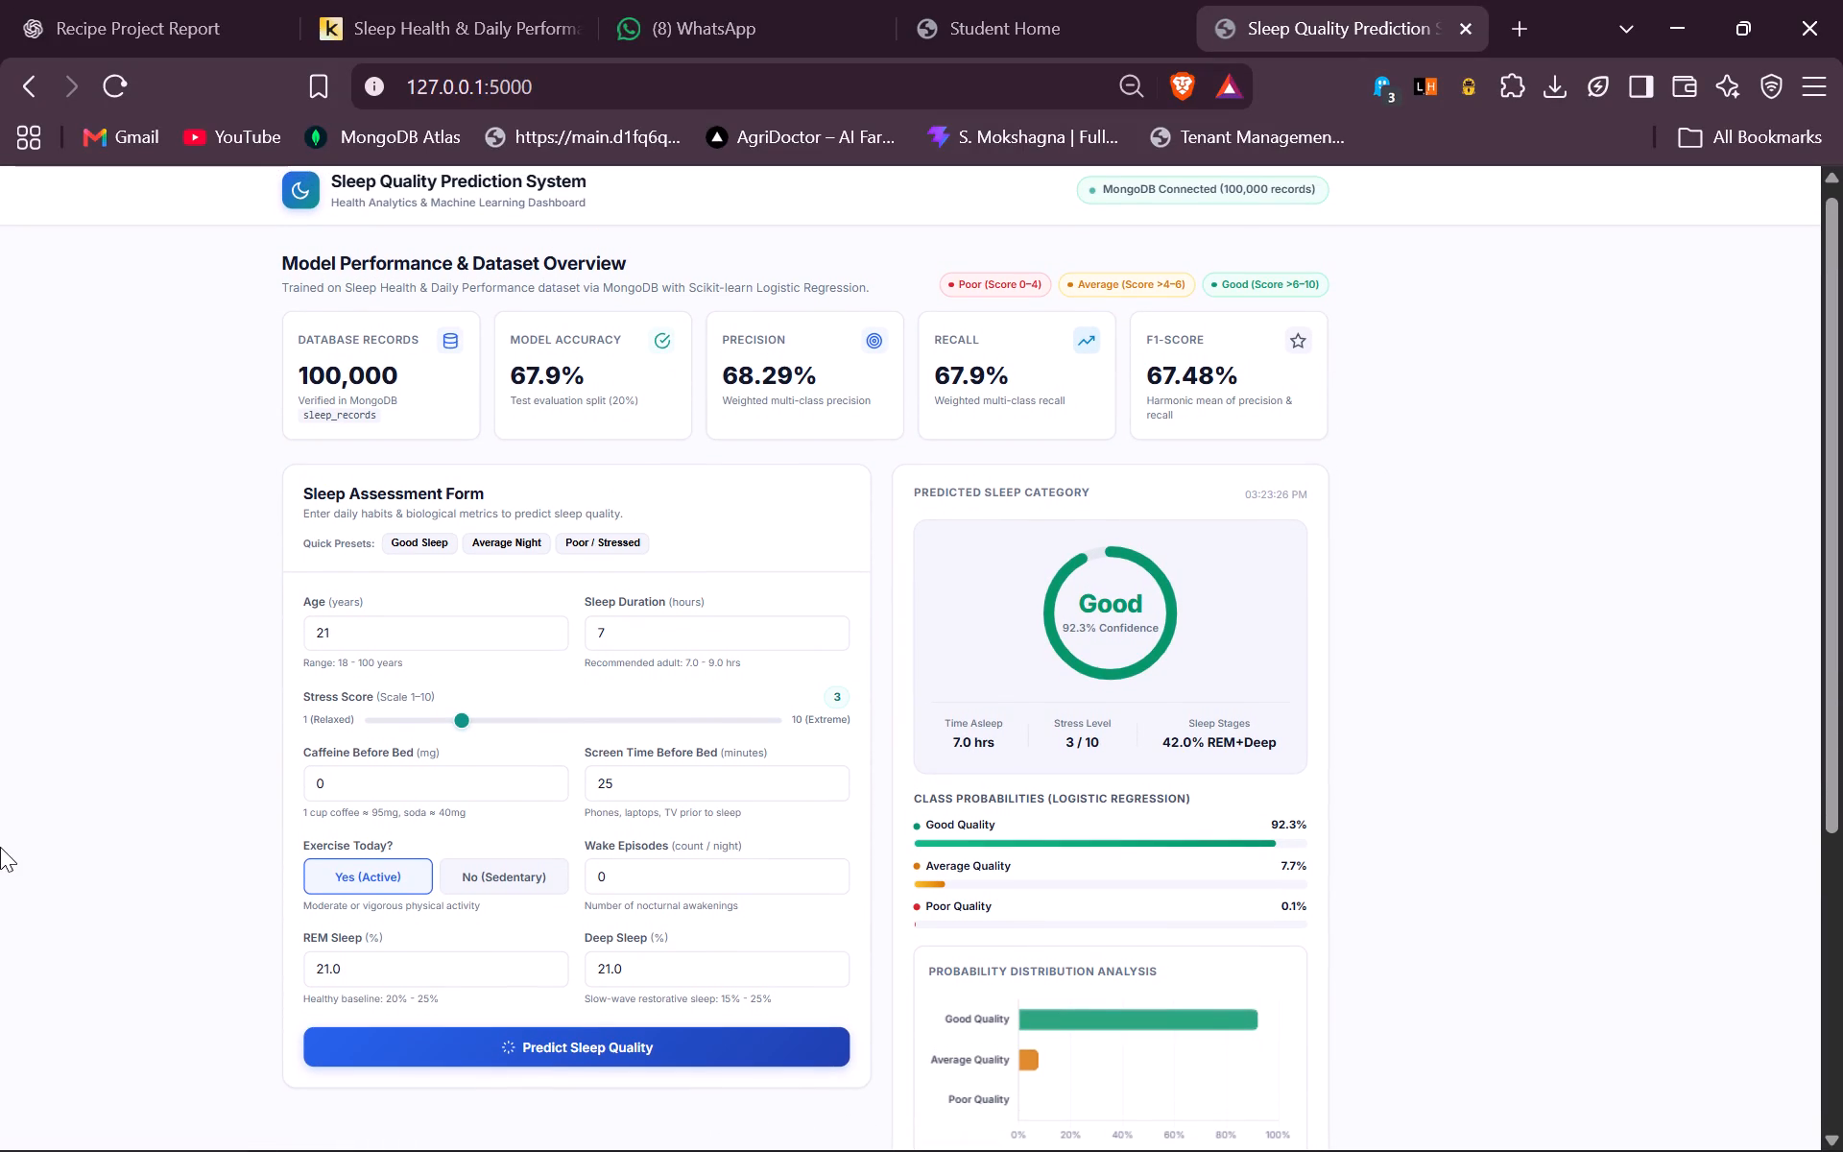
key(Print)
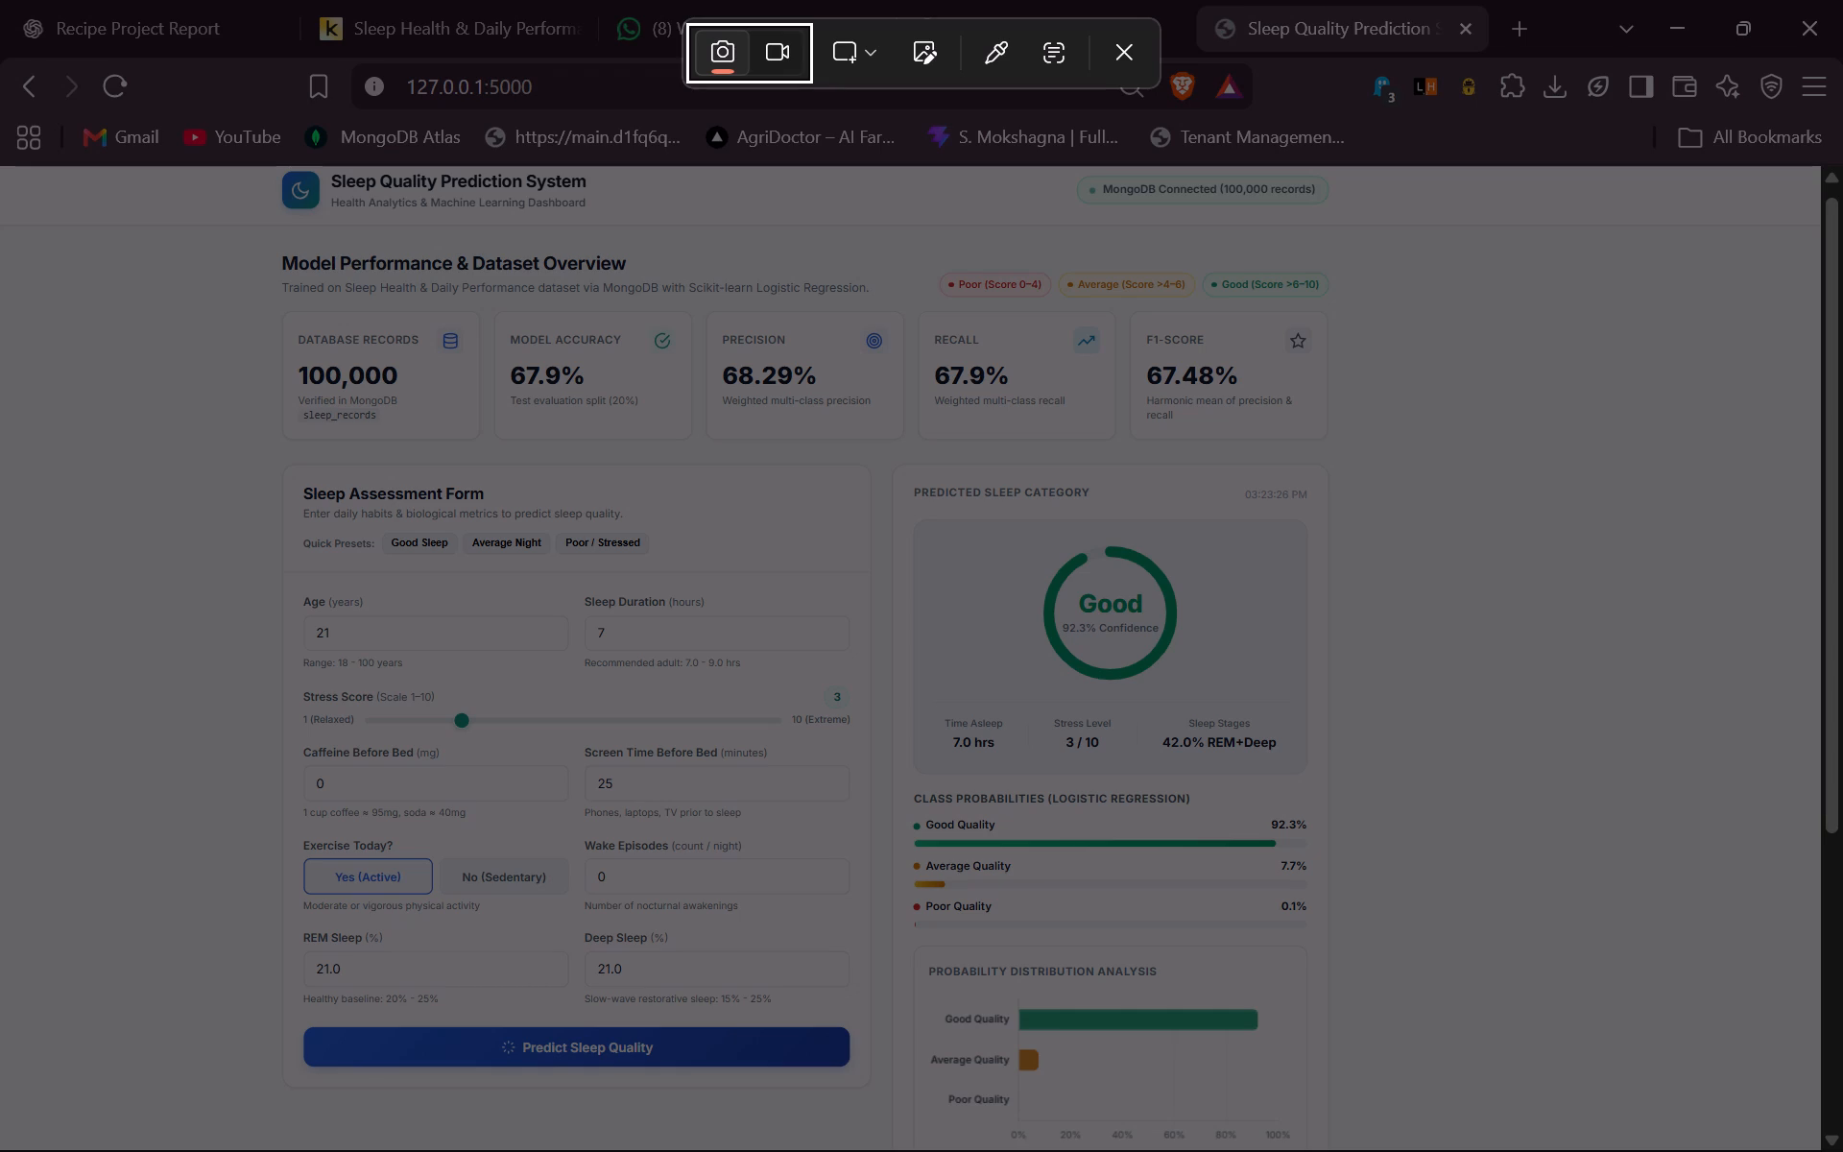
drag(235, 169, 1451, 1151)
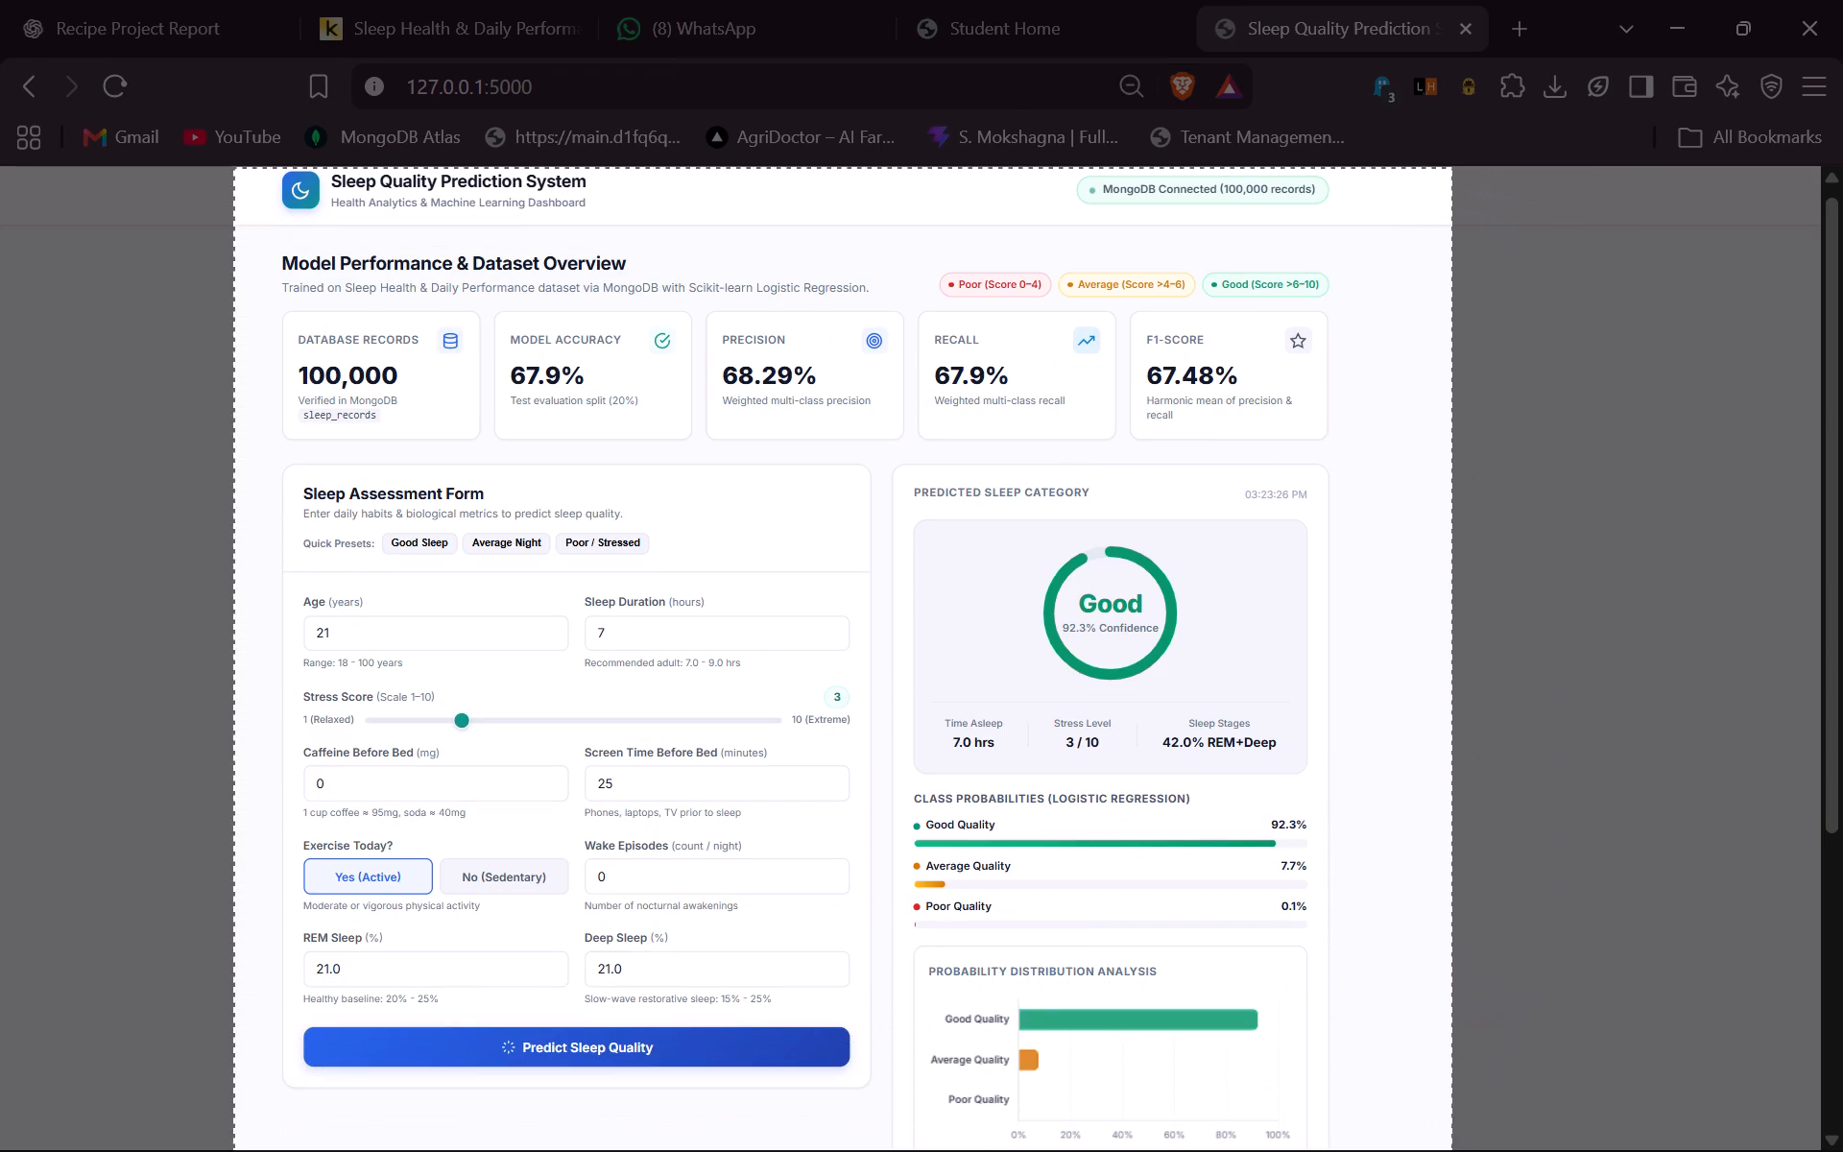
drag(1451, 1151, 1450, 1151)
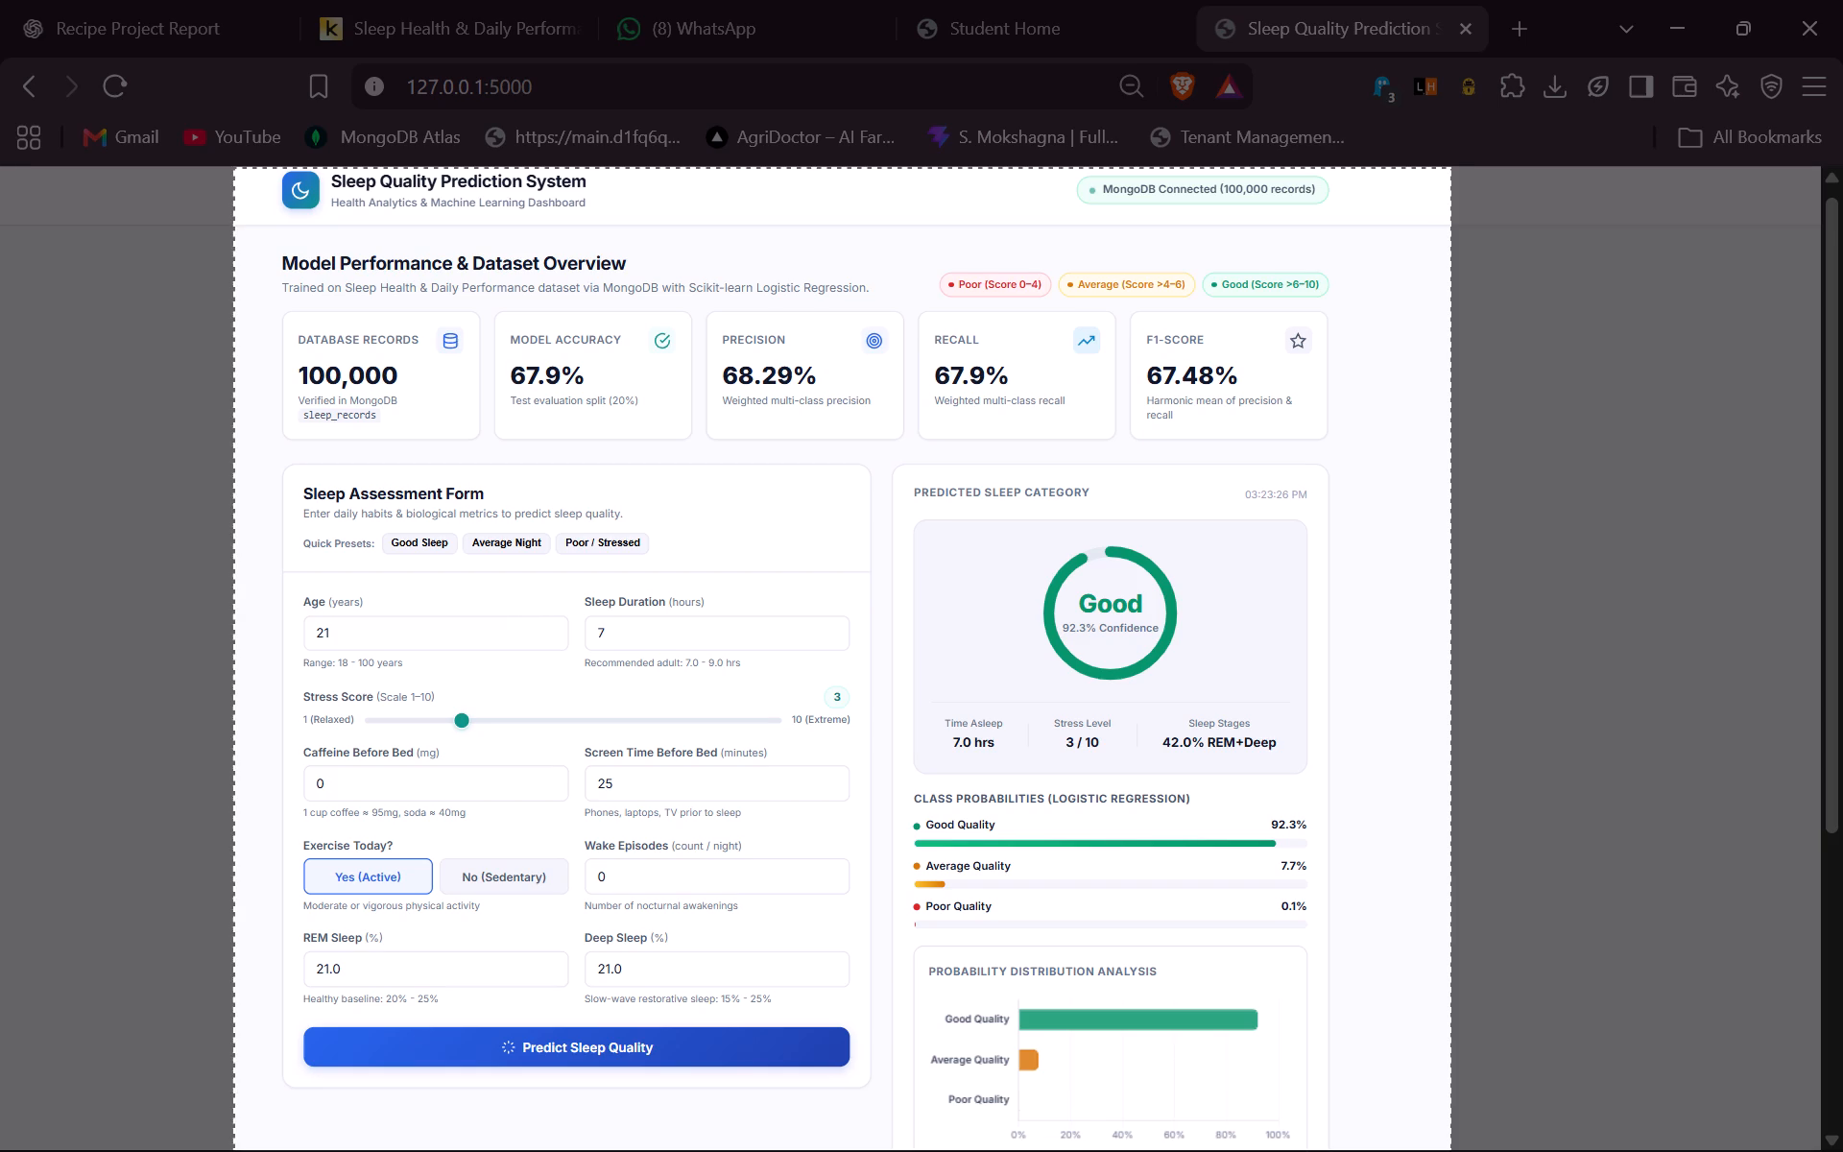
drag(1450, 1151, 1451, 1151)
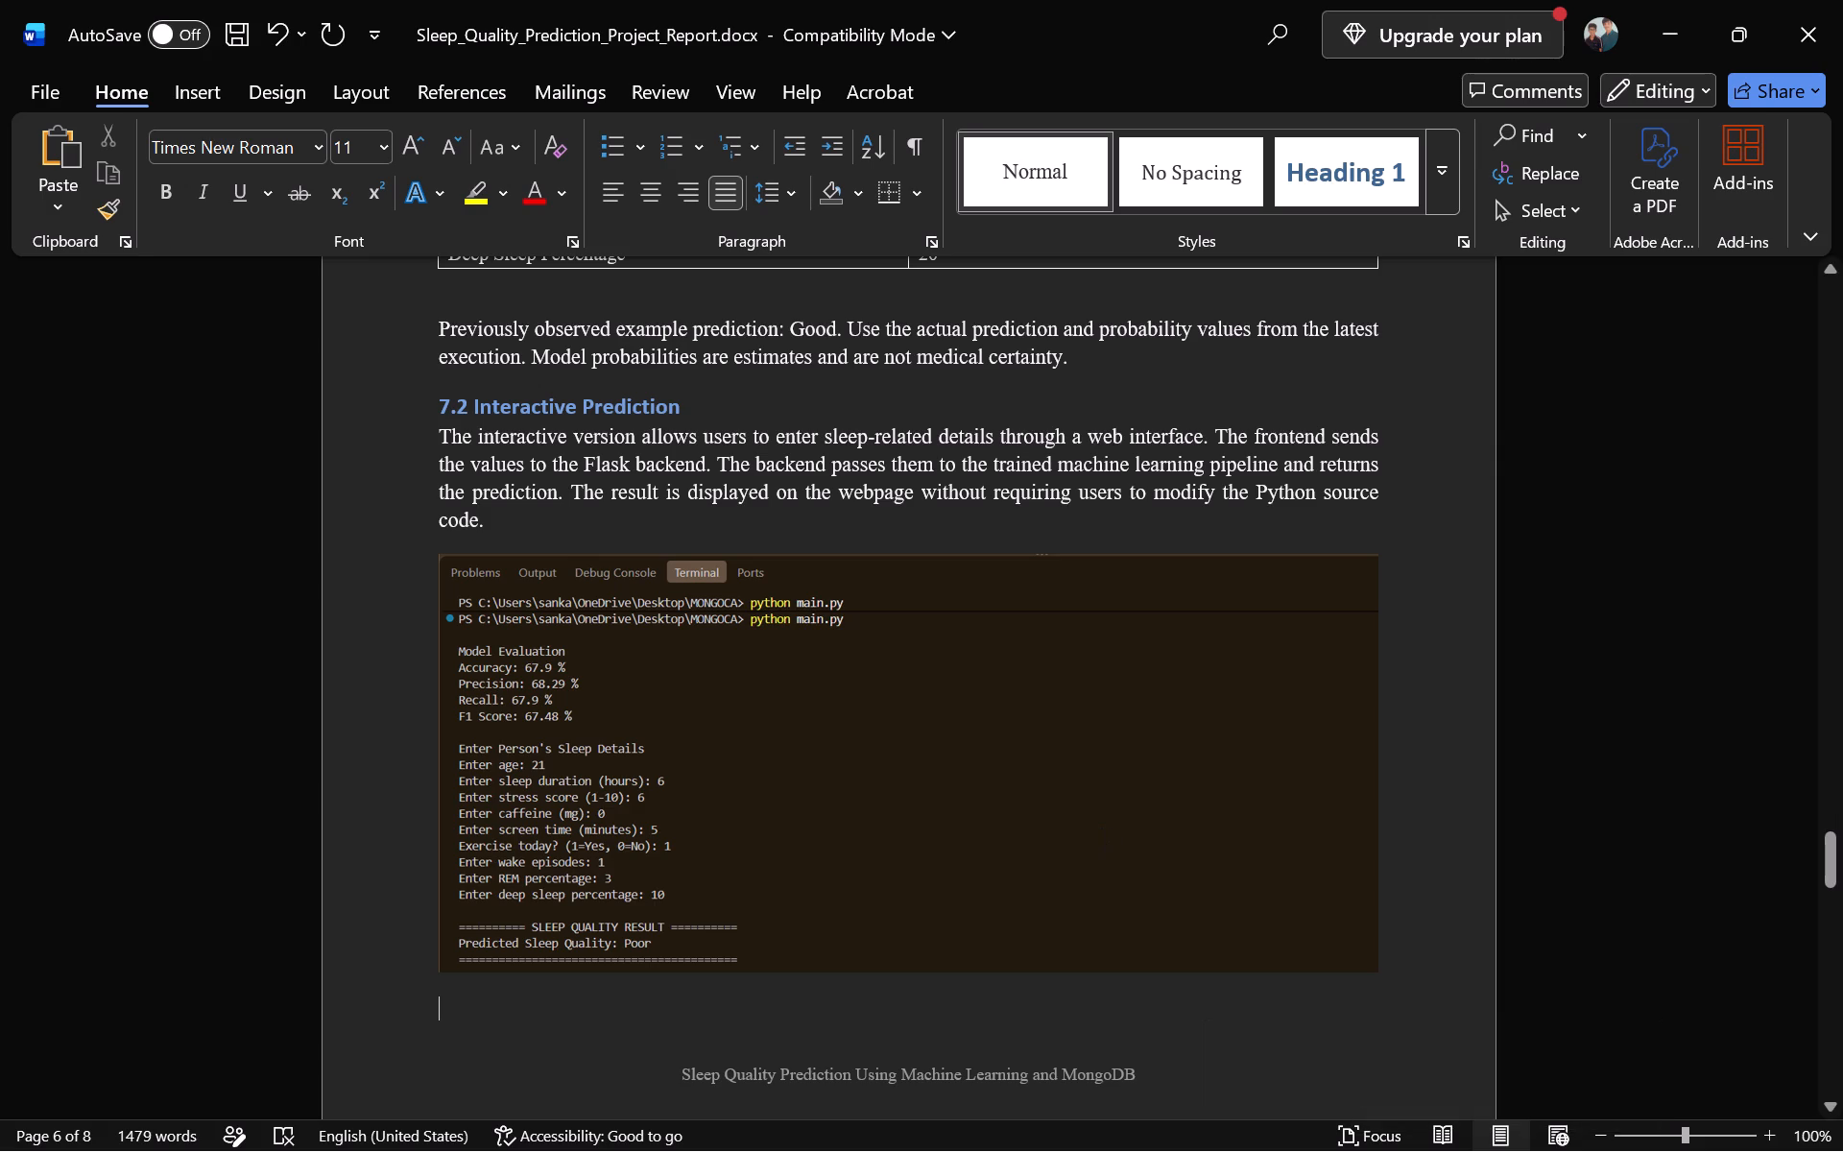
Paste the web page screenshot into the report's empty paragraph after the terminal output screenshot.
key(ctrl+v)
scroll(1000, 910, up, 1)
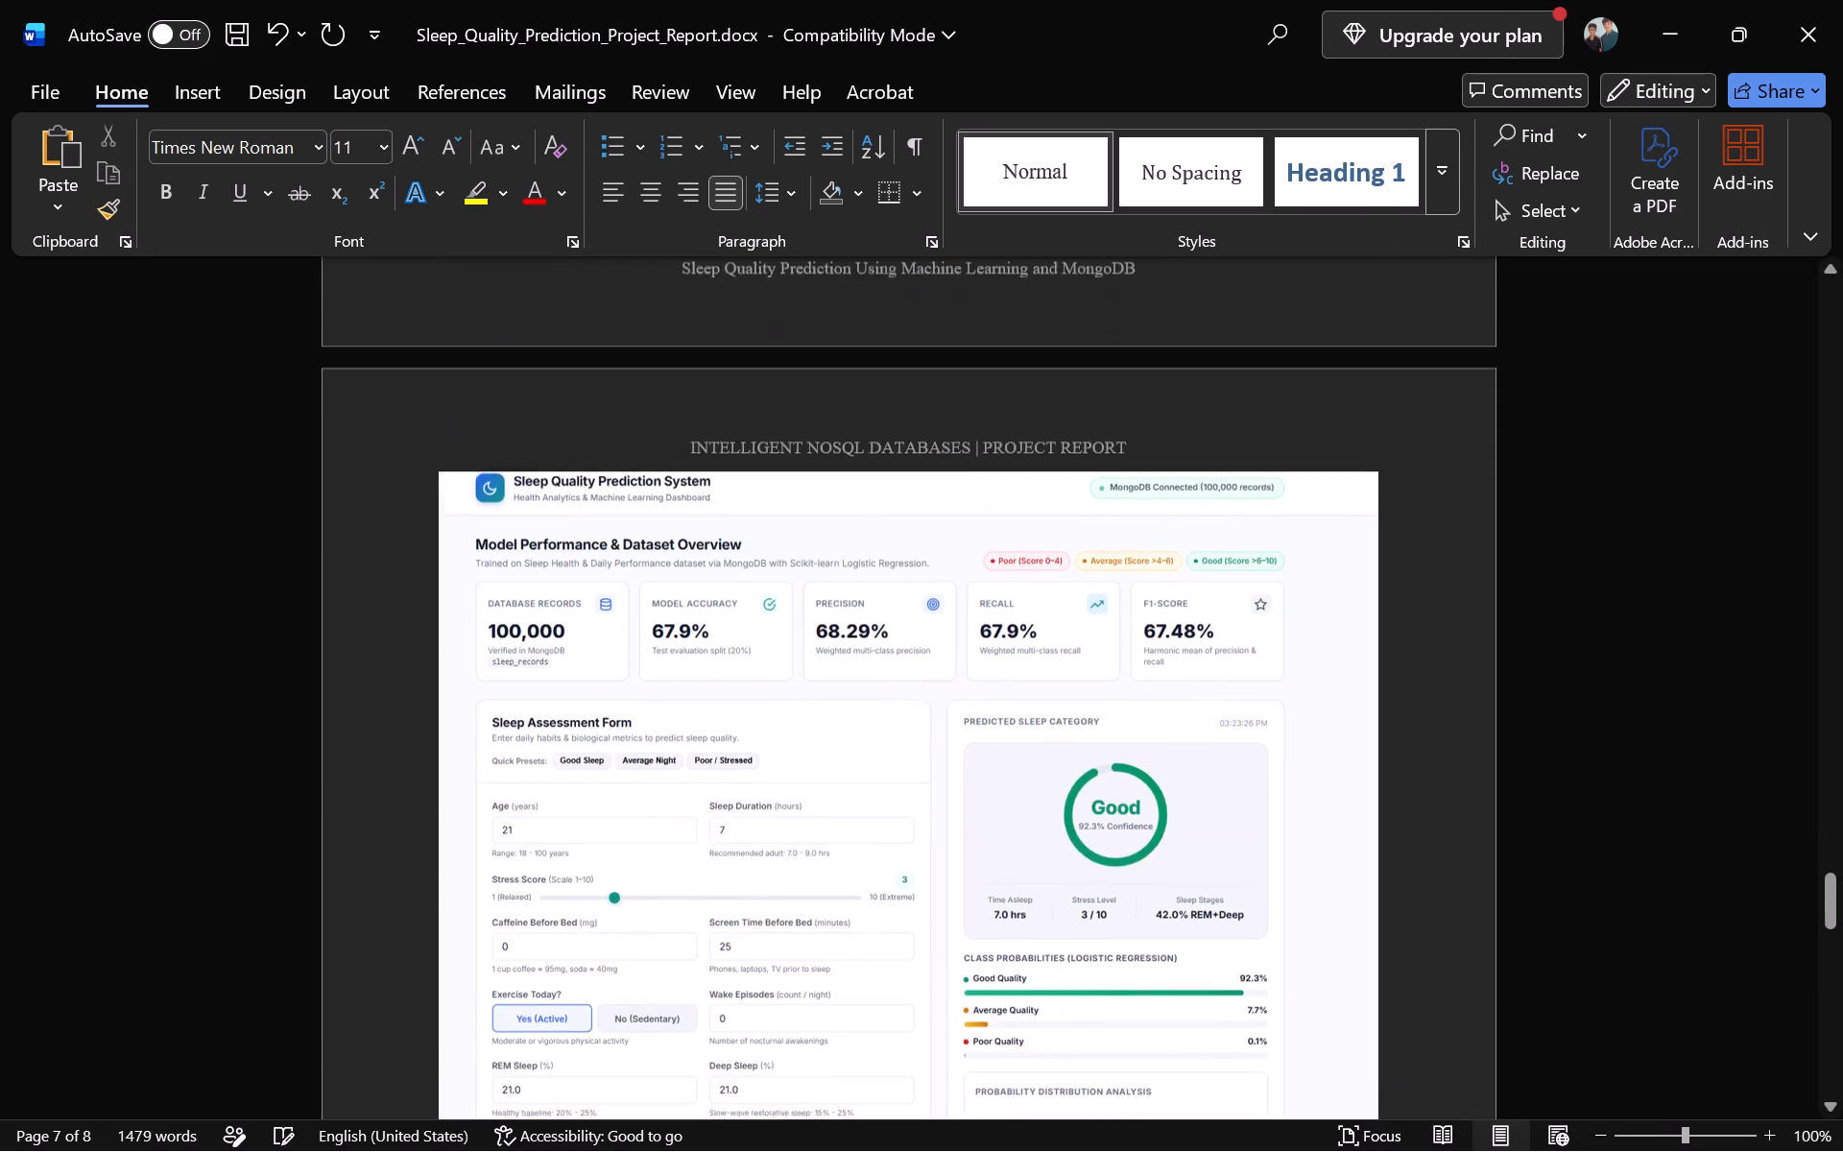
scroll(1000, 910, up, 1)
scroll(1000, 910, down, 2)
Reduce the web page screenshot's height from its bottom edge so more of the 8. Advantages section fits below it.
click(910, 749)
scroll(910, 749, down, 1)
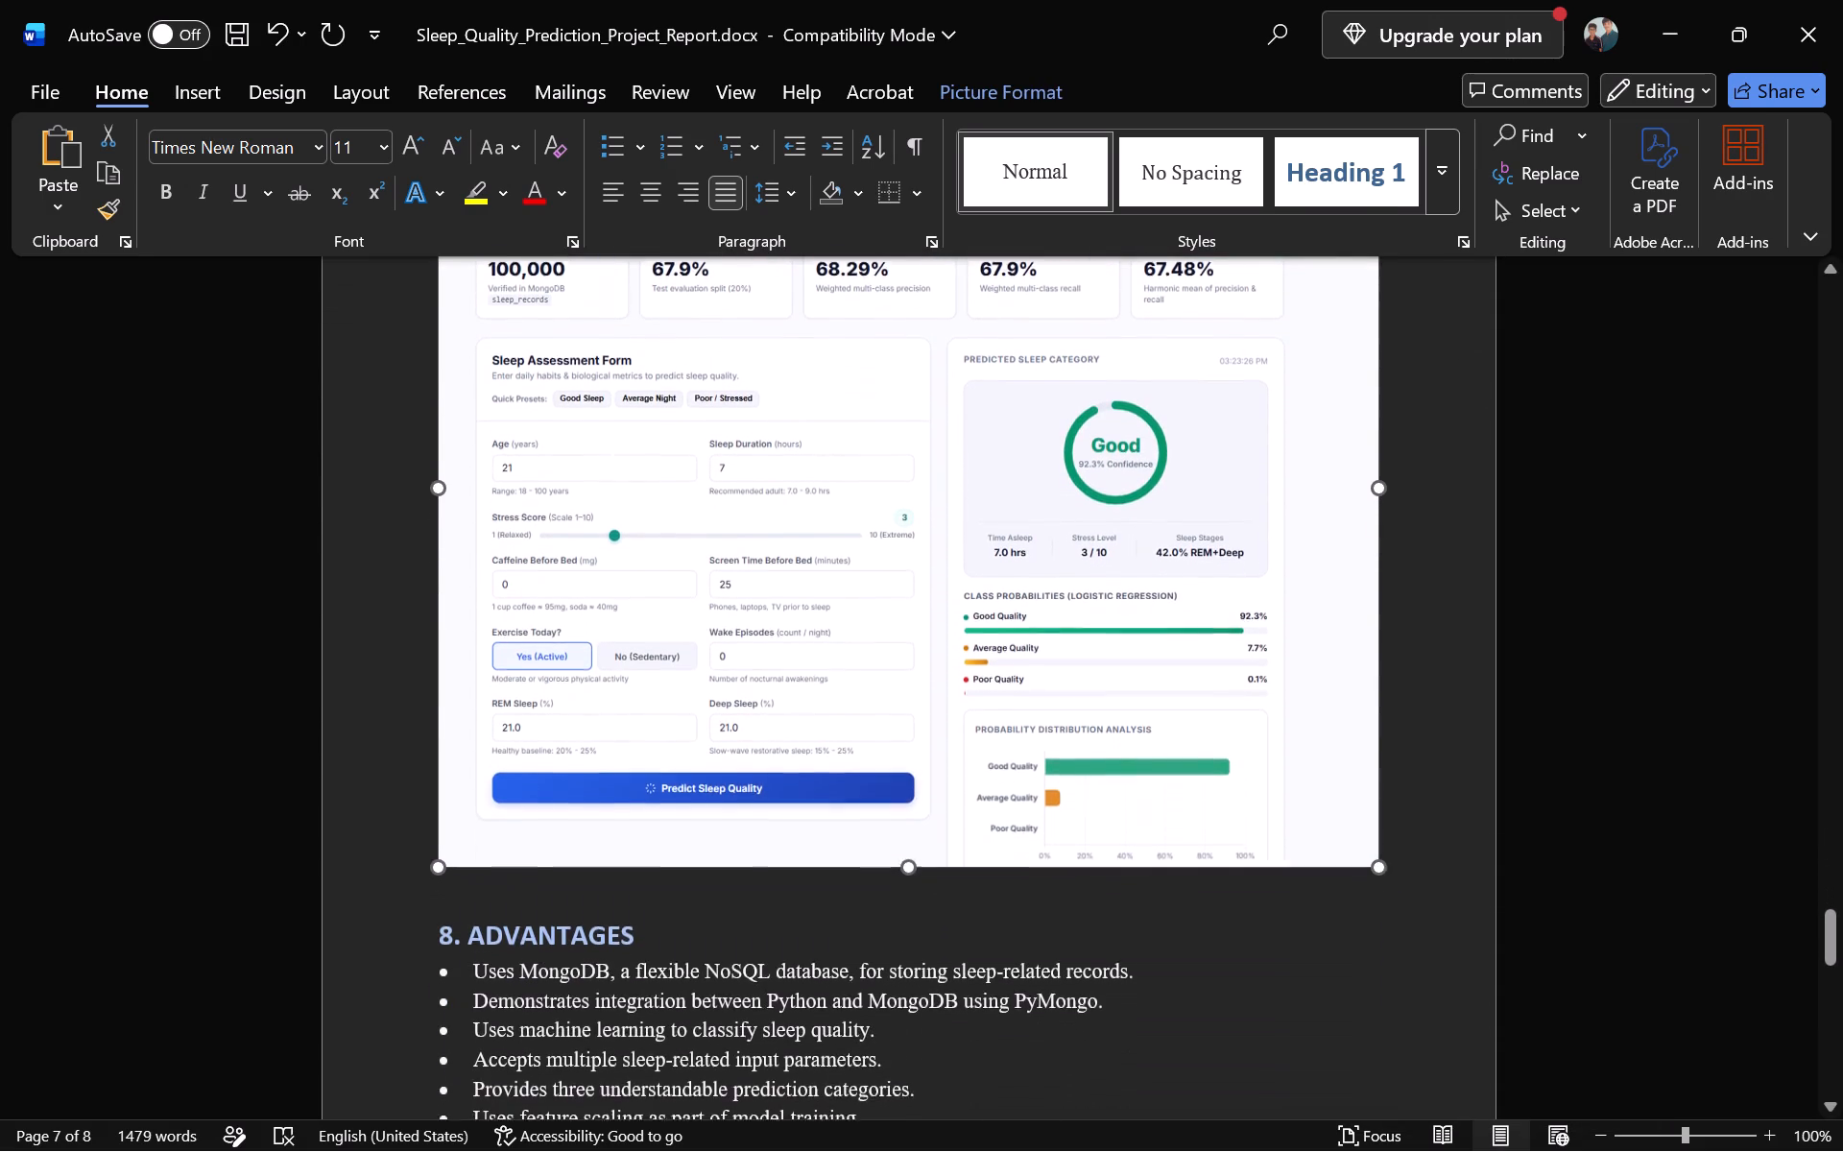
drag(910, 849, 913, 750)
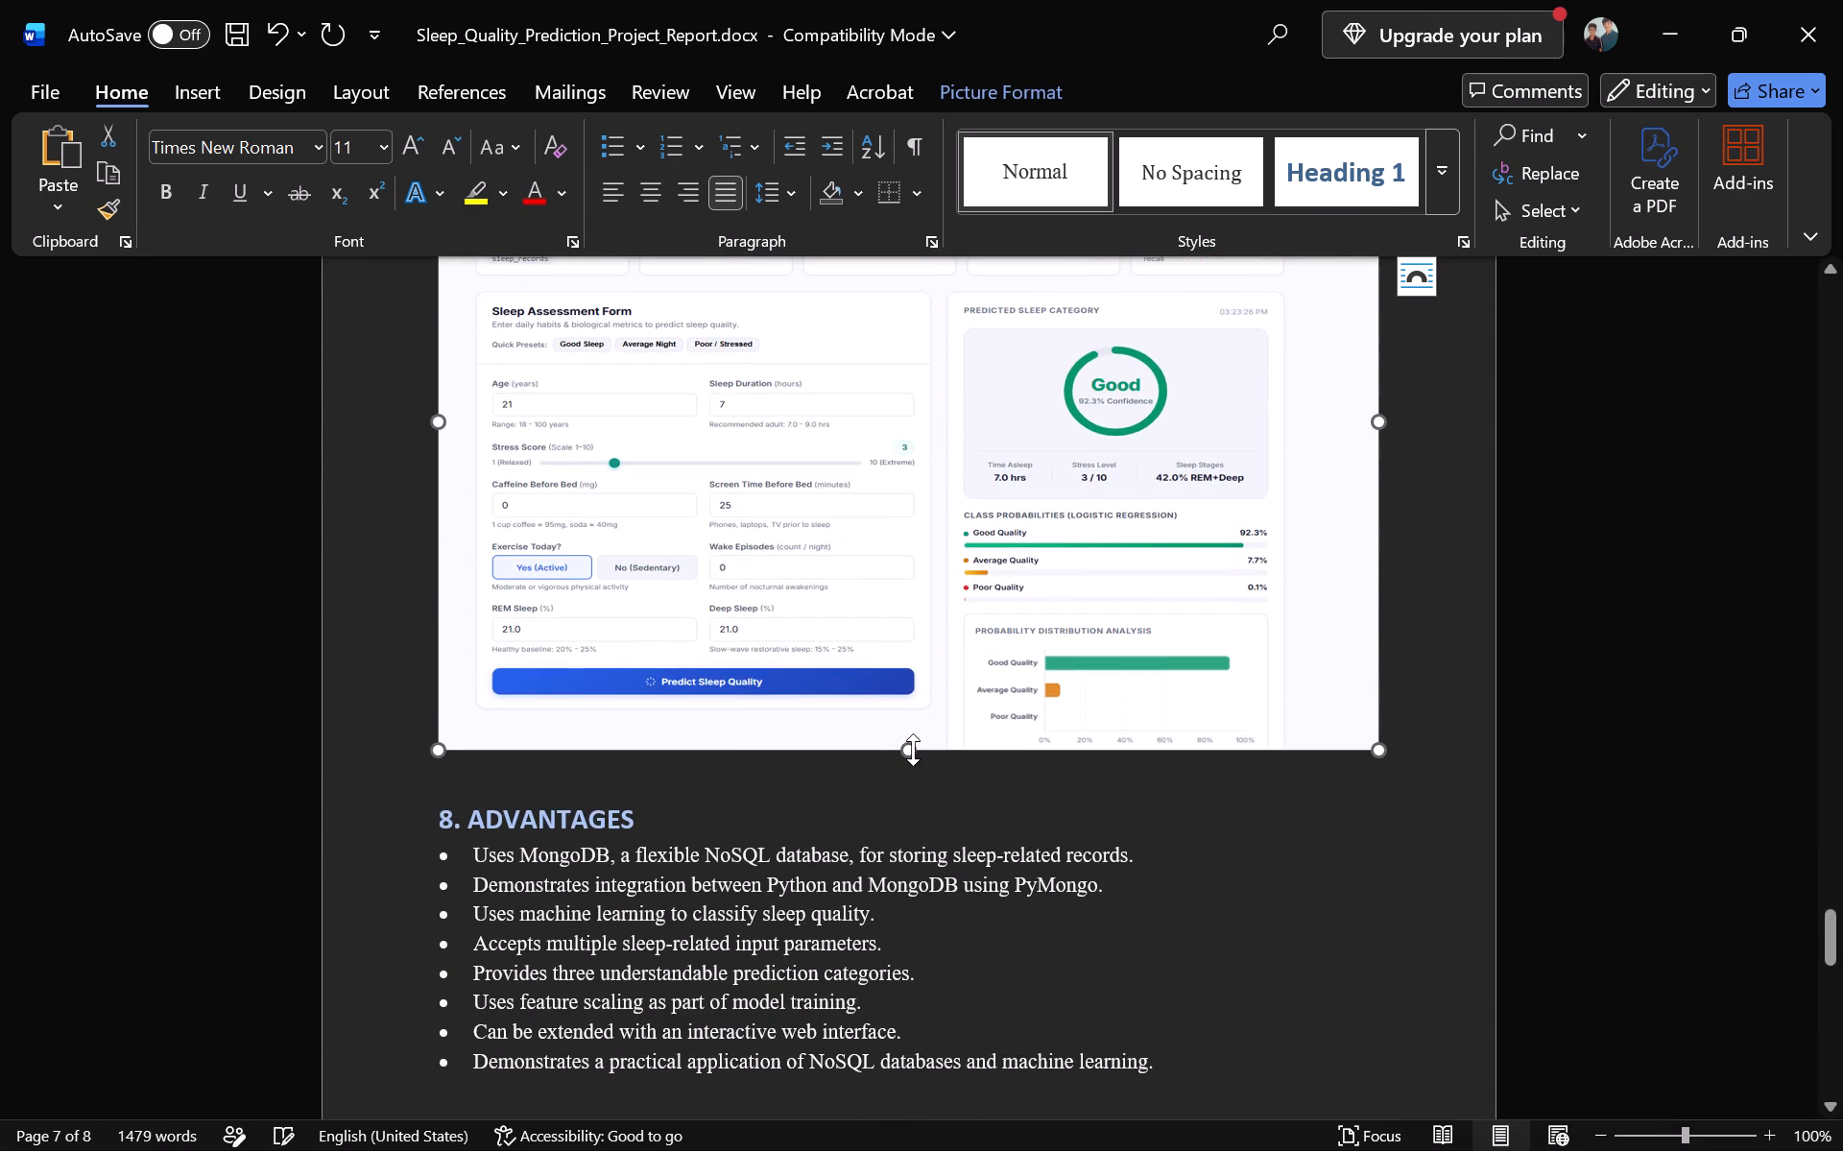
Switch to the sample PDF in Edge and review its output and results, conclusion and complete source code sections.
scroll(769, 900, down, 2)
click(666, 482)
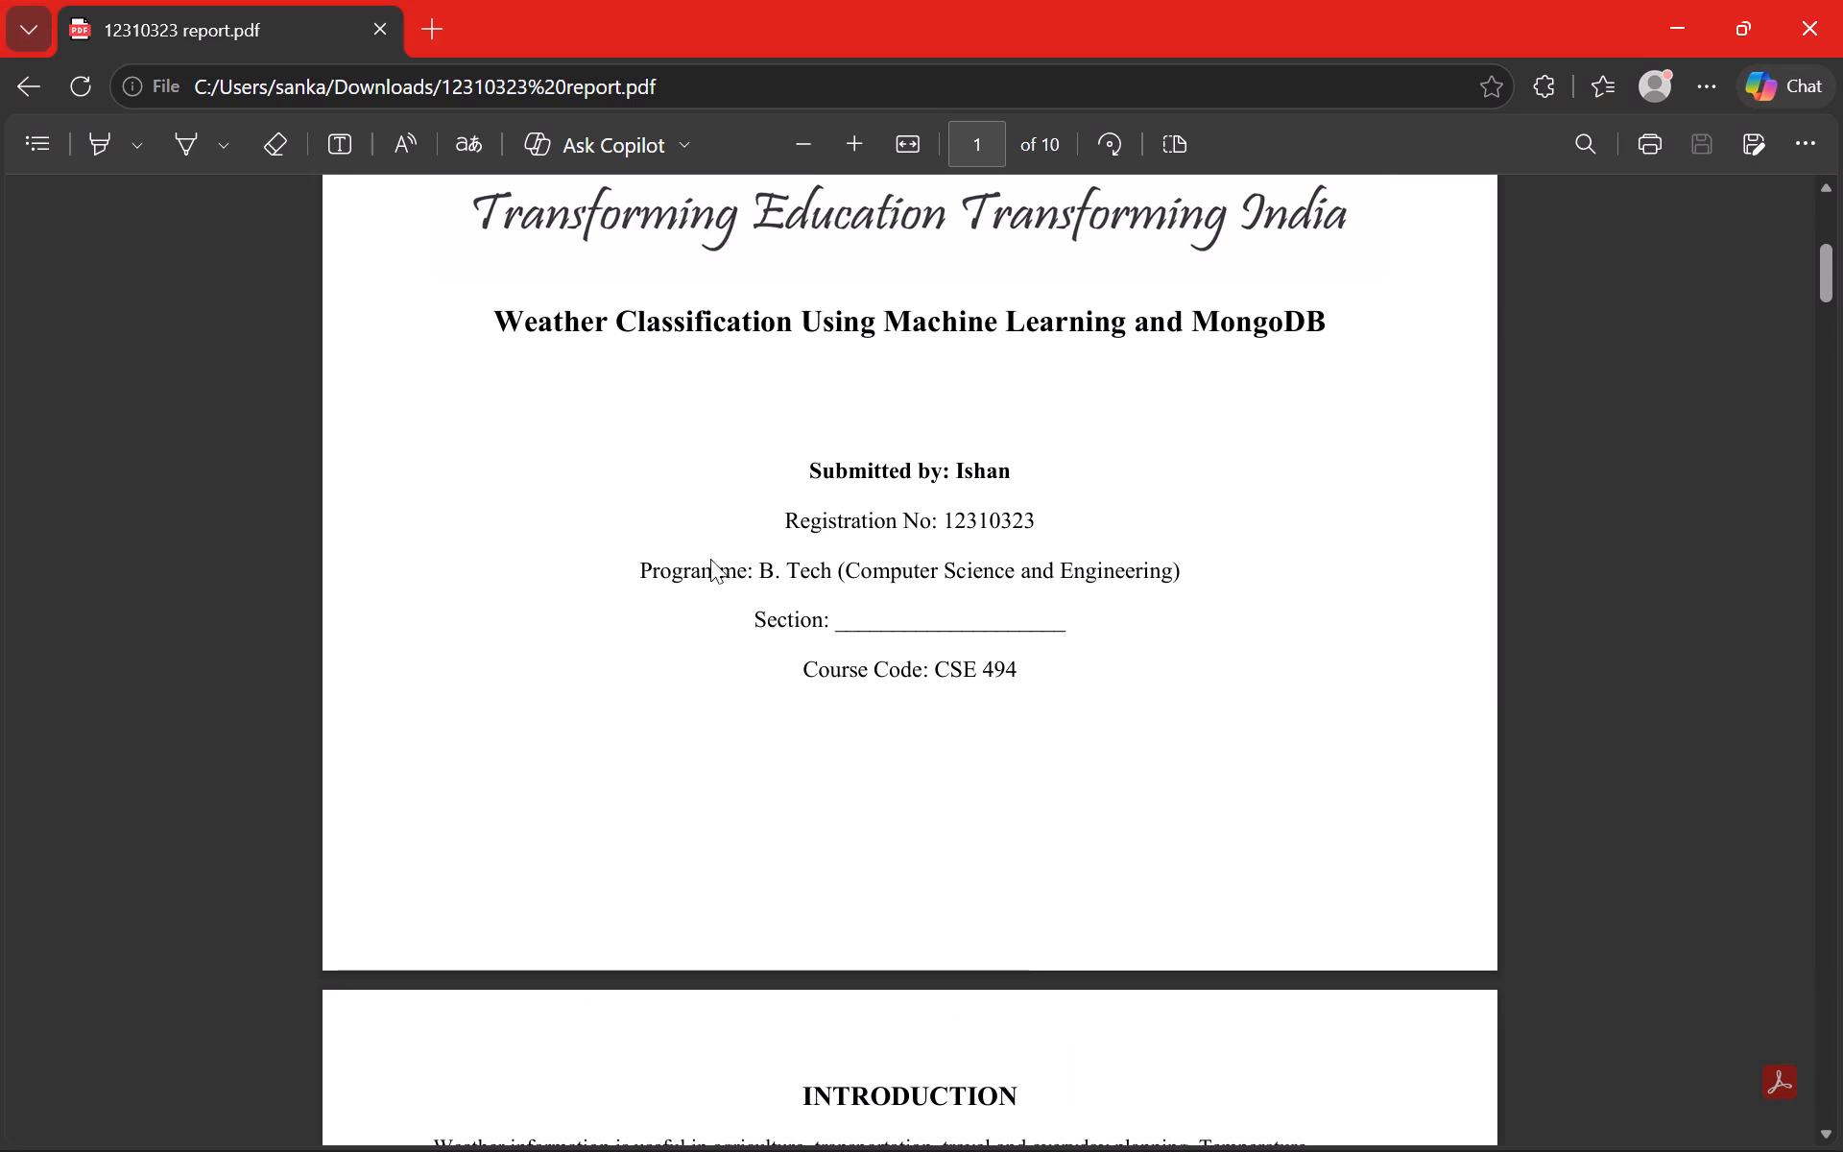
scroll(737, 612, down, 15)
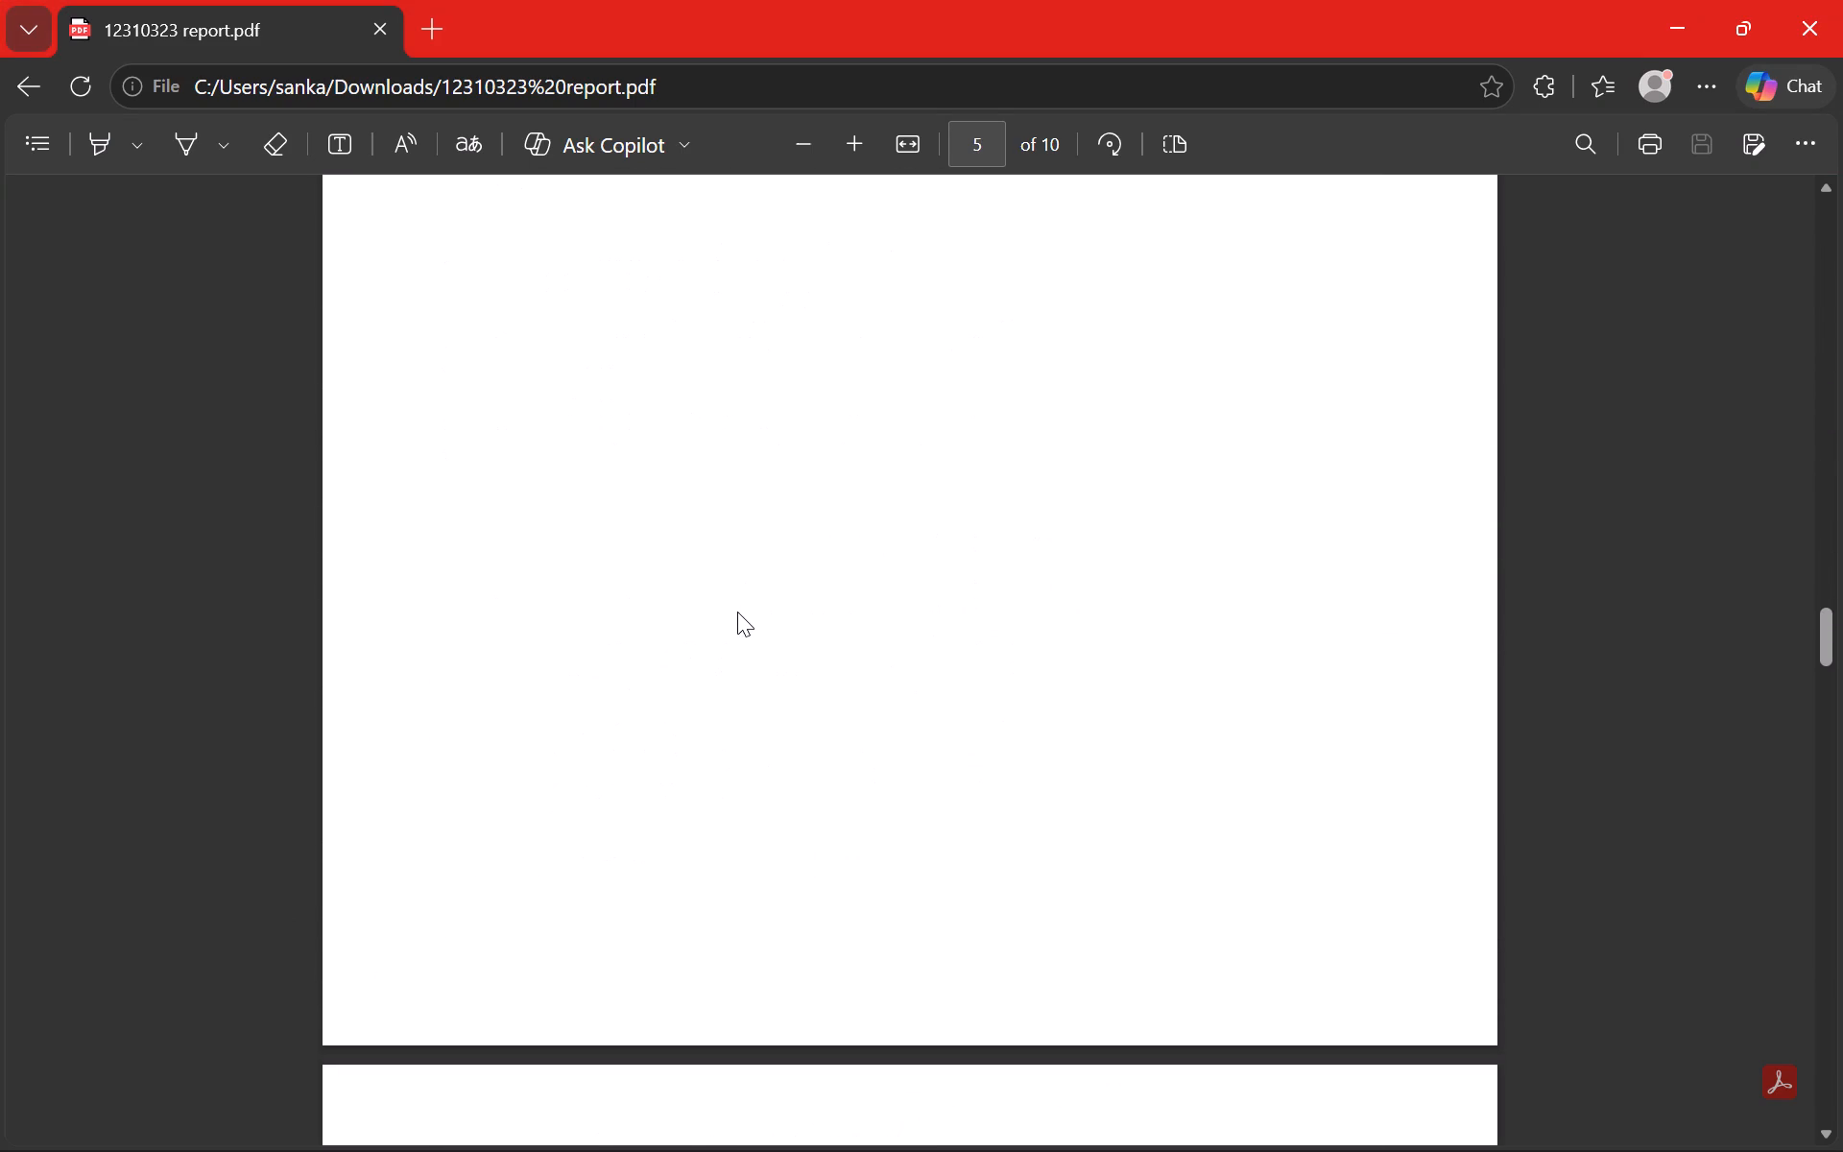
scroll(737, 612, down, 2)
scroll(737, 612, up, 3)
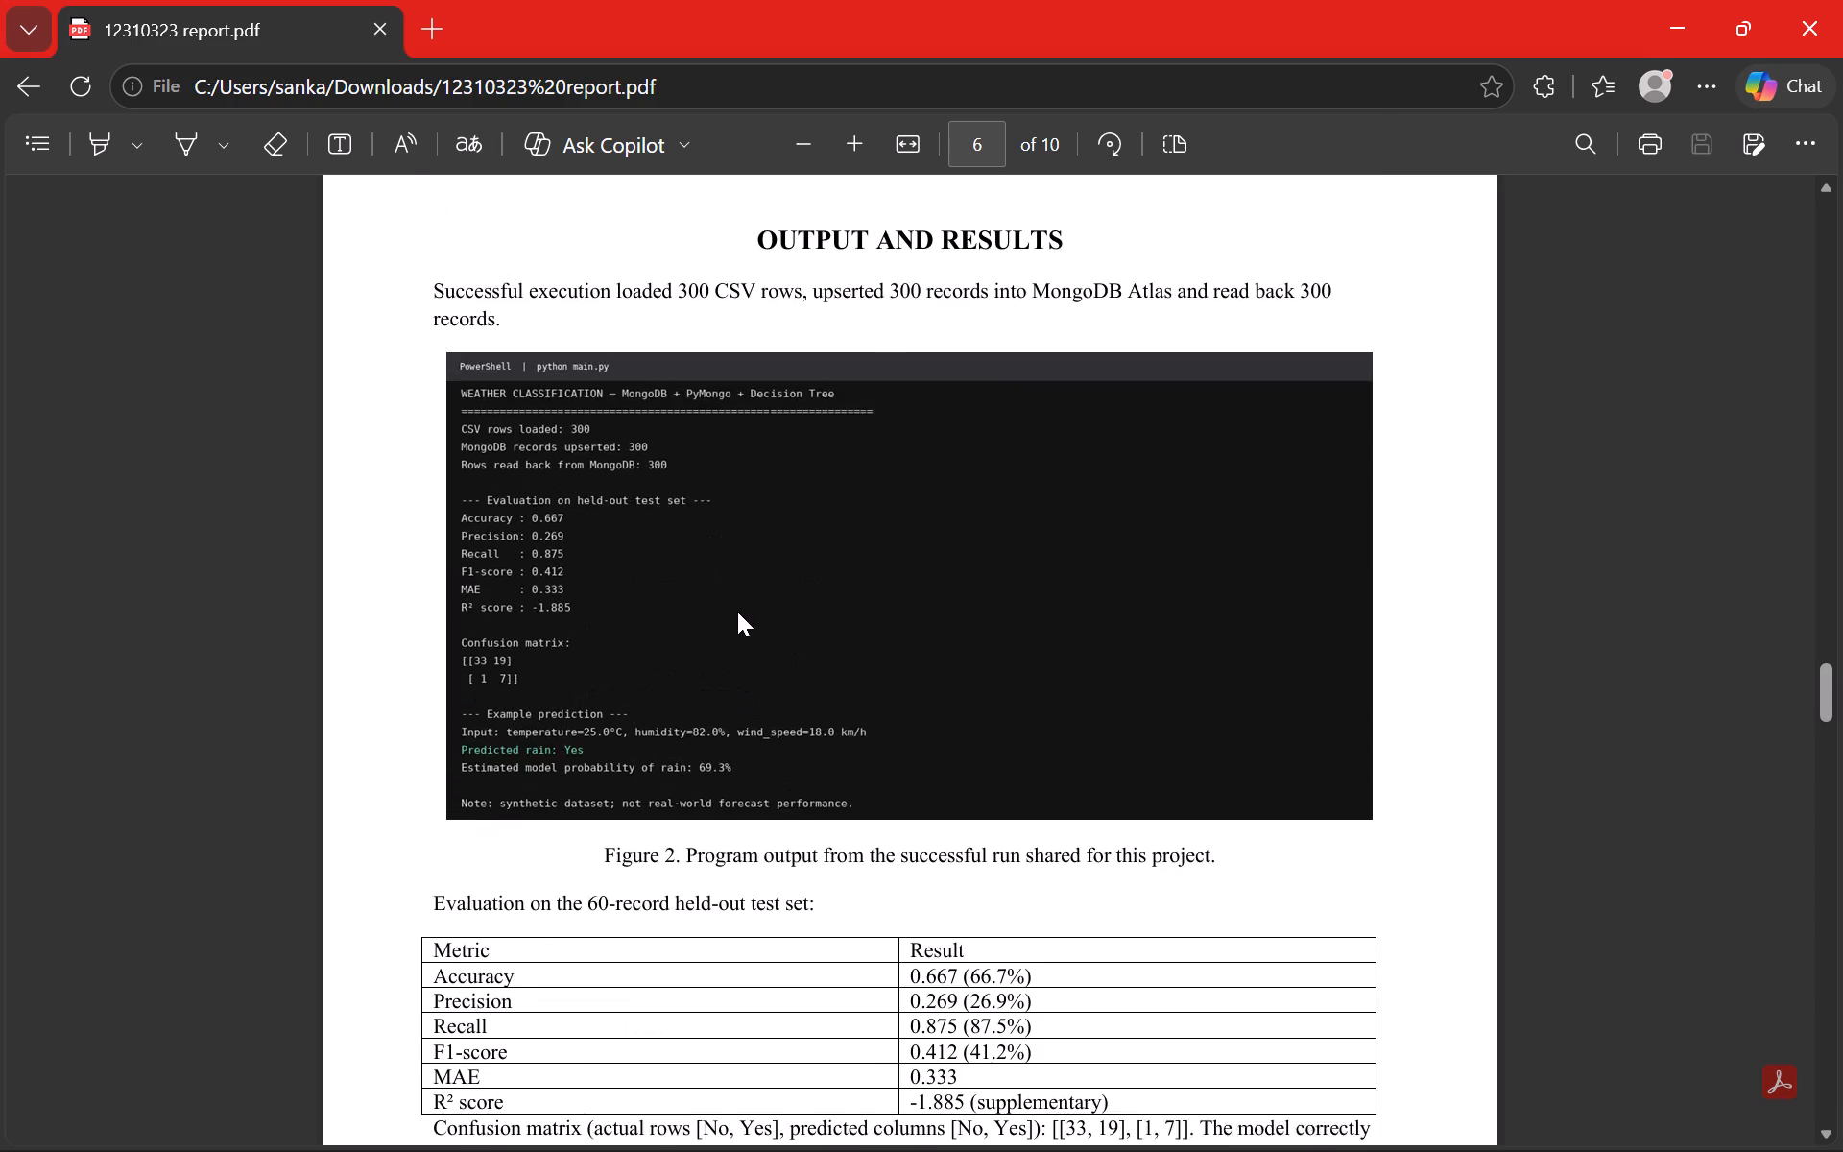
scroll(737, 612, down, 2)
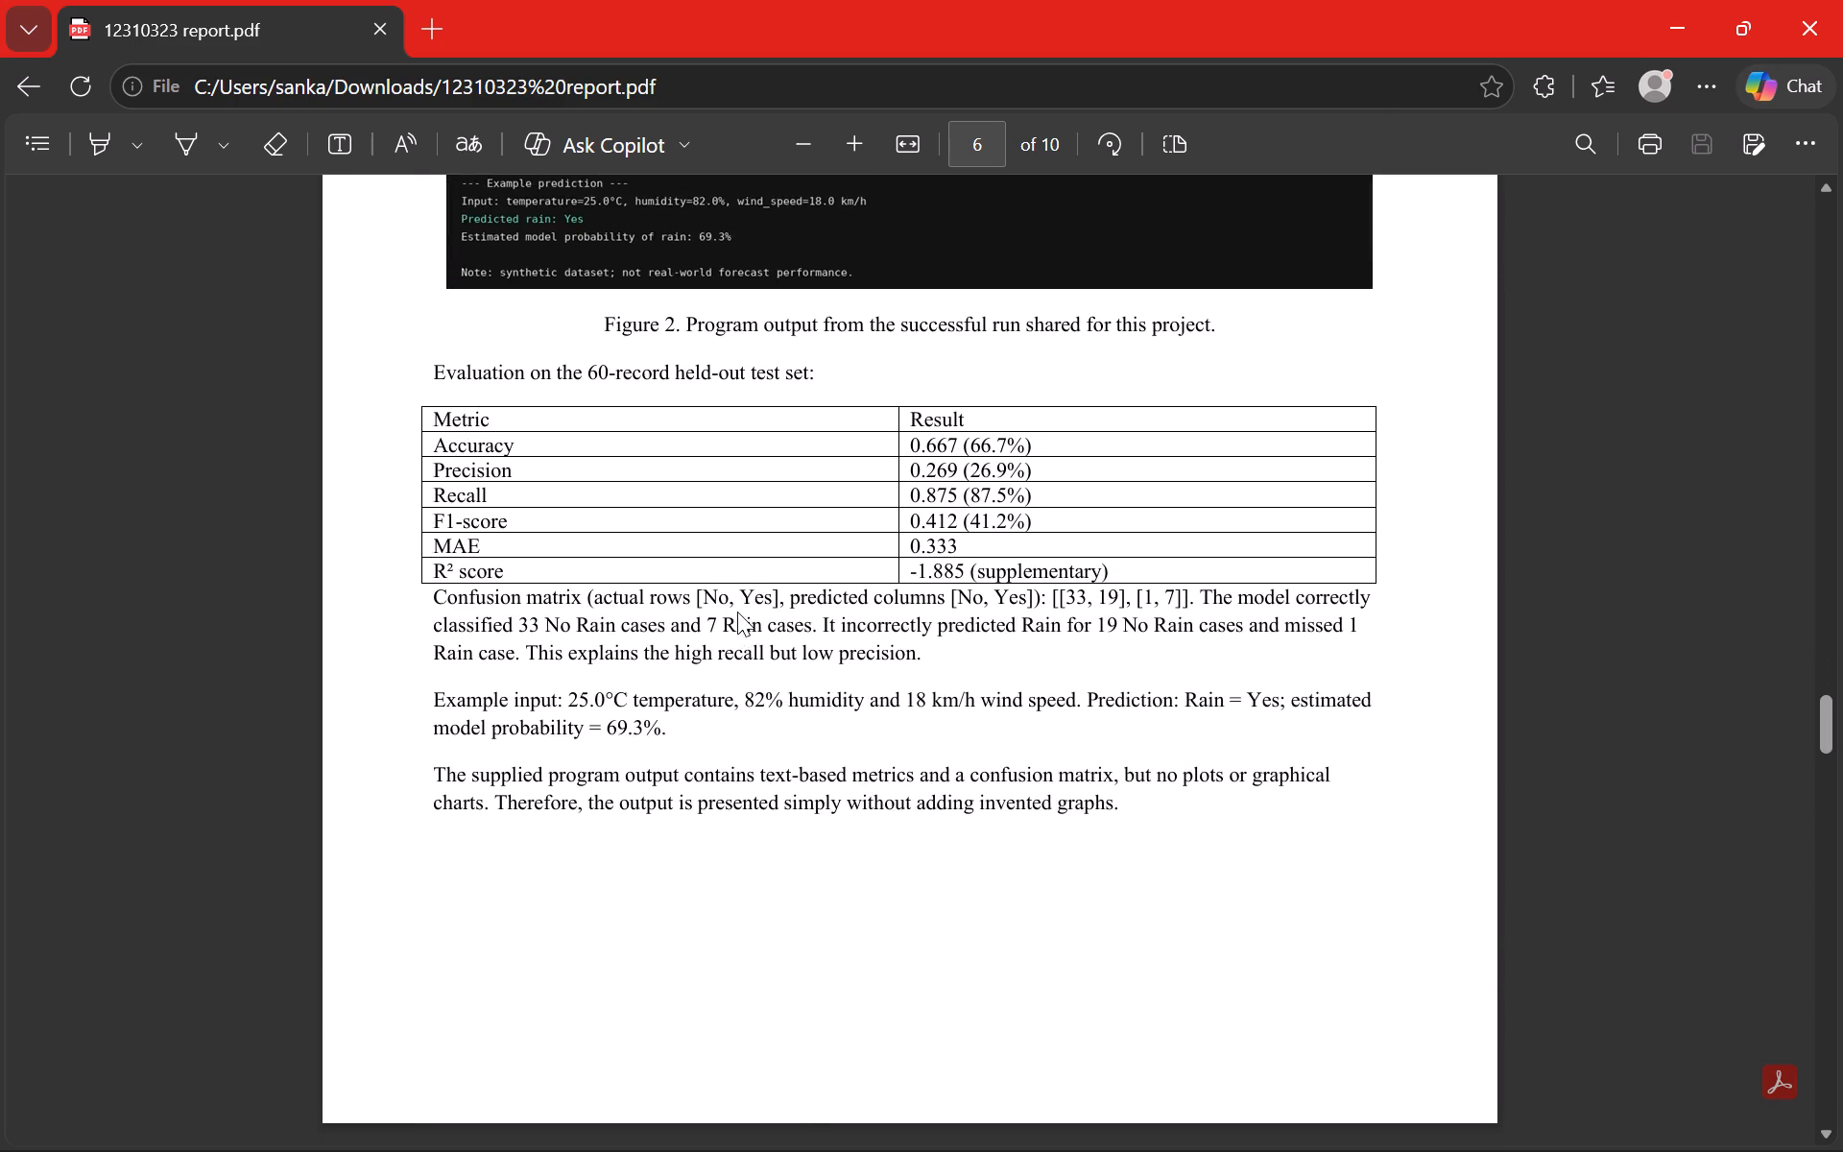
scroll(737, 612, down, 5)
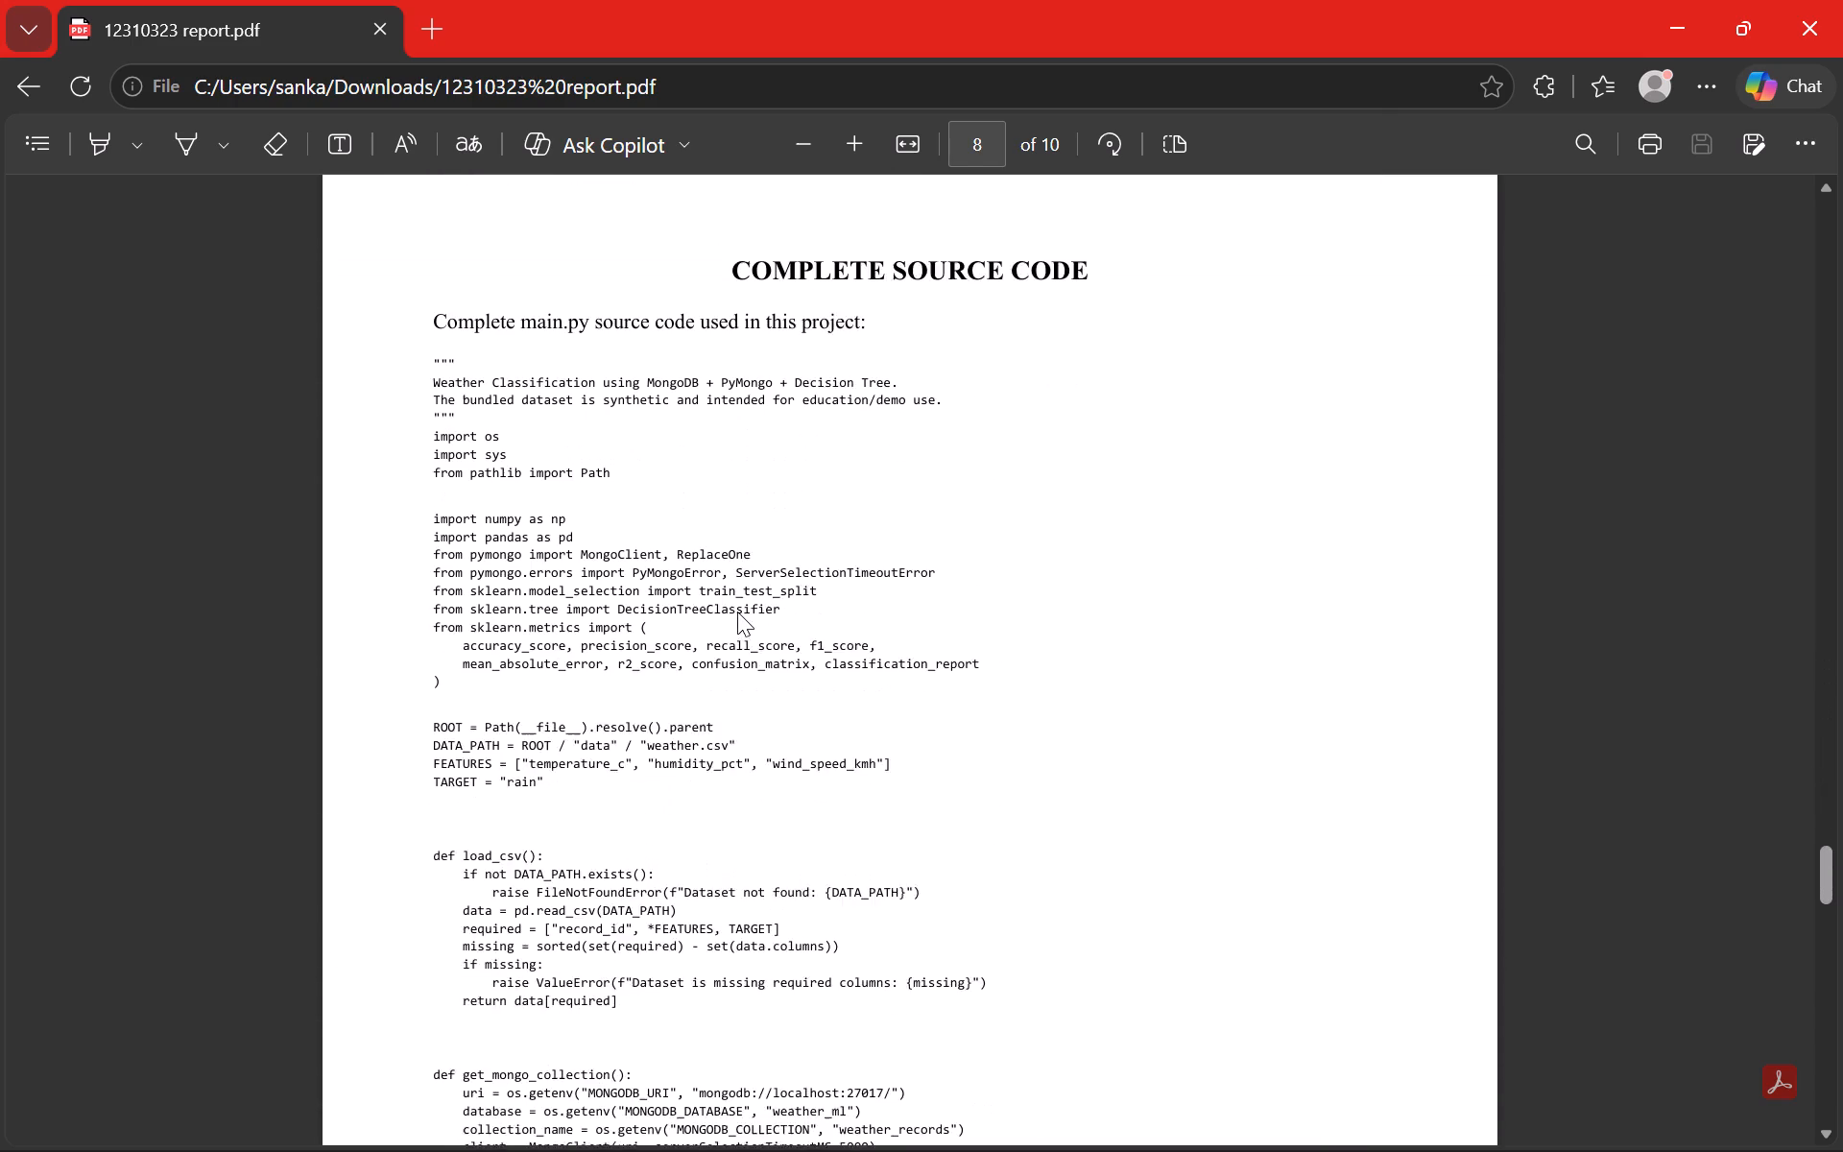
scroll(737, 612, down, 1)
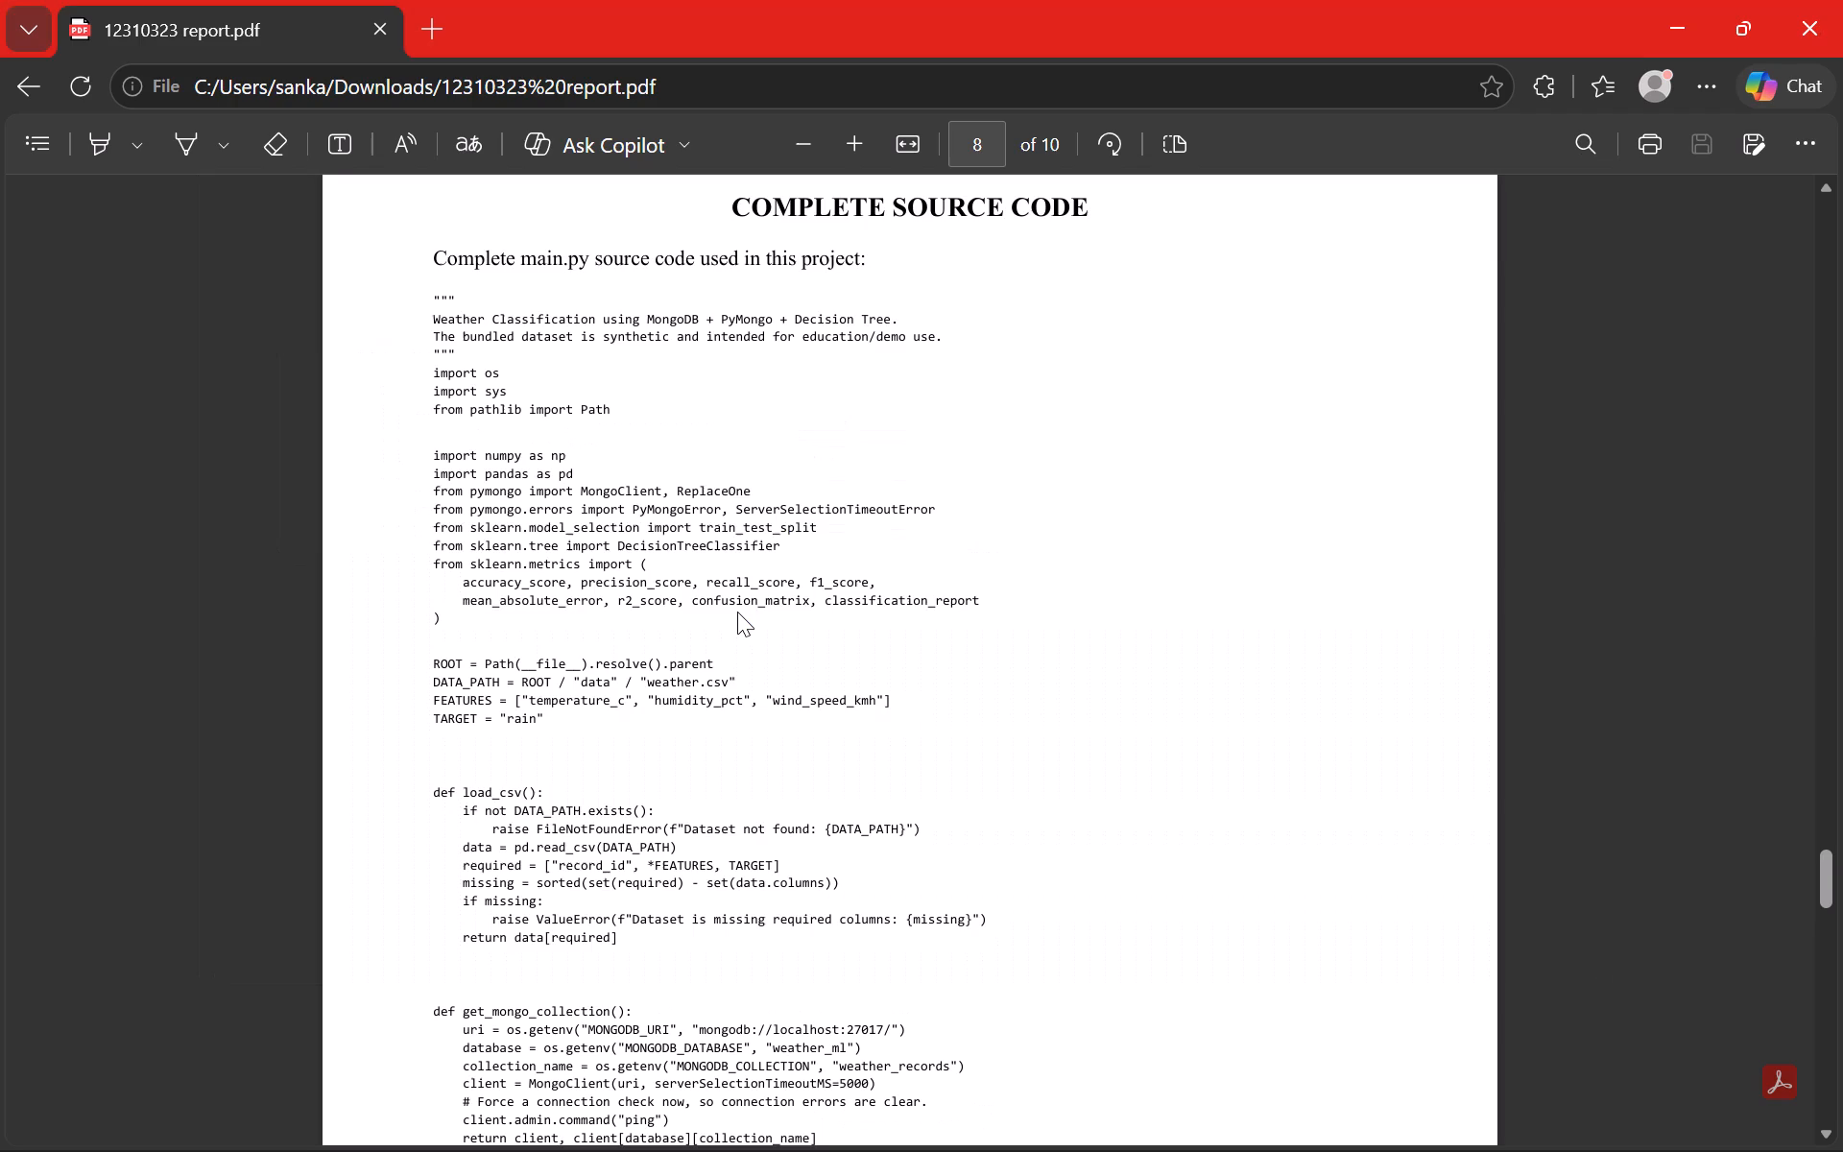
scroll(737, 612, up, 9)
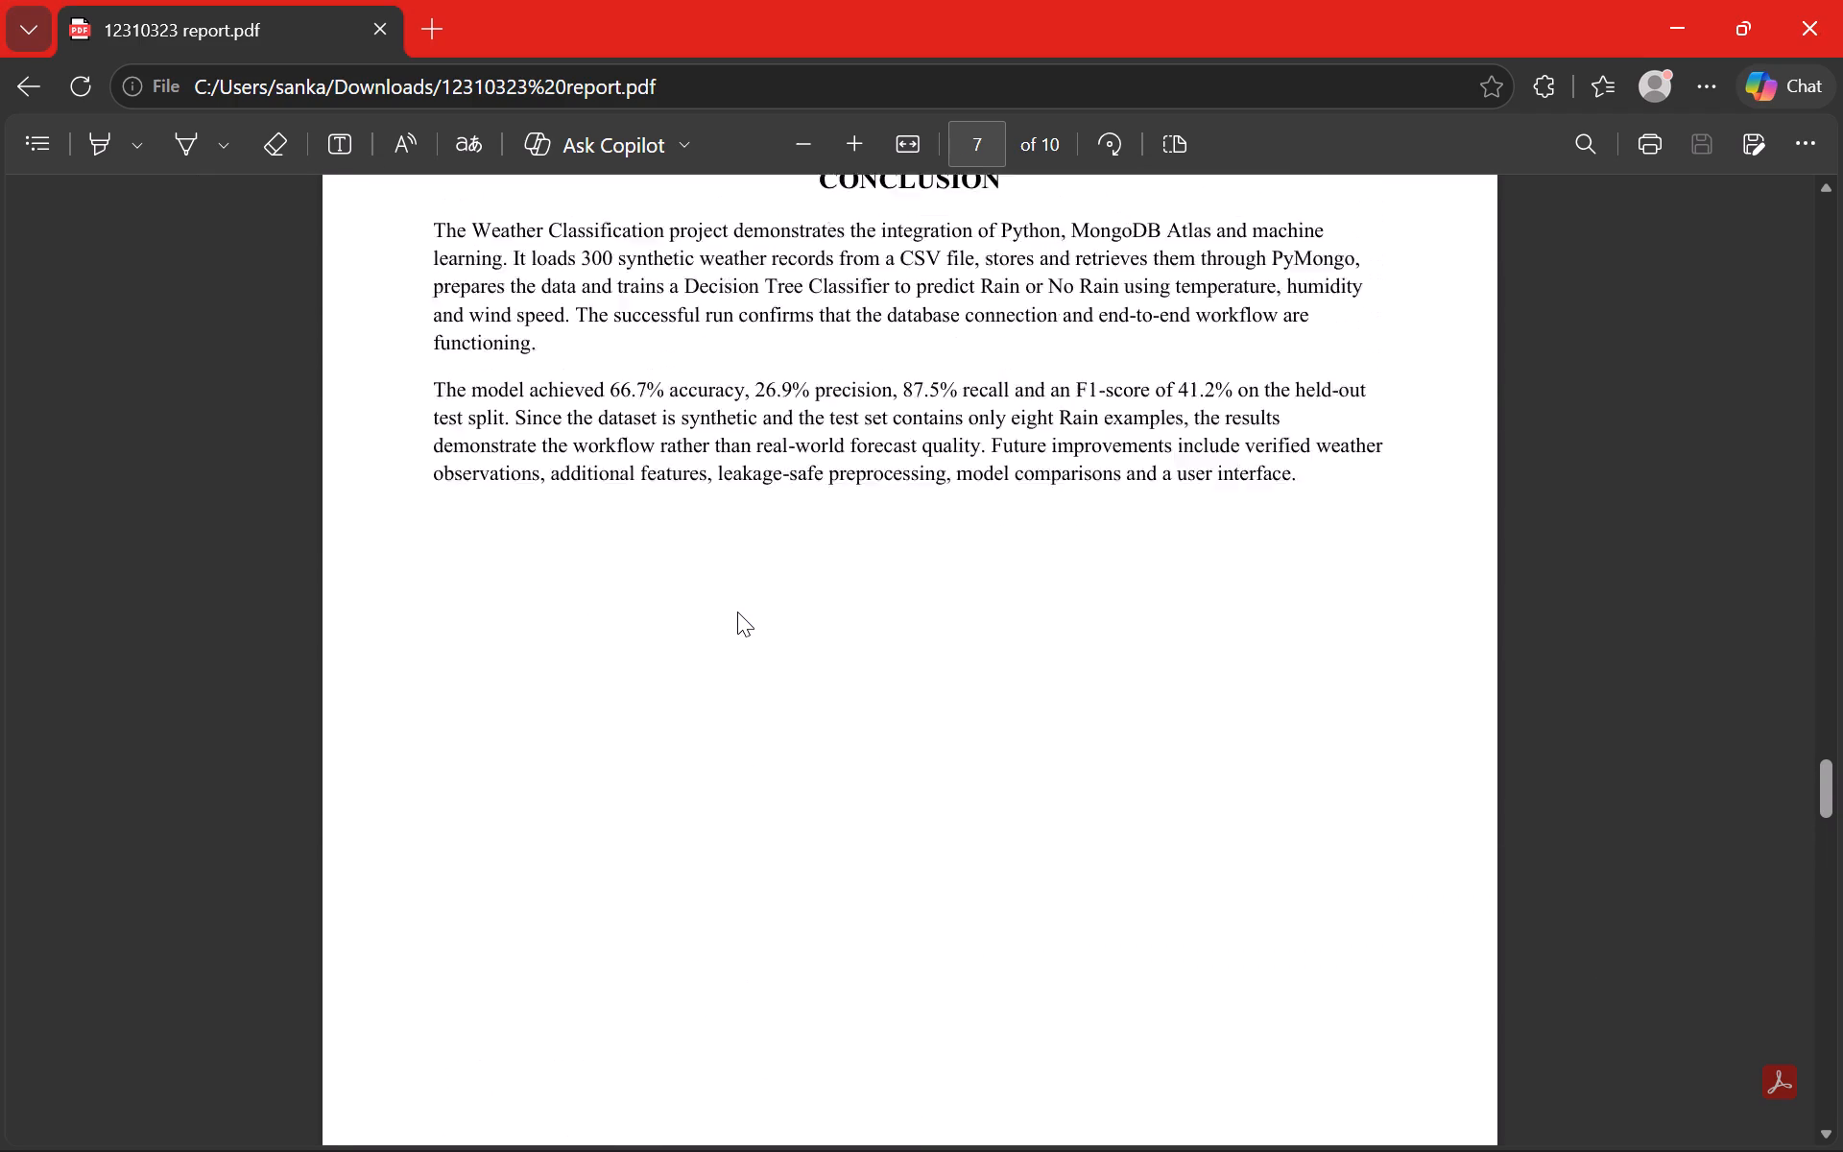
scroll(737, 612, up, 1)
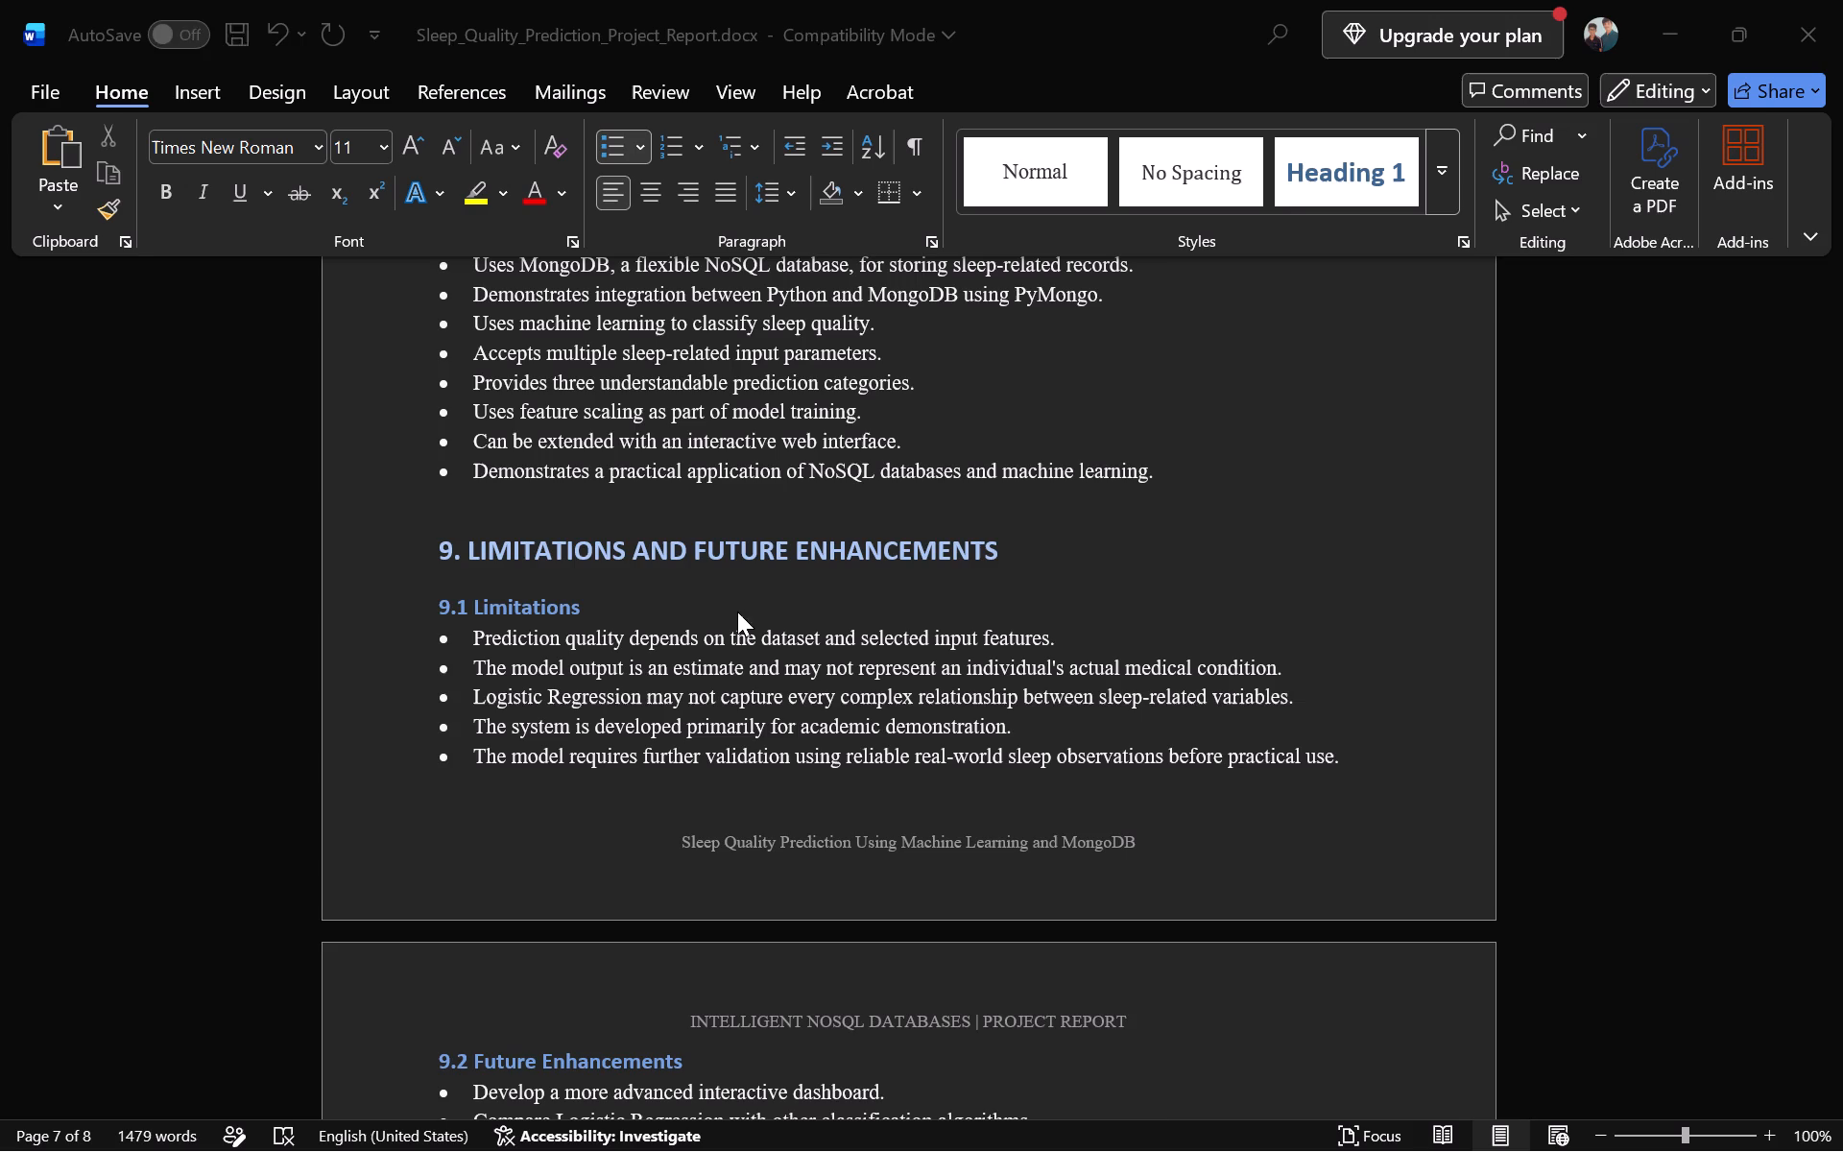
In the Word report, delete the Screenshots to Add Before Submission section with its list, leaving an unbulleted empty line after the references.
scroll(635, 762, down, 7)
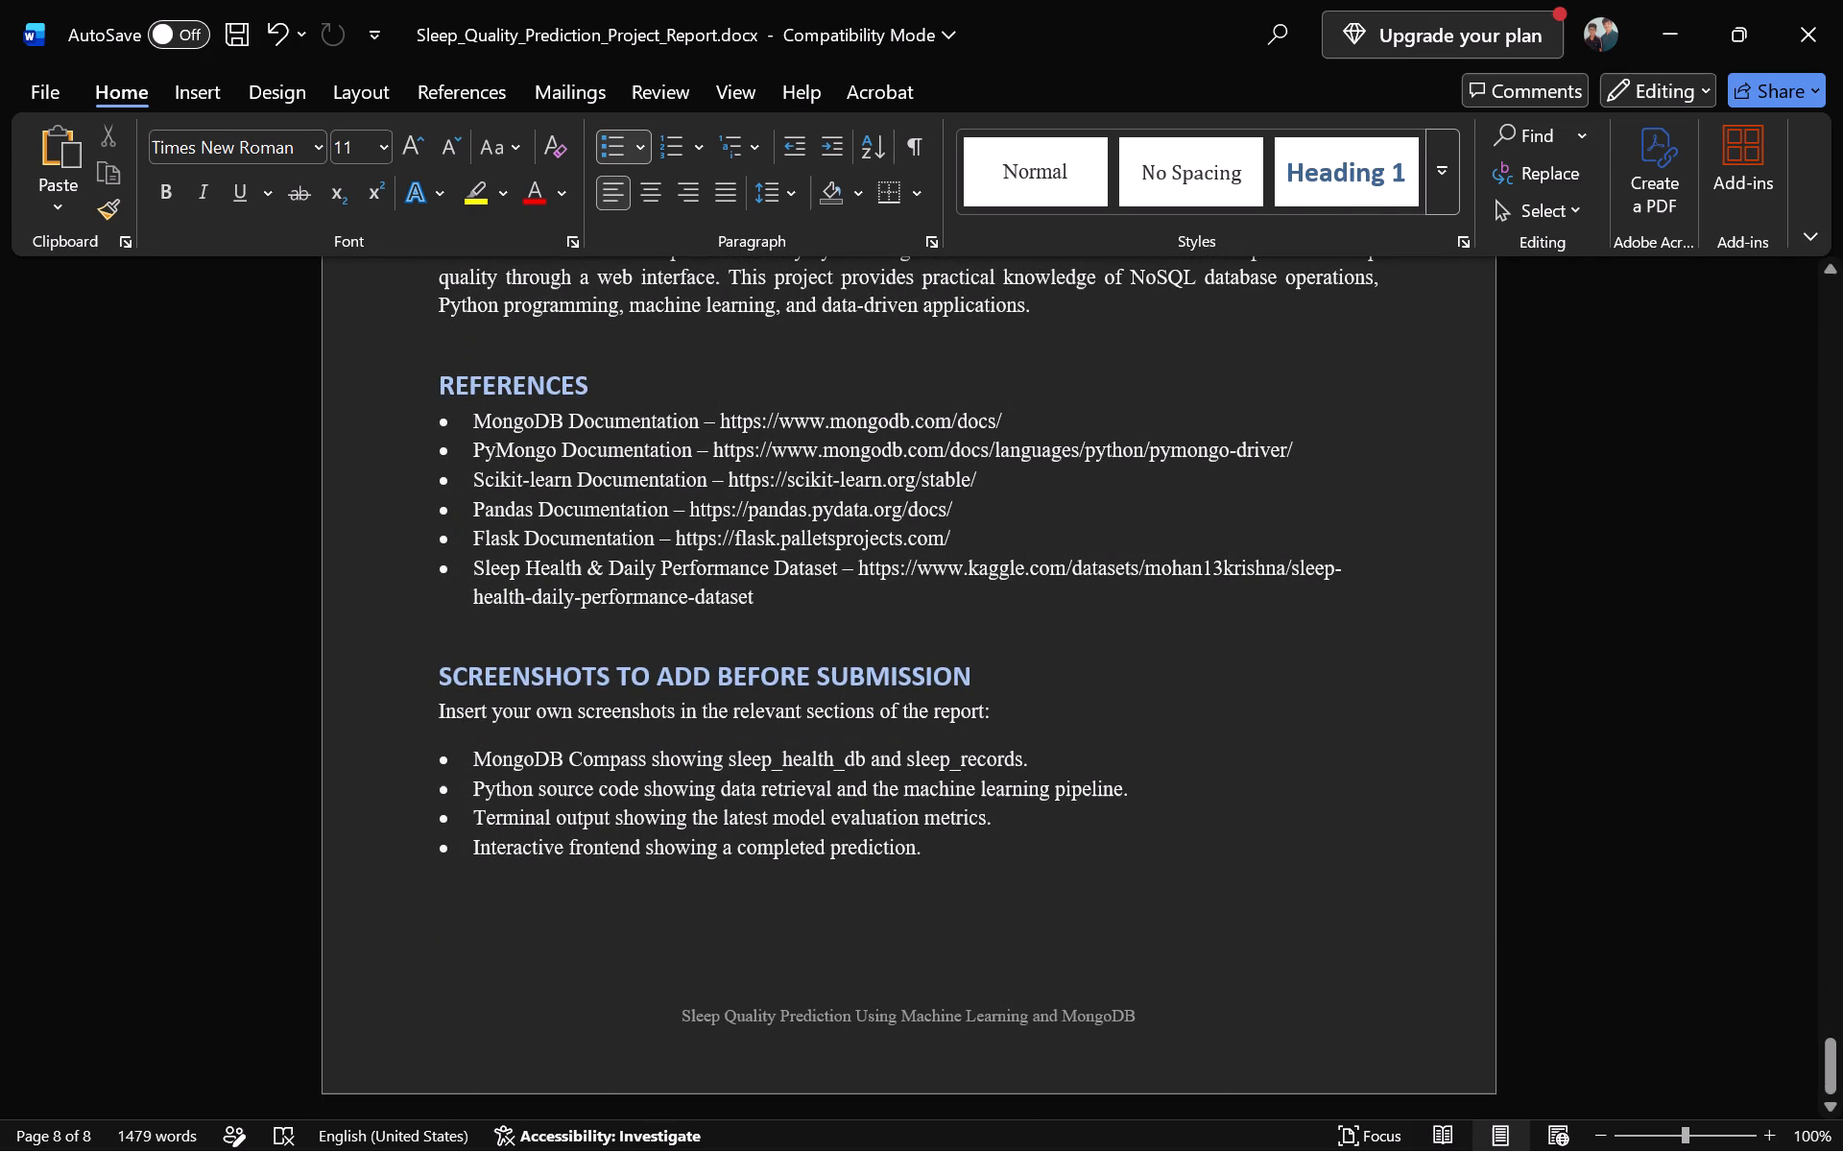
click(443, 675)
drag(443, 675, 911, 817)
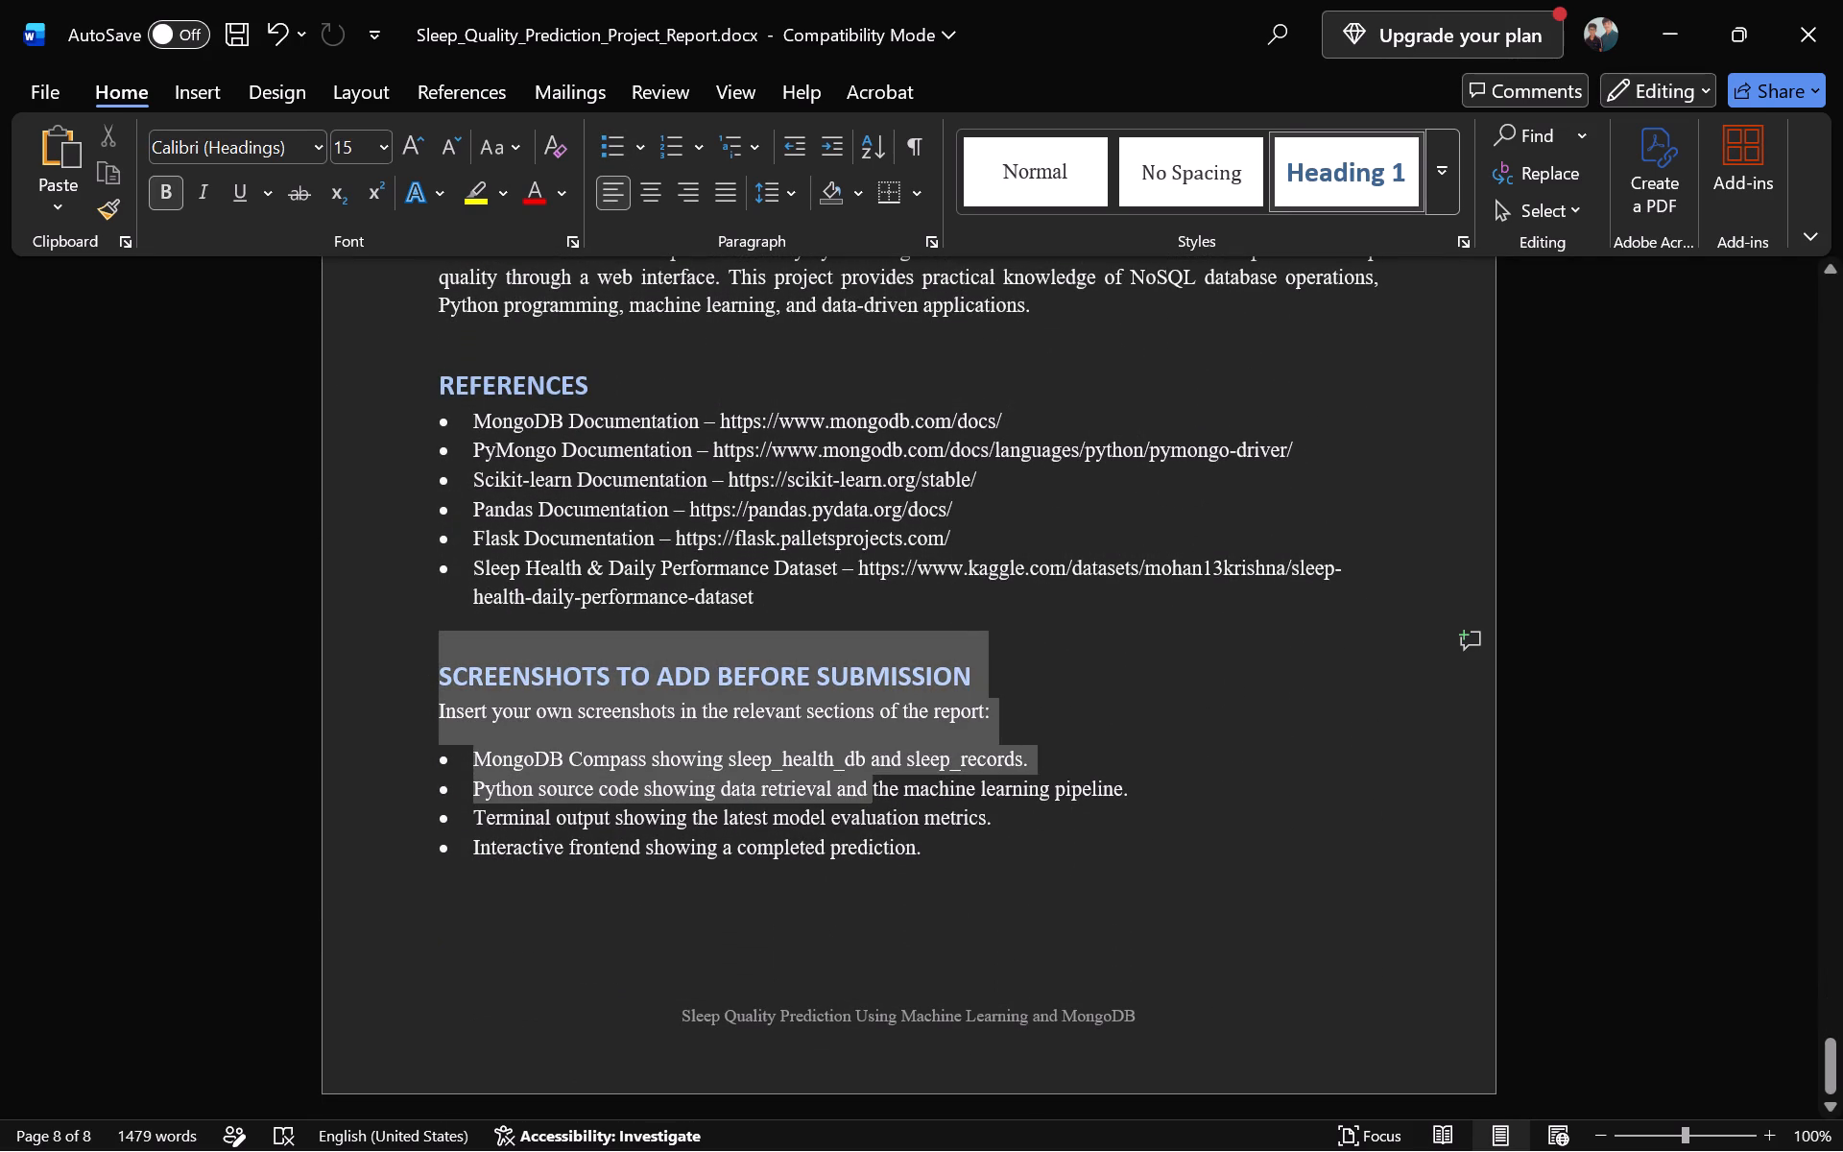
drag(911, 817, 933, 834)
key(BackSpace)
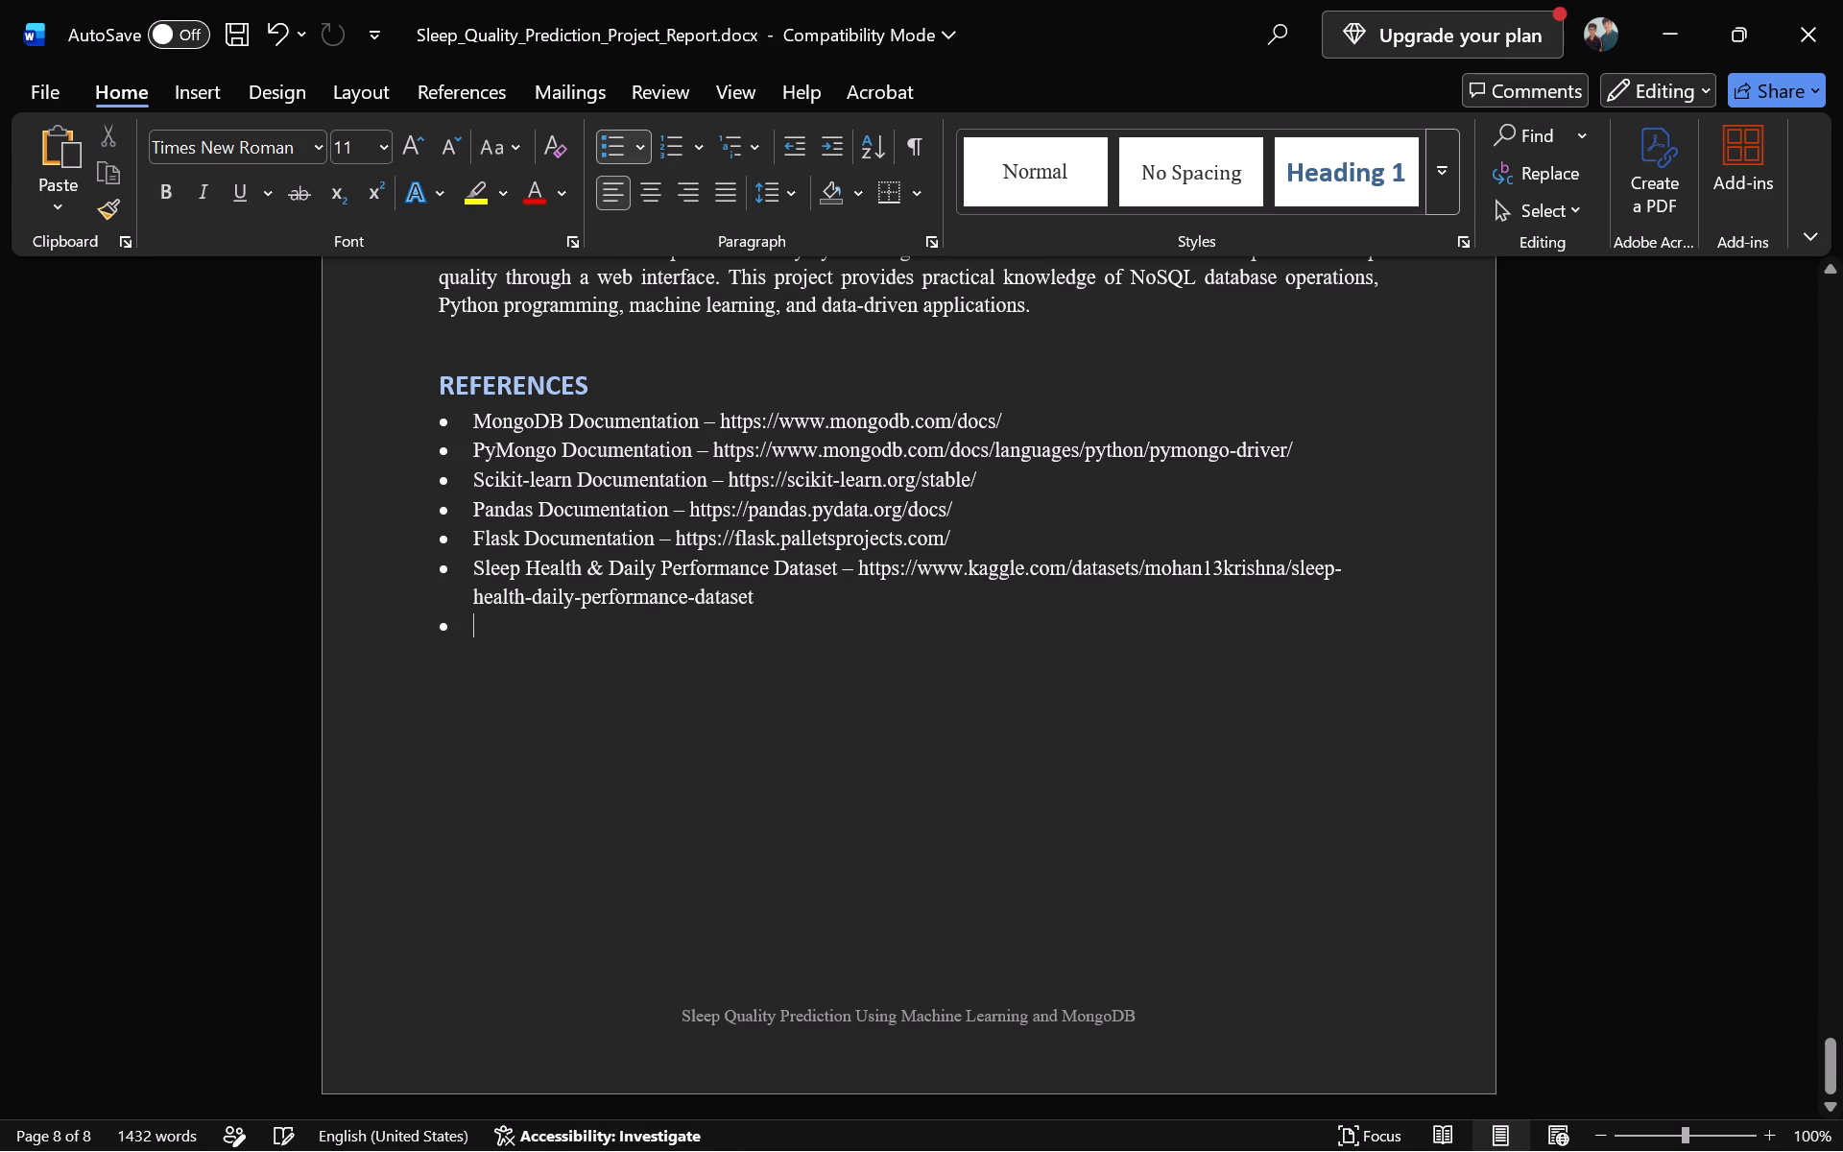
key(BackSpace)
key(BackSpace)
key(BackSpace)
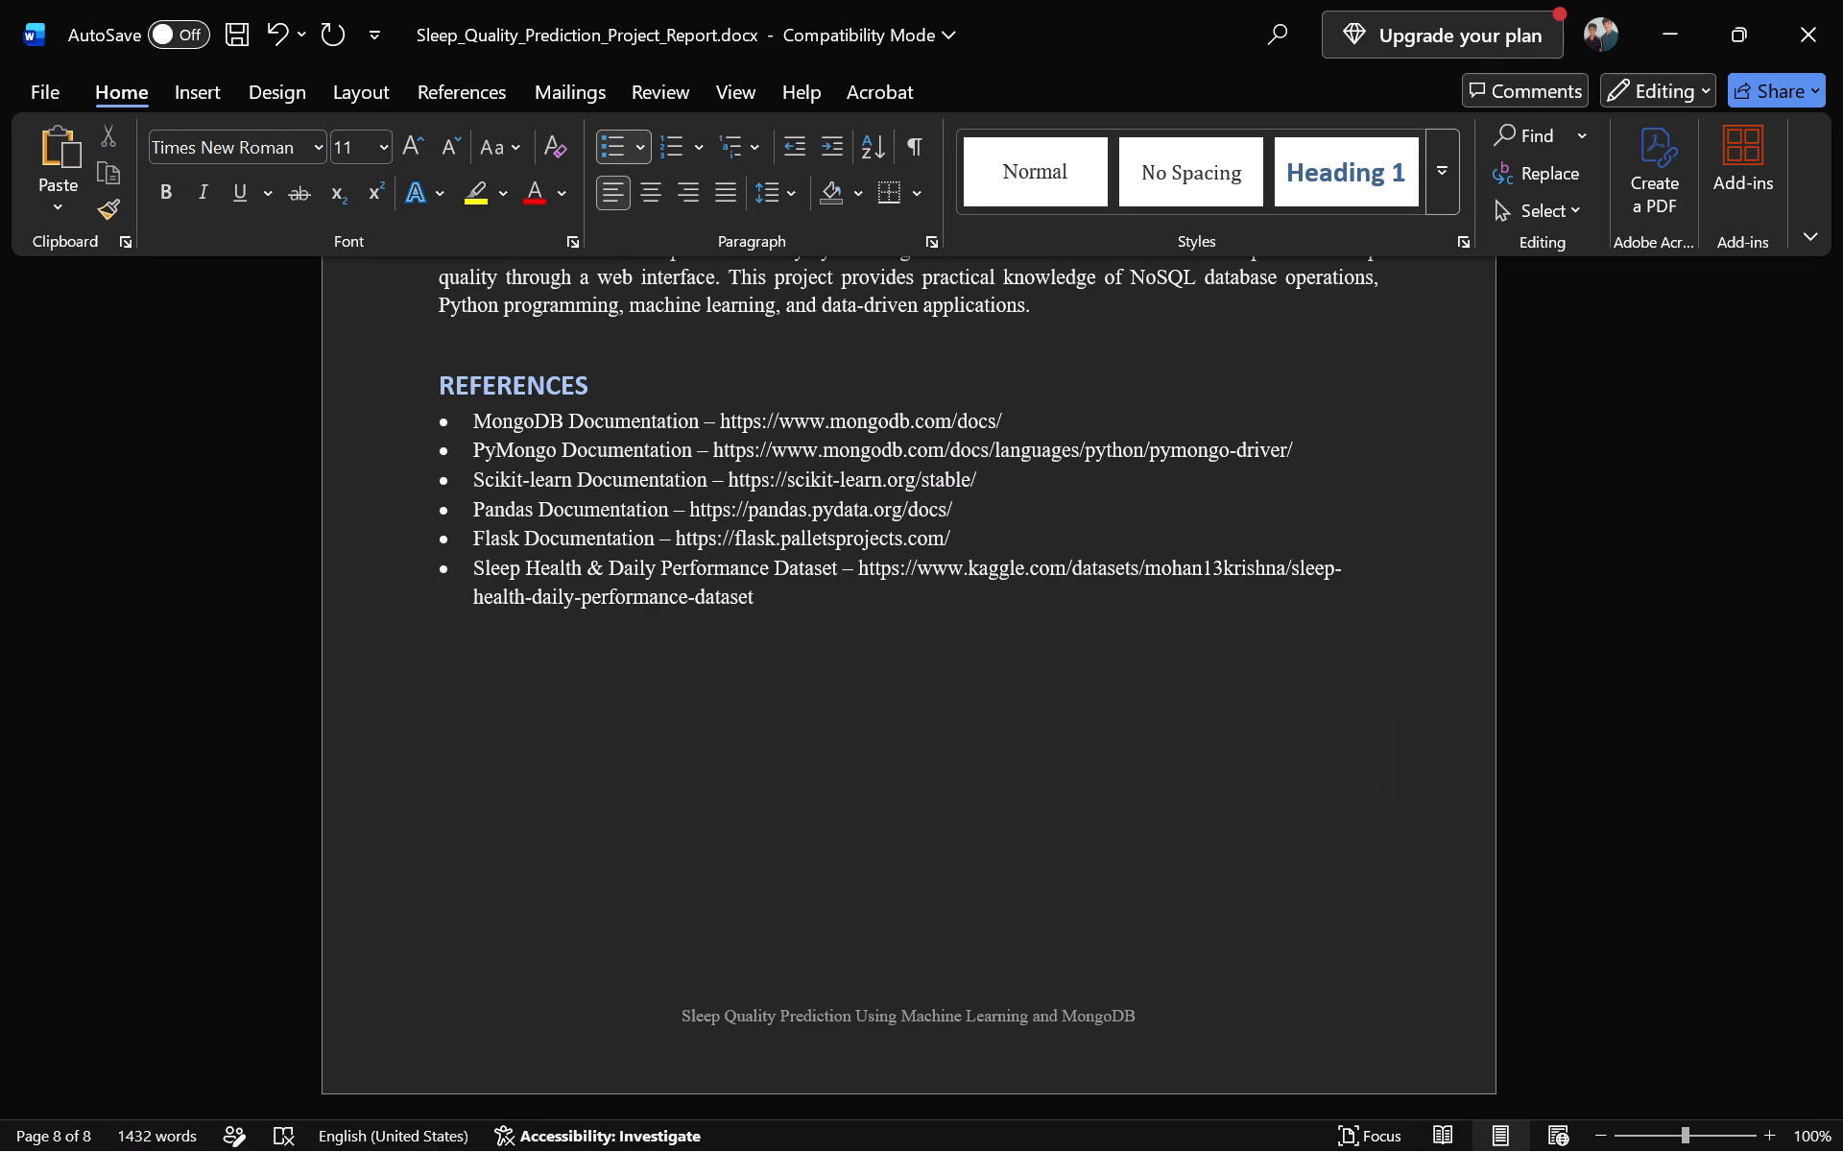
key(Return)
key(BackSpace)
key(BackSpace)
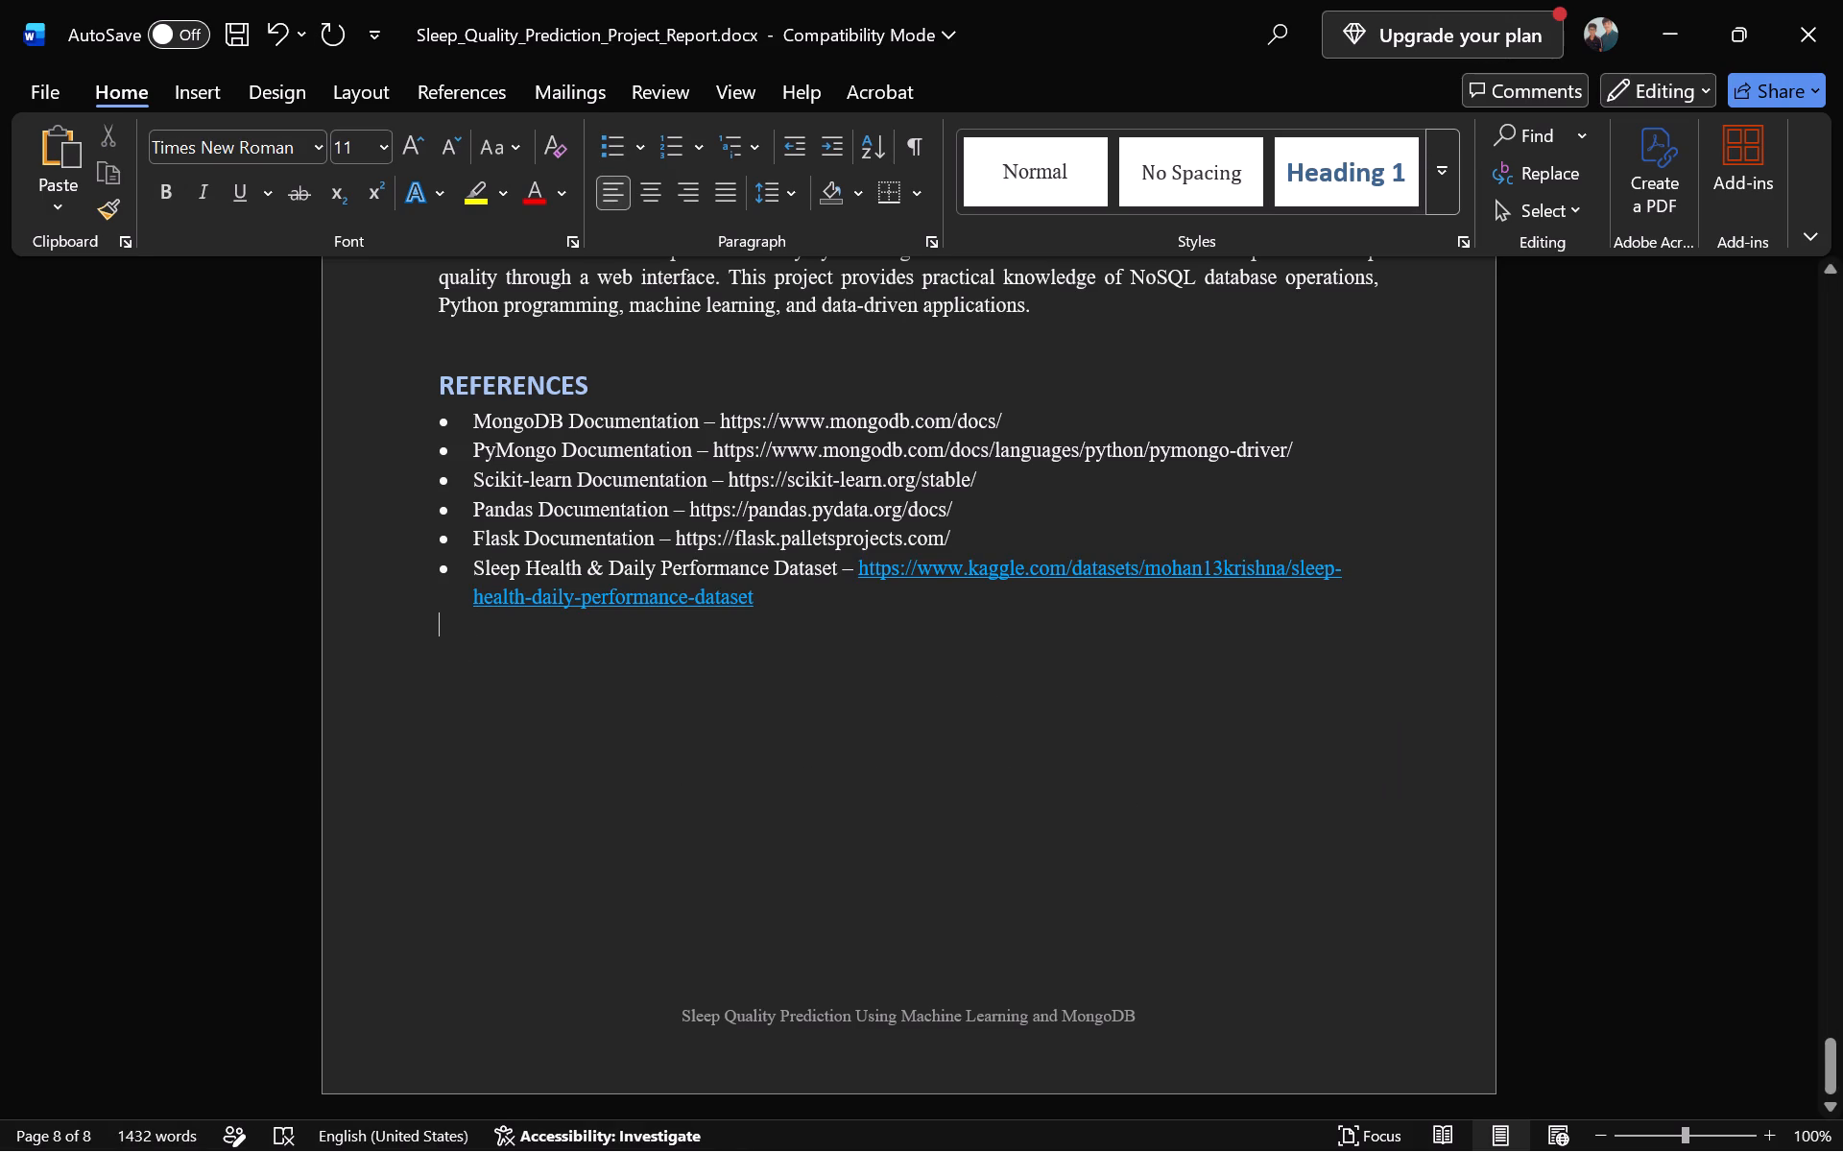
Delete the References heading and its whole bulleted list of links from the end of the report.
scroll(794, 732, up, 1)
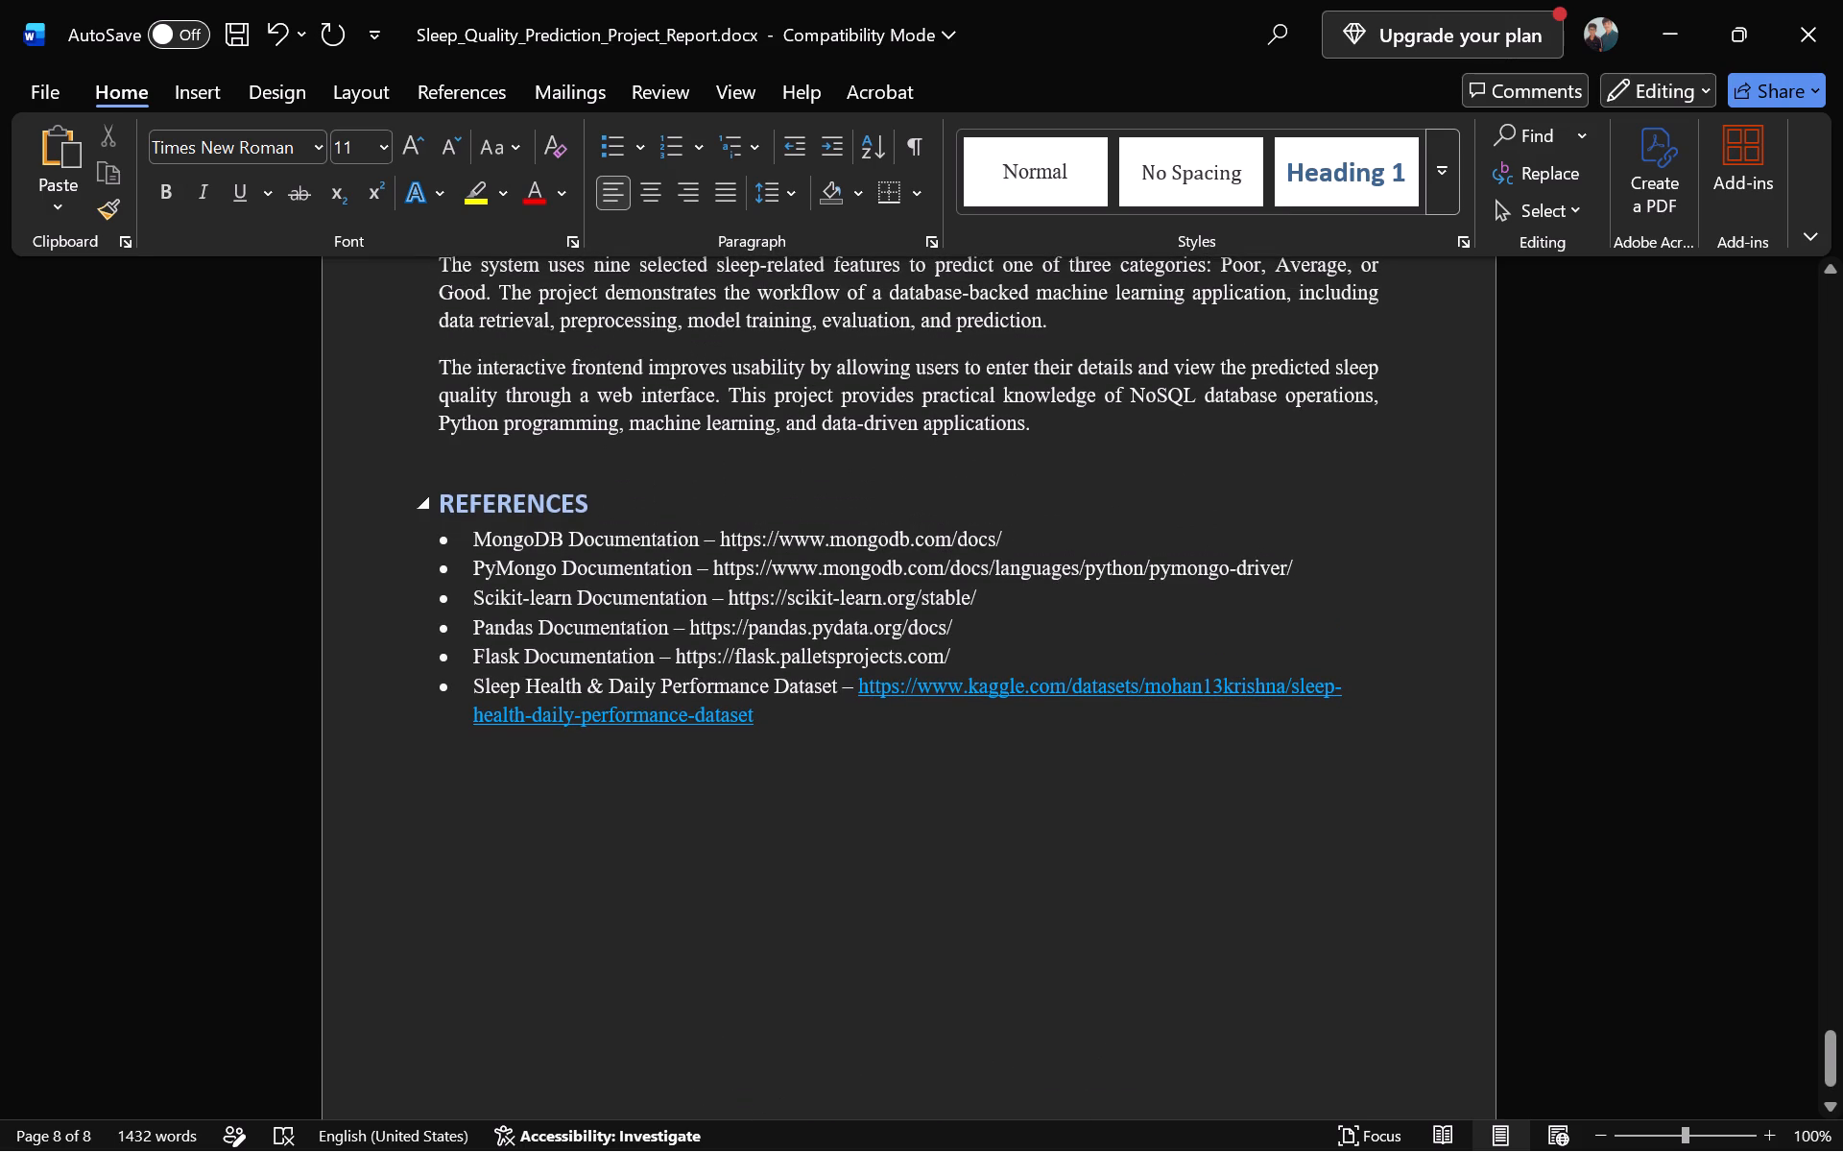
click(441, 494)
drag(441, 494, 797, 710)
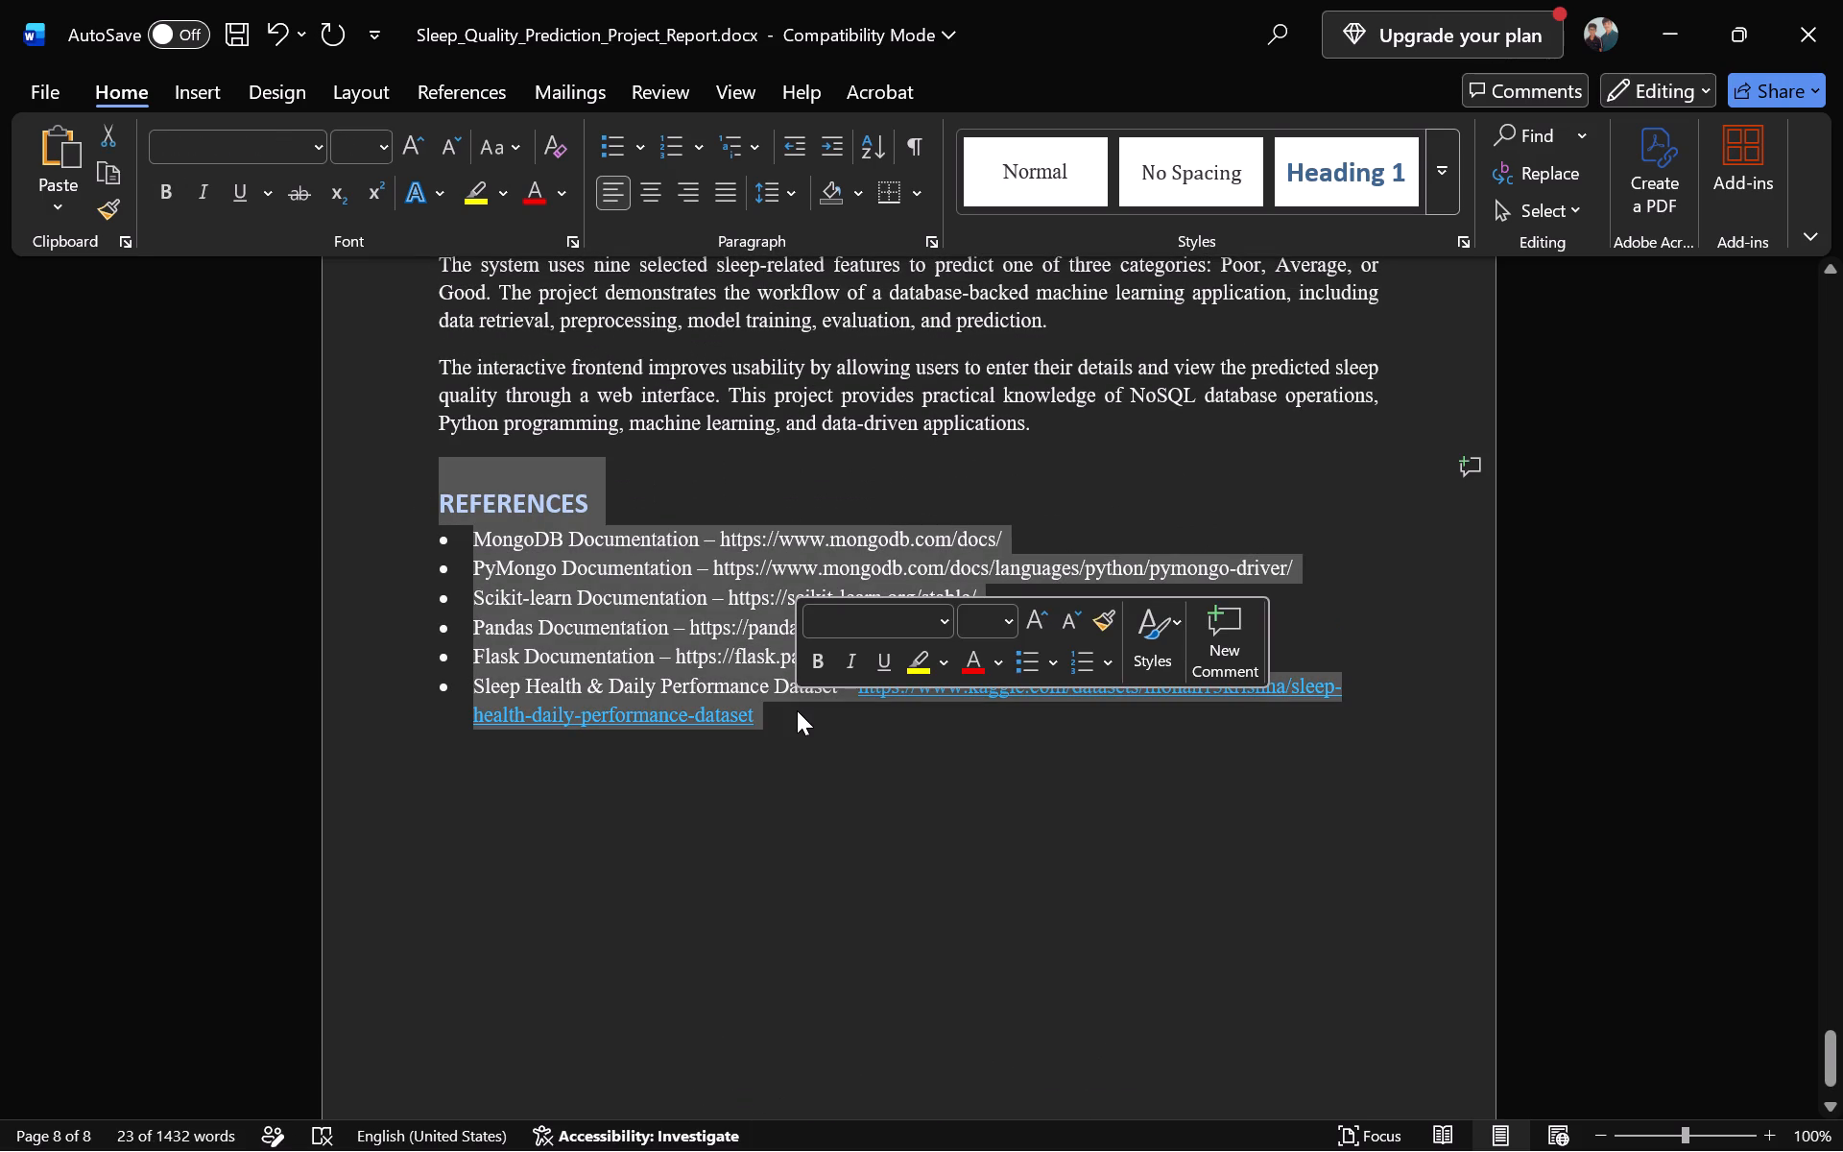
key(BackSpace)
Review the Word report from its end back to the cover page, checking its sections, tables and inserted screenshots.
scroll(797, 710, up, 7)
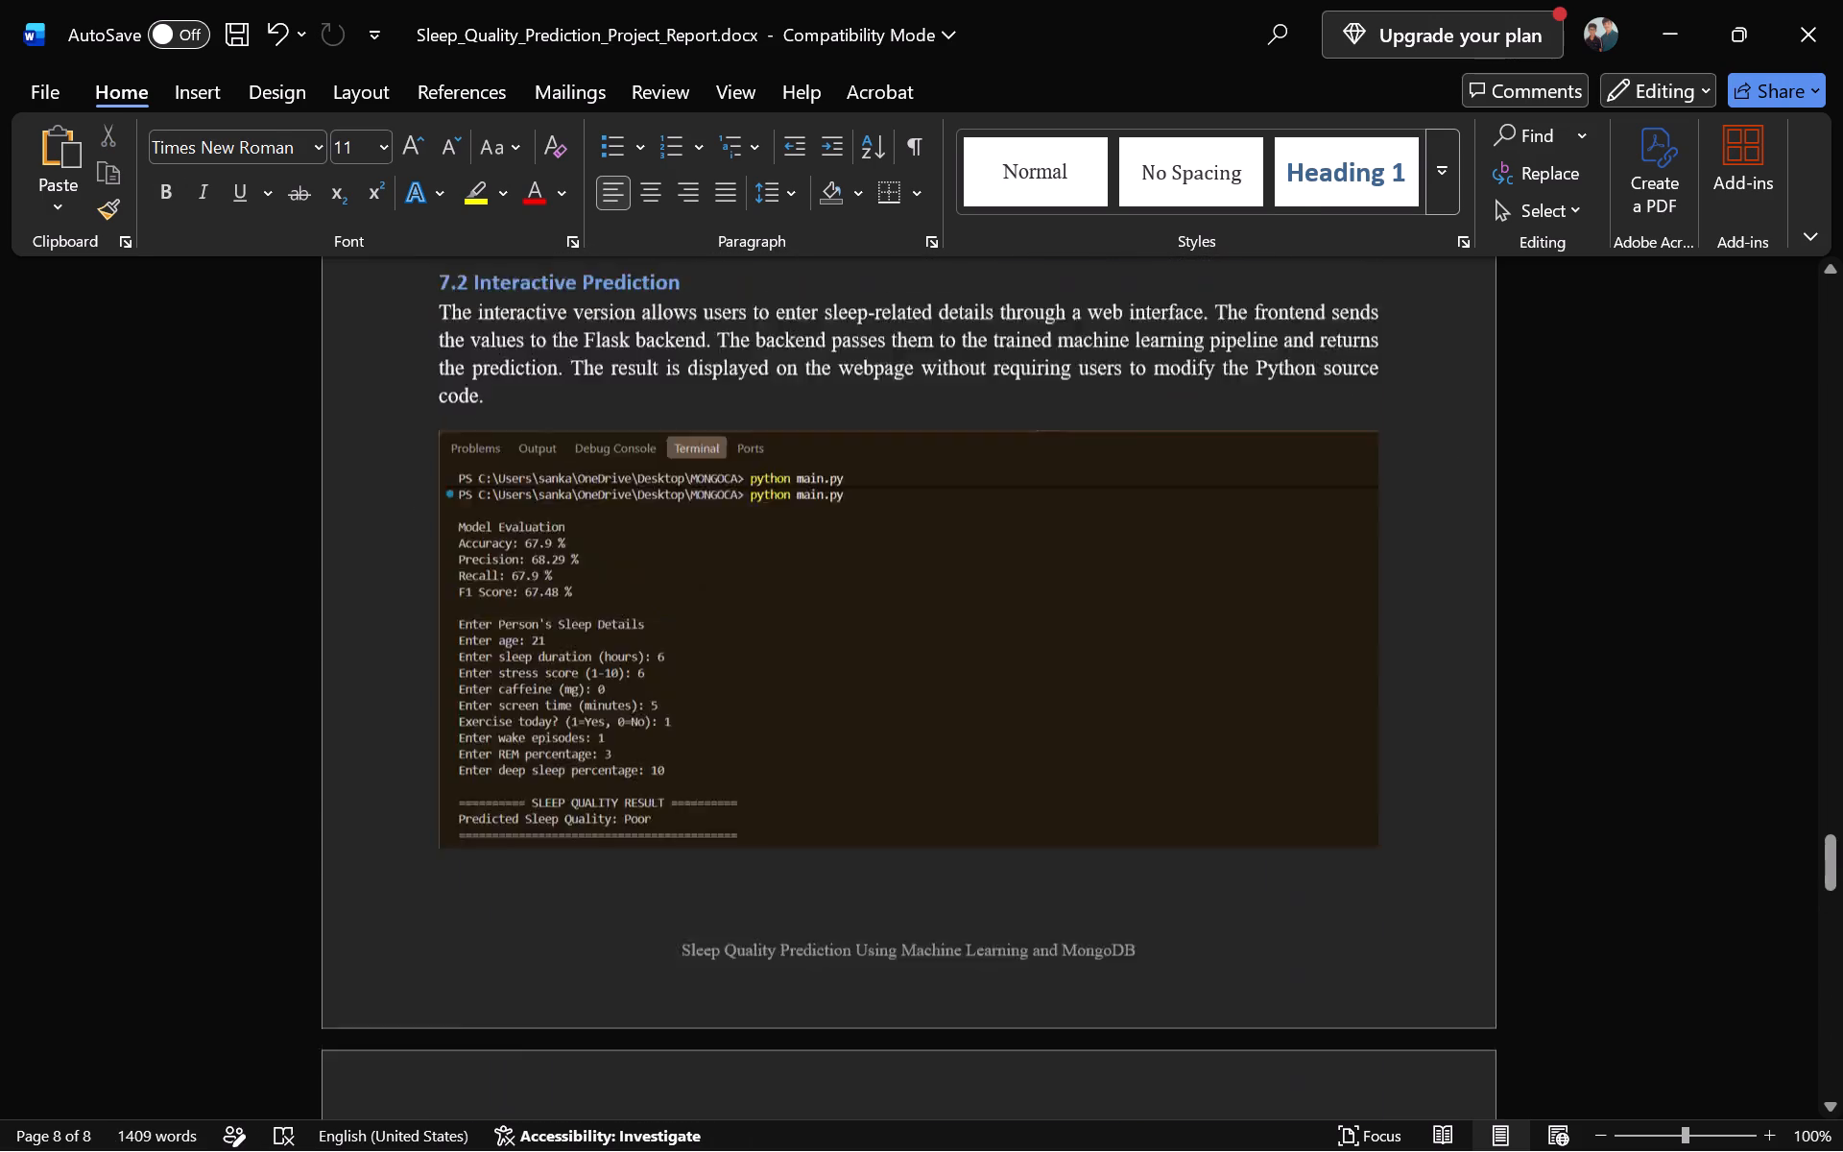
scroll(797, 710, up, 5)
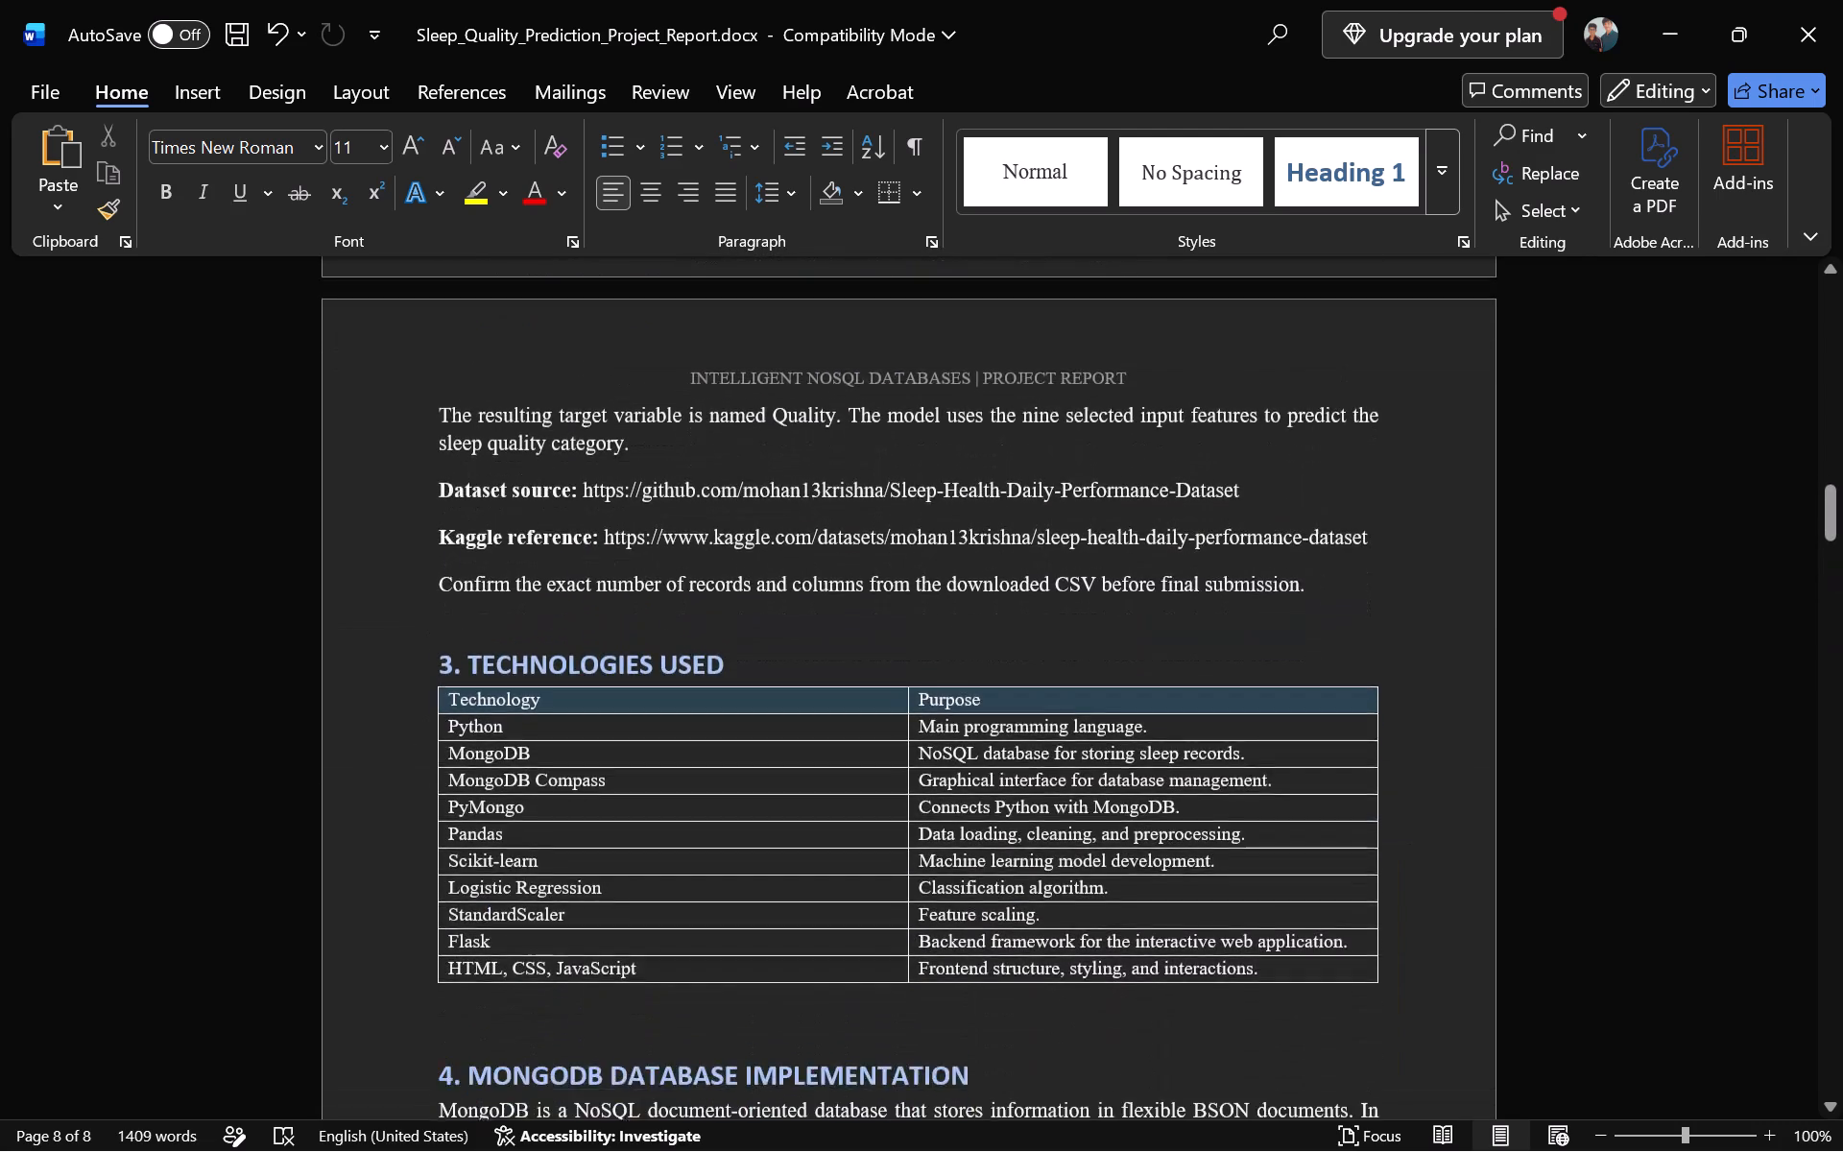
scroll(797, 710, up, 5)
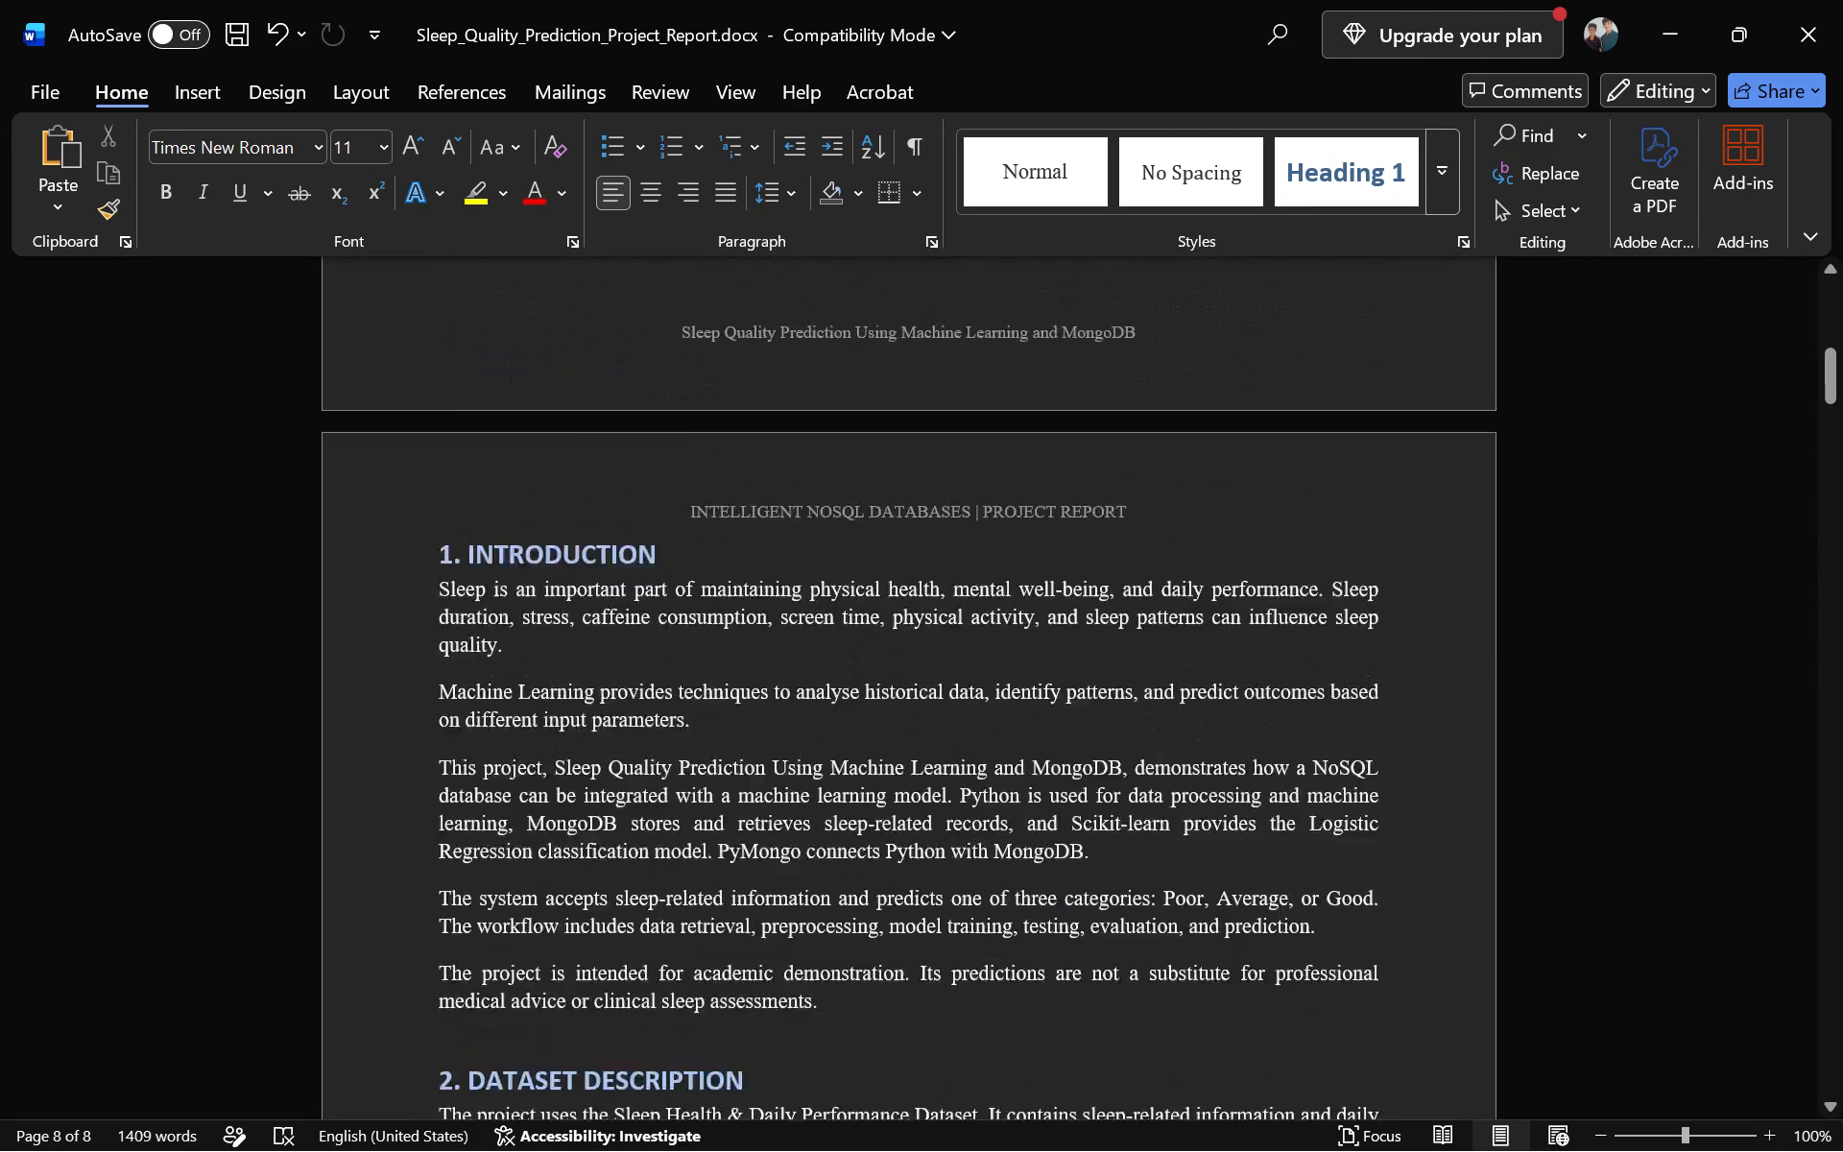
scroll(797, 710, up, 1)
scroll(797, 710, down, 1)
scroll(797, 710, up, 1)
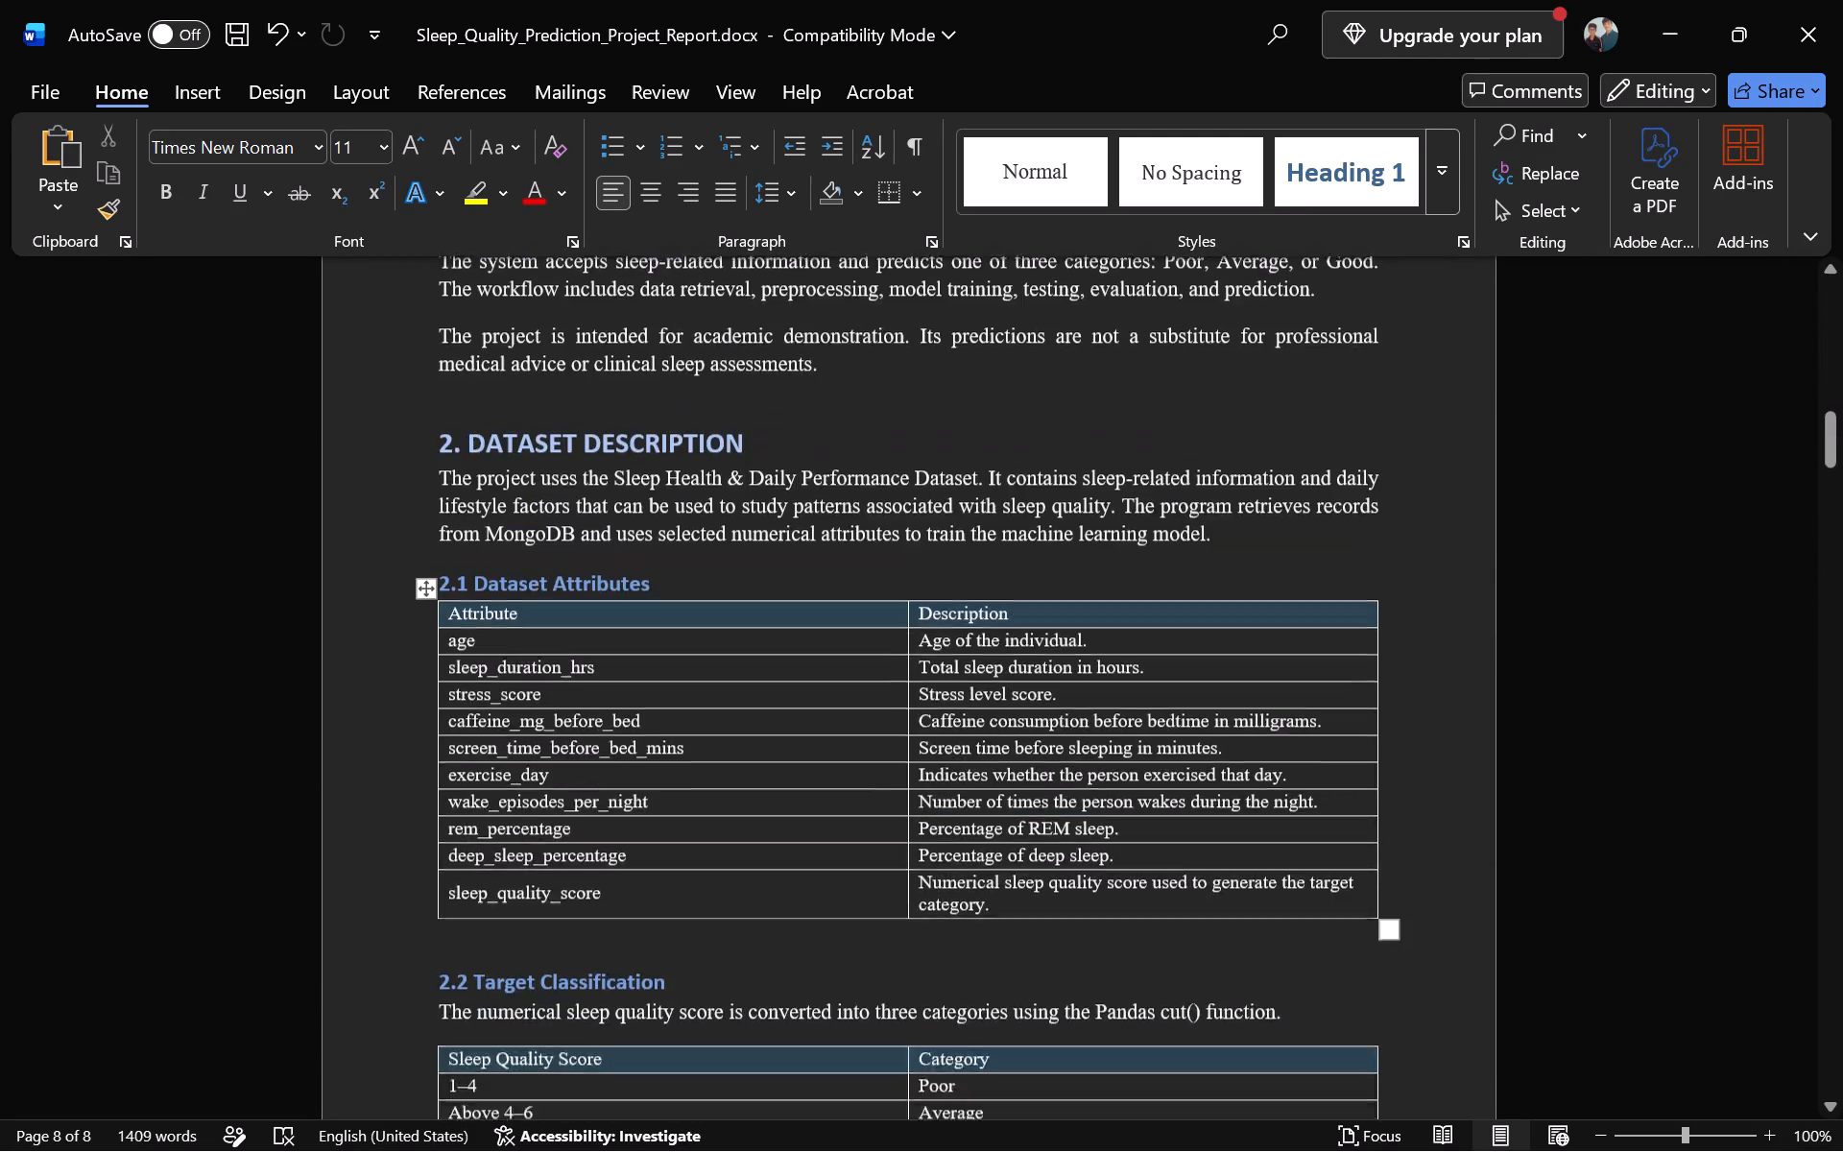
scroll(797, 710, up, 1)
scroll(797, 710, down, 1)
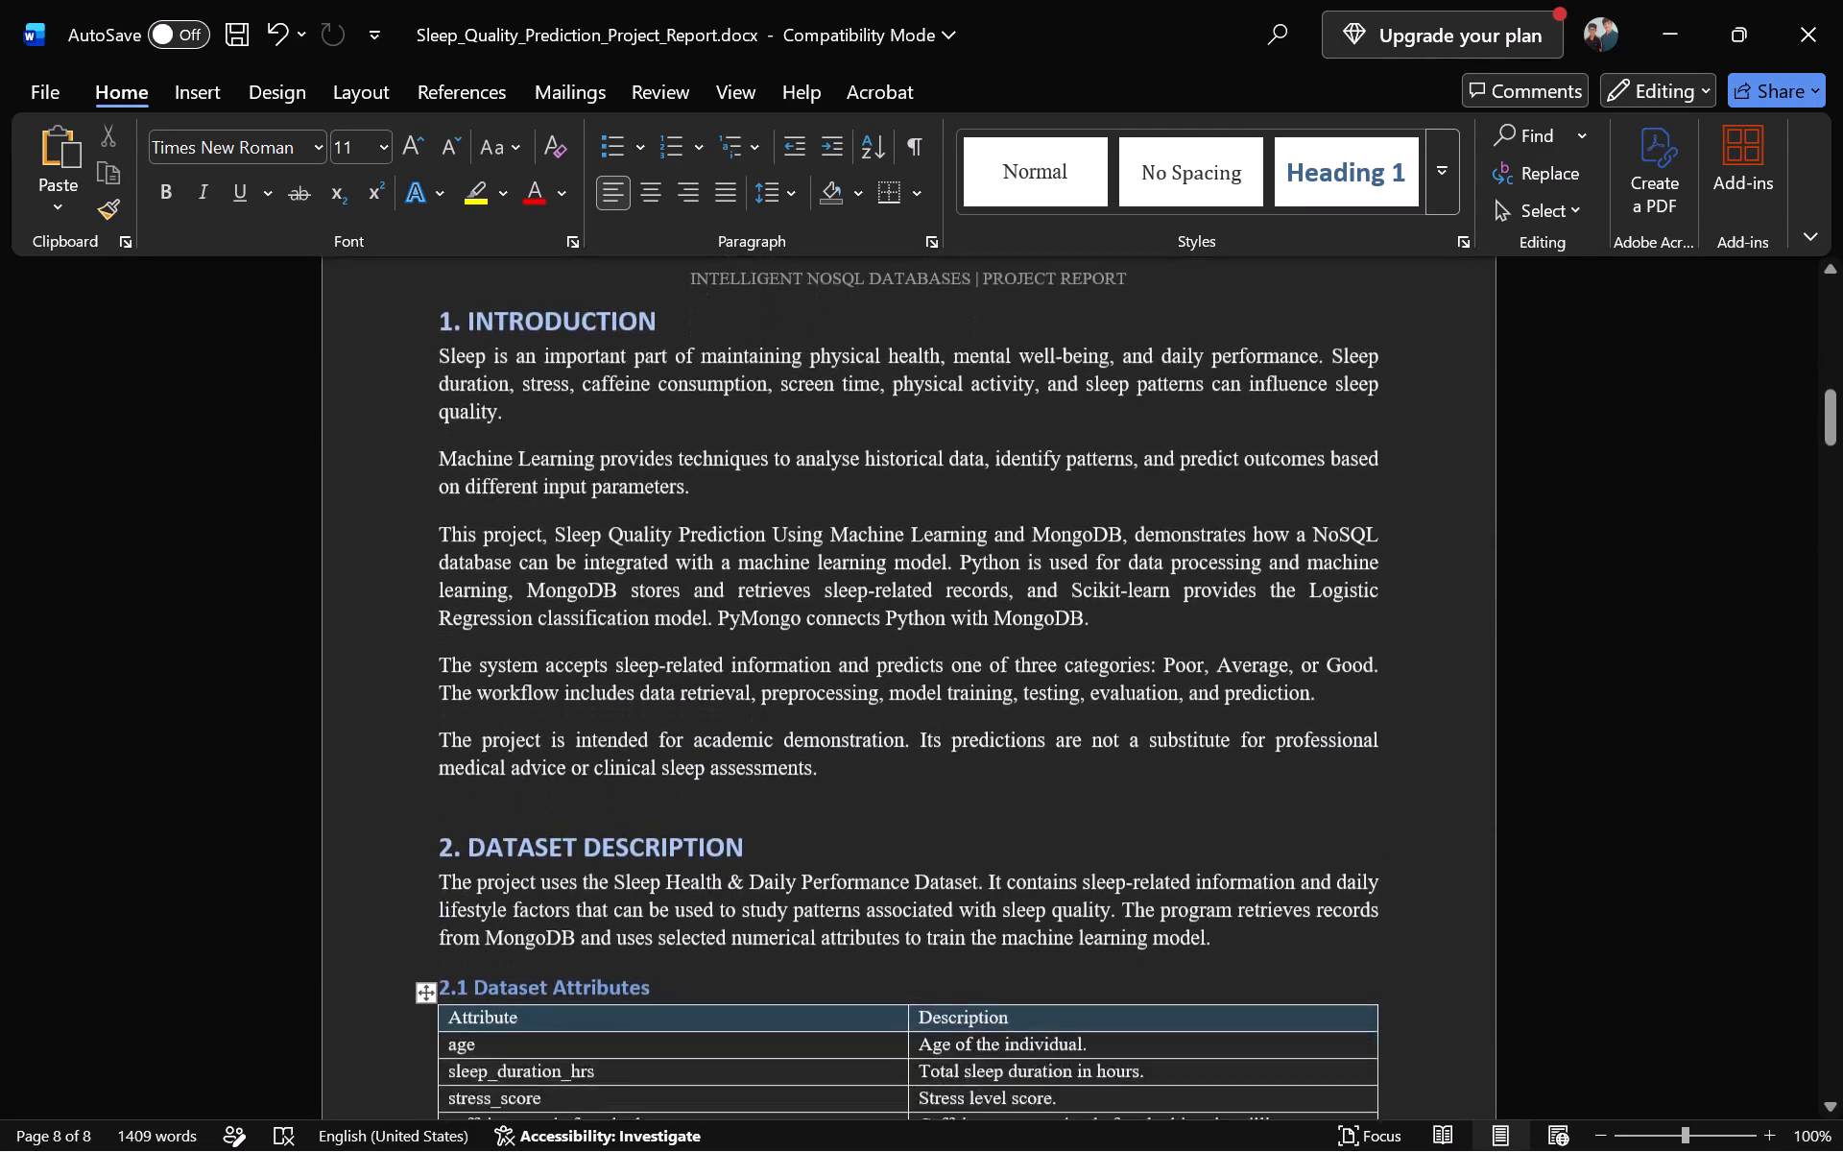
scroll(797, 710, down, 1)
scroll(797, 710, up, 2)
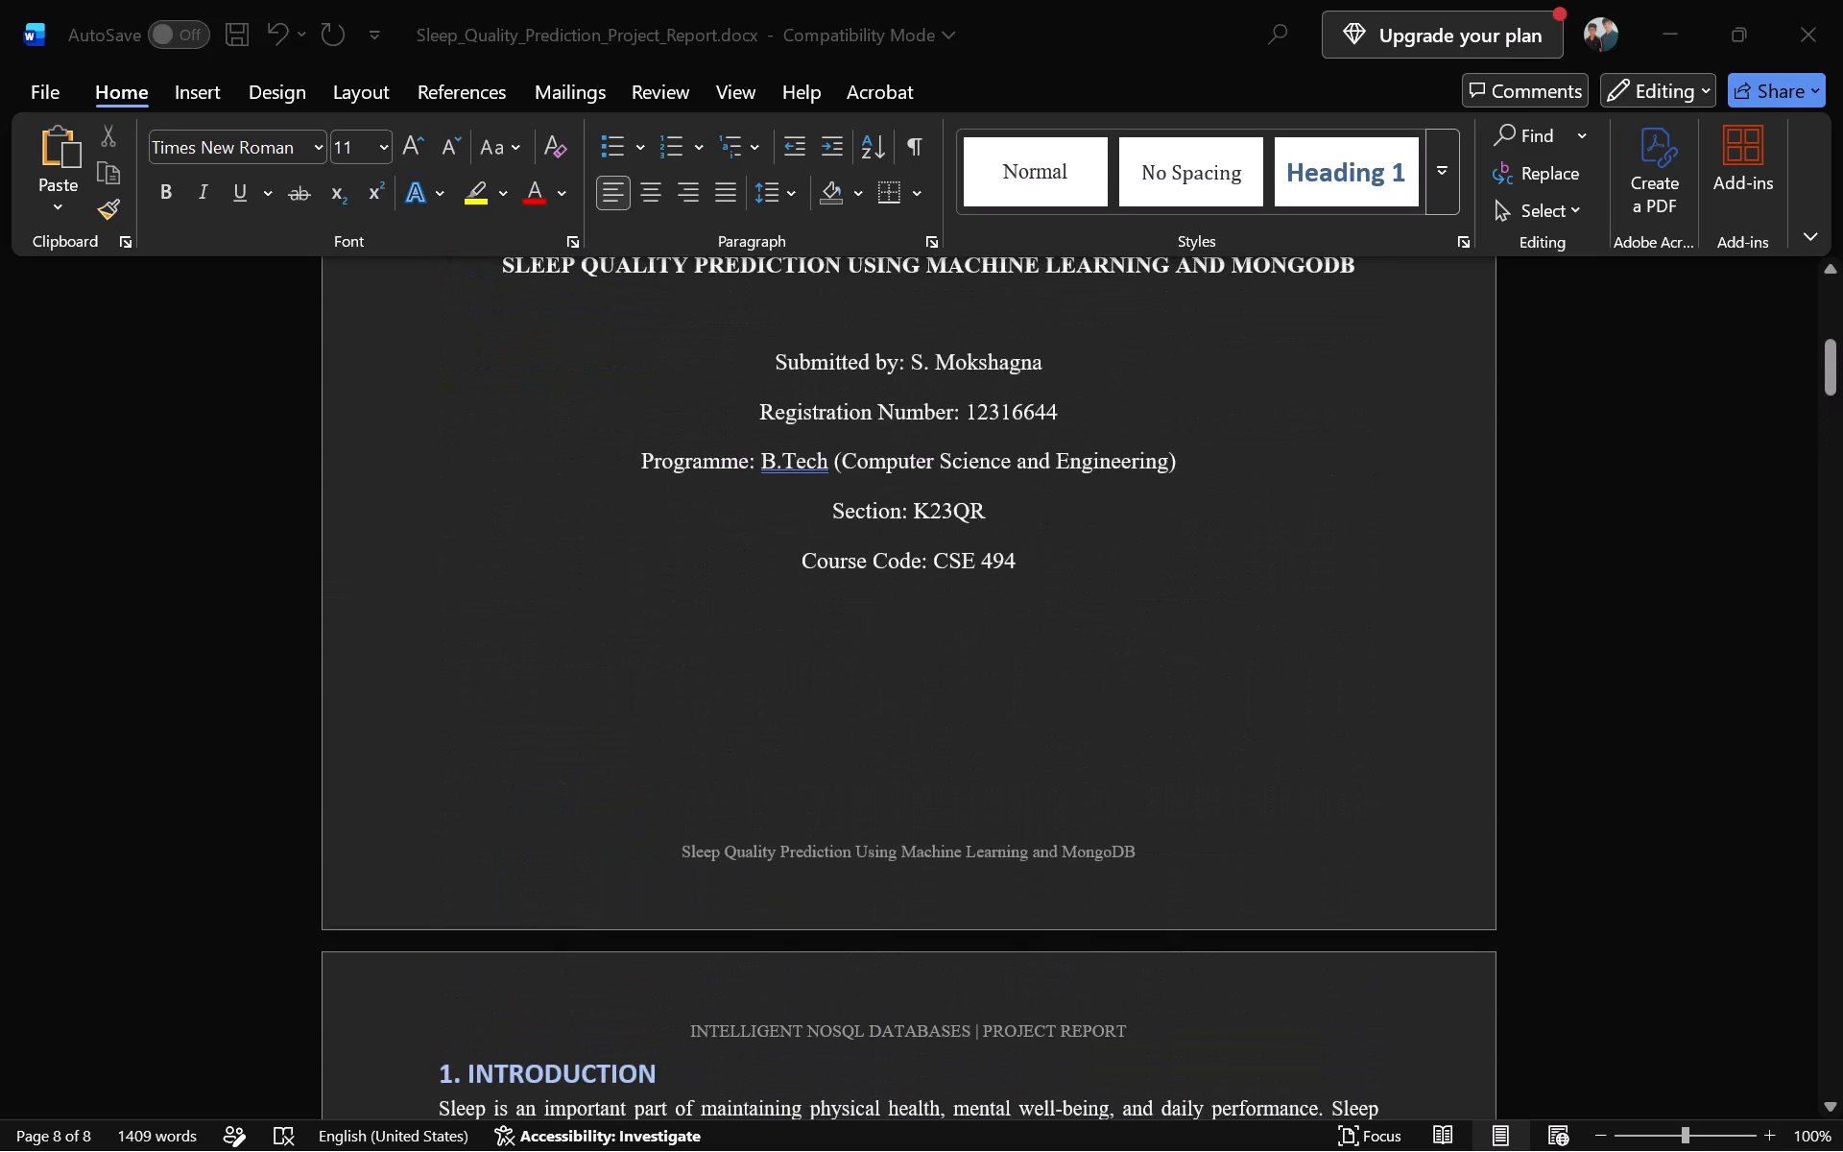
Switch to the sample PDF in Edge and examine its cover page, introduction and dataset description layout.
scroll(782, 542, up, 14)
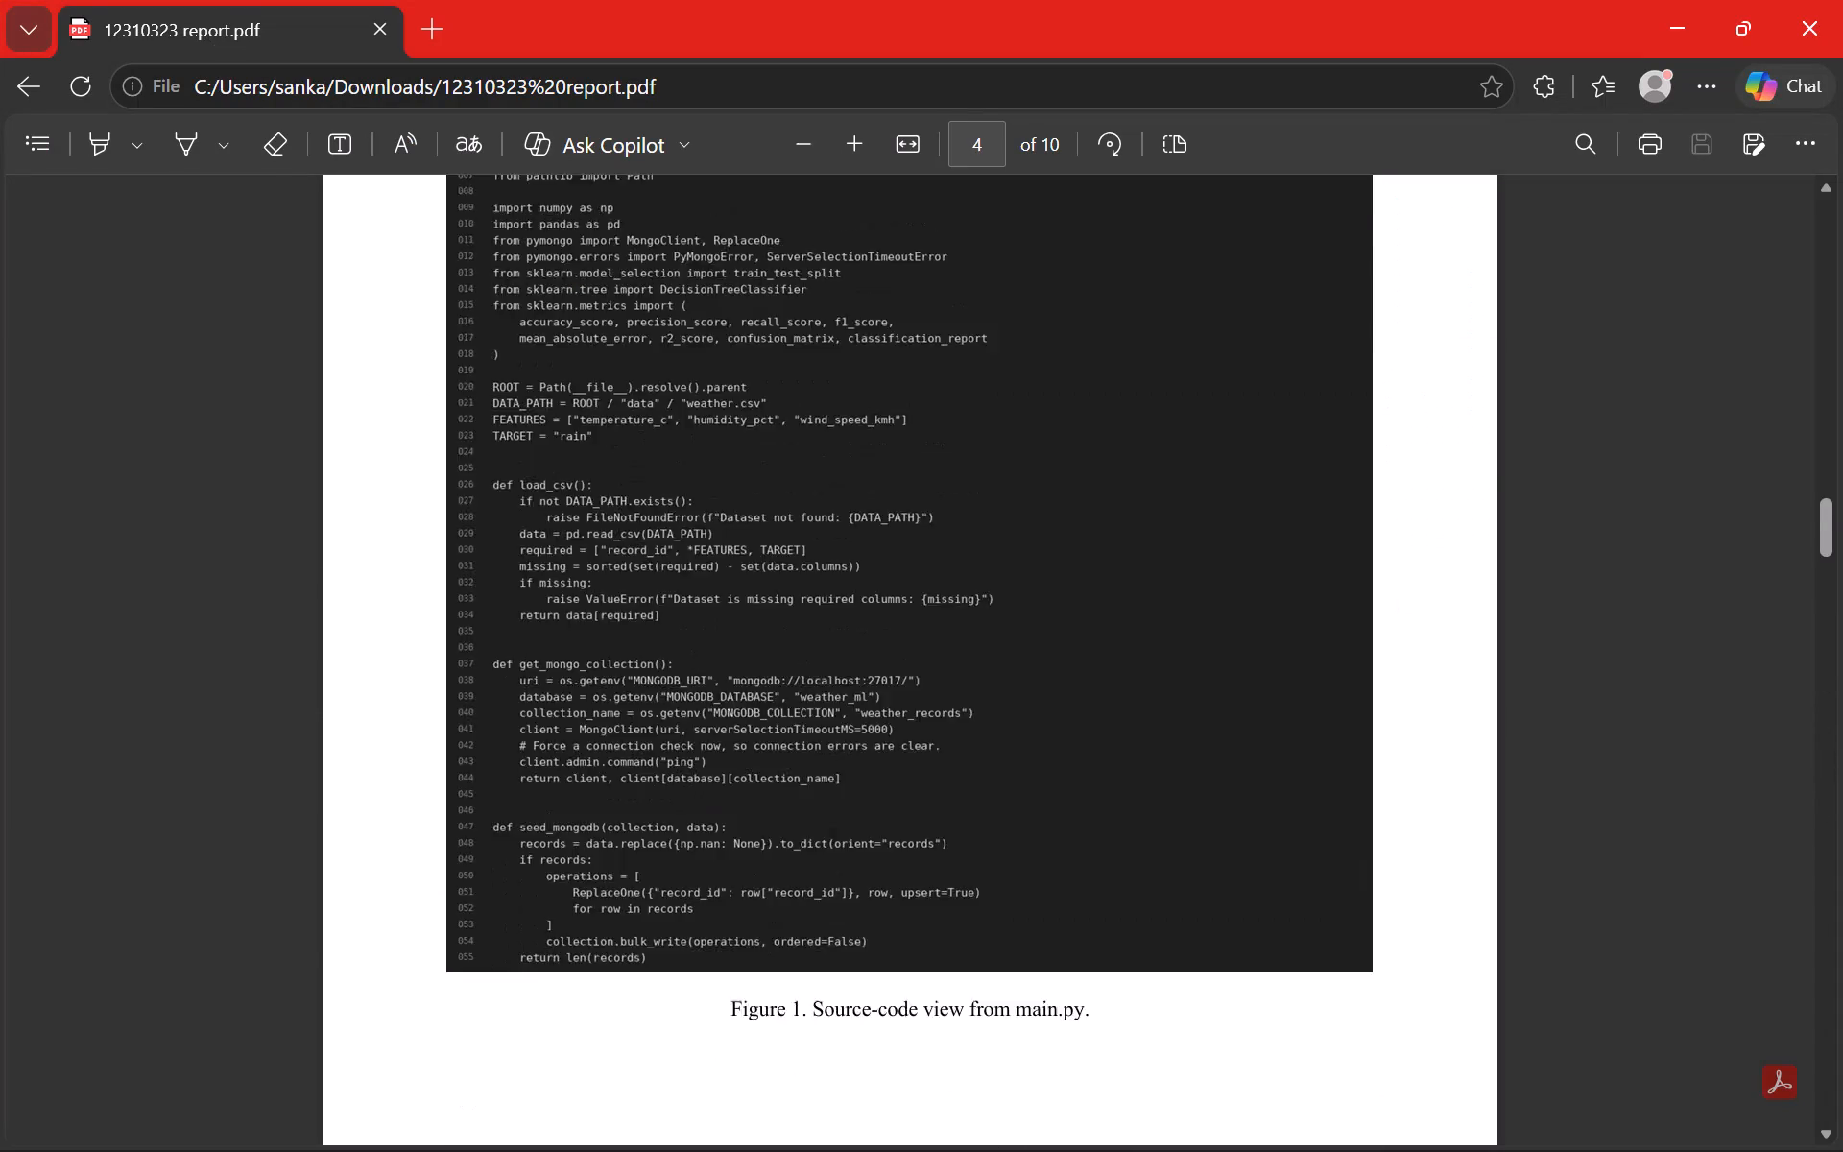
scroll(782, 542, up, 14)
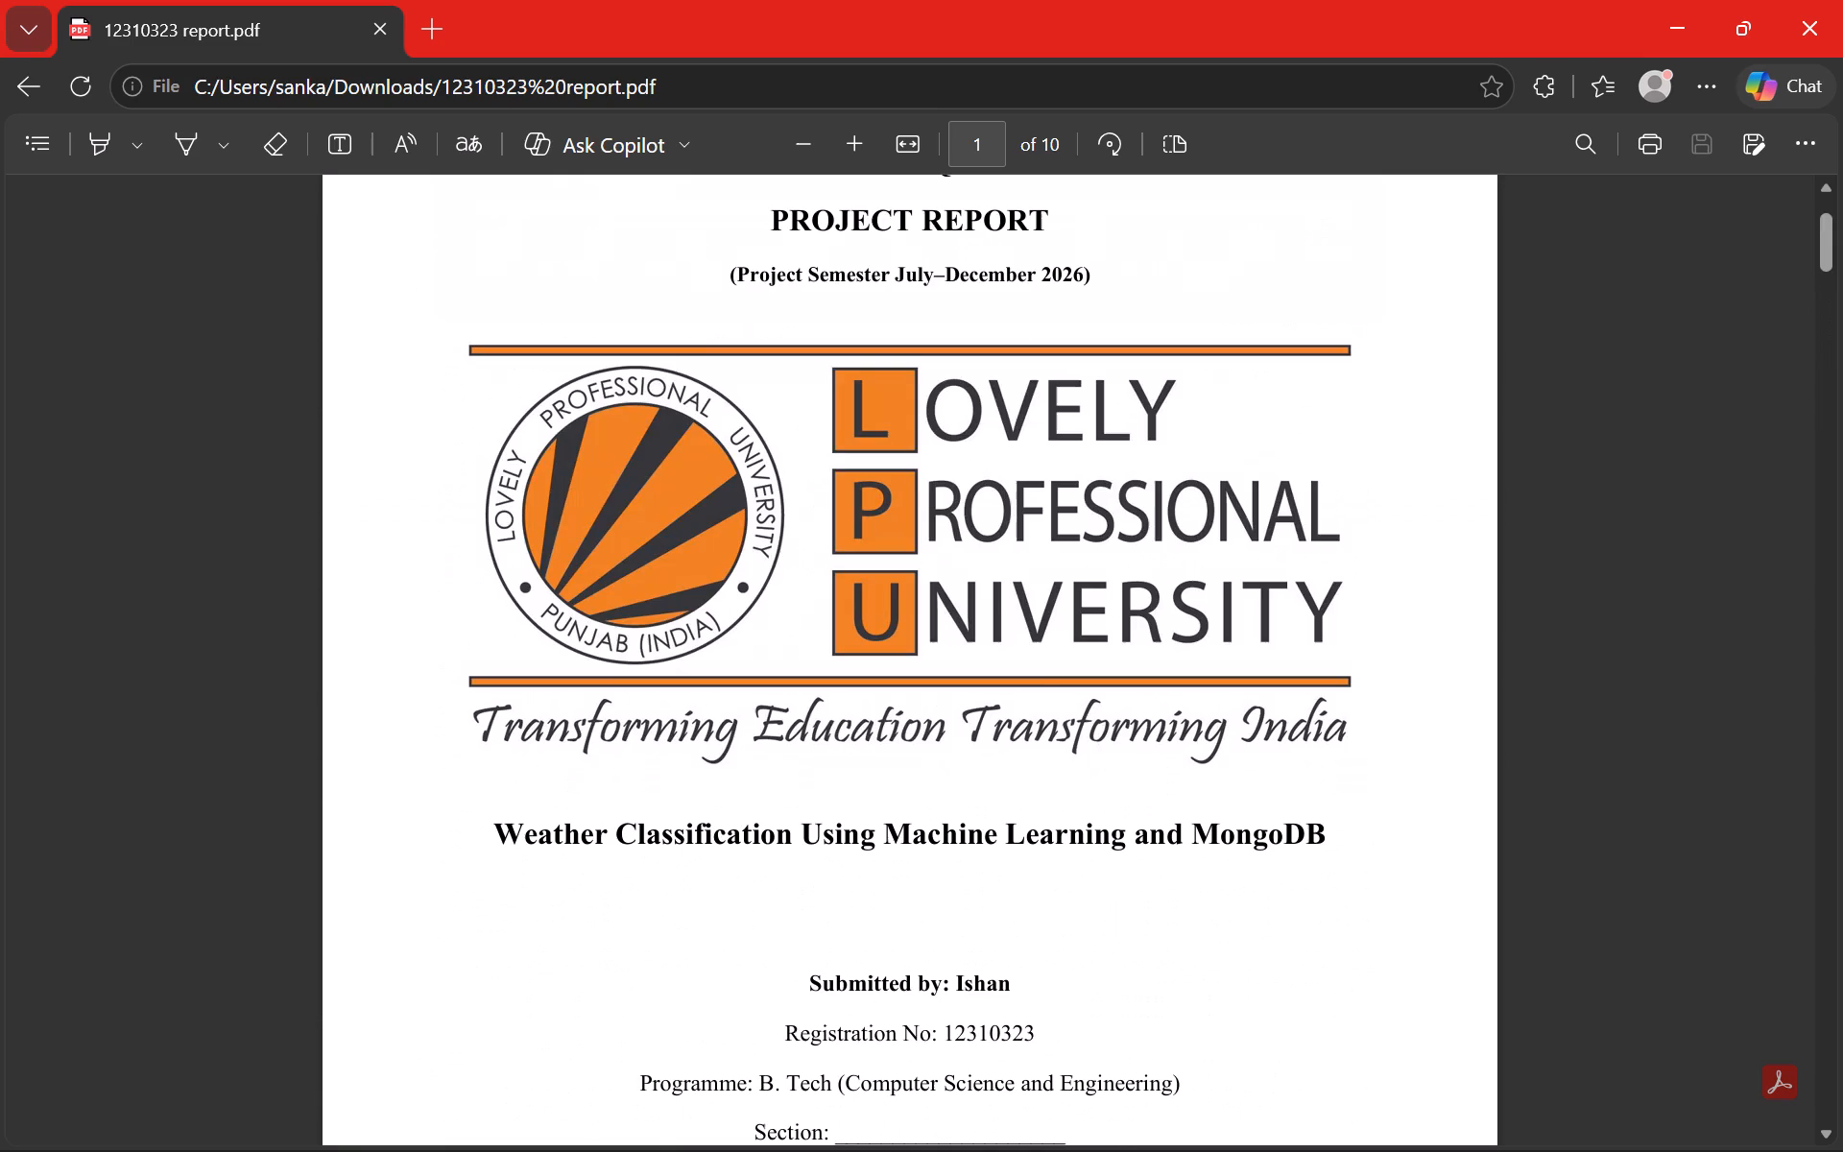
scroll(782, 542, down, 9)
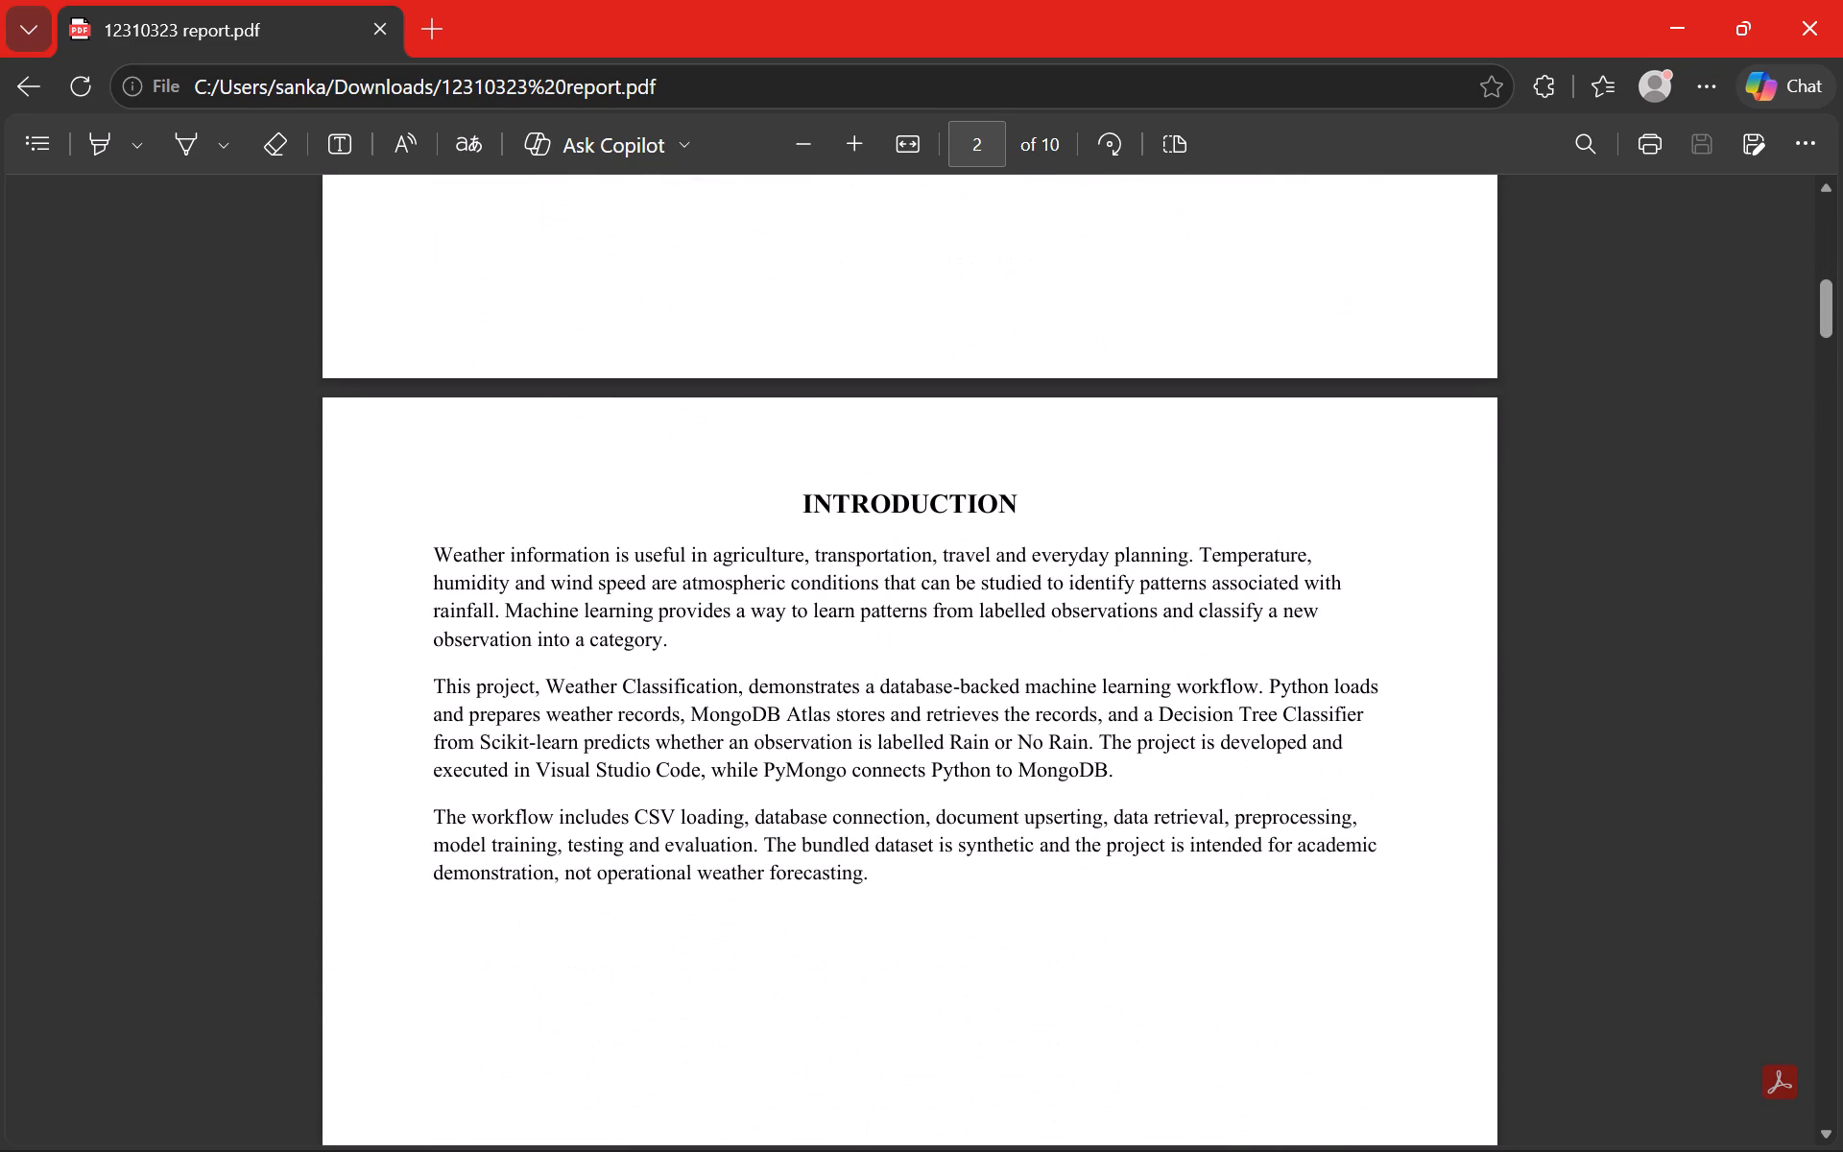
scroll(782, 542, down, 2)
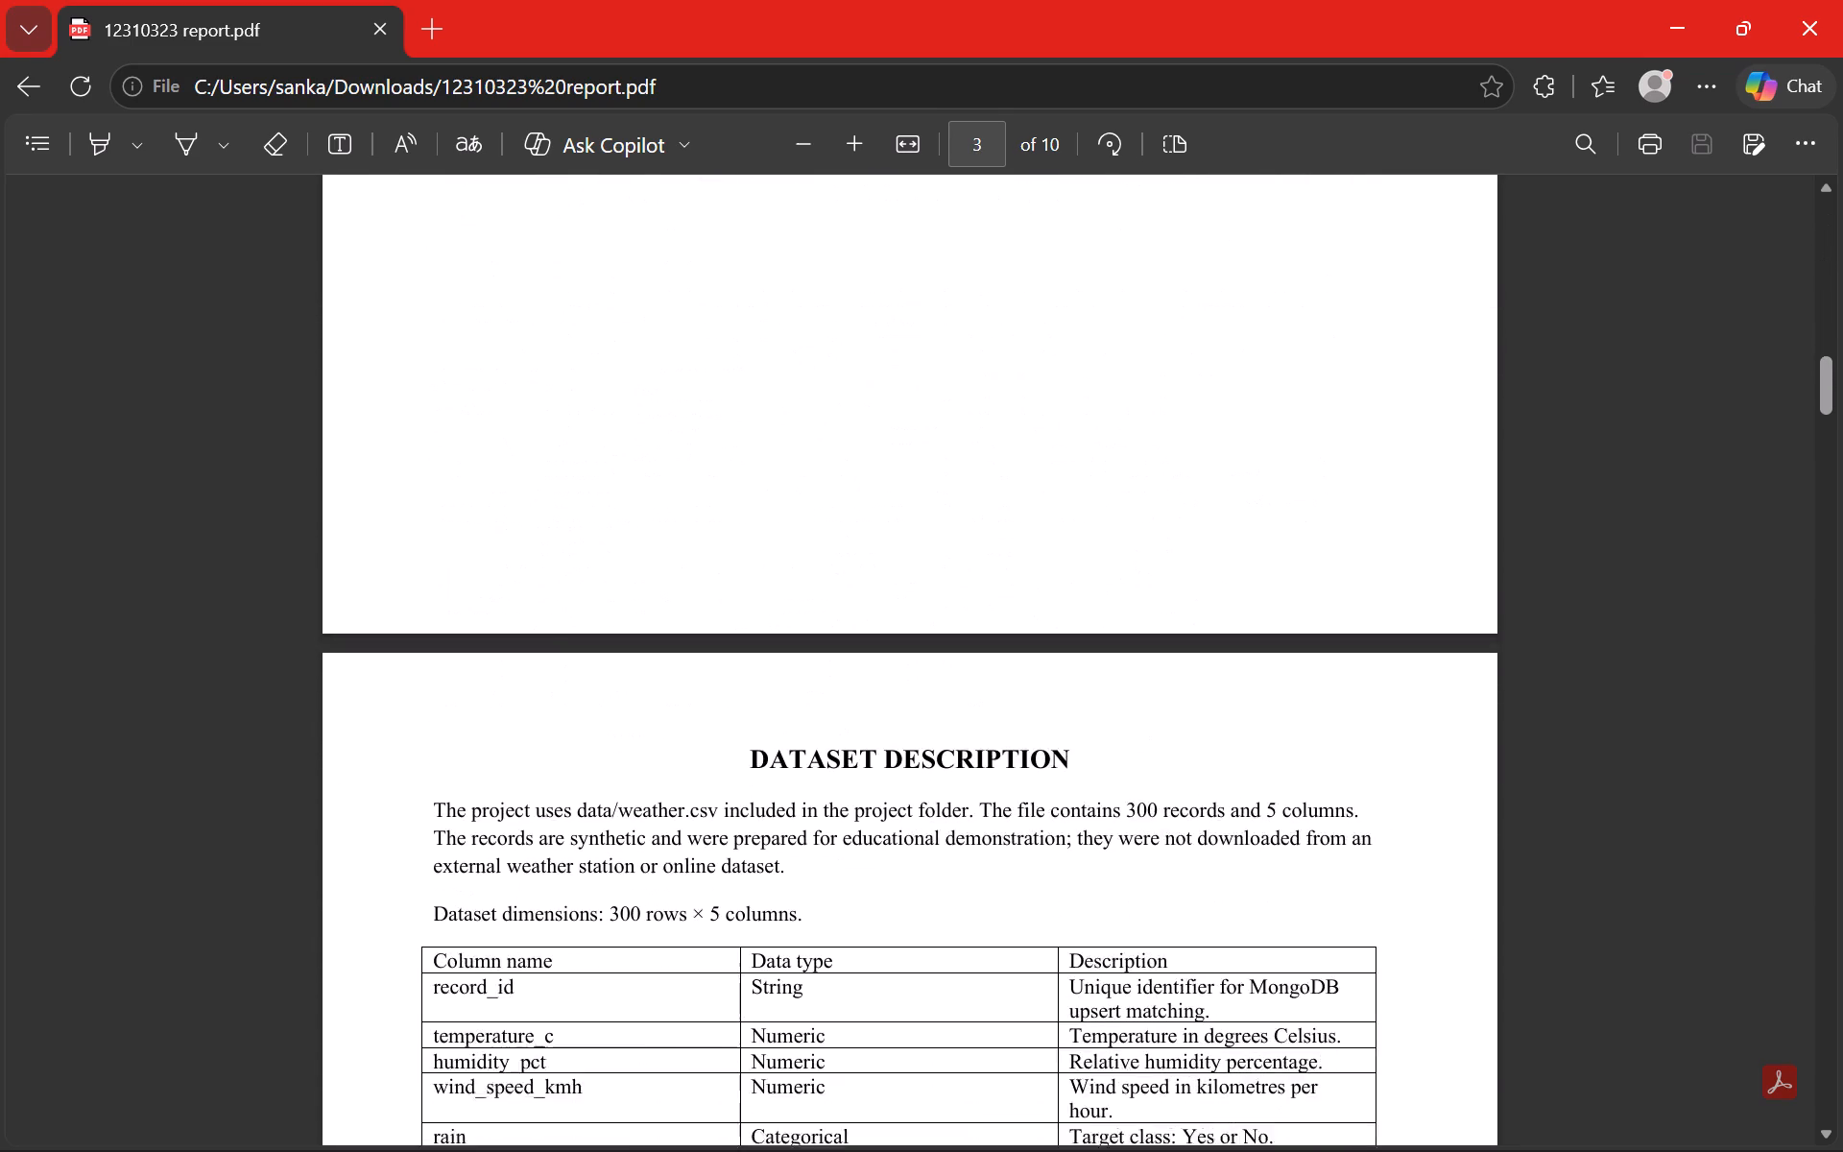
scroll(782, 542, down, 1)
click(782, 542)
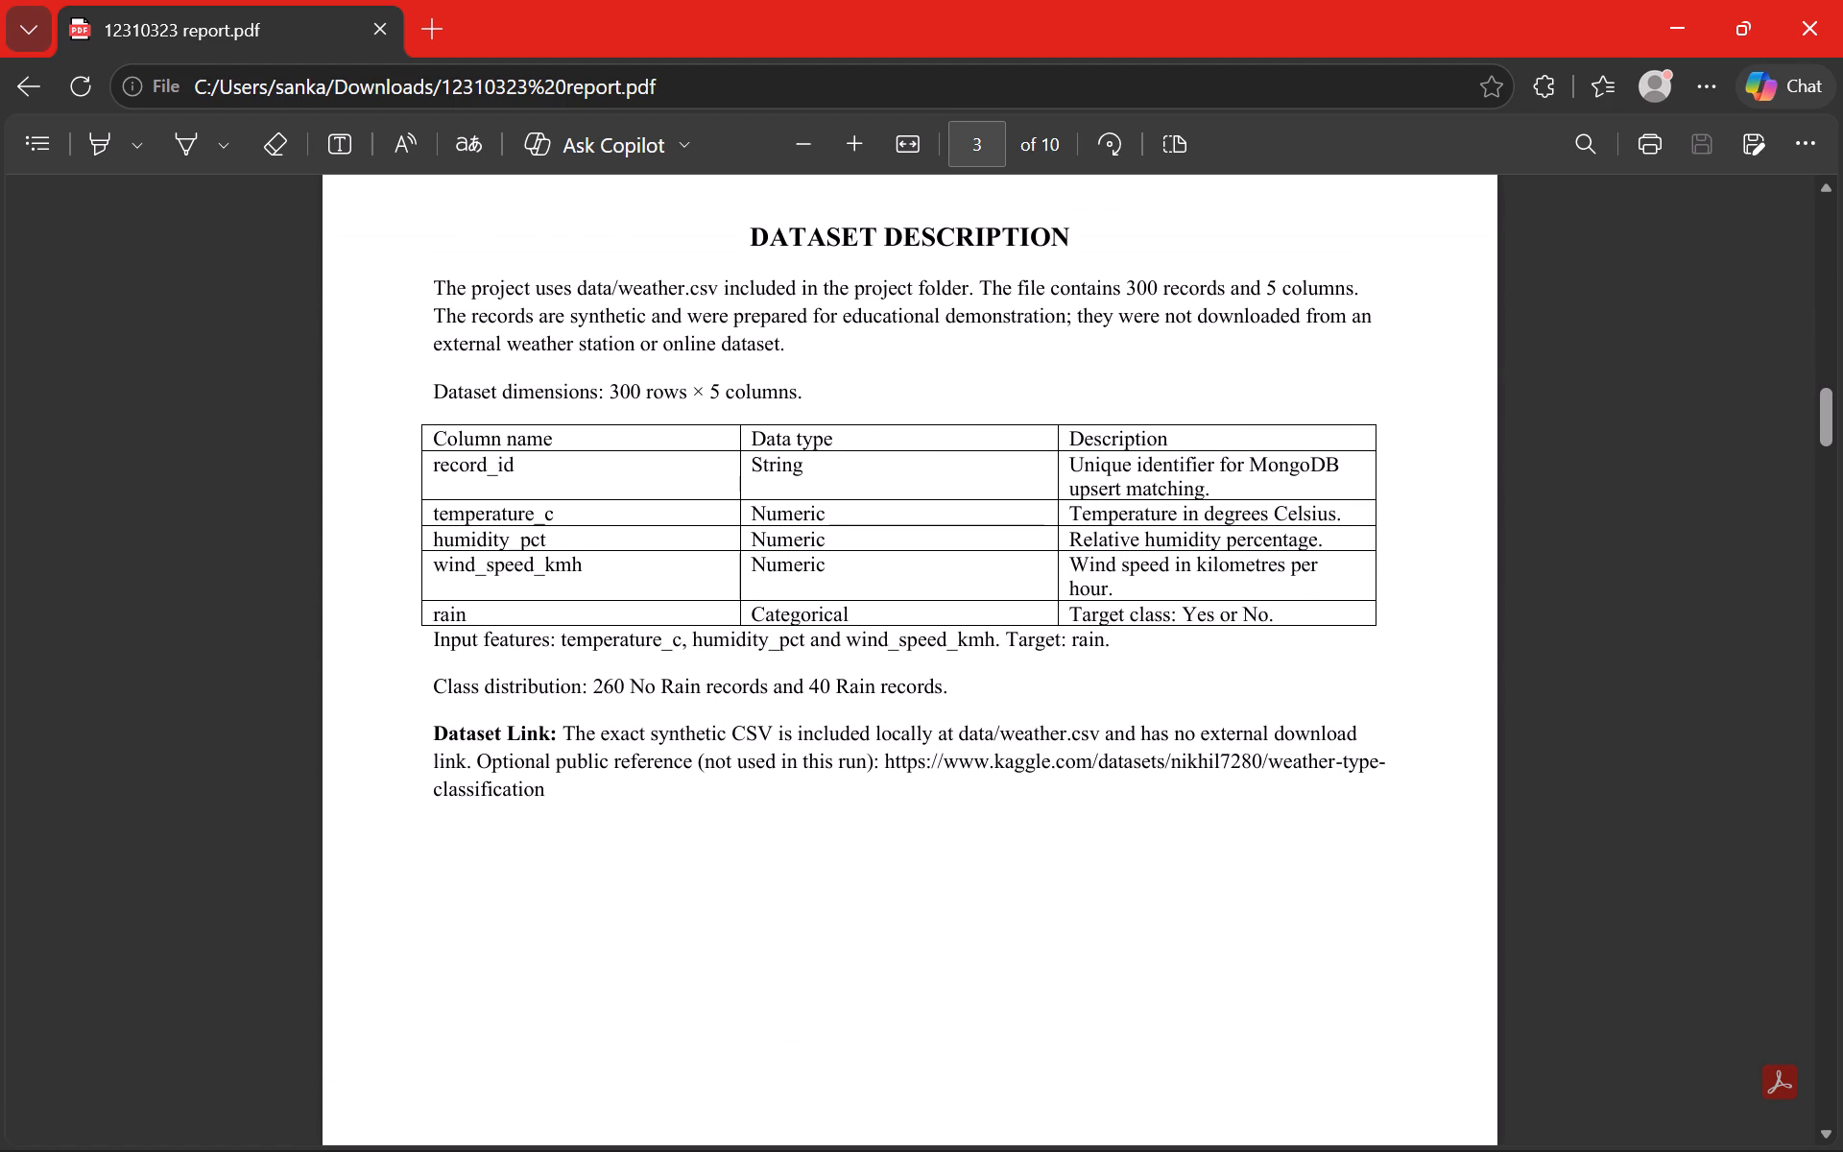
scroll(821, 784, down, 3)
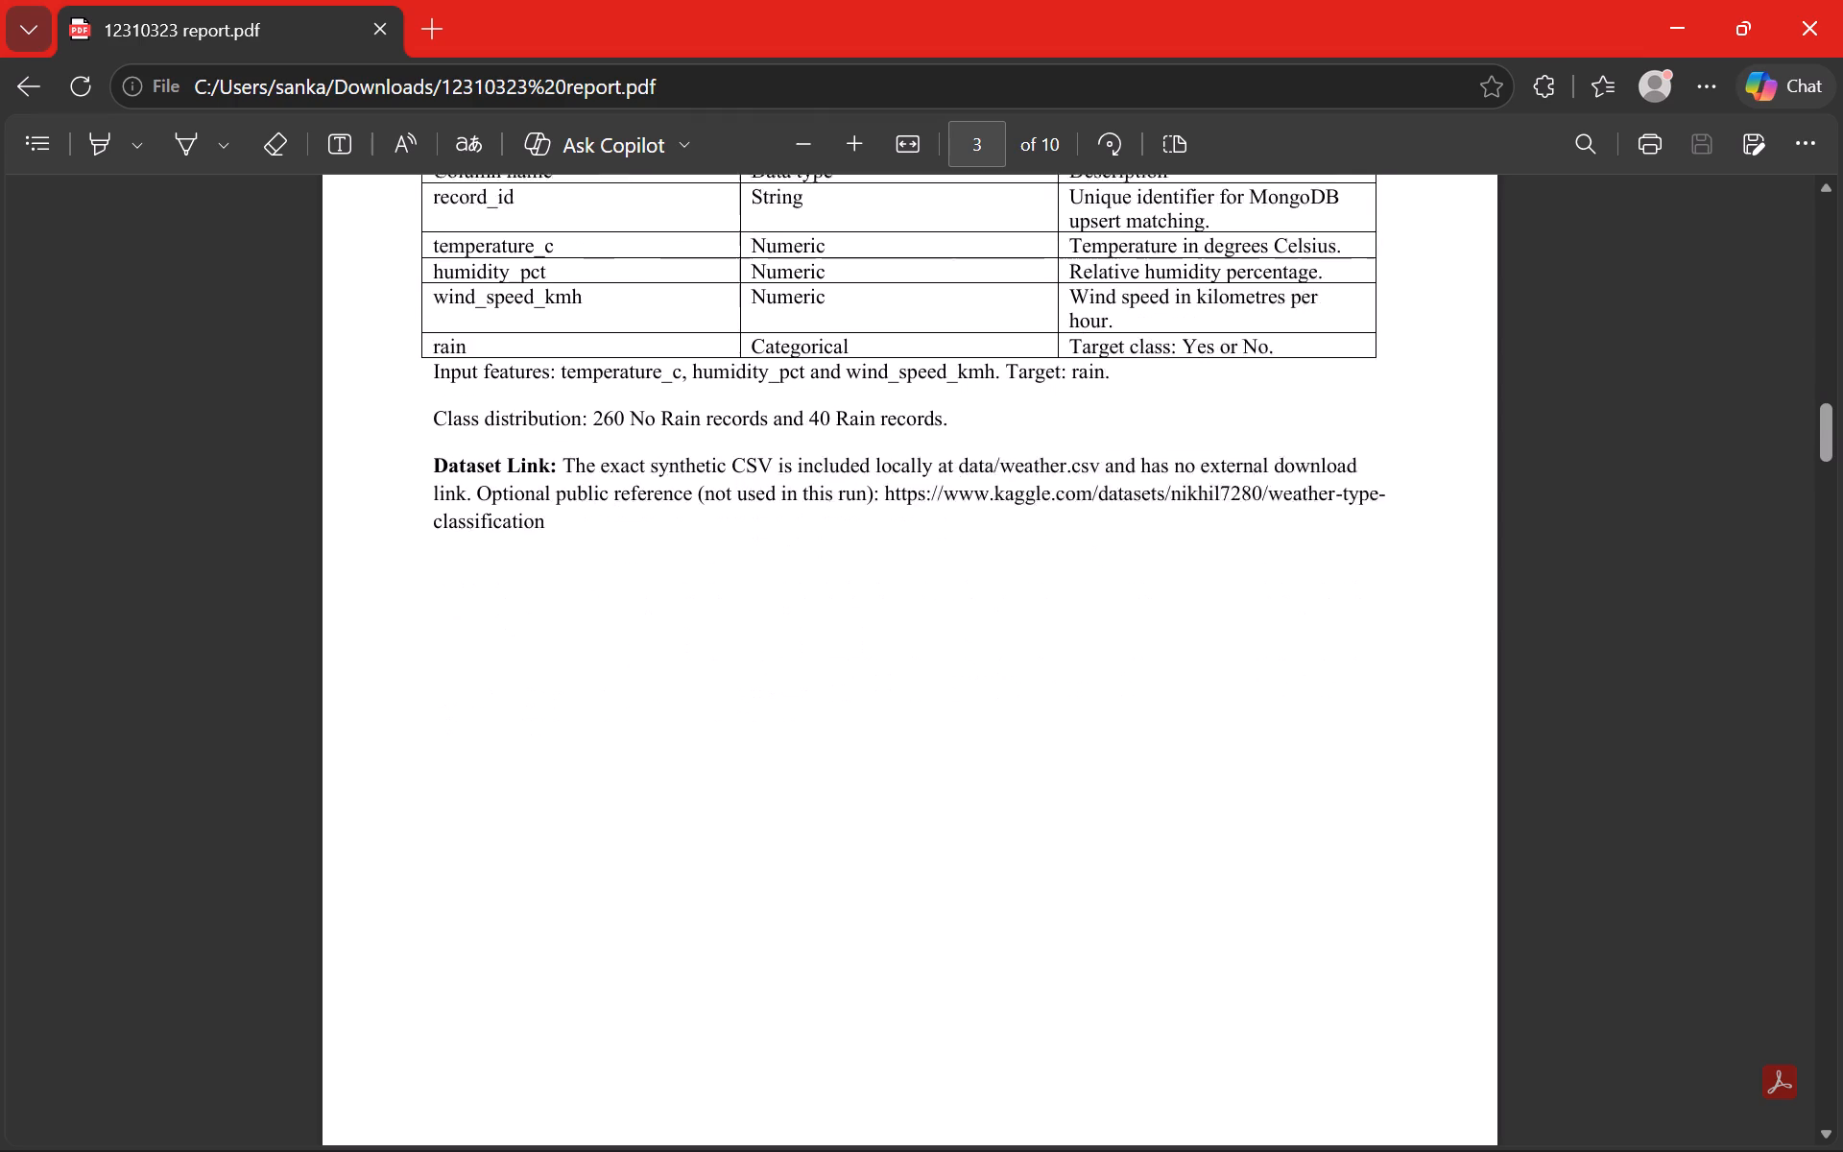
Examine the sample PDF's source code, output and results, and conclusion sections, and return to its cover page.
scroll(821, 784, down, 6)
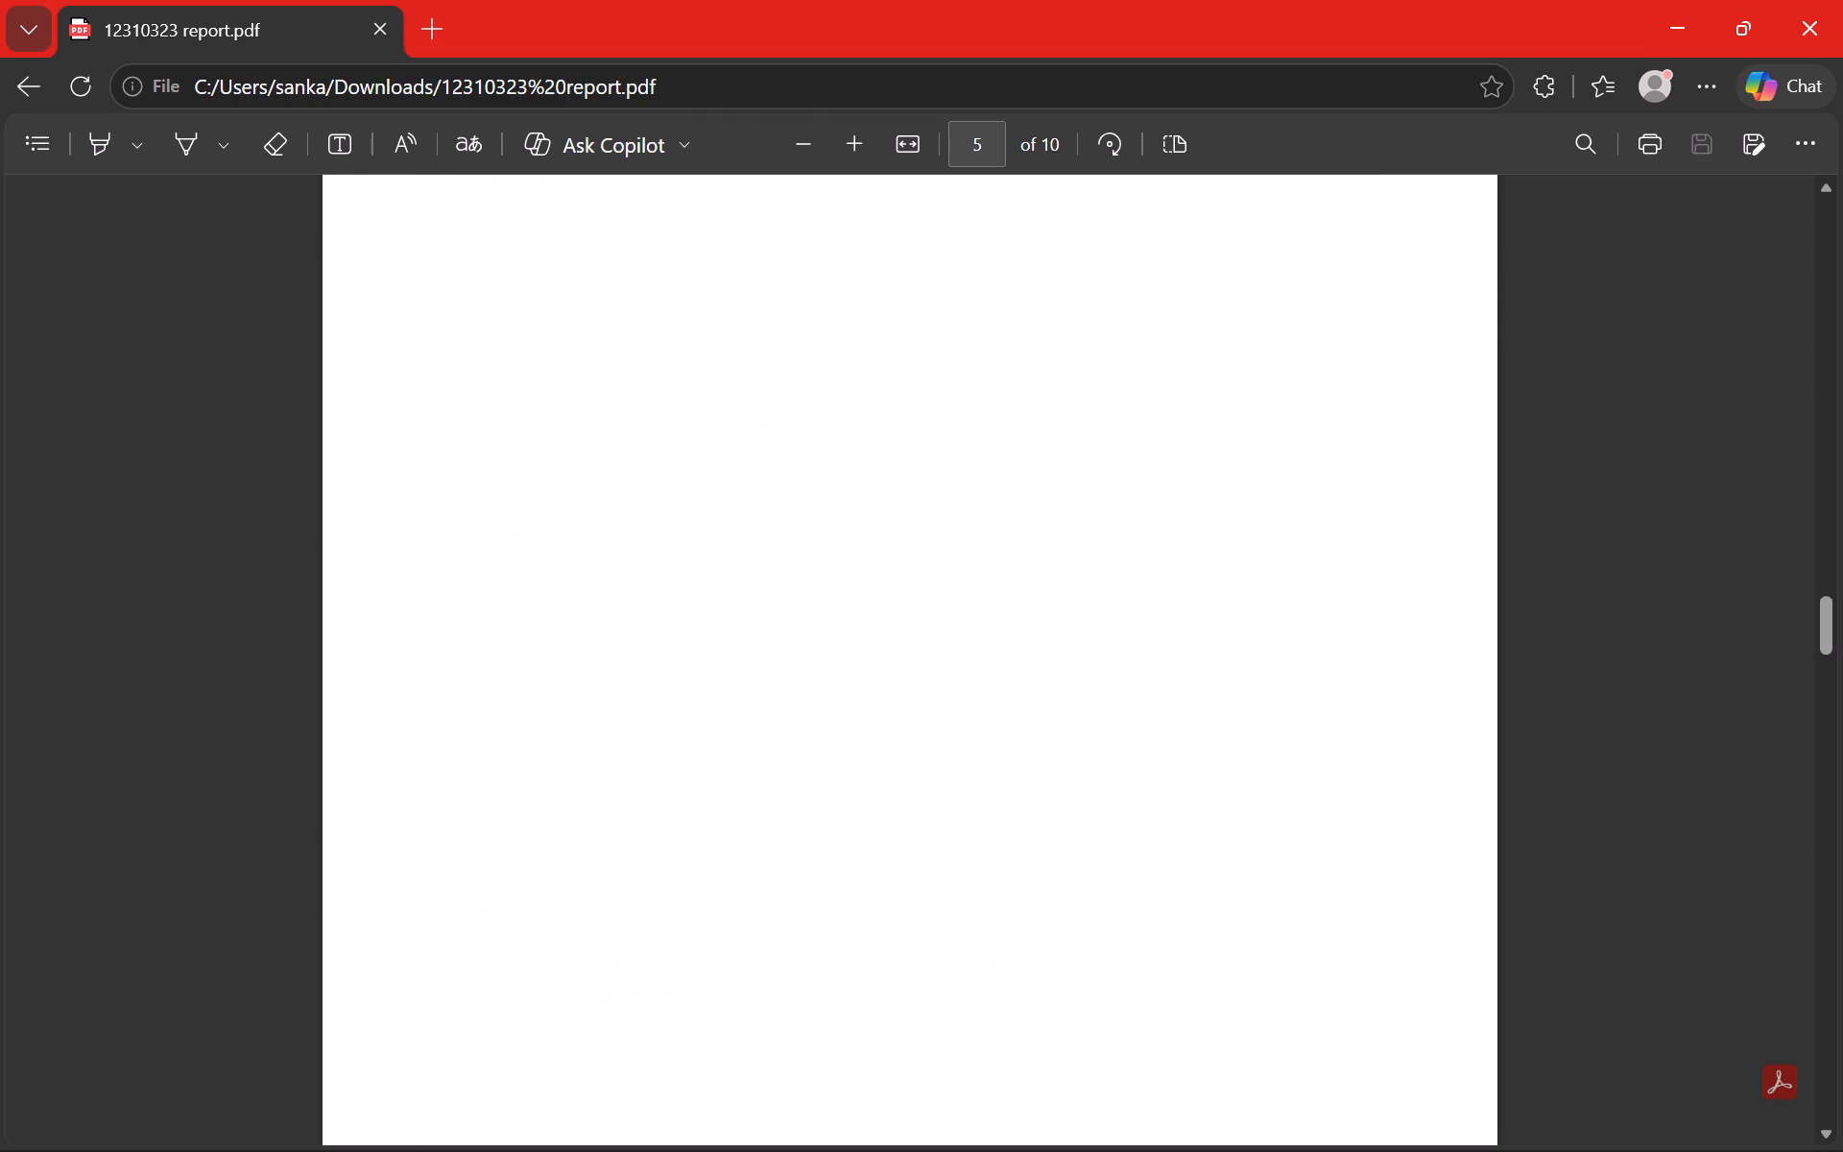
scroll(821, 784, up, 3)
scroll(821, 784, right, 1)
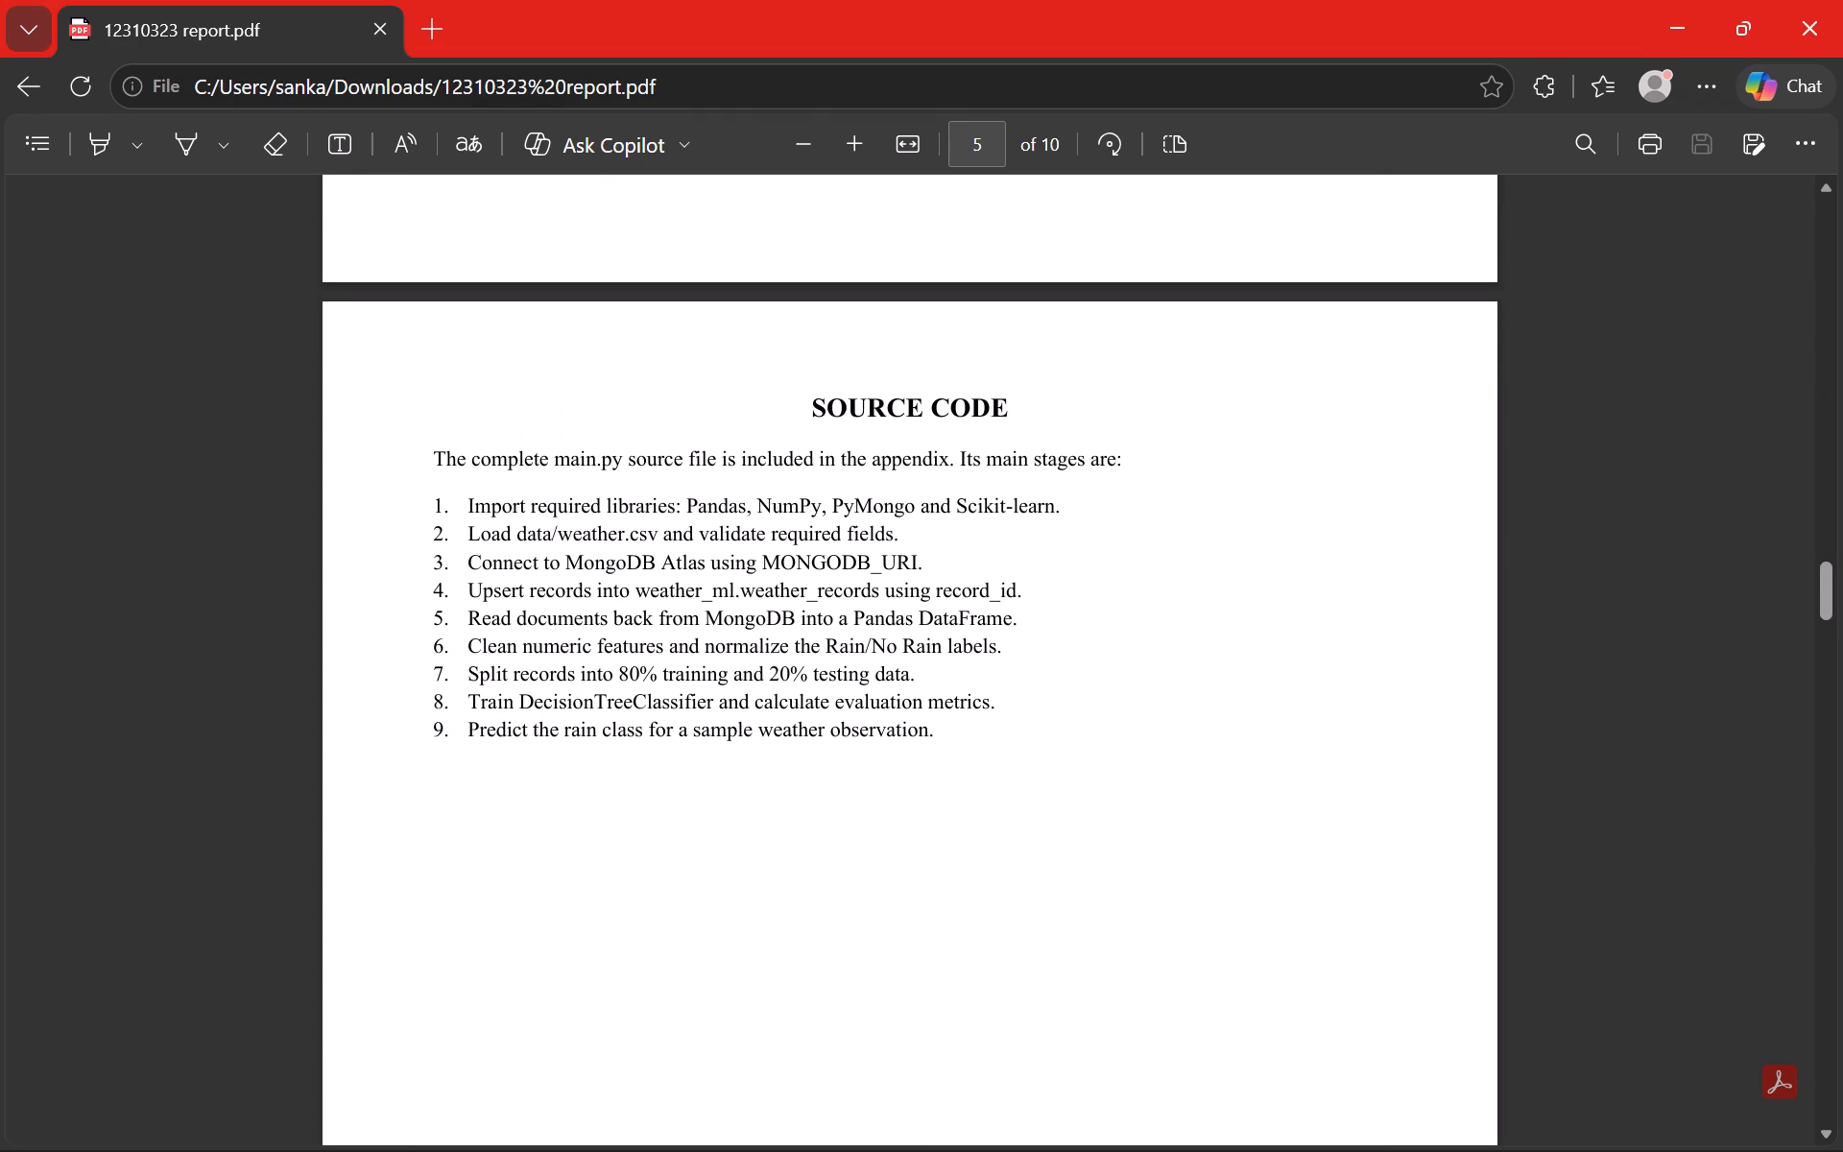
scroll(821, 784, right, 1)
scroll(821, 784, down, 3)
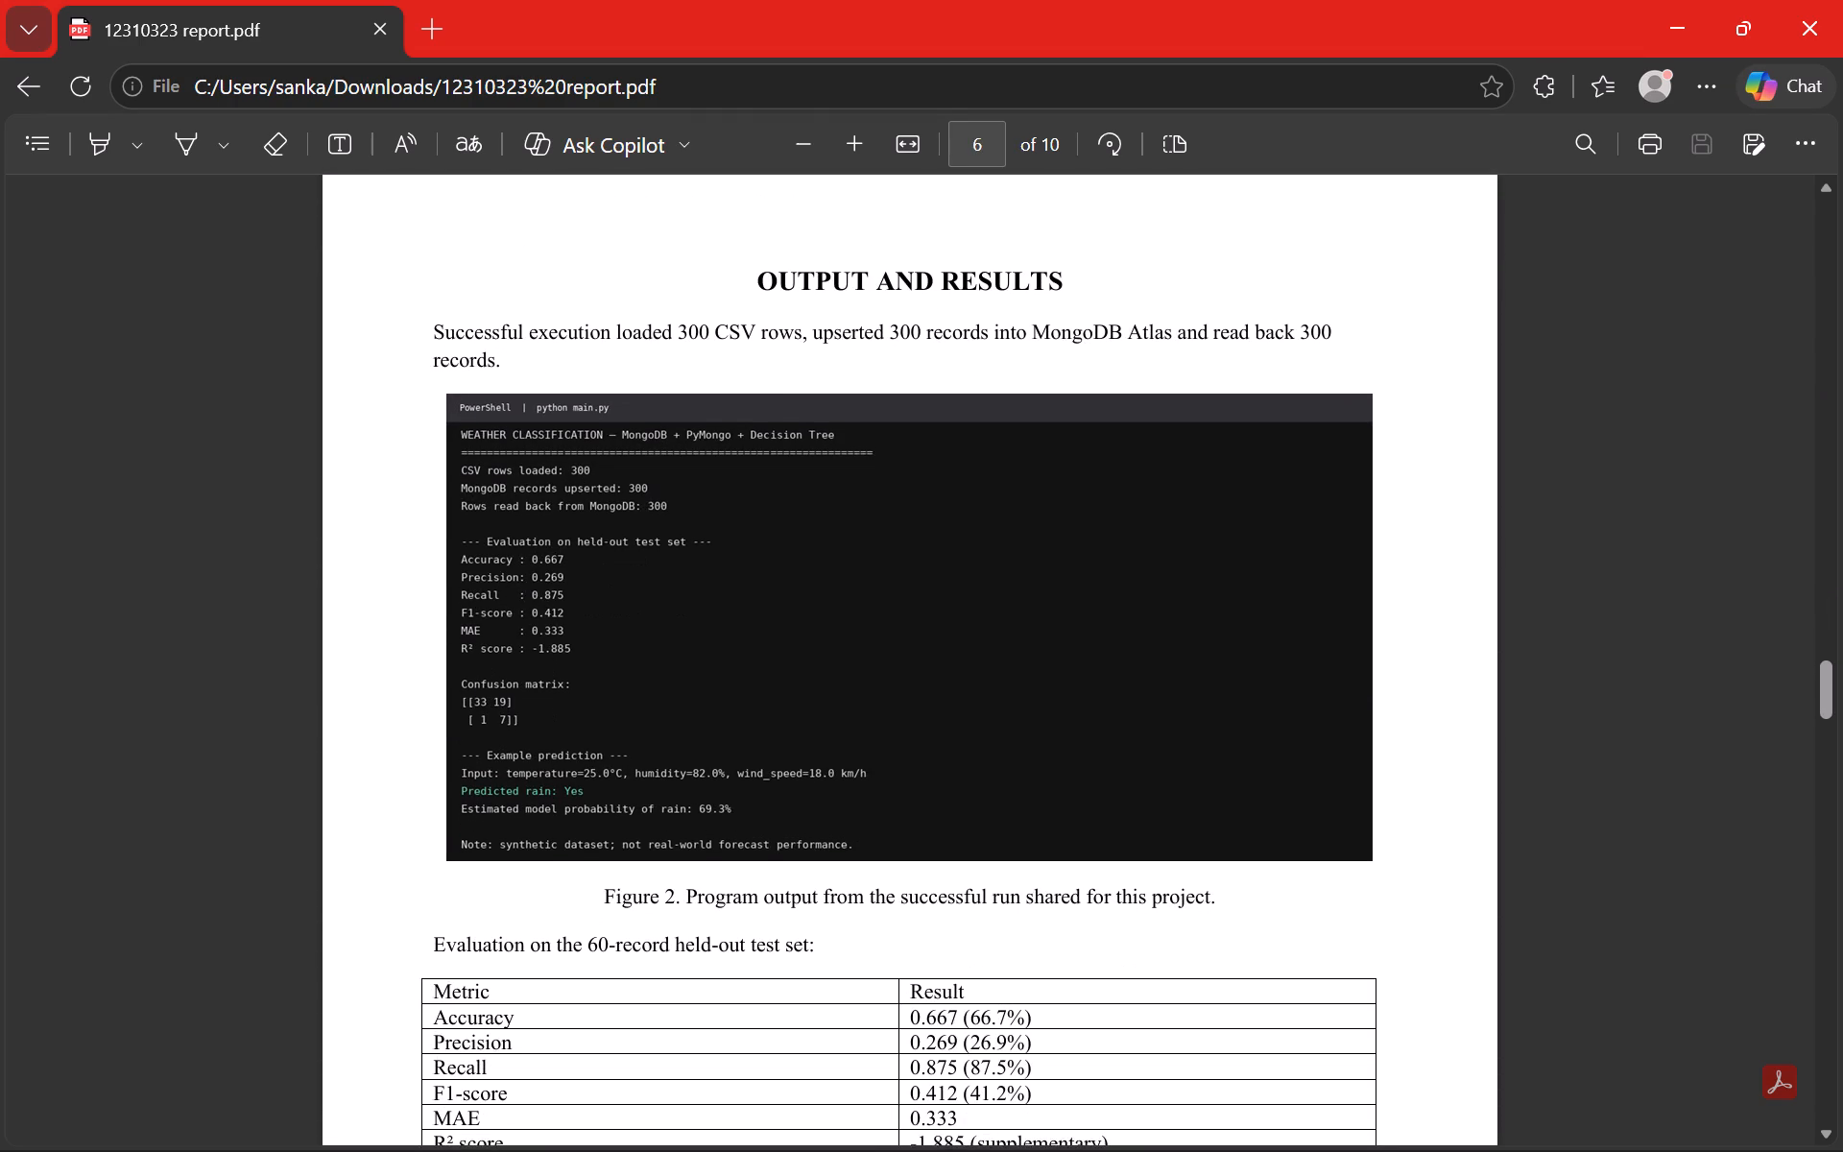
scroll(821, 784, down, 1)
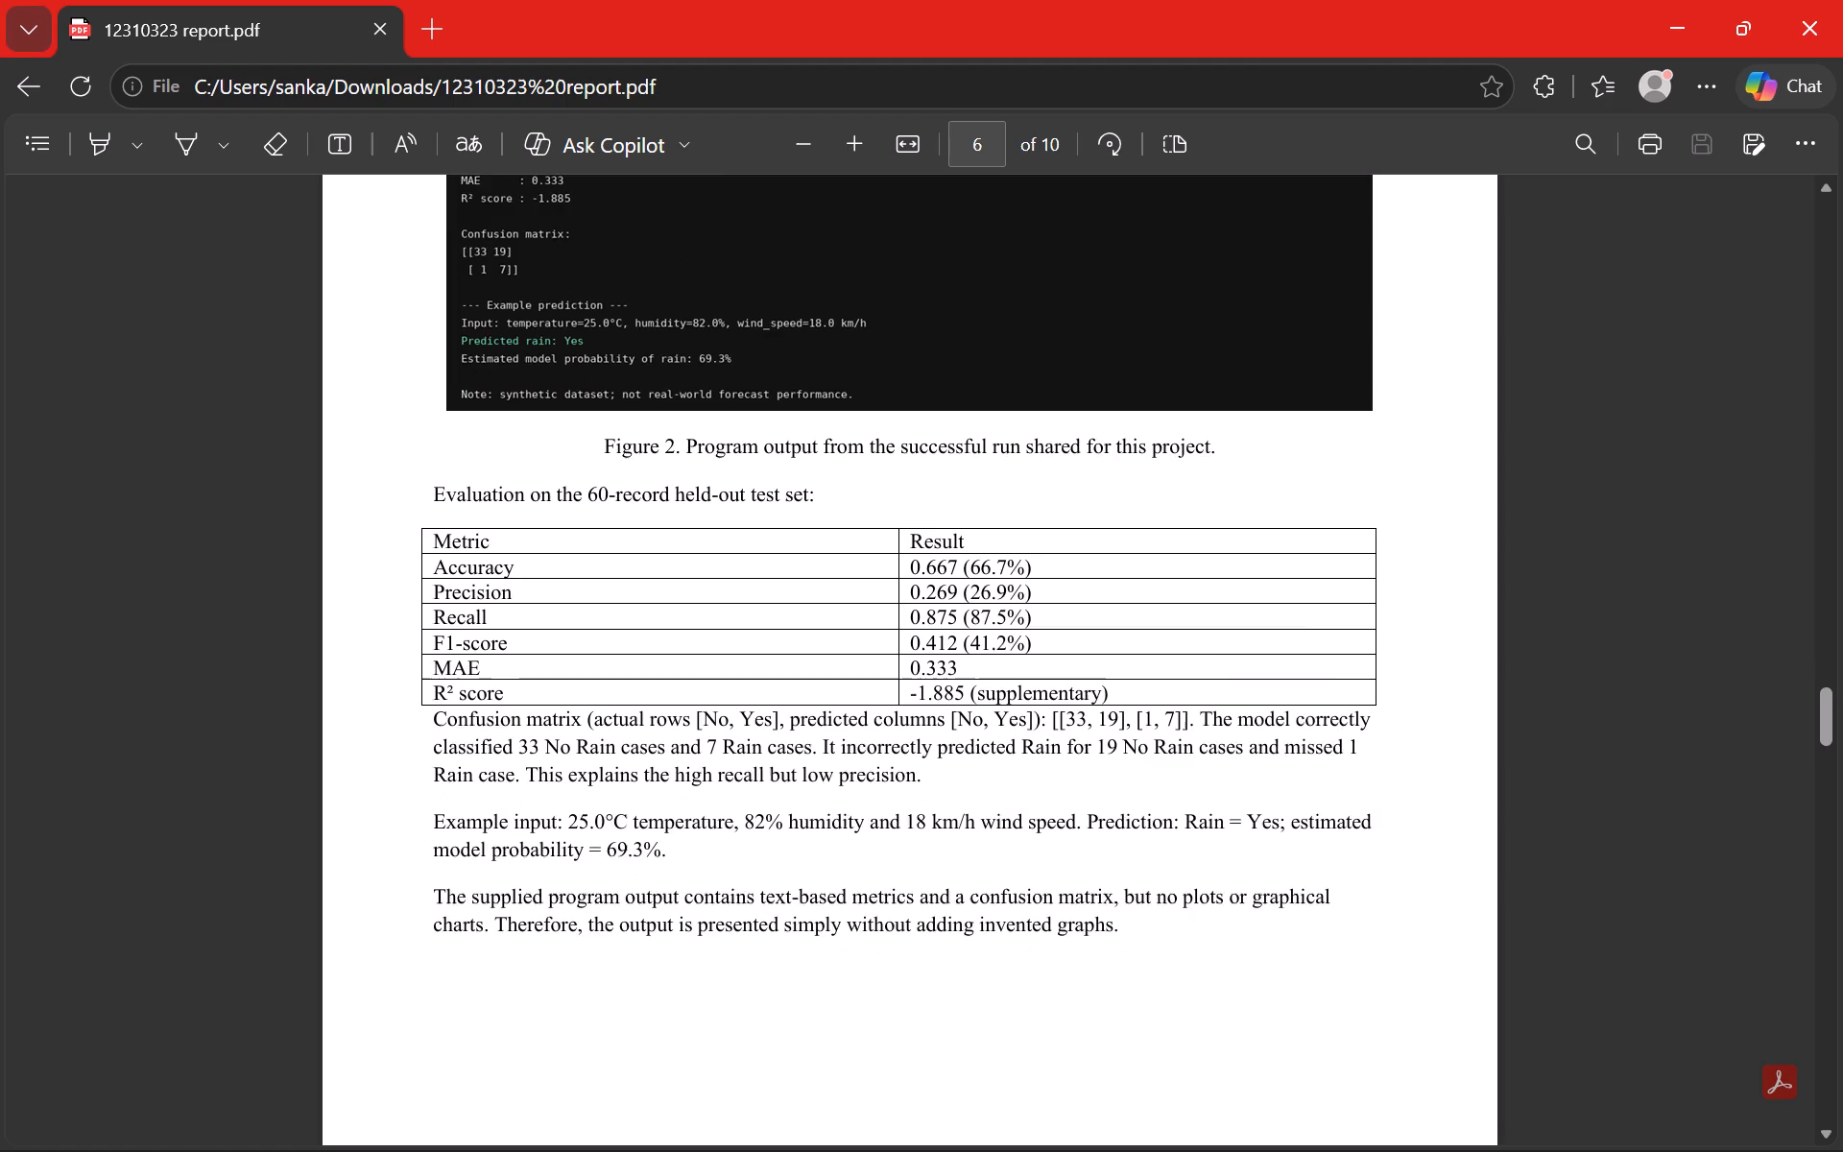
scroll(821, 784, down, 4)
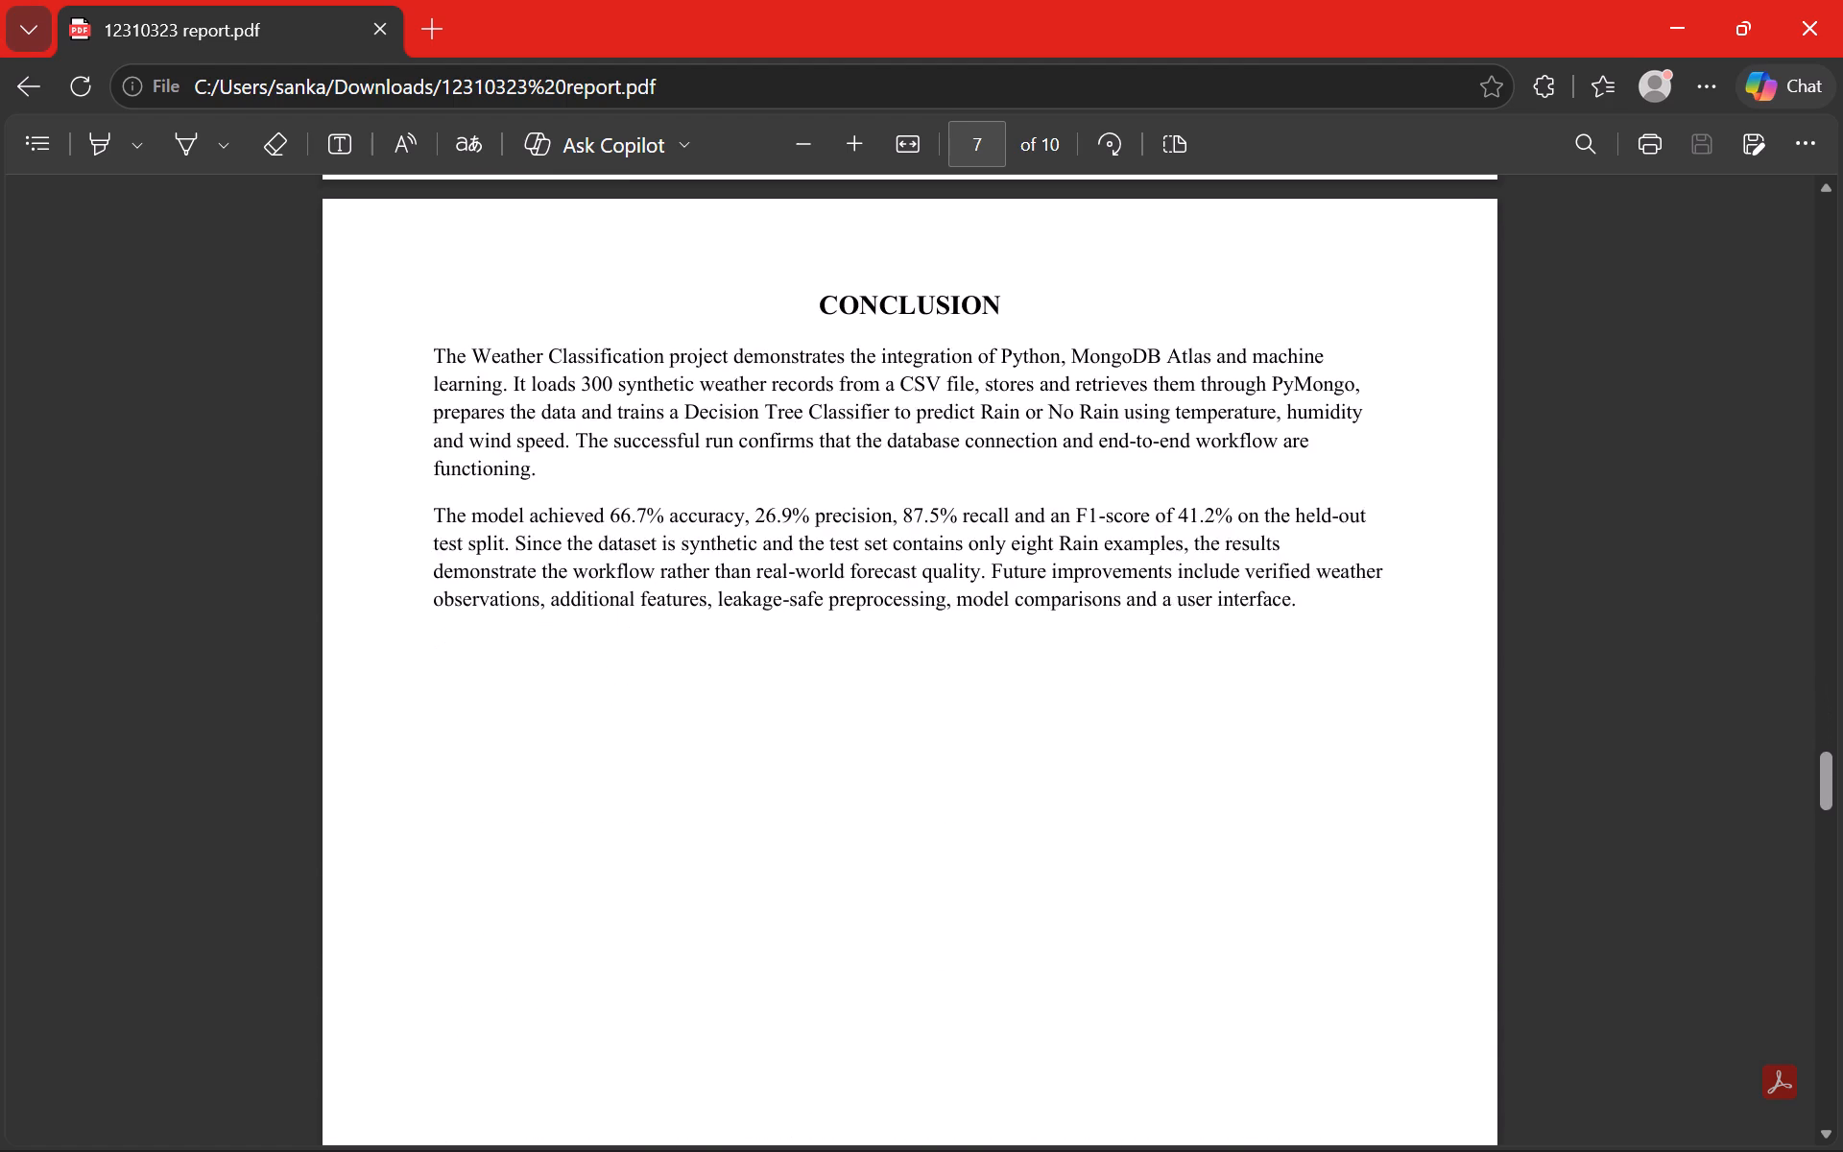
scroll(821, 784, down, 3)
scroll(821, 784, up, 7)
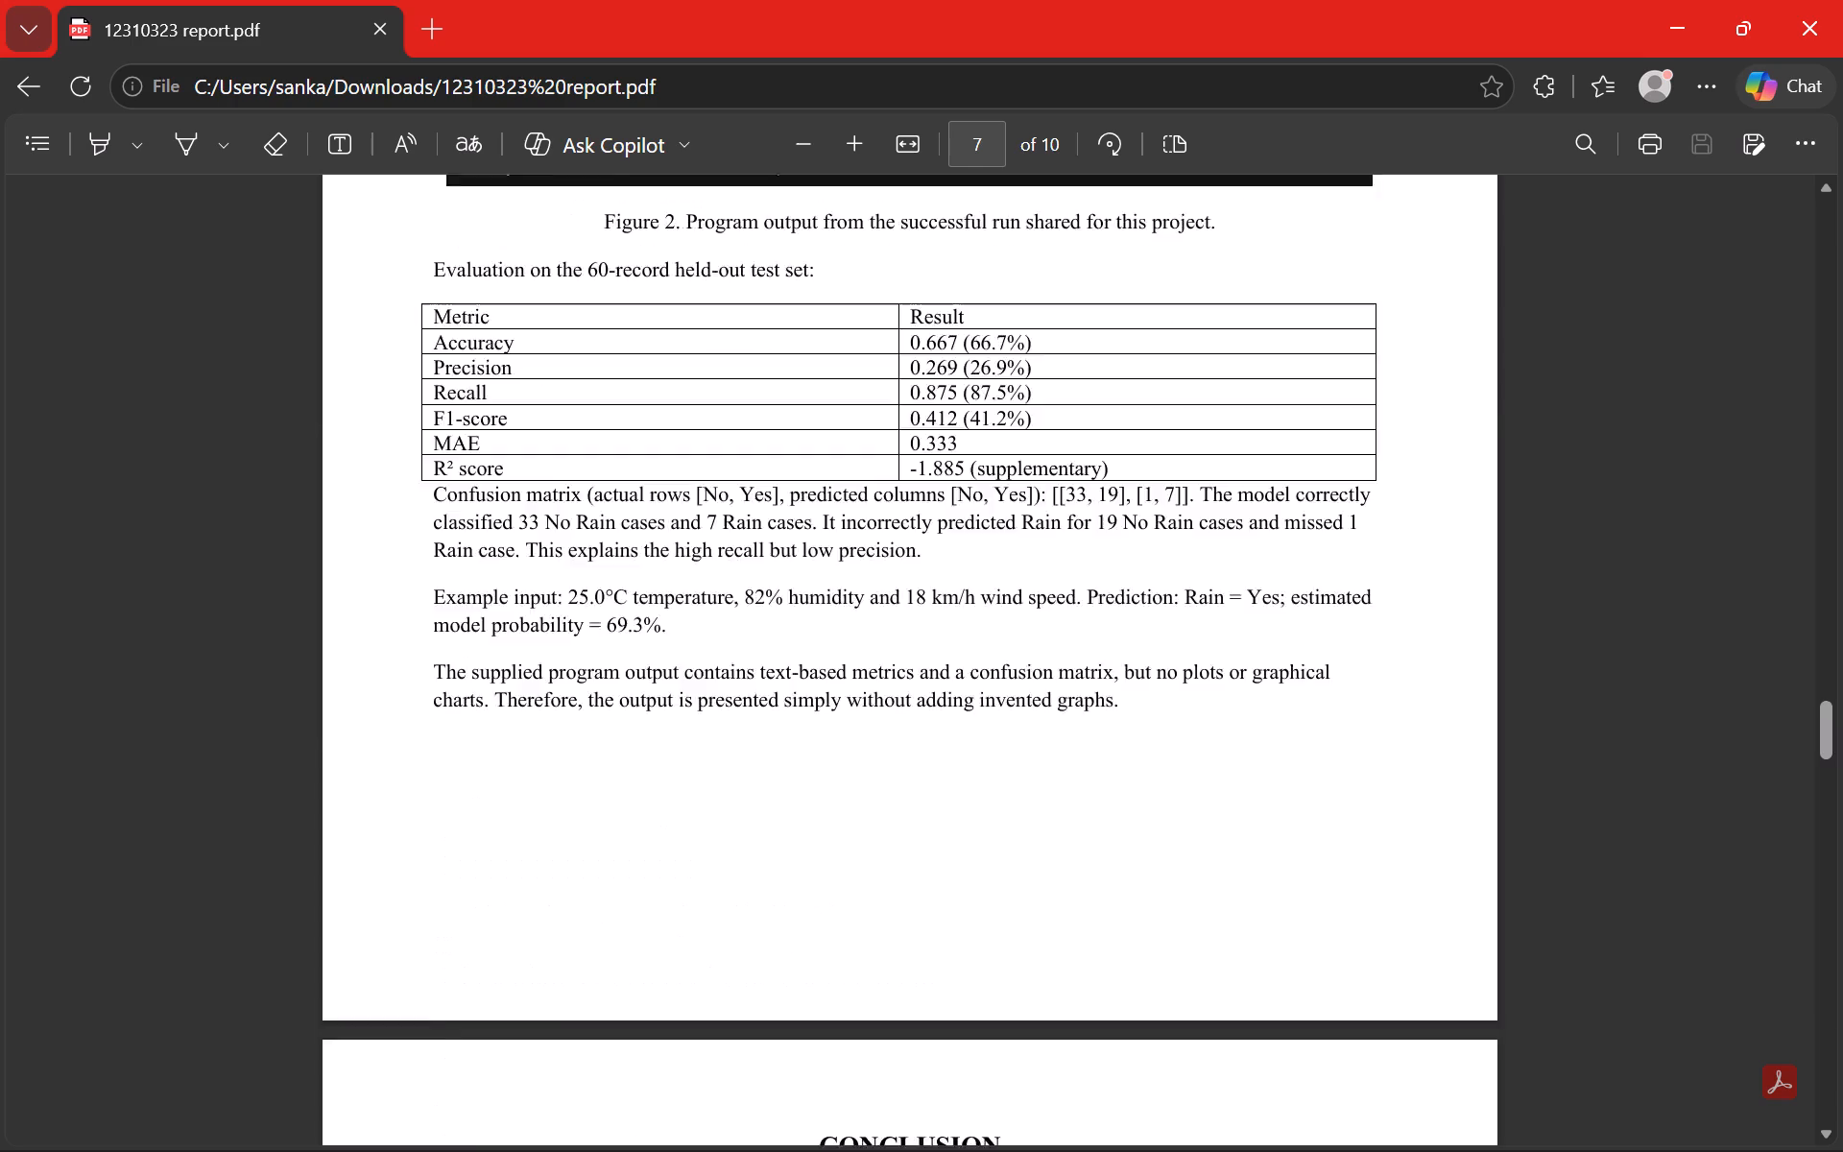
scroll(821, 784, up, 20)
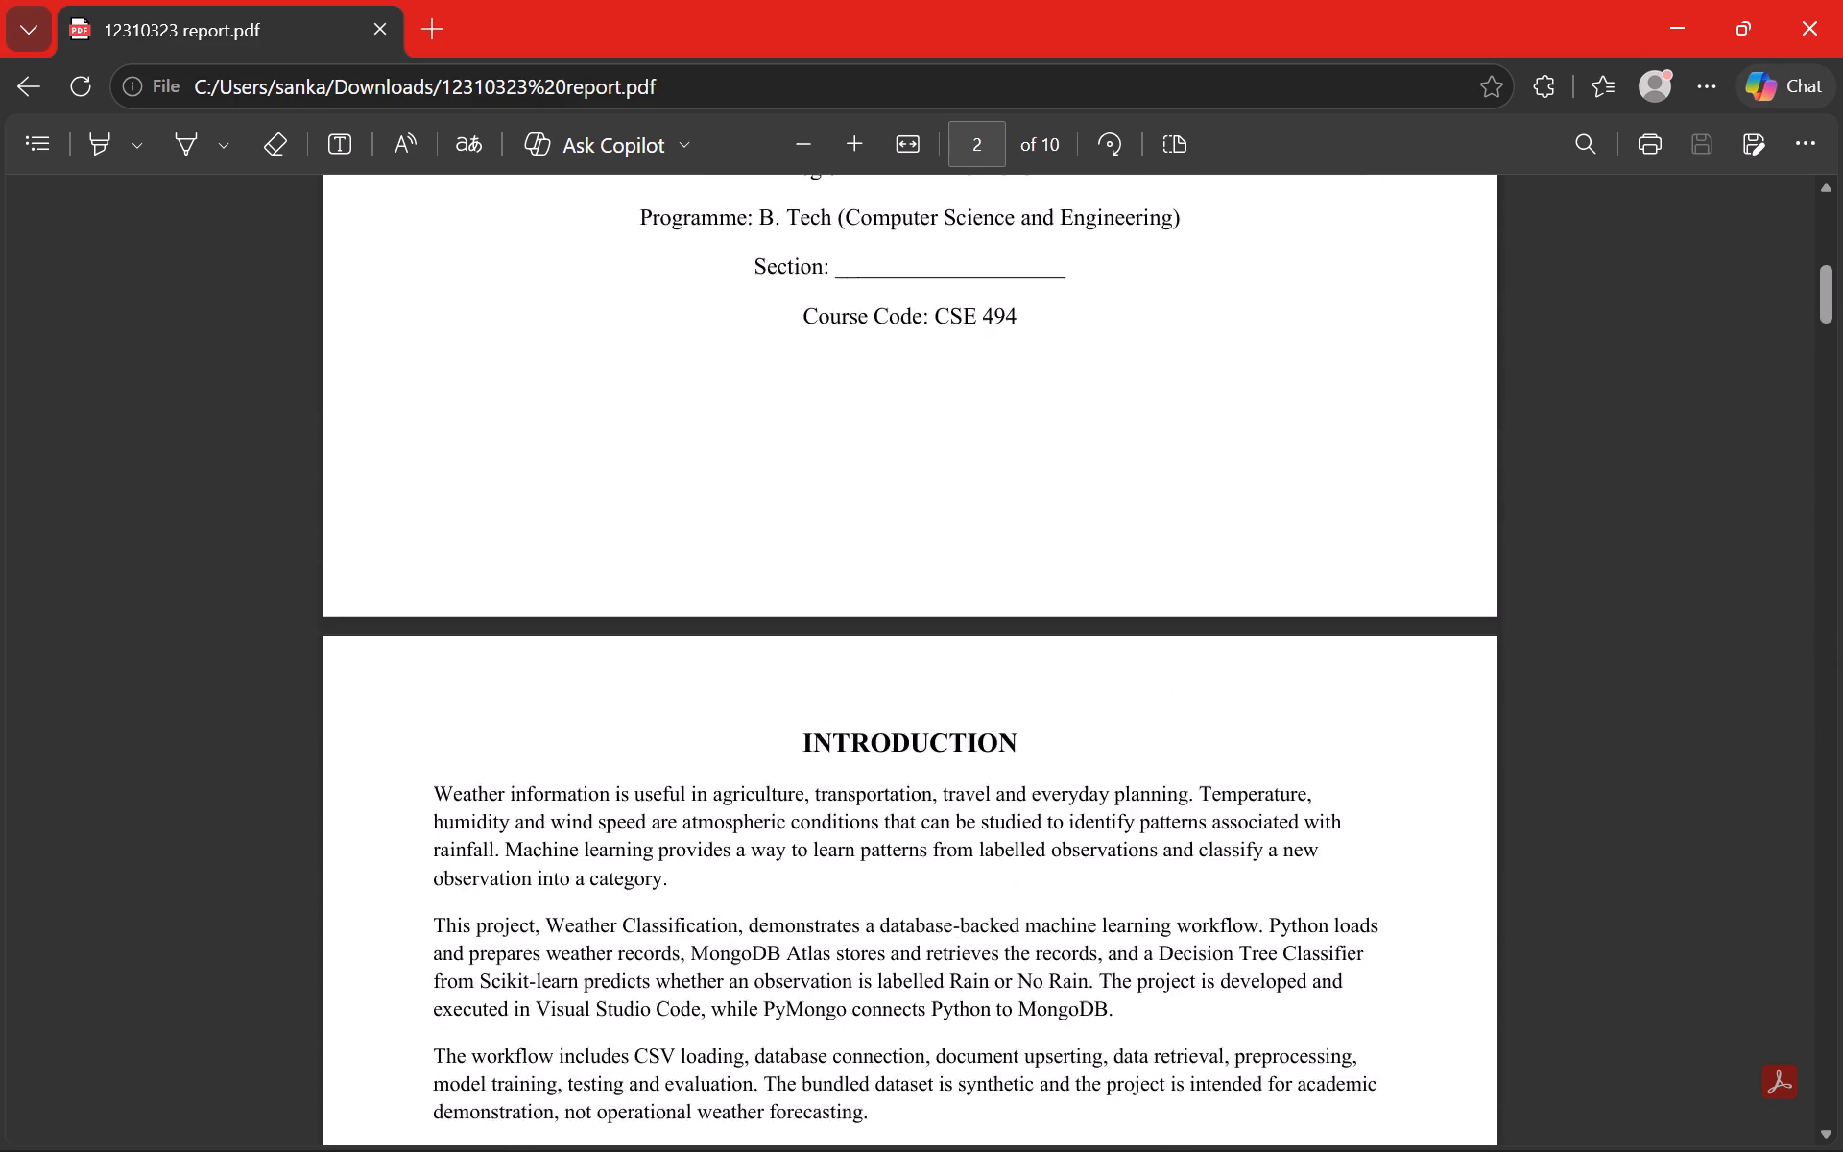
scroll(821, 784, up, 6)
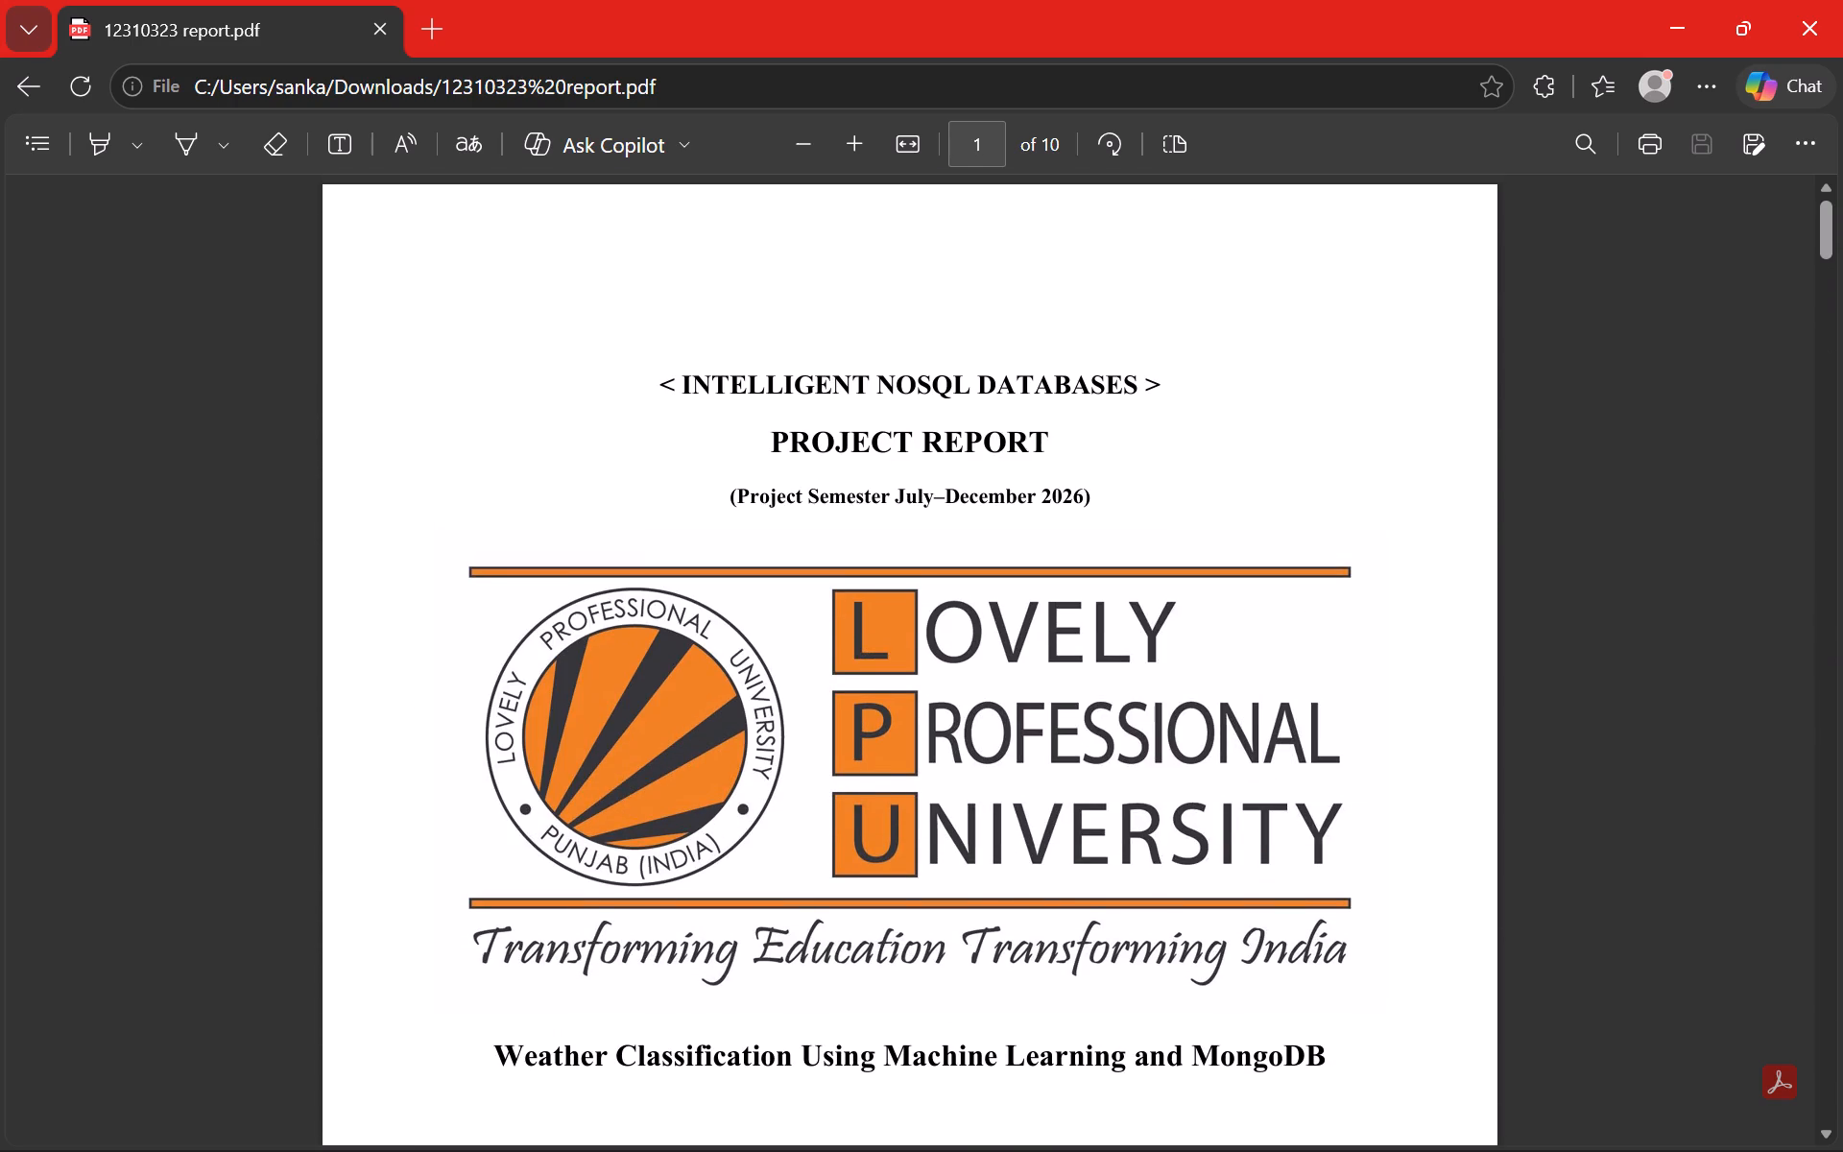
Switch to the Word report and review its dataset description, technologies used and MongoDB database implementation sections.
scroll(745, 876, down, 3)
scroll(745, 876, up, 1)
scroll(745, 876, down, 1)
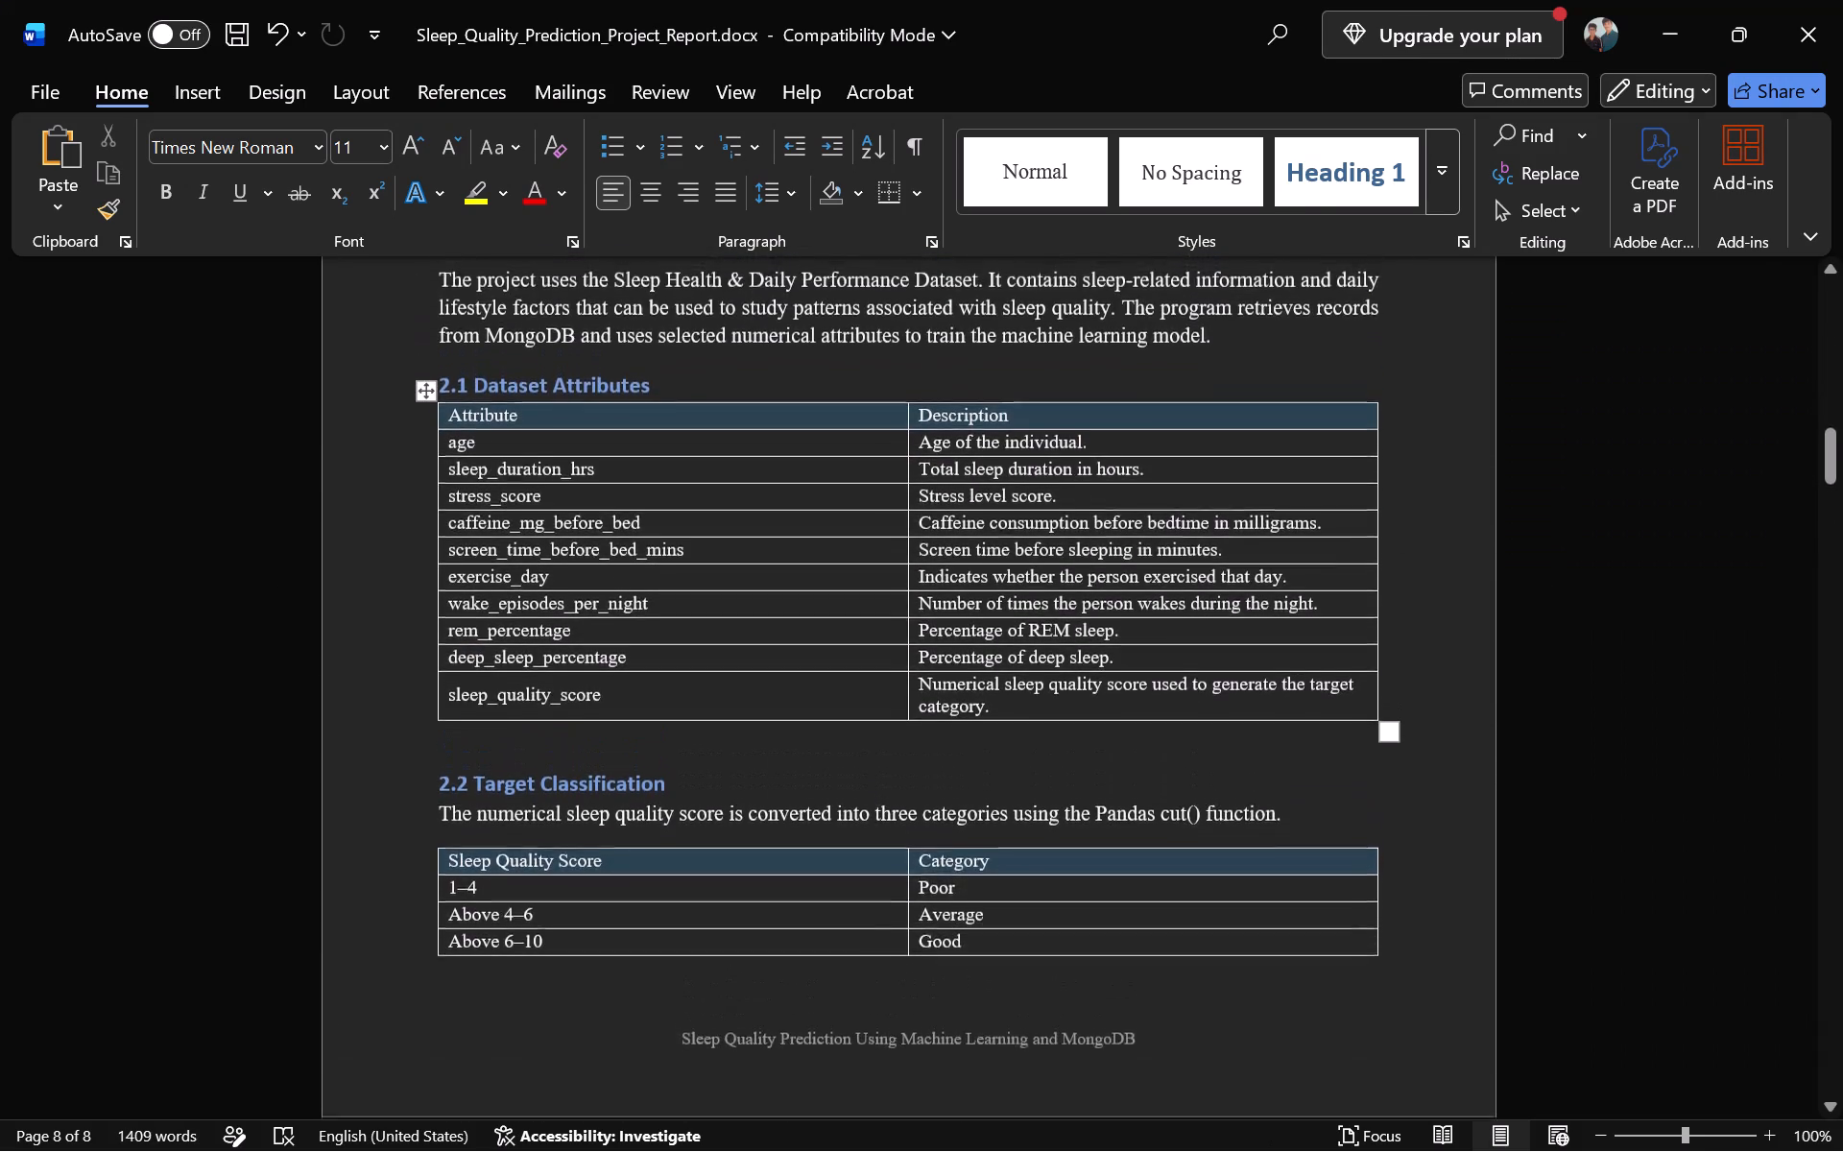
scroll(745, 876, down, 4)
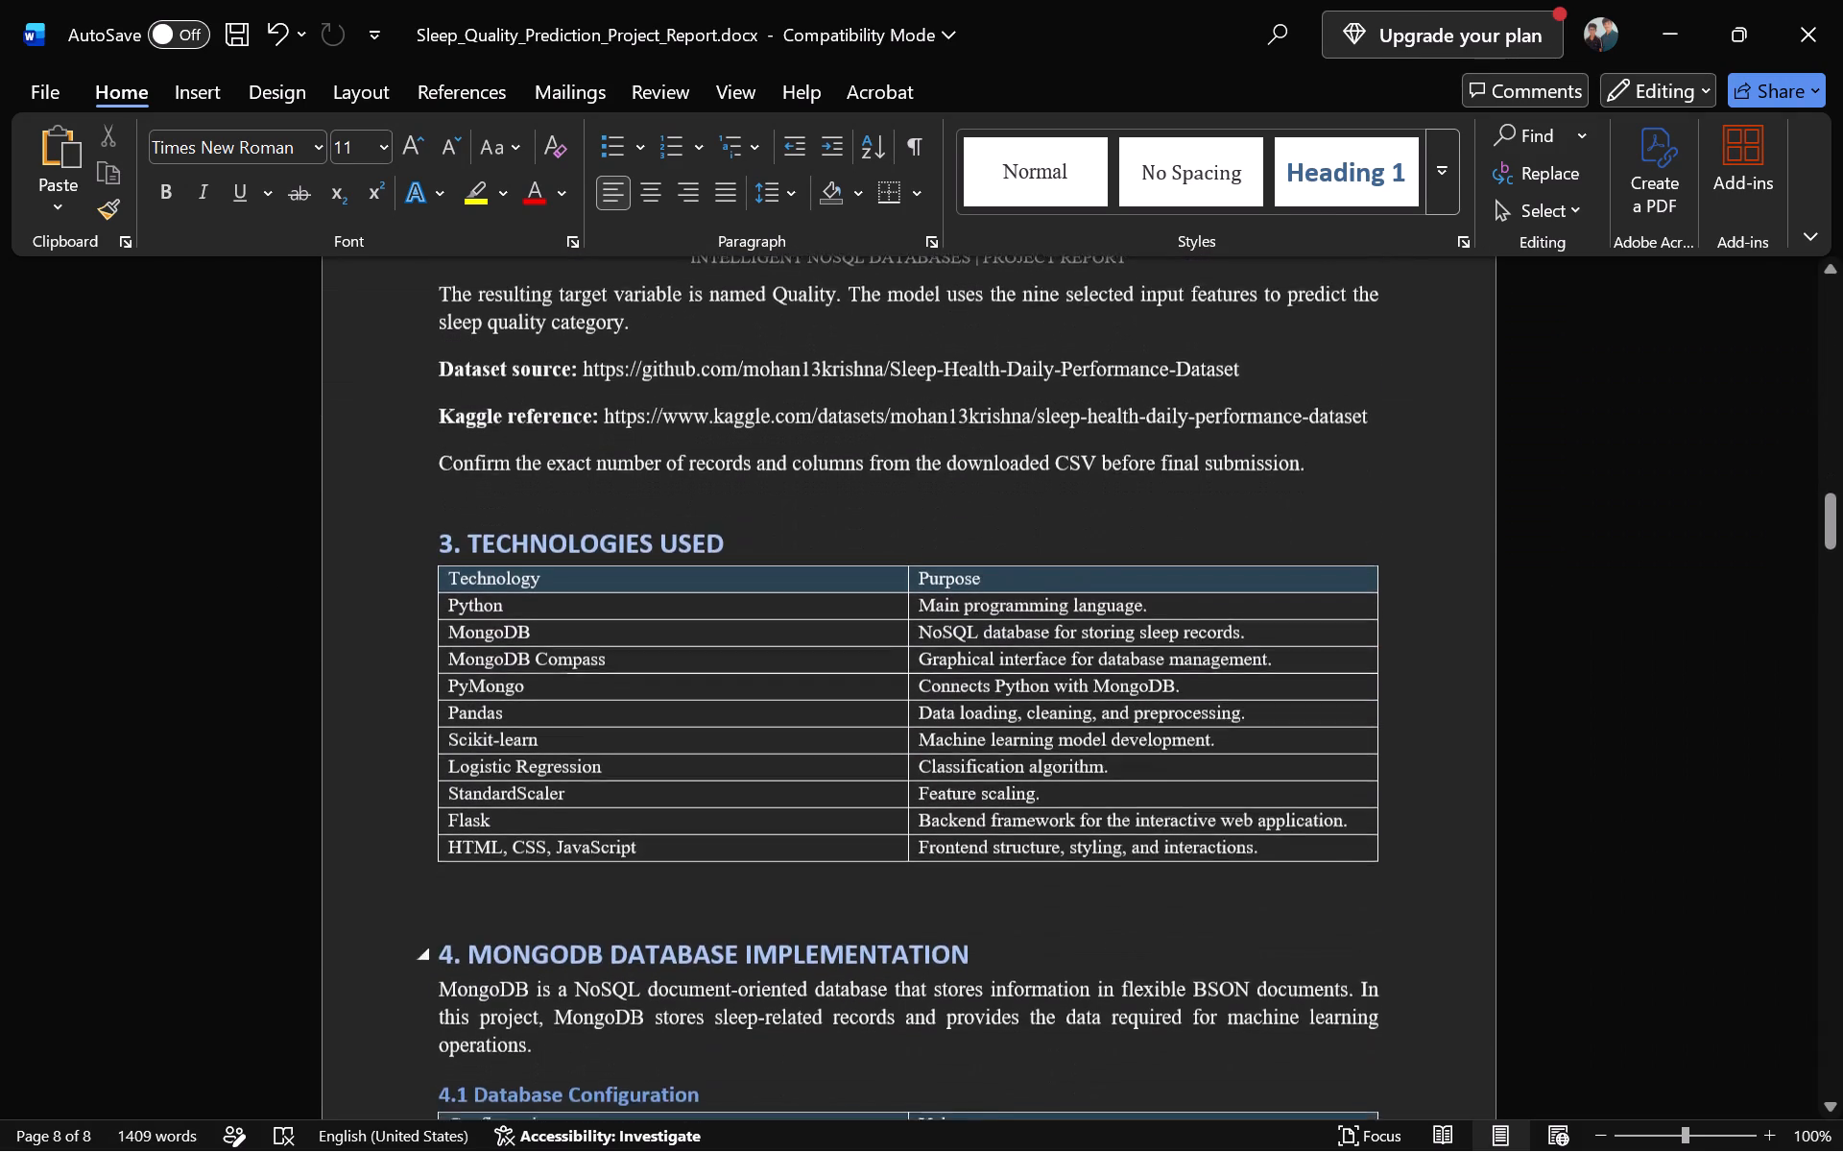
scroll(745, 876, down, 2)
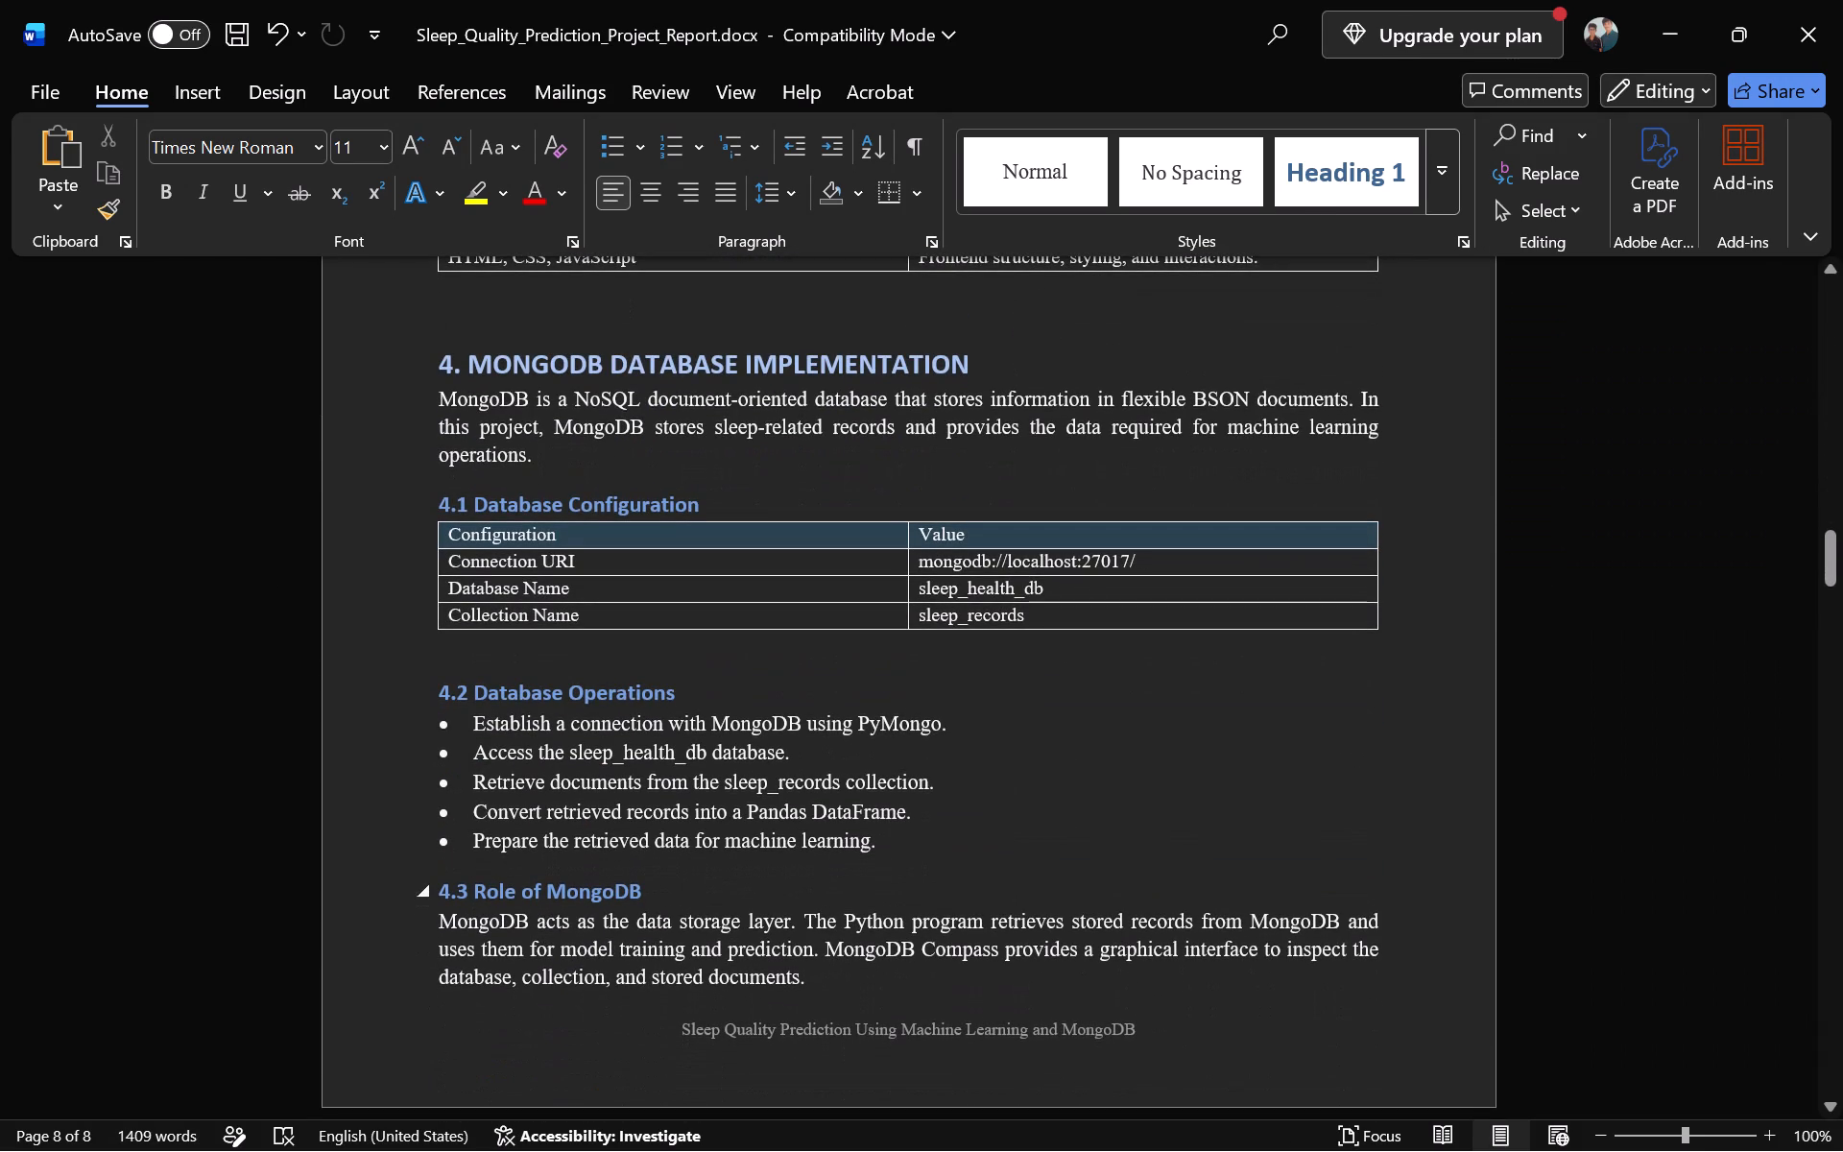
Save the Word report.
key(ctrl+s)
Review the report's implementation steps, code screenshots, Working of the System and Output and Results sections.
scroll(745, 876, down, 1)
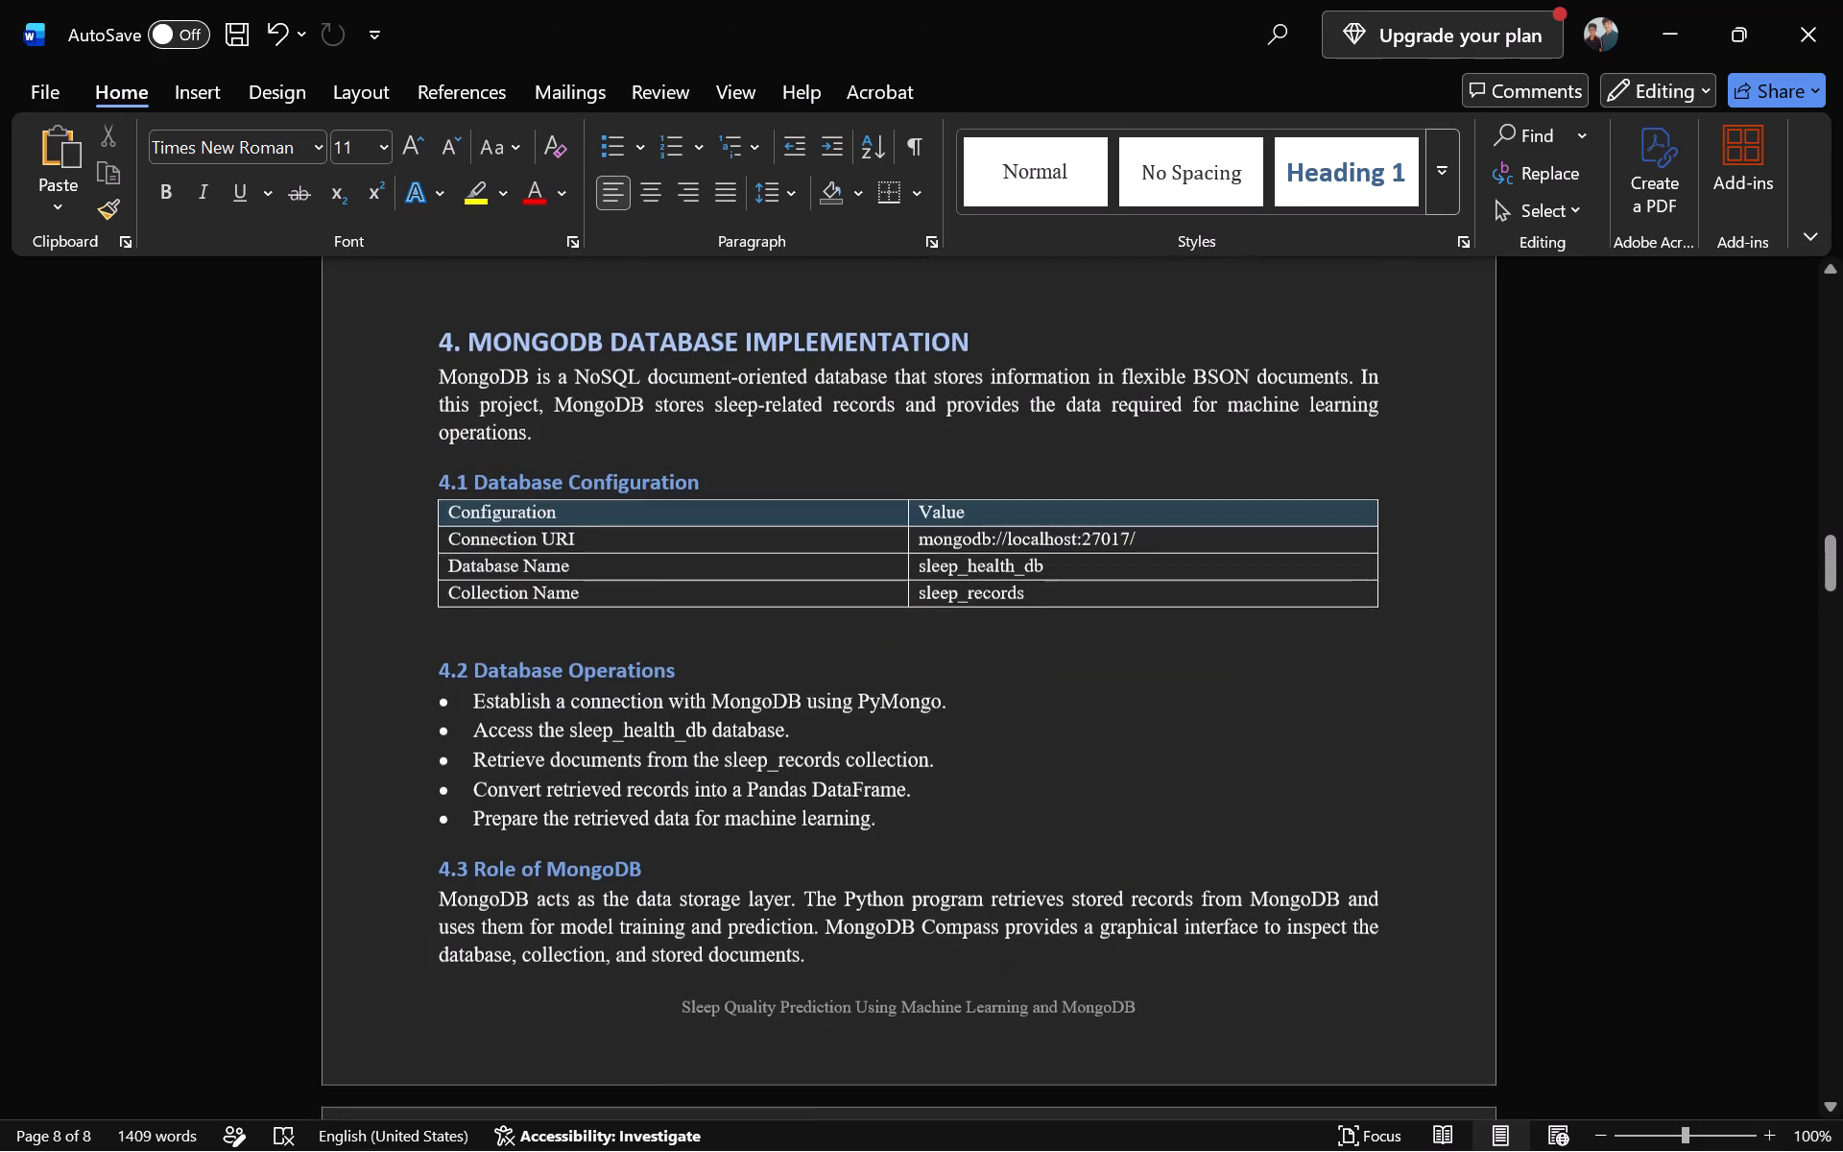
scroll(745, 876, down, 2)
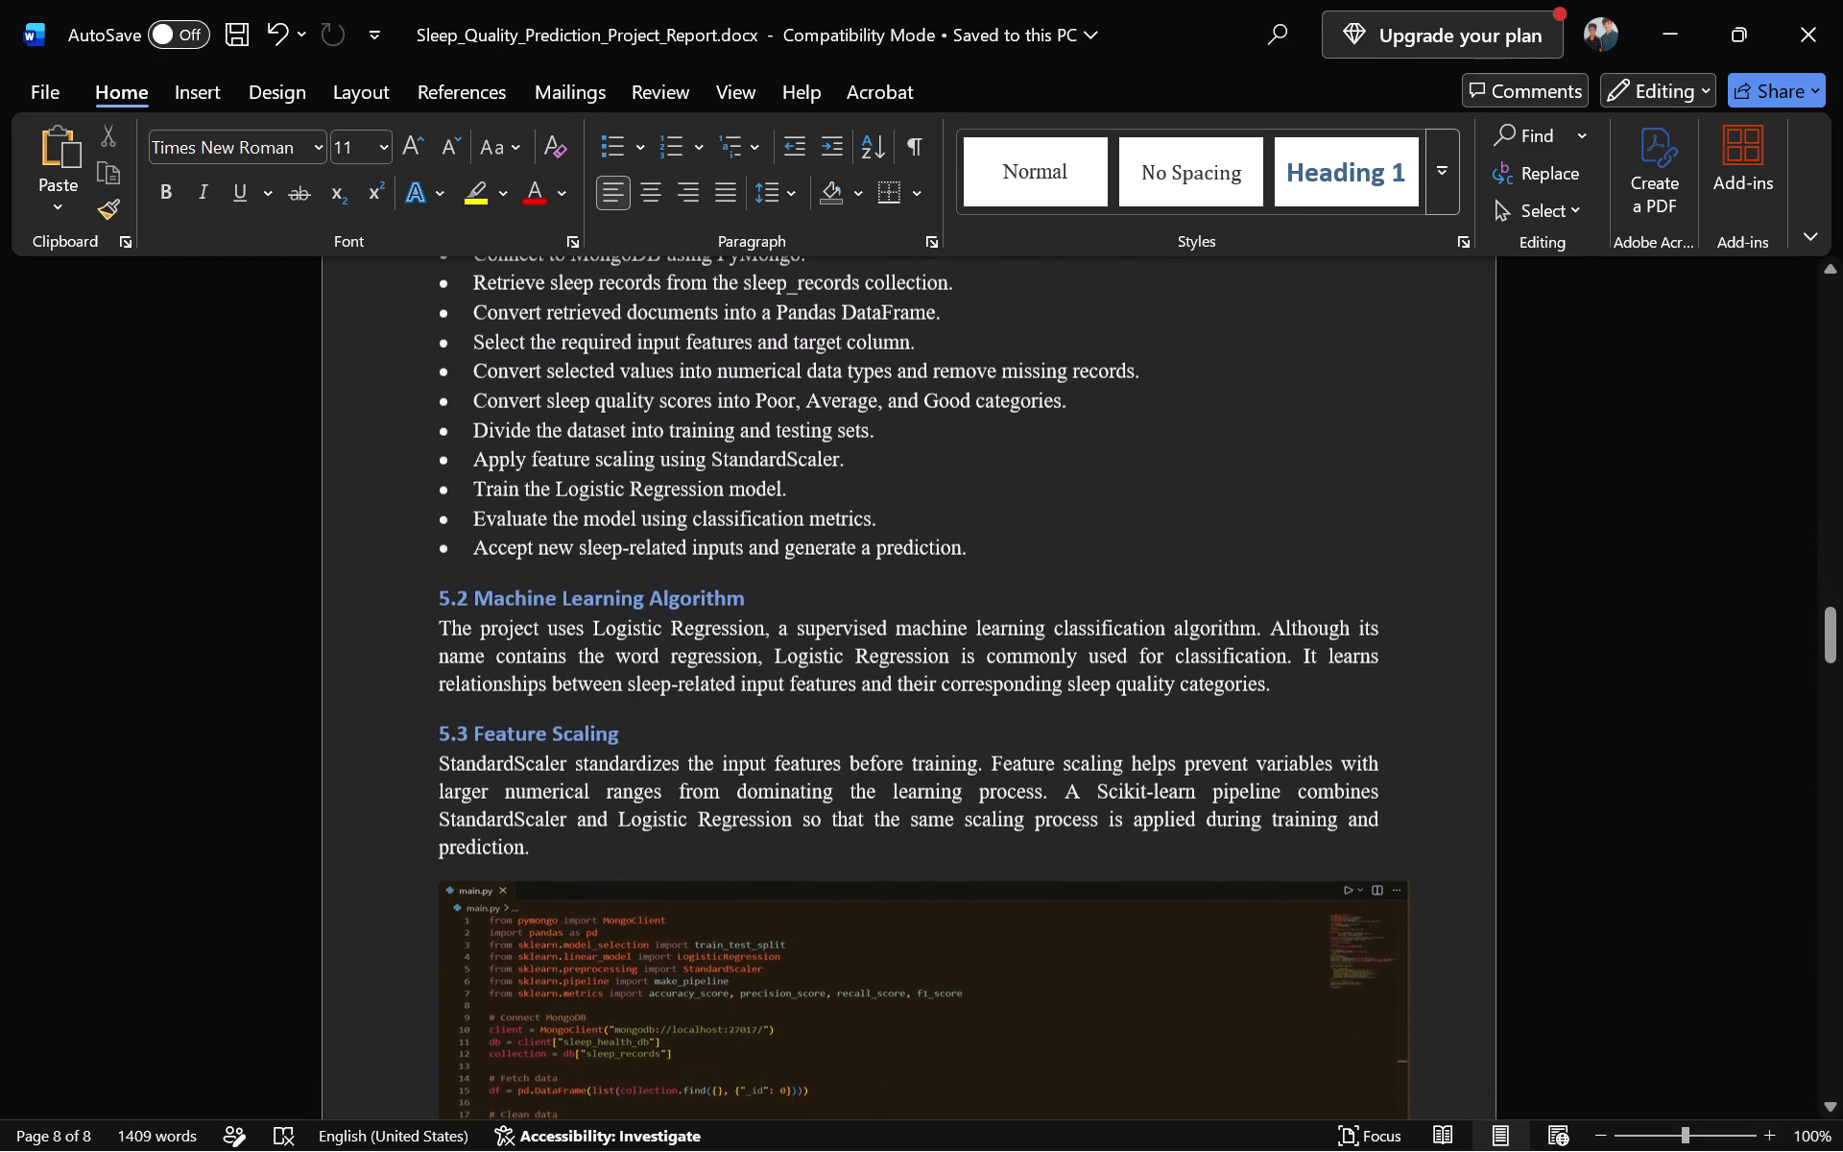
scroll(745, 876, down, 5)
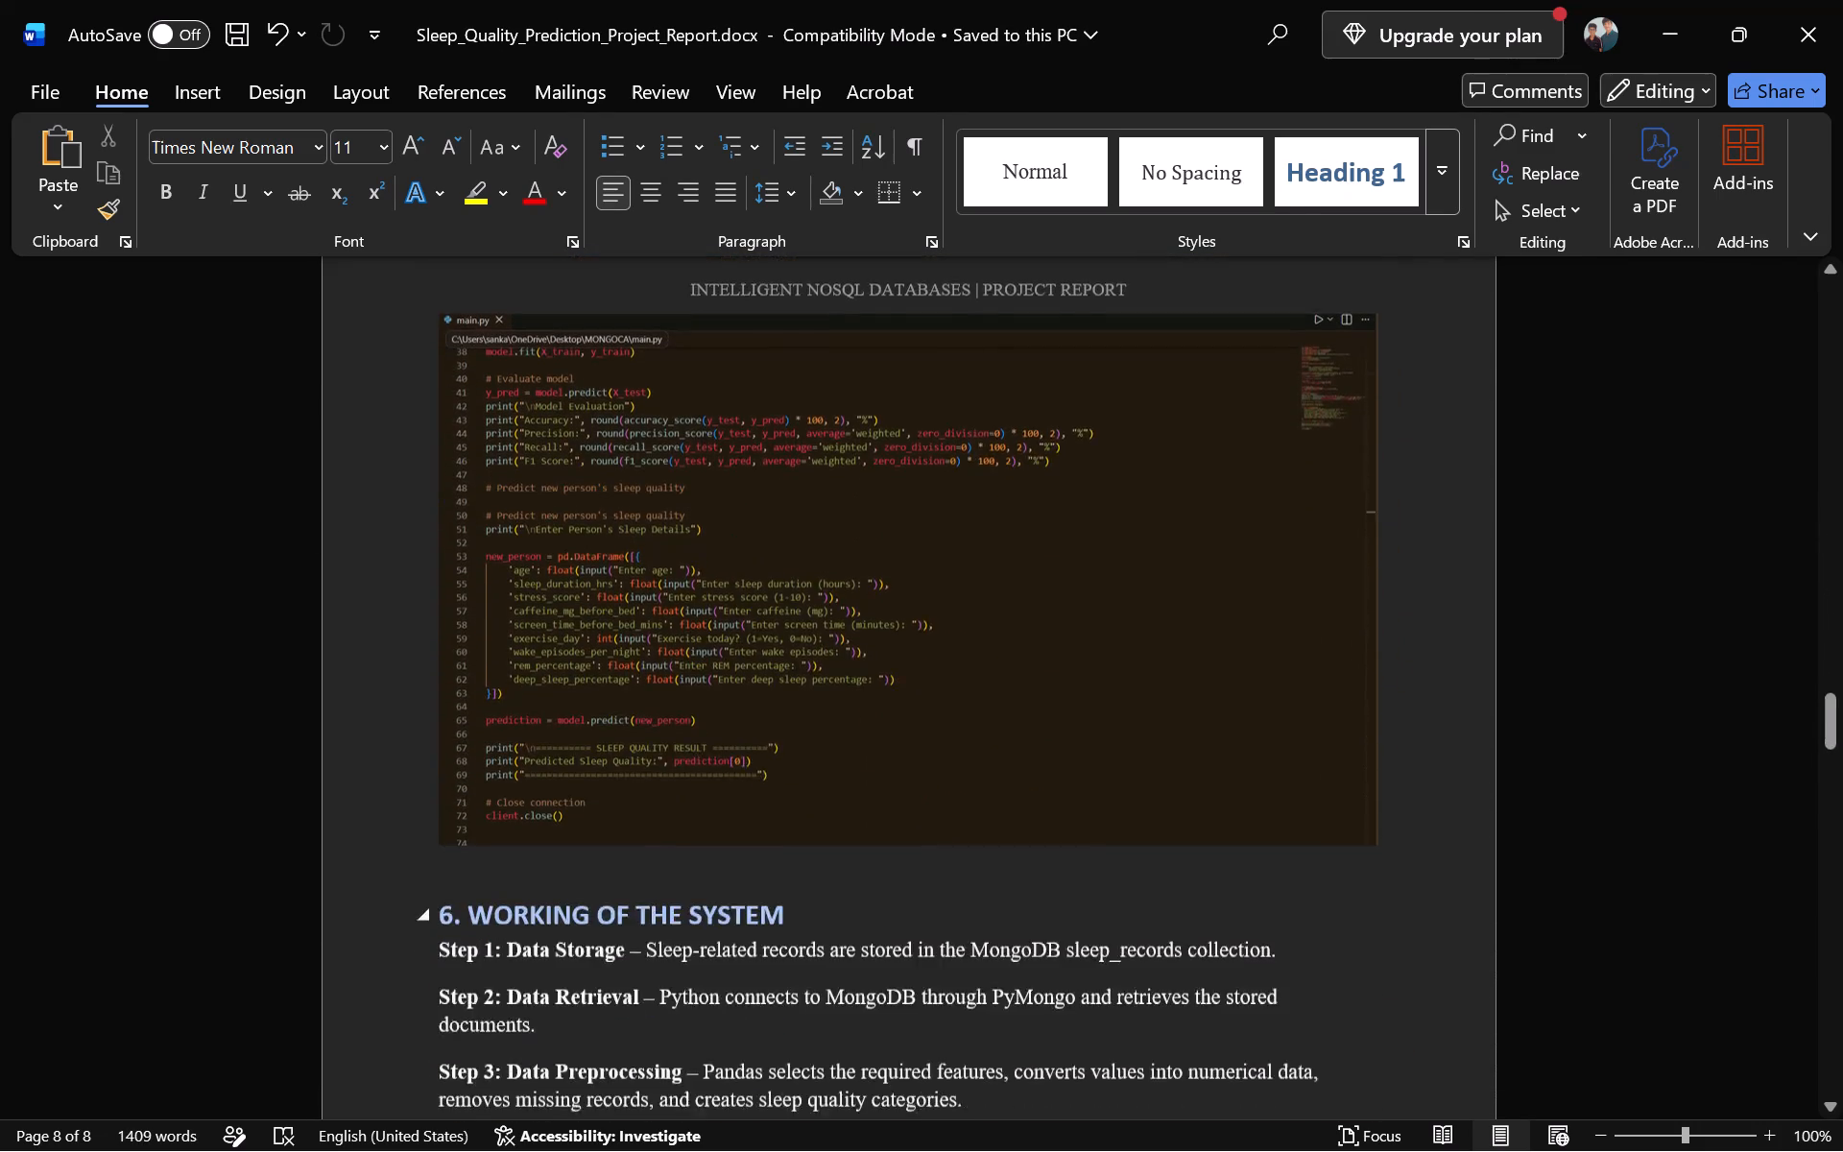
scroll(745, 876, down, 1)
scroll(745, 876, up, 3)
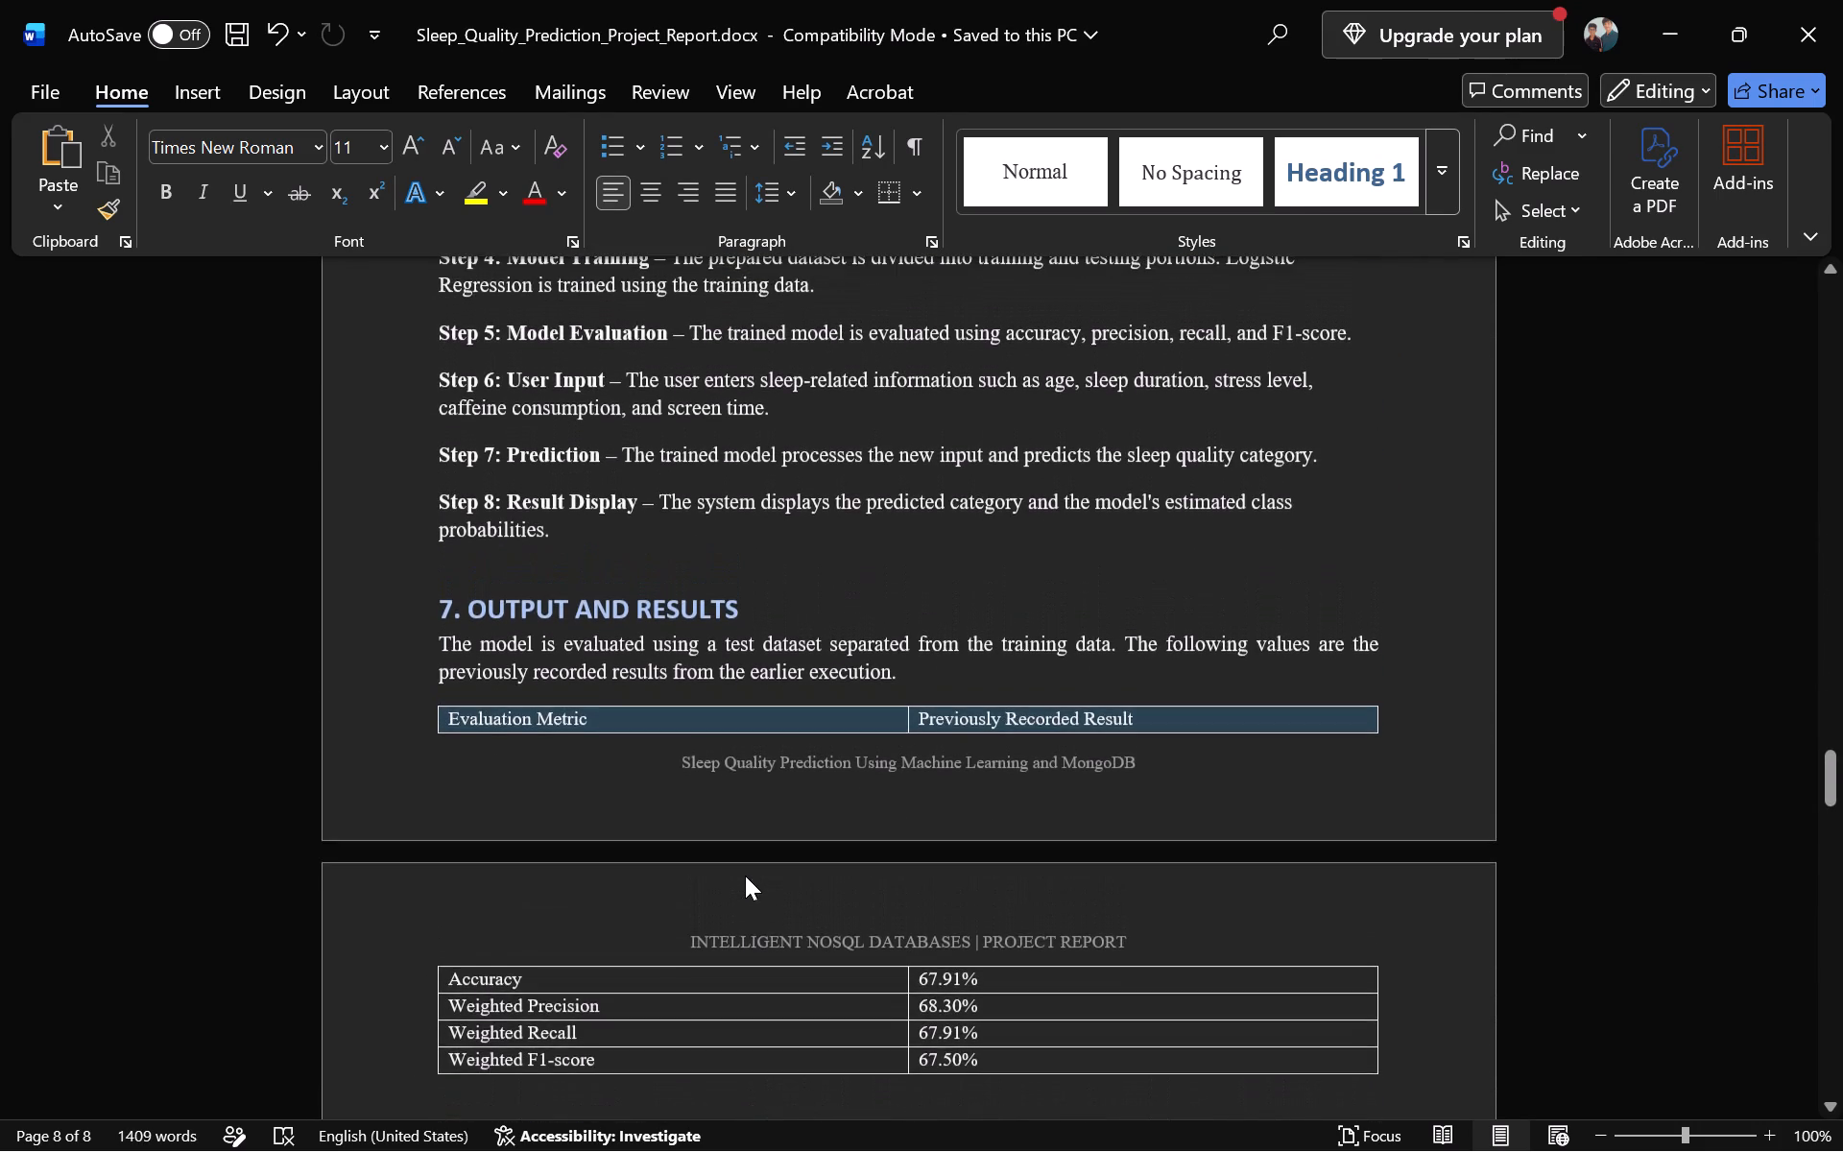
scroll(745, 876, up, 1)
scroll(745, 876, down, 1)
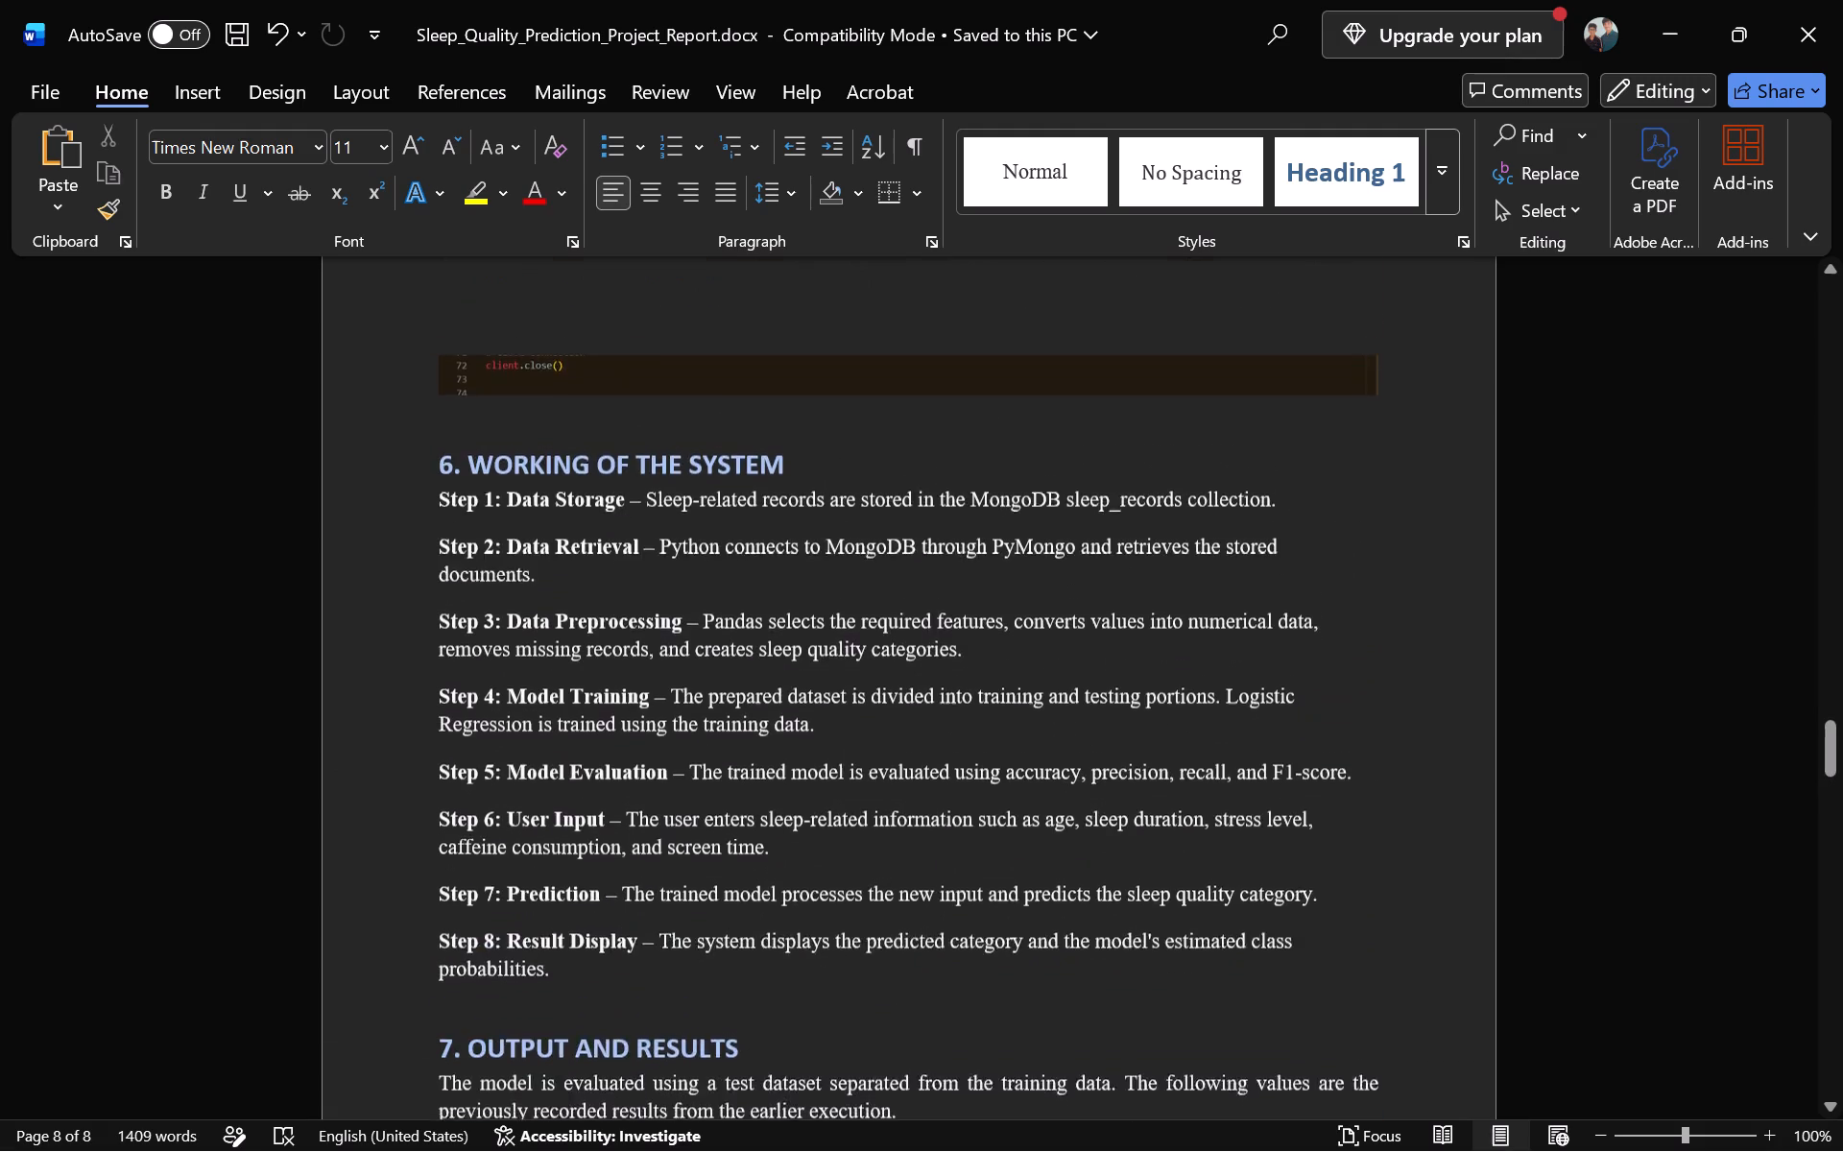
scroll(745, 876, down, 2)
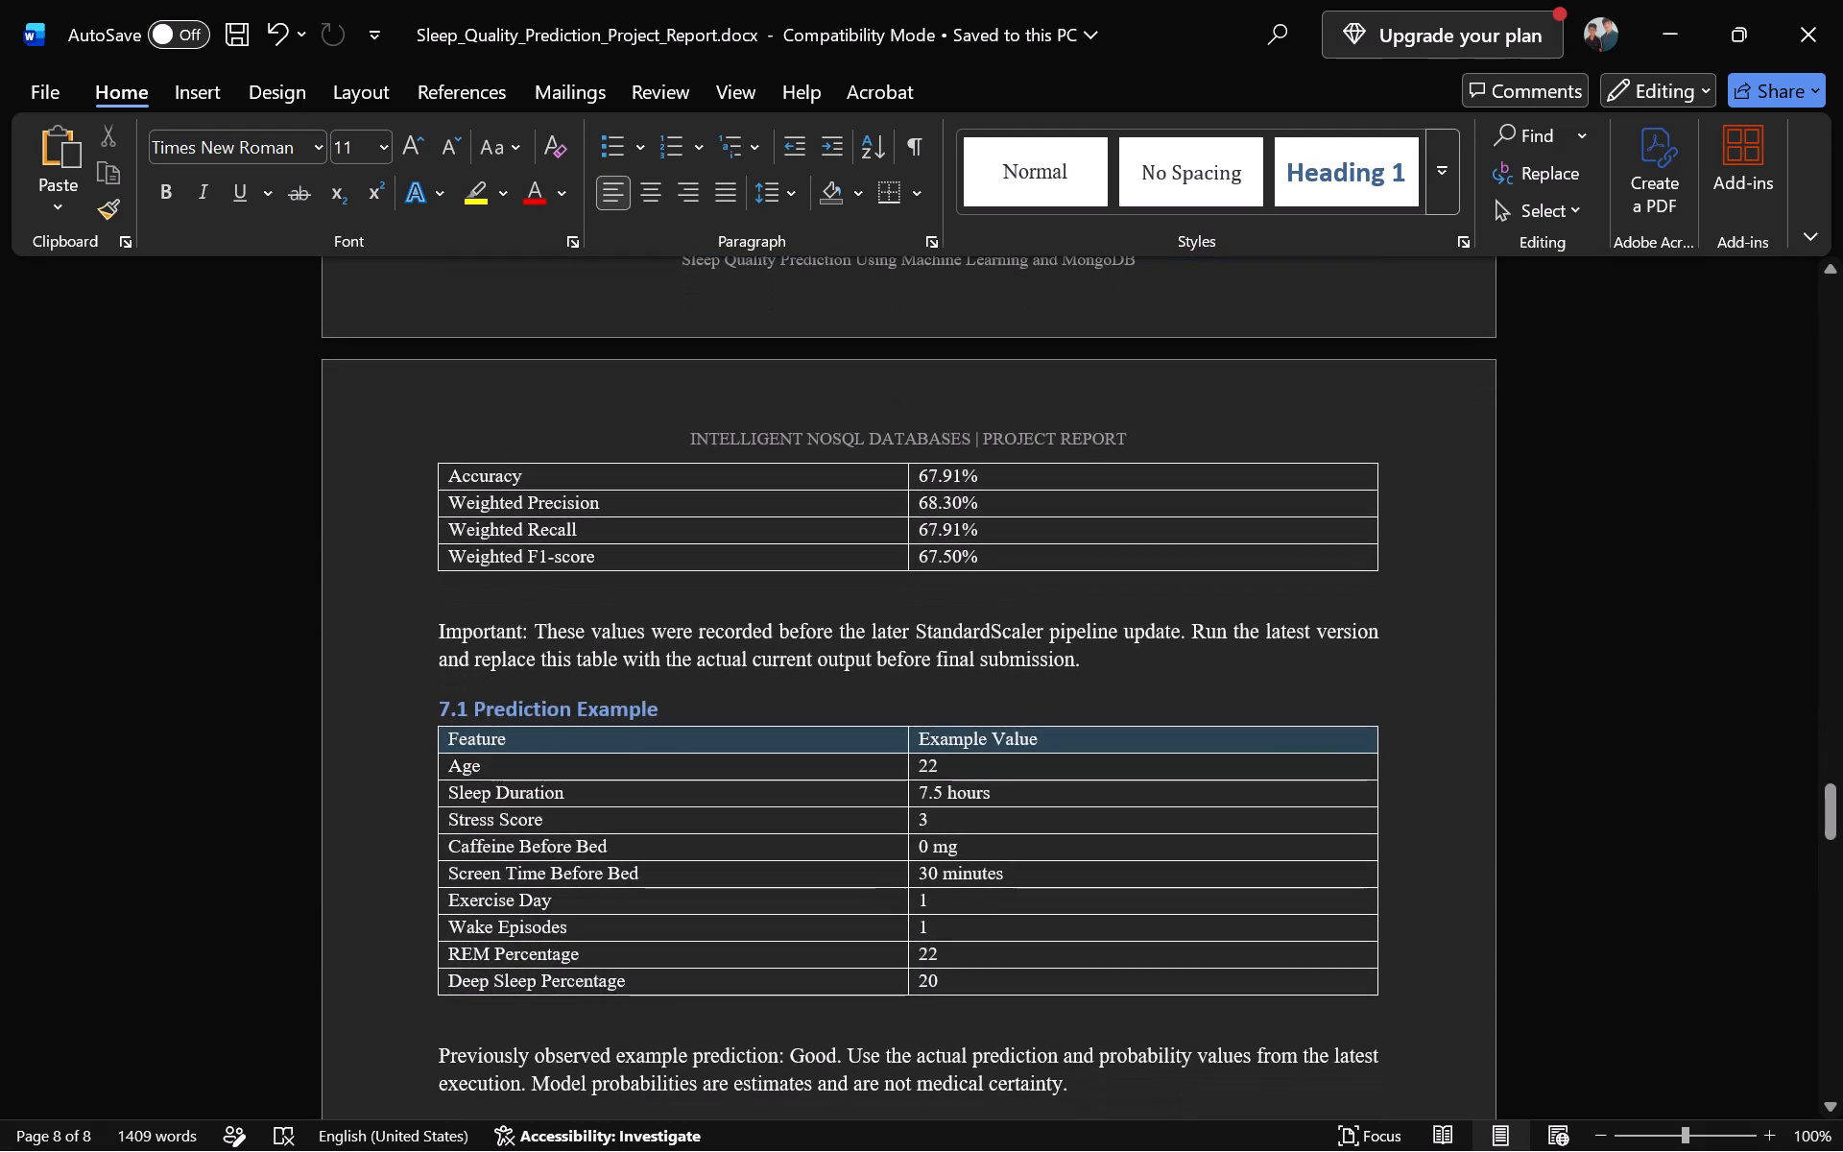
scroll(745, 876, up, 1)
scroll(745, 876, down, 2)
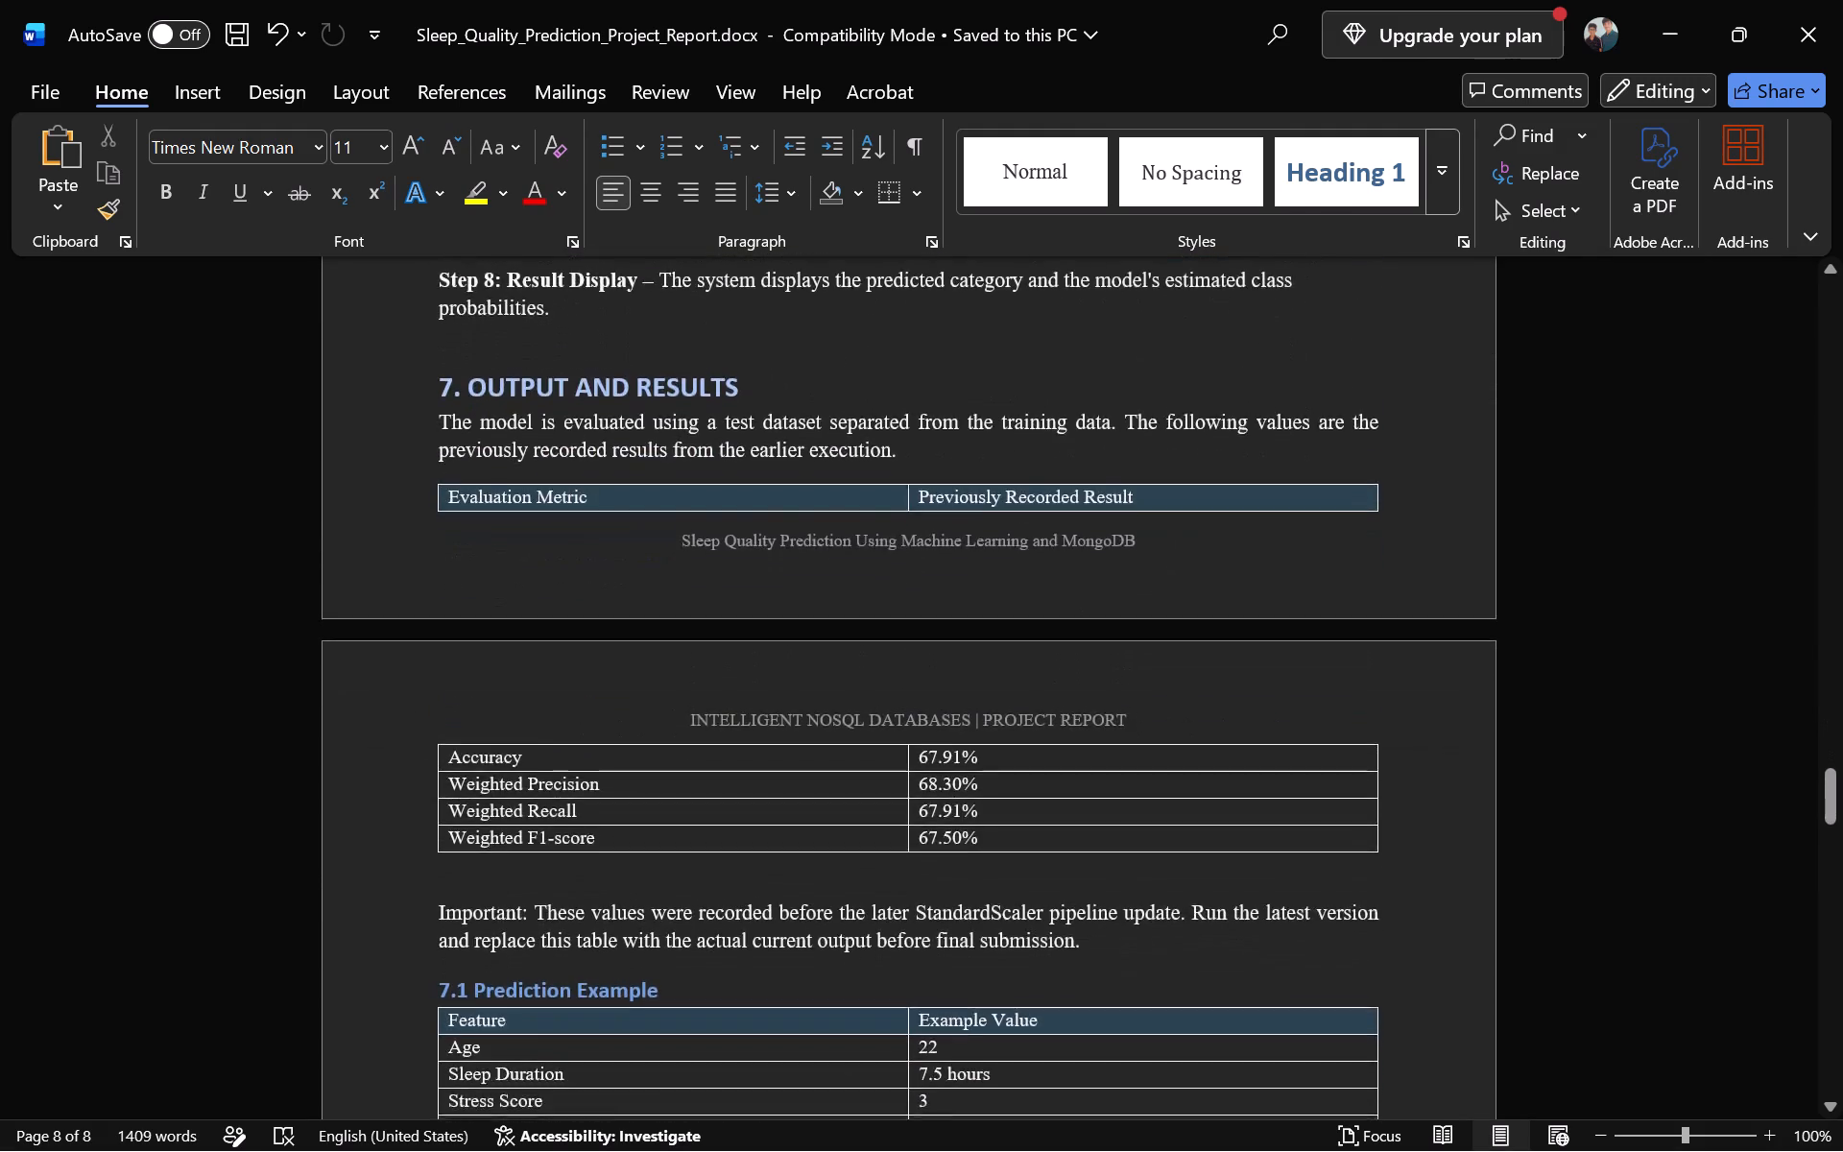
scroll(745, 876, down, 1)
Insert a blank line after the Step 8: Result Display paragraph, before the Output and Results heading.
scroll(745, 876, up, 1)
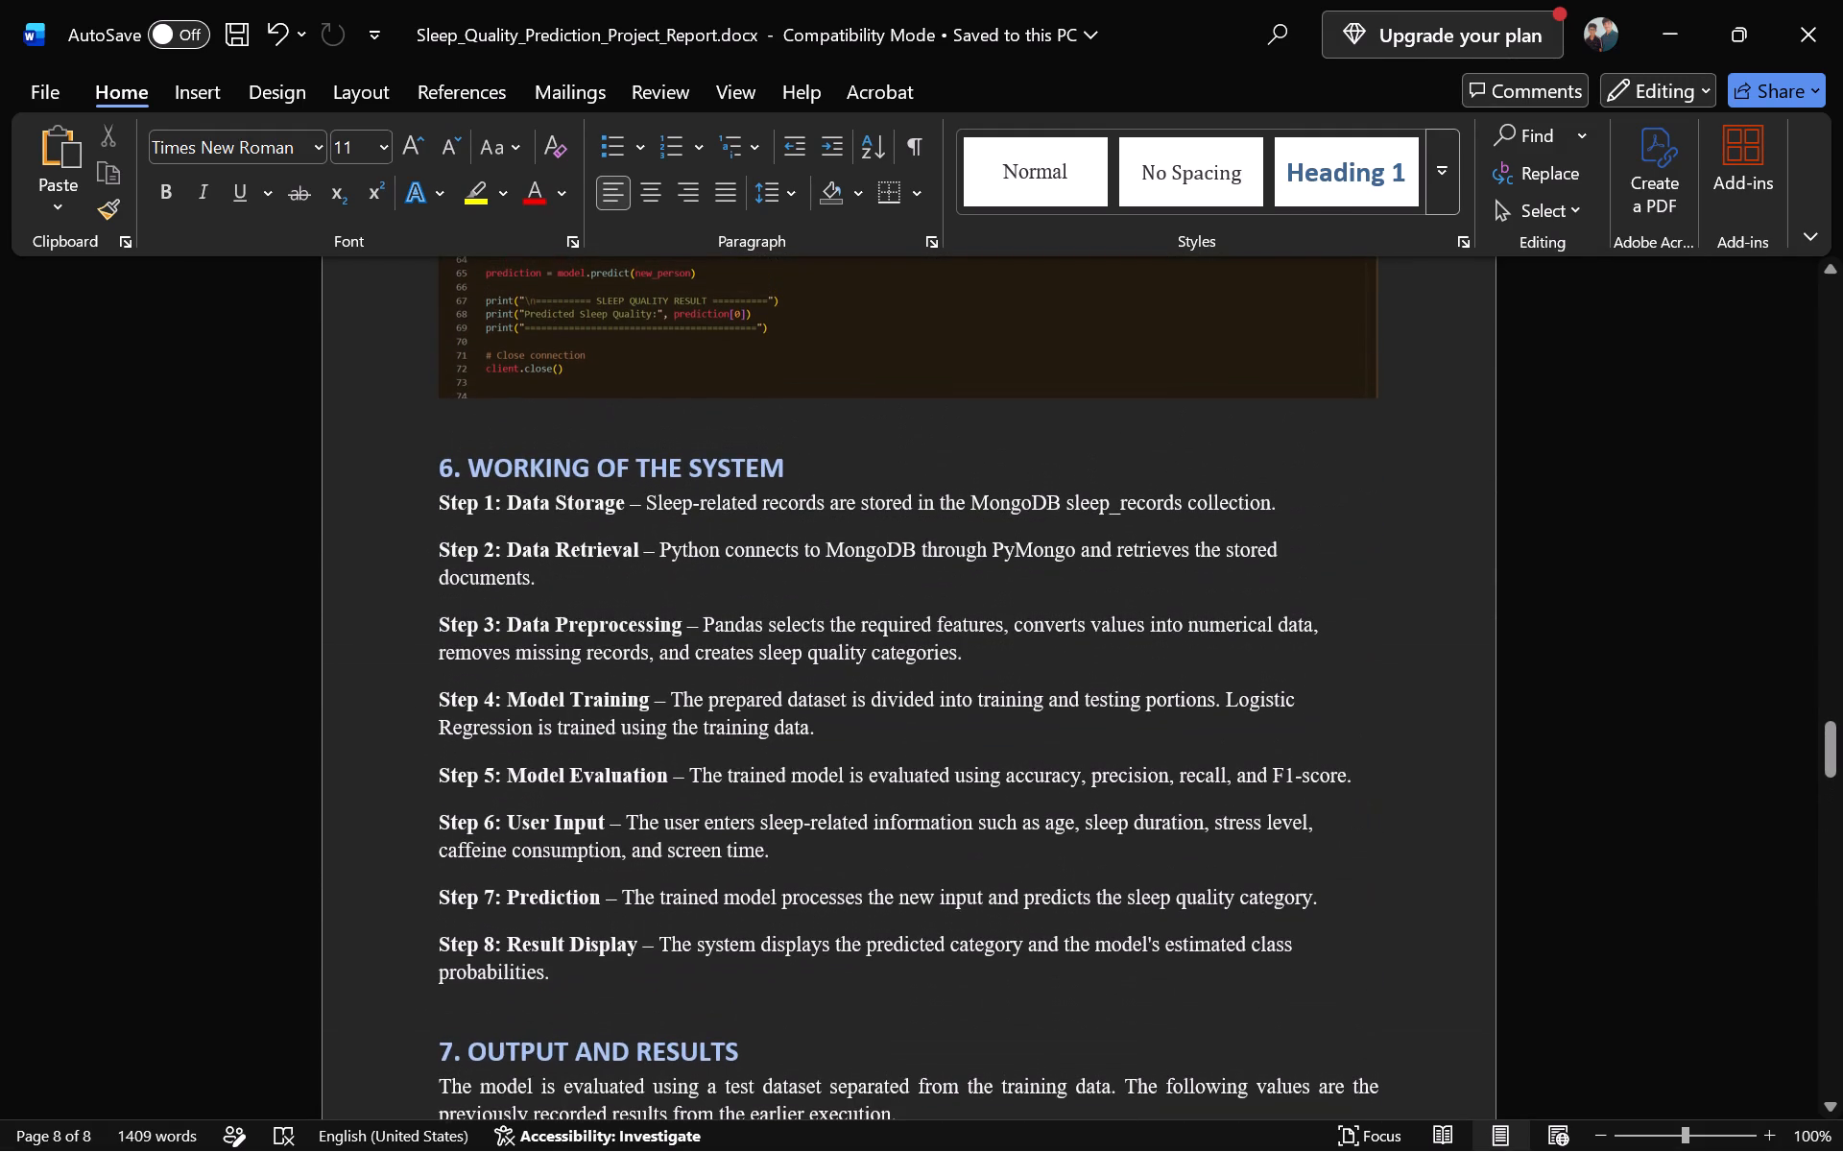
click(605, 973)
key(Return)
Review the report from Output and Results through the Conclusion, checking tables, page breaks and the report's ending.
scroll(605, 973, down, 1)
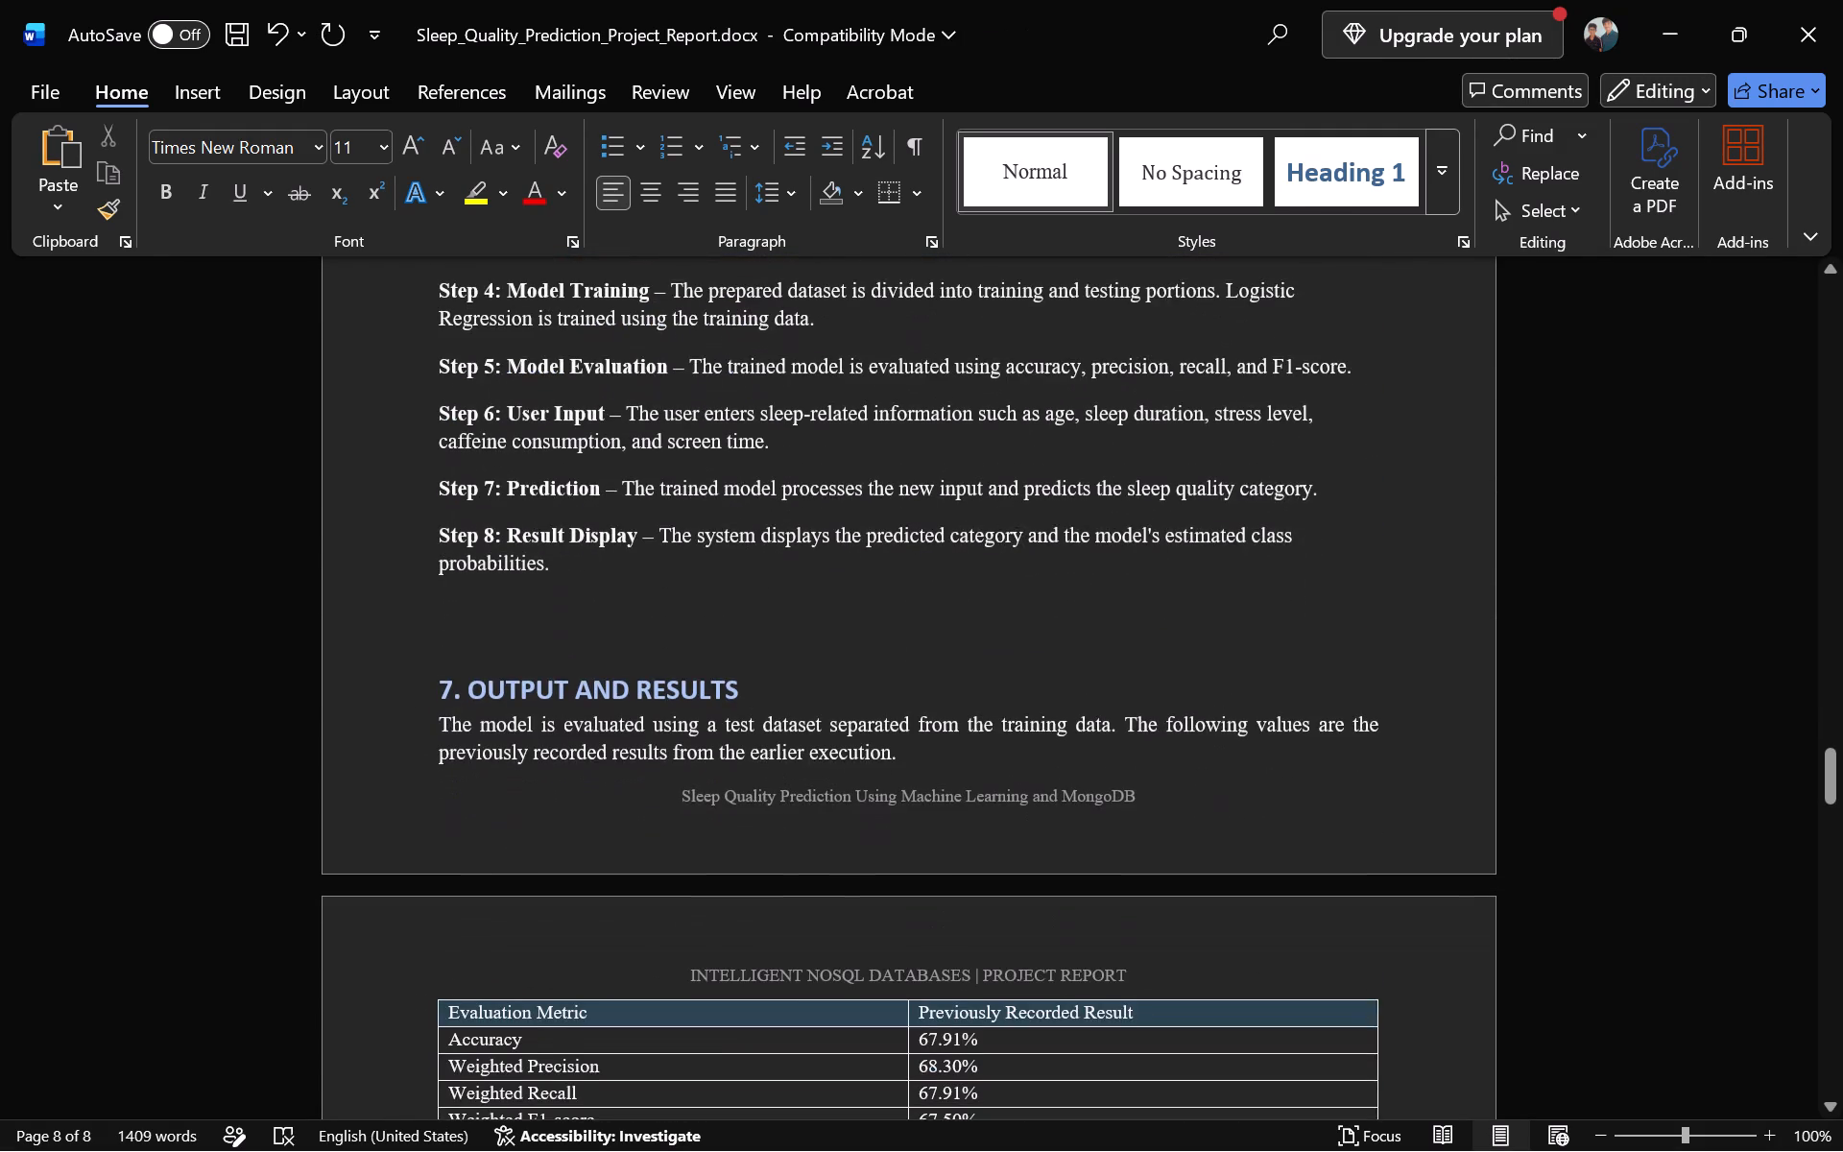
scroll(605, 973, down, 4)
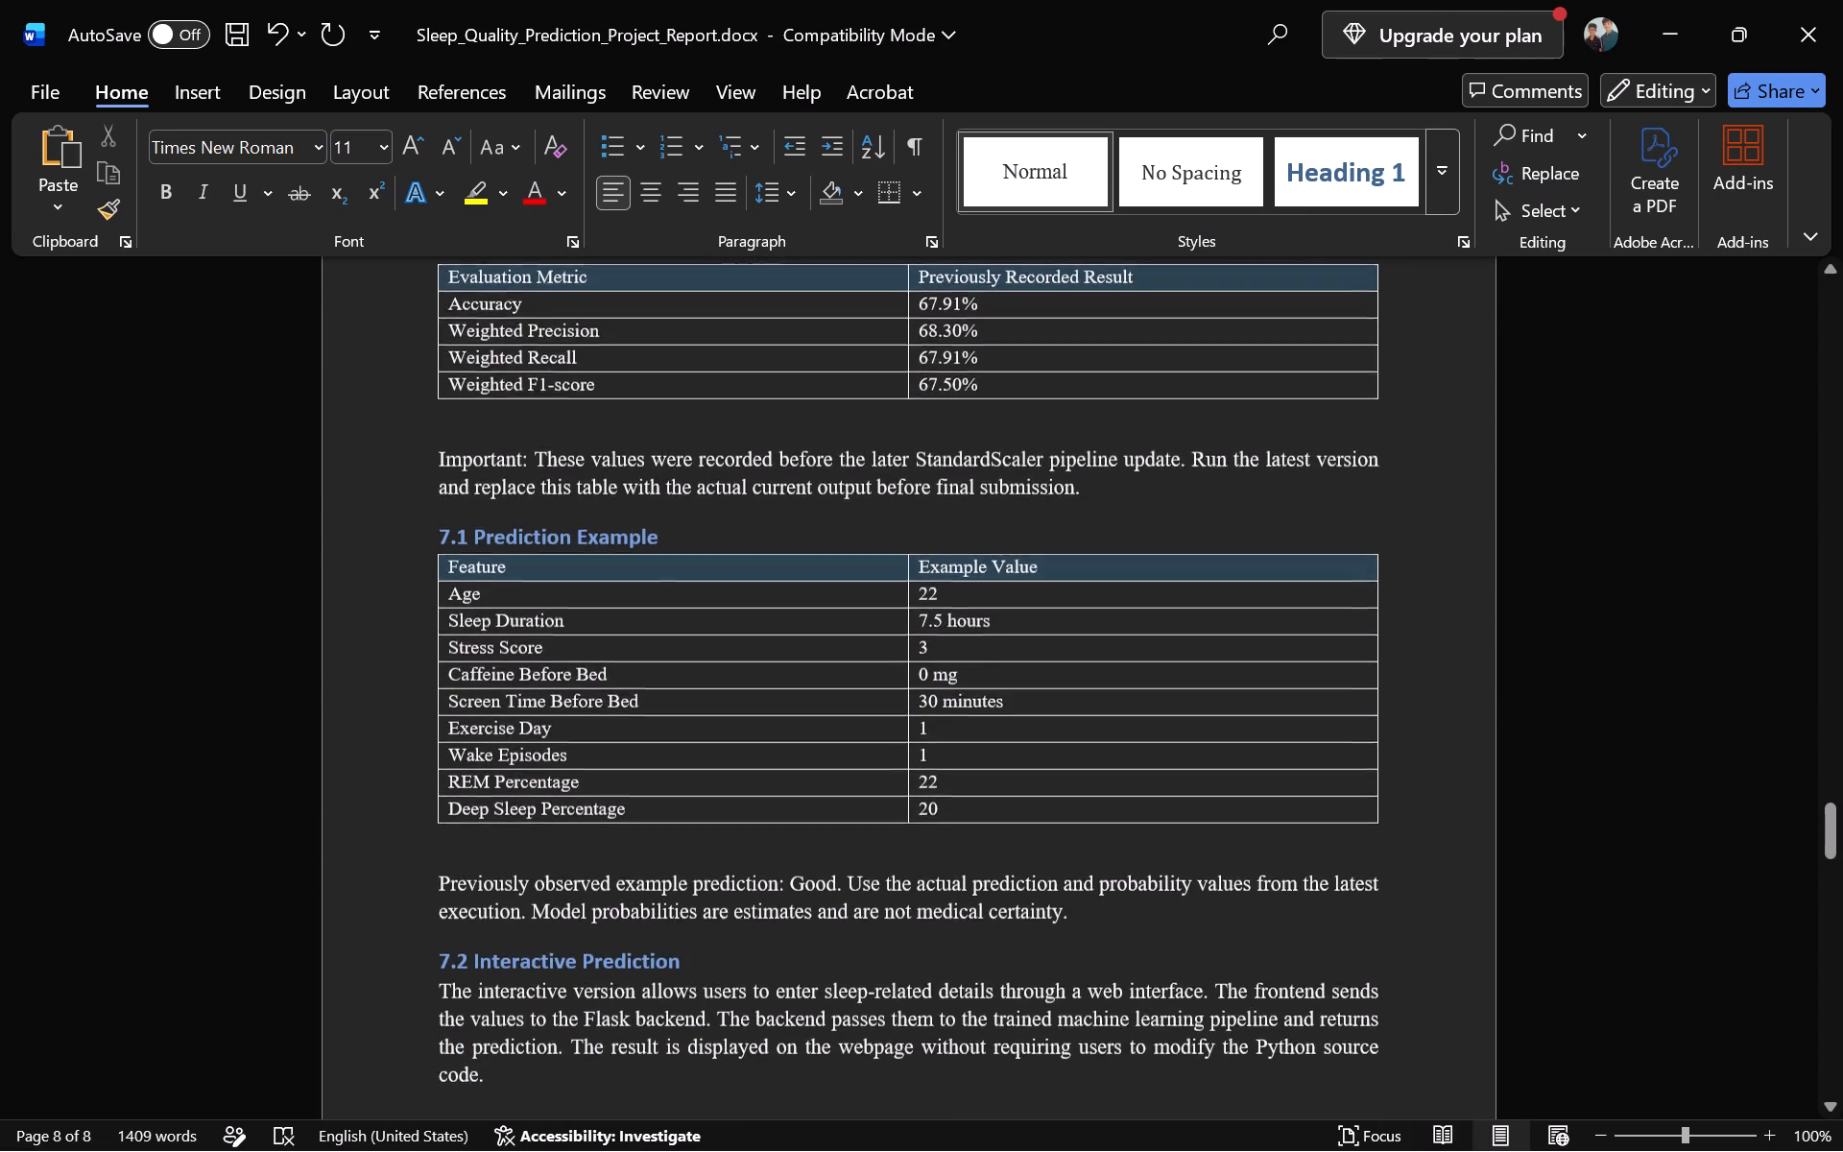
scroll(605, 973, down, 3)
scroll(605, 973, up, 1)
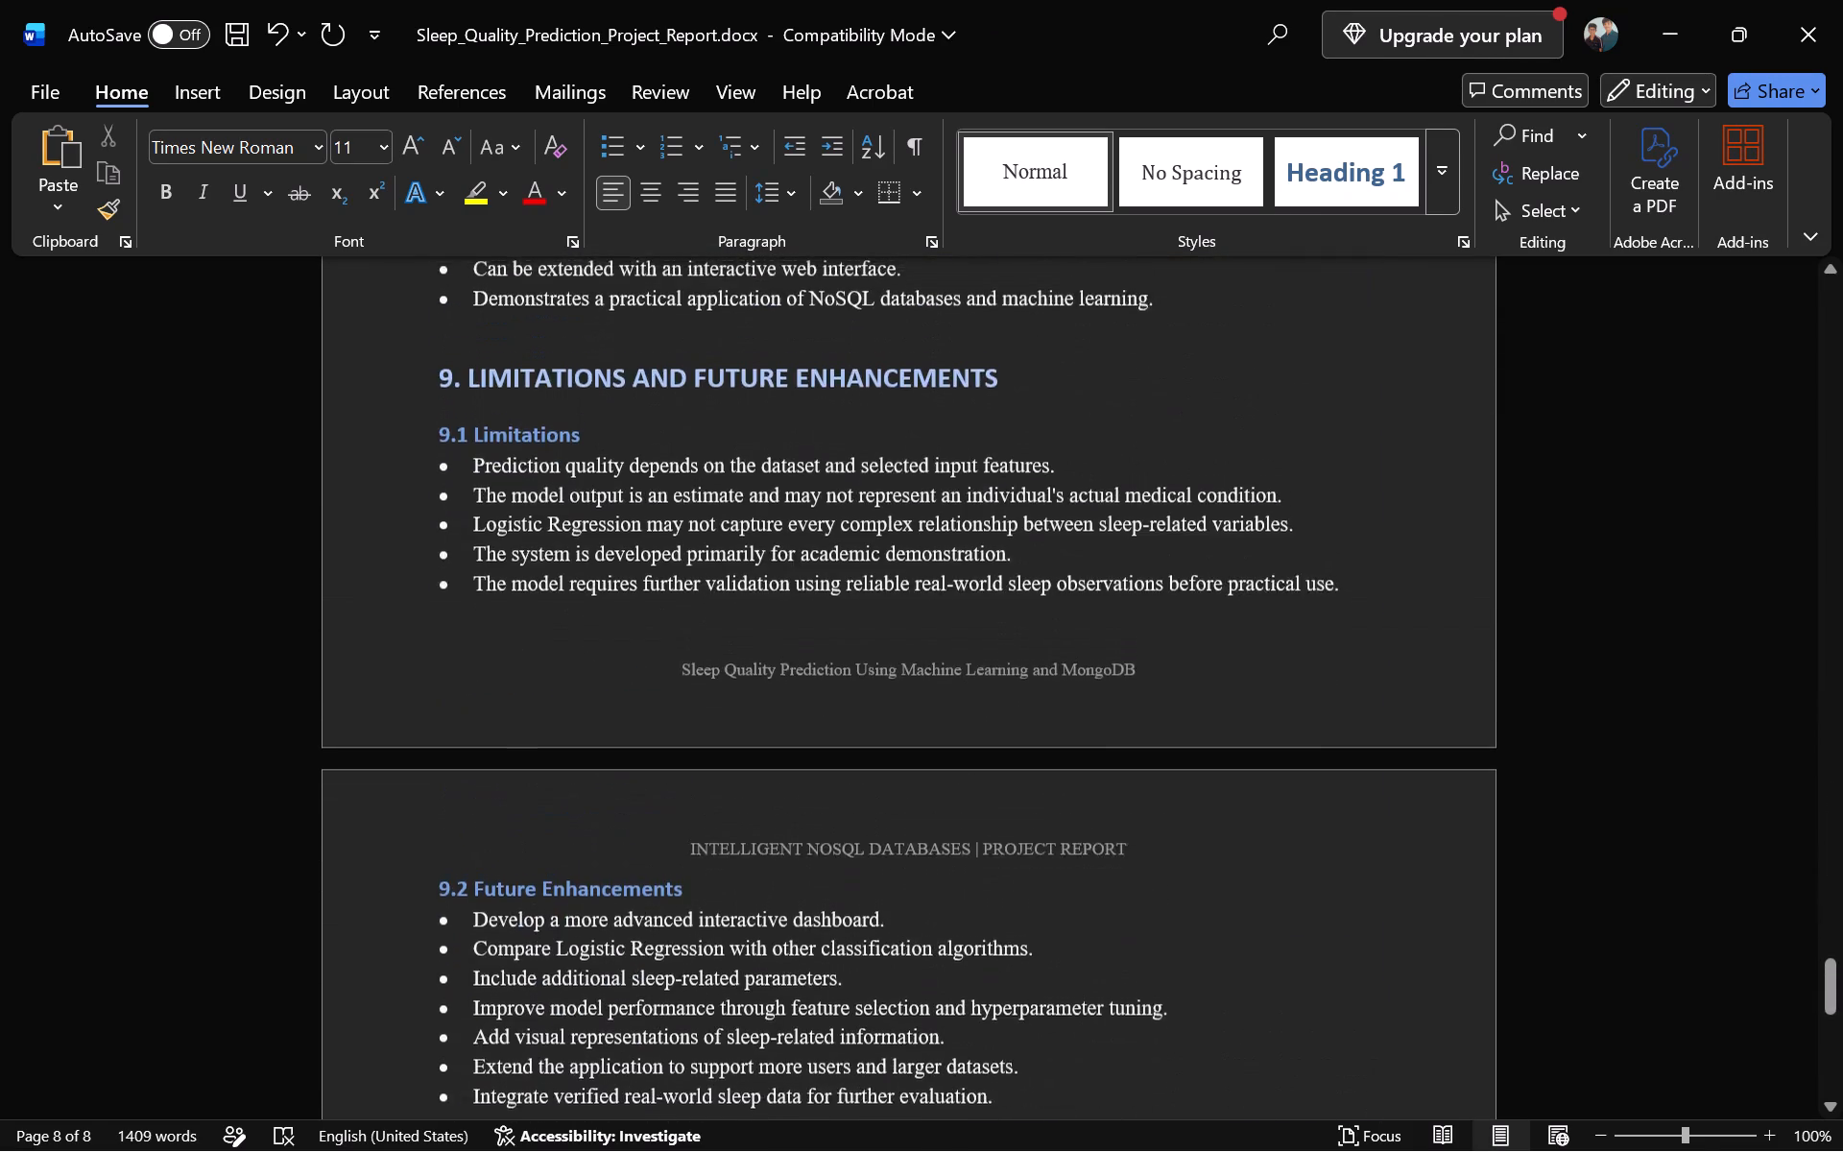
scroll(605, 973, down, 2)
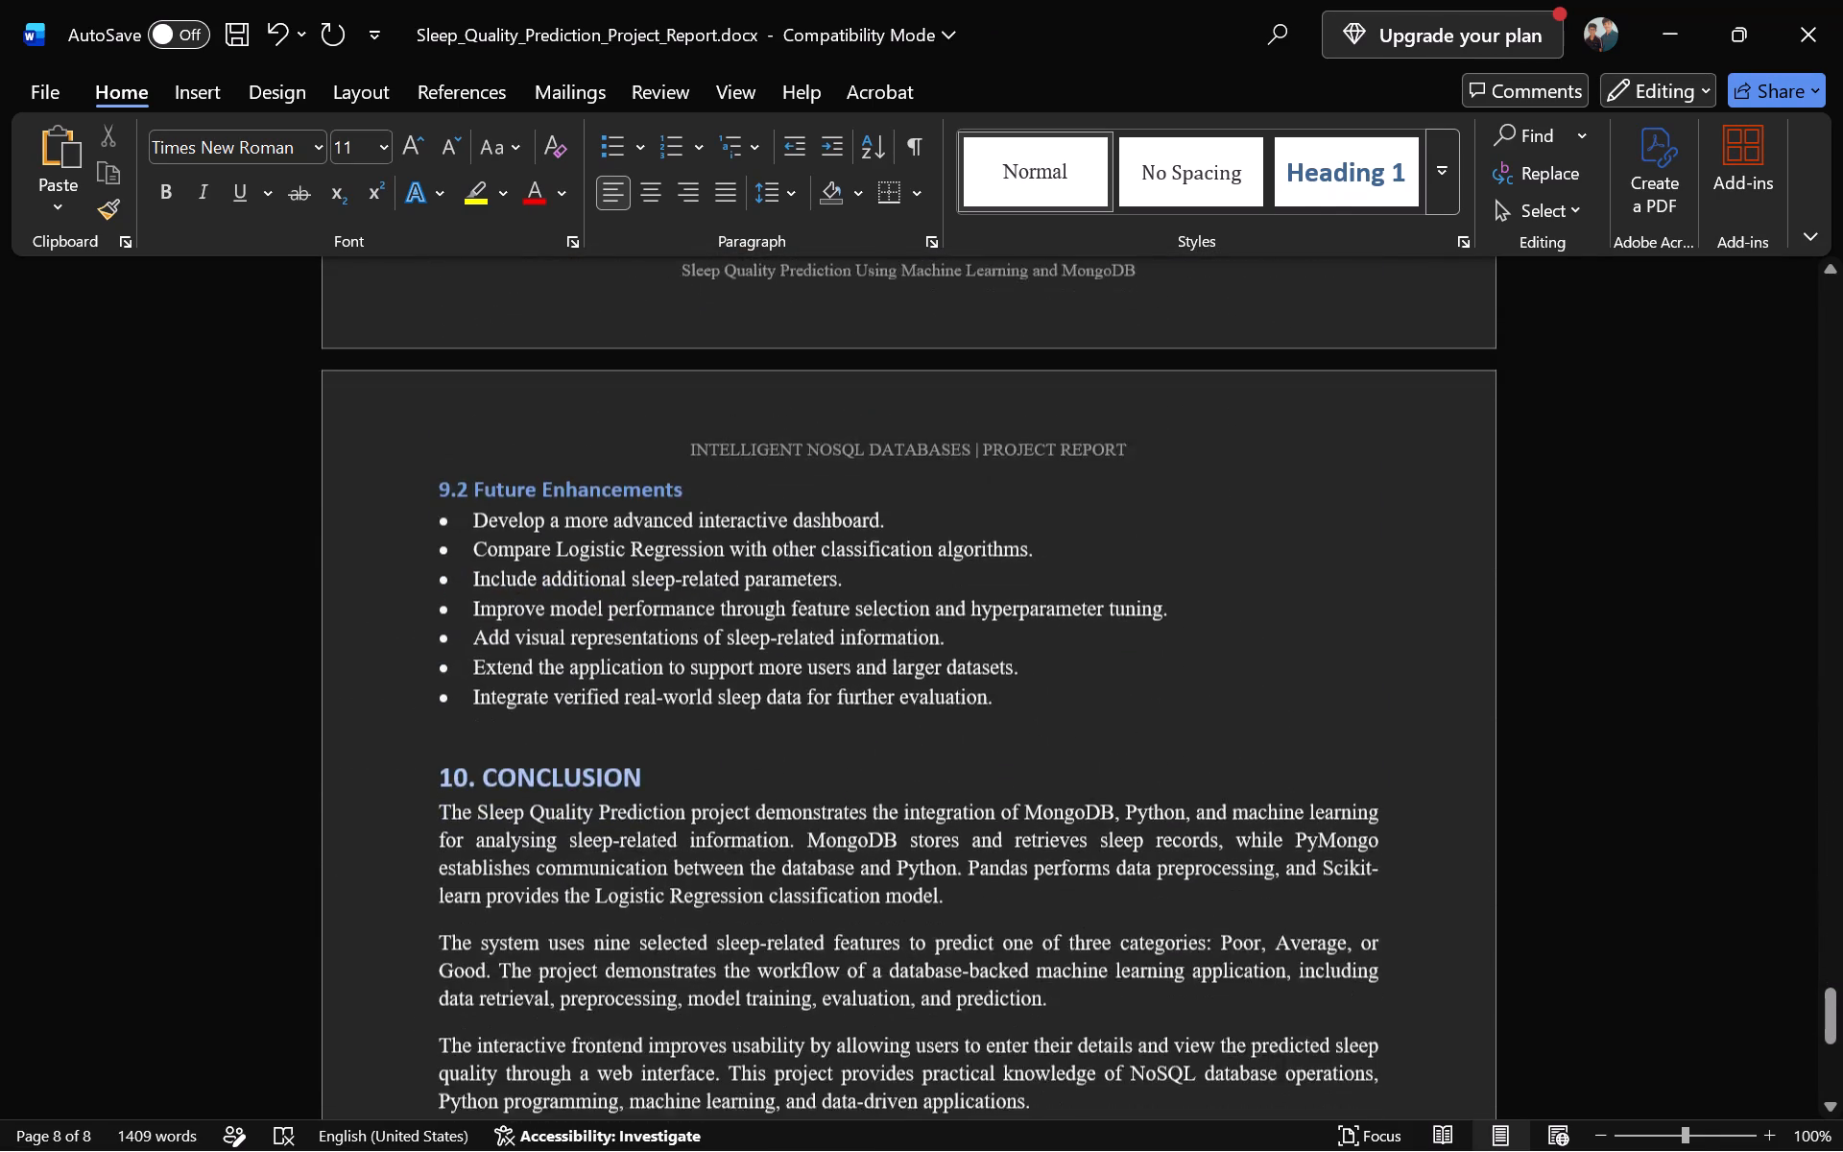
scroll(605, 973, down, 3)
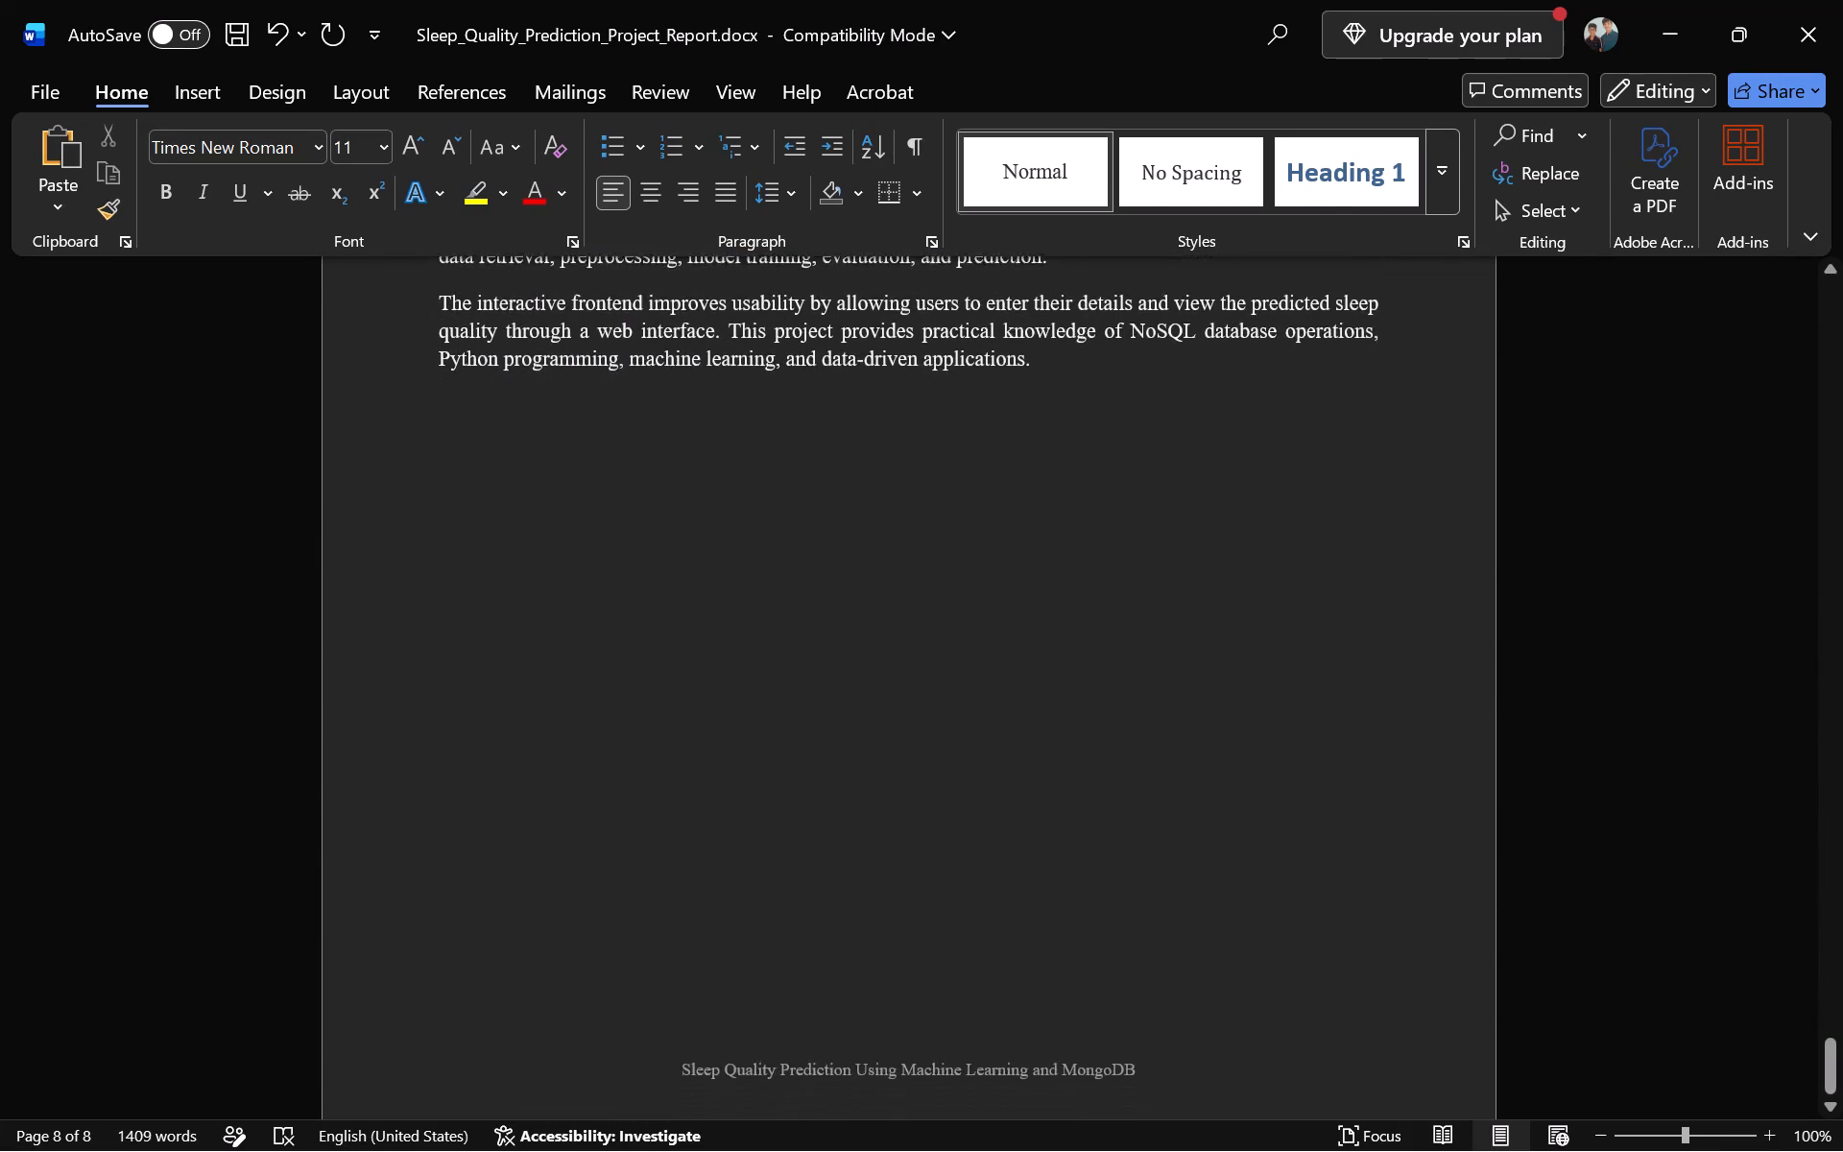
scroll(605, 973, down, 2)
scroll(605, 973, up, 10)
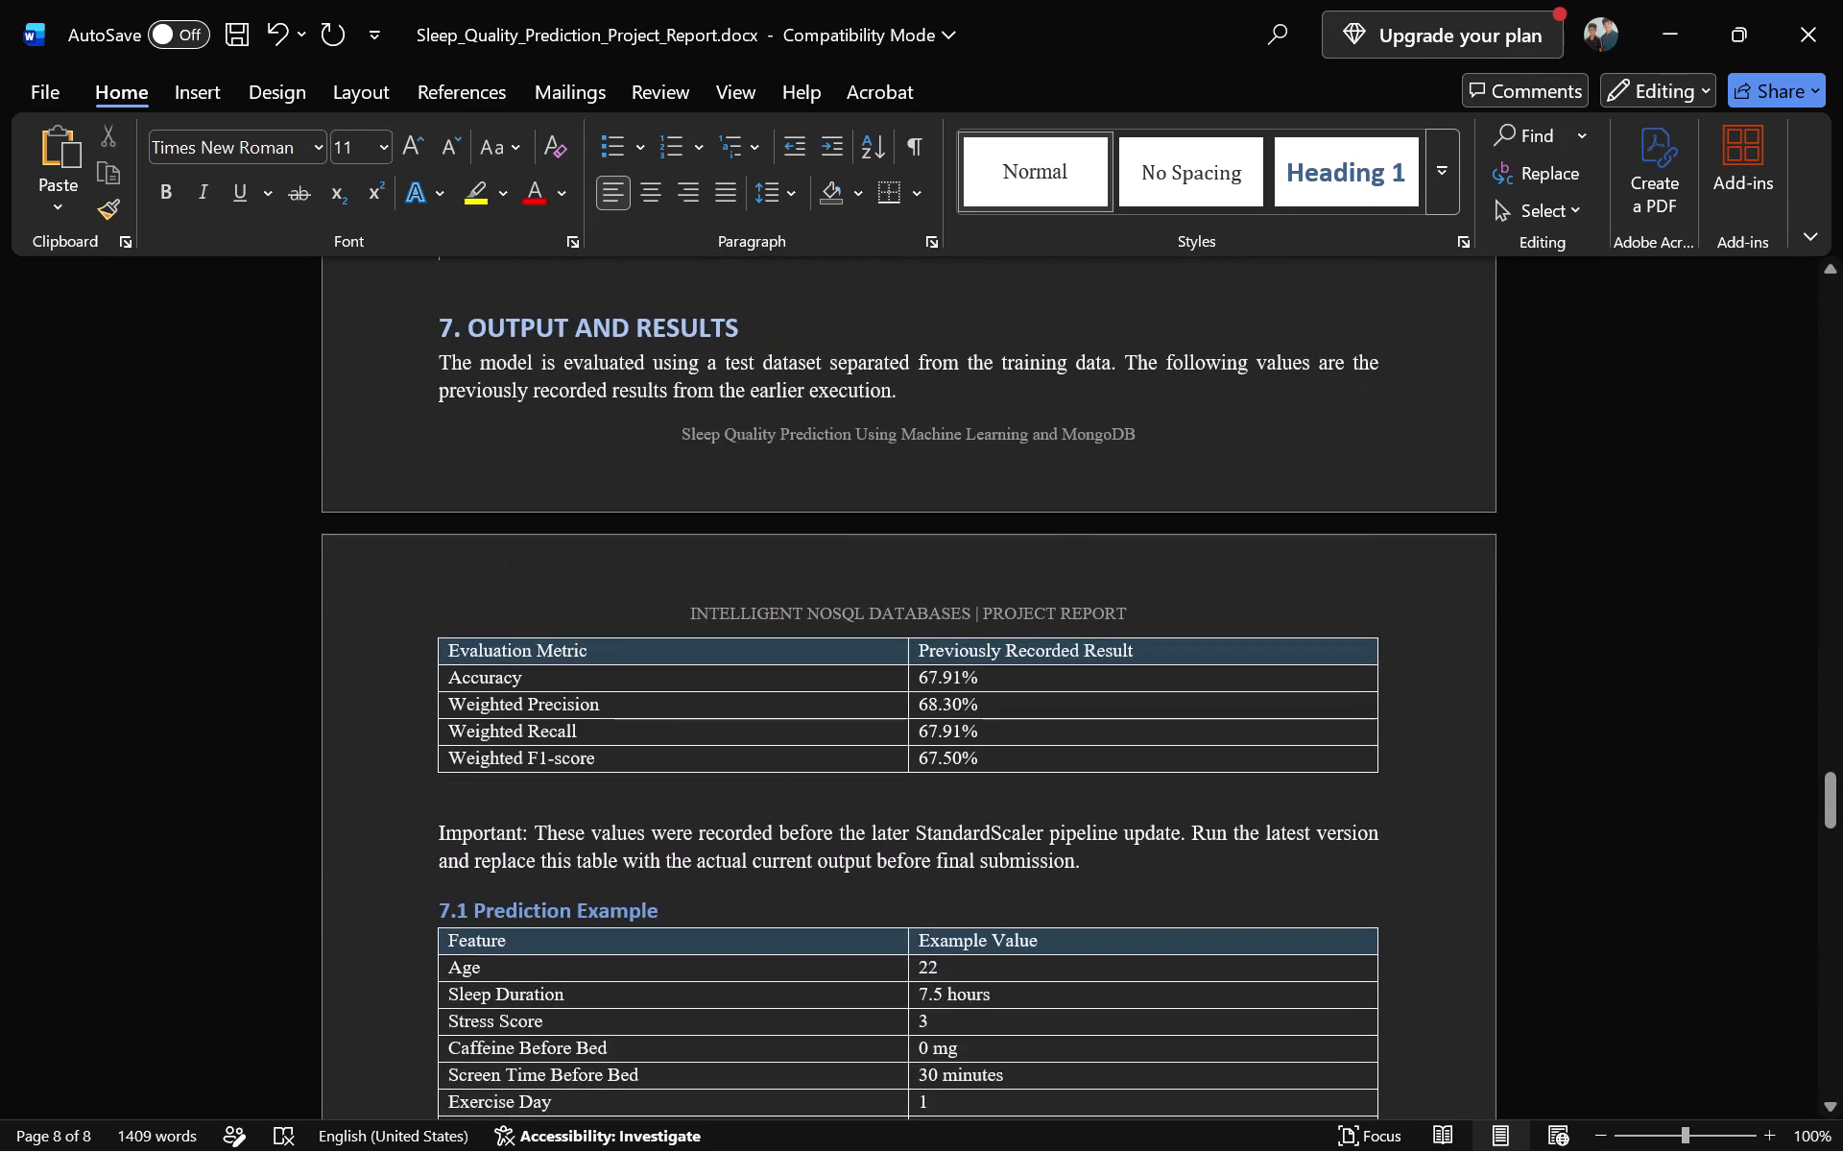
Undo the added blank line and the deletion of the References section, and return to the References list.
key(ctrl+z)
key(ctrl+z)
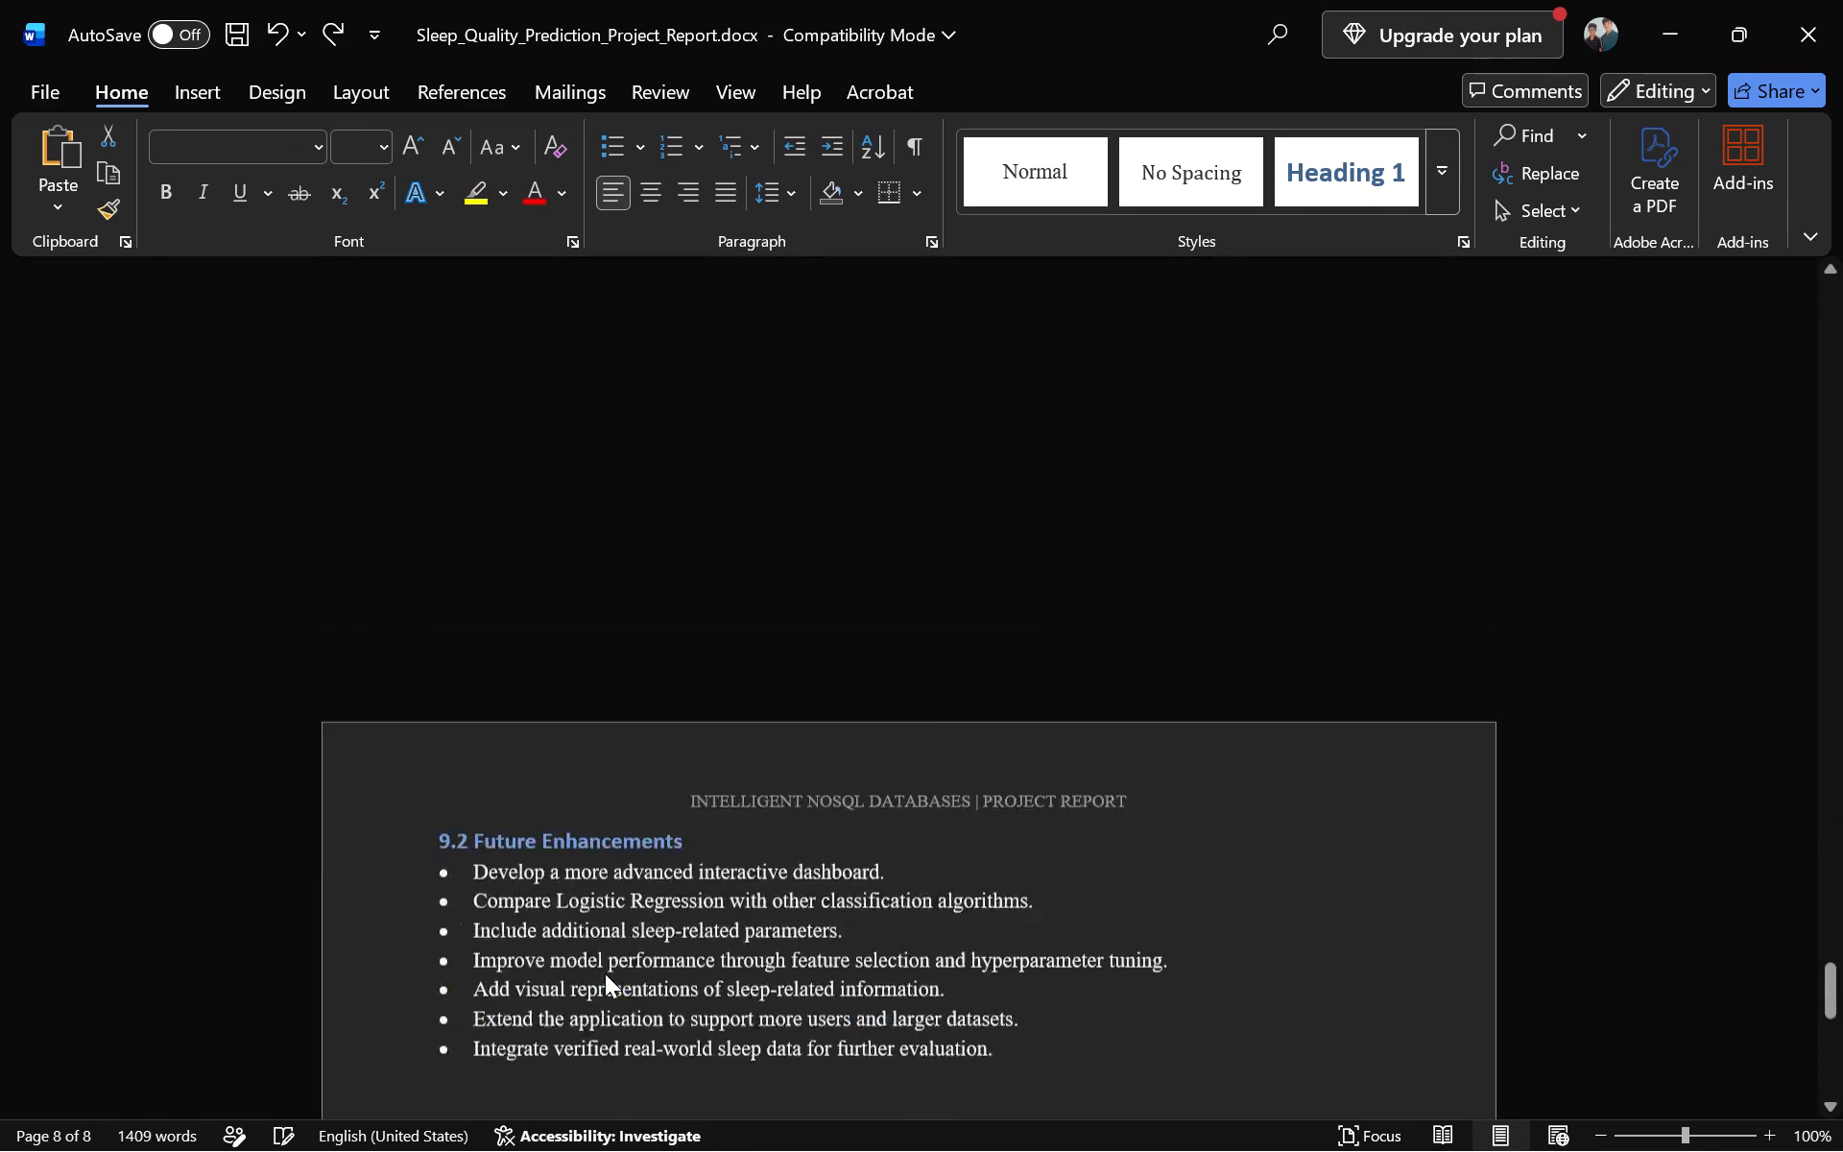
click(728, 1051)
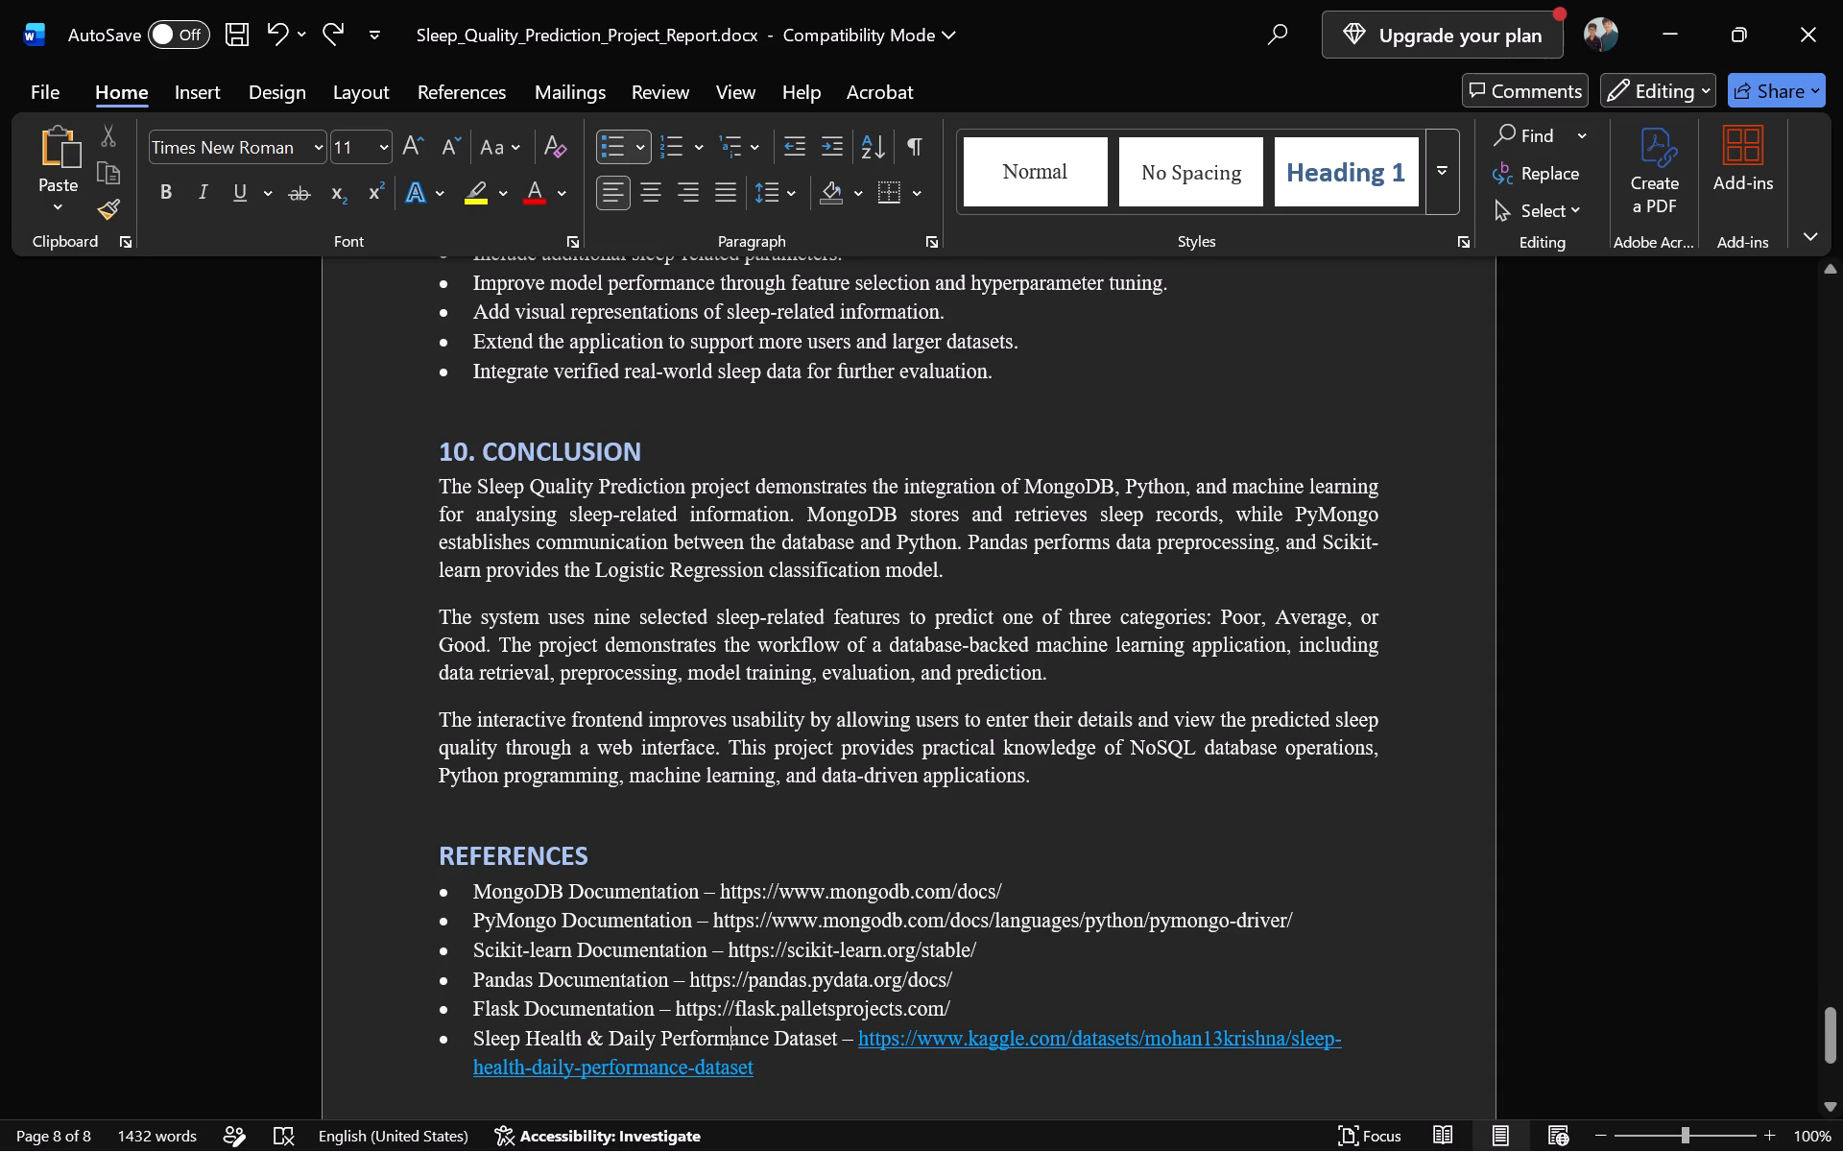
scroll(620, 984, down, 1)
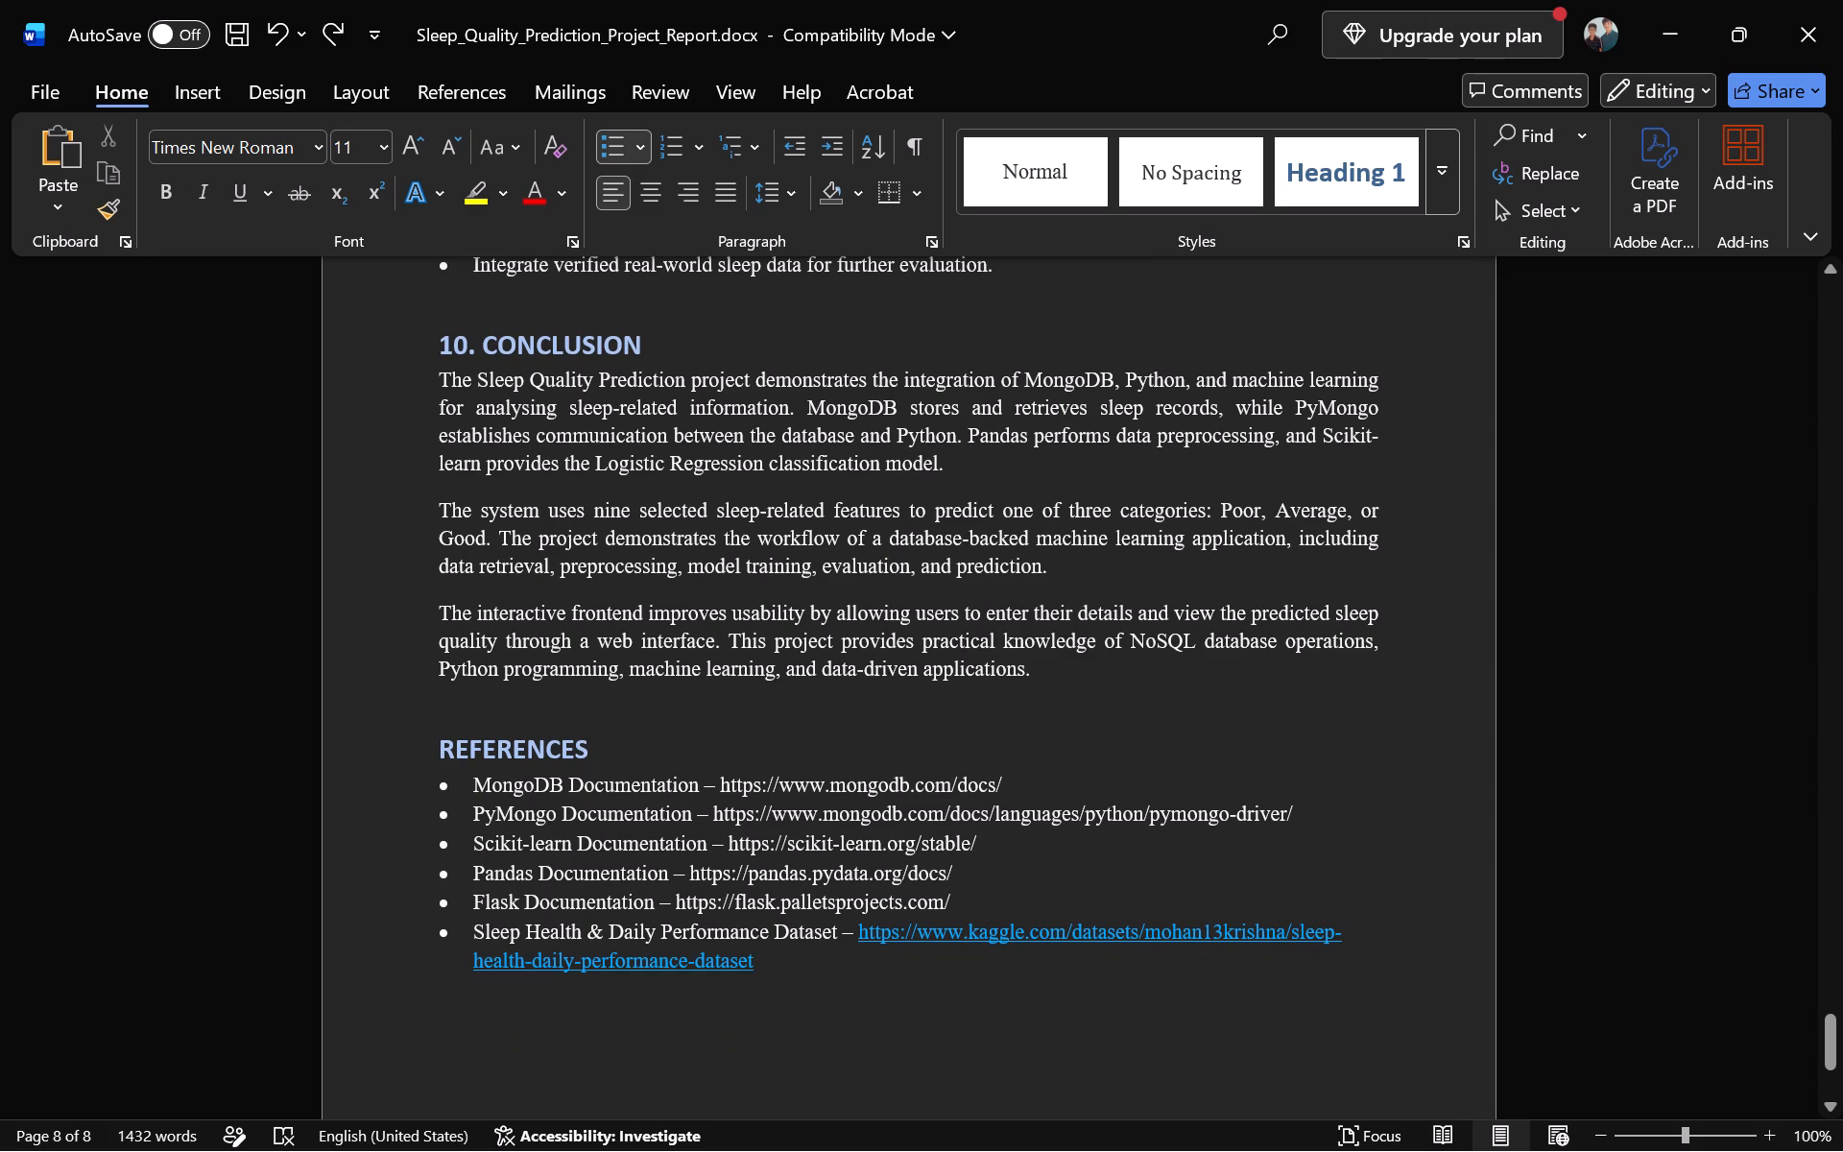
click(787, 960)
Save the report with the References section included.
scroll(787, 960, up, 6)
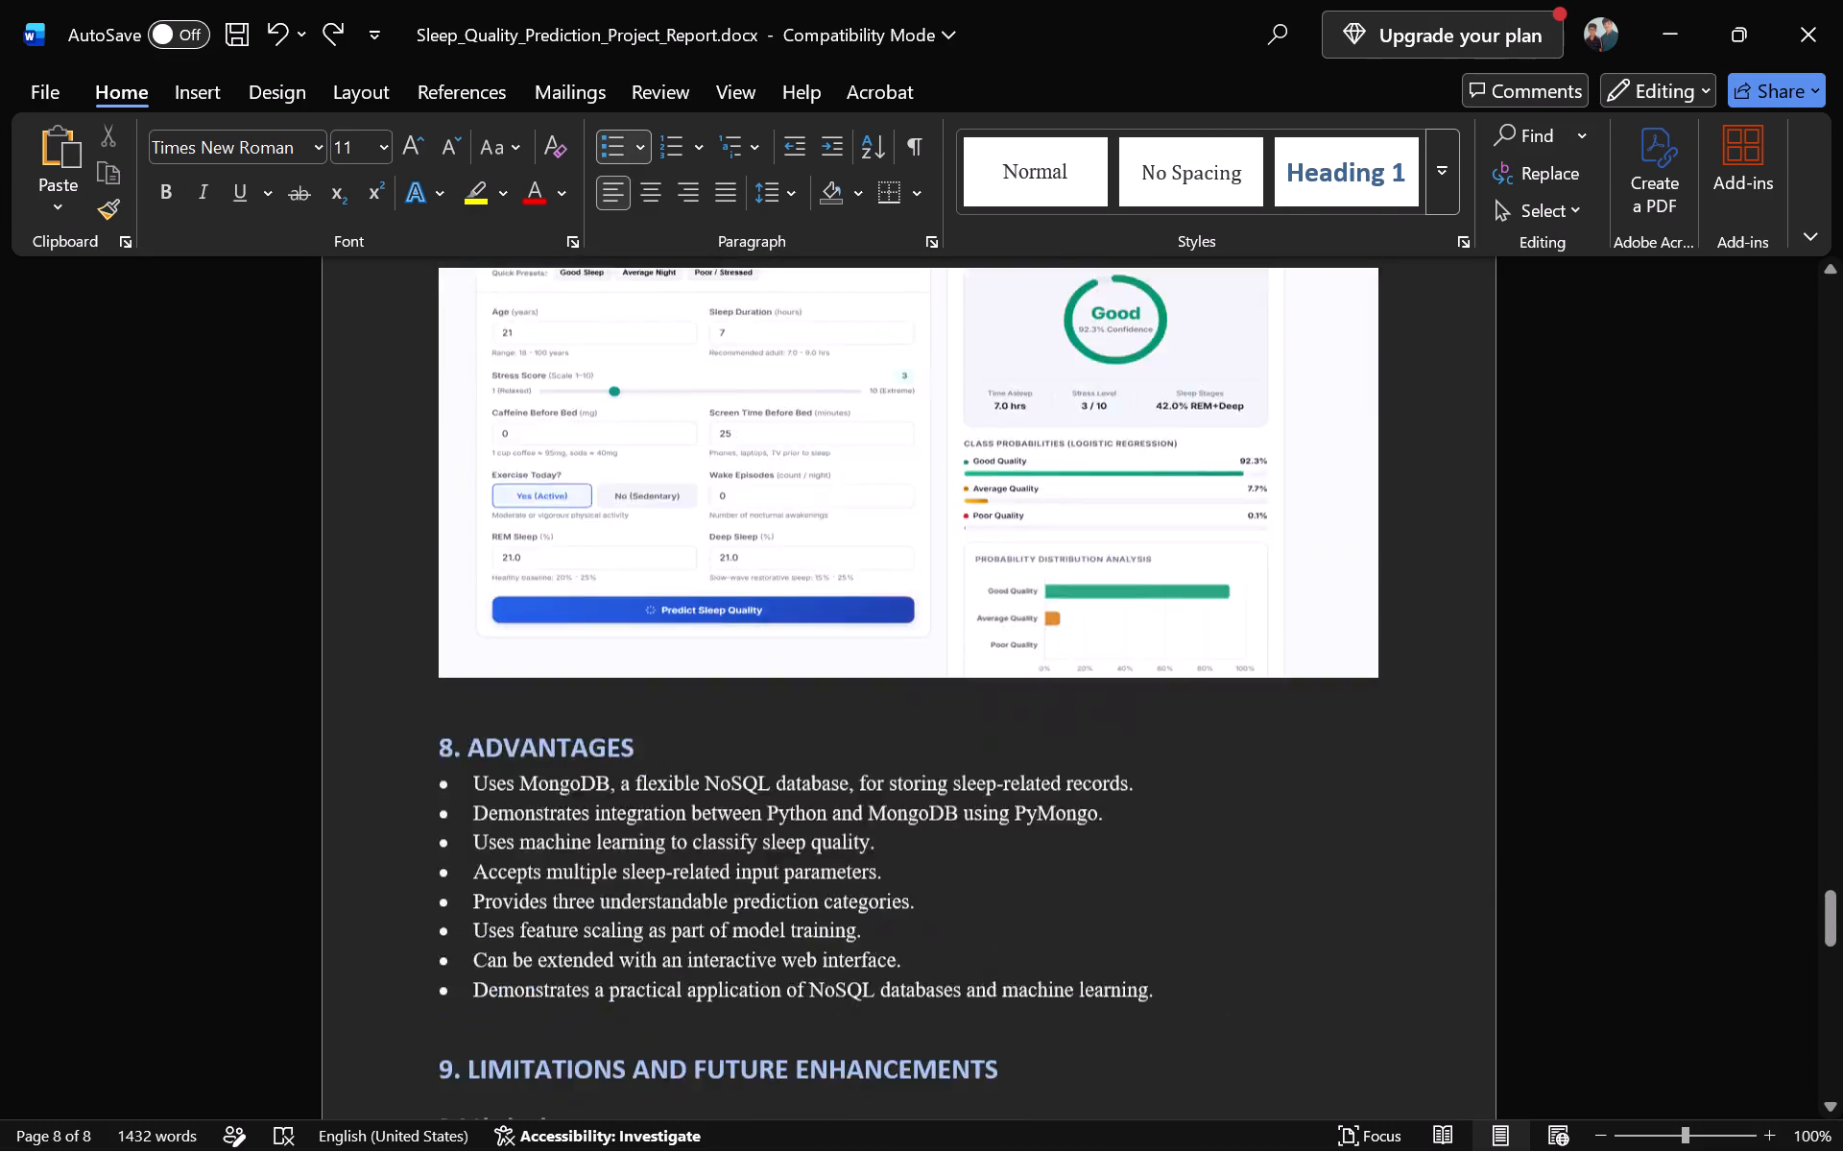
scroll(787, 960, up, 4)
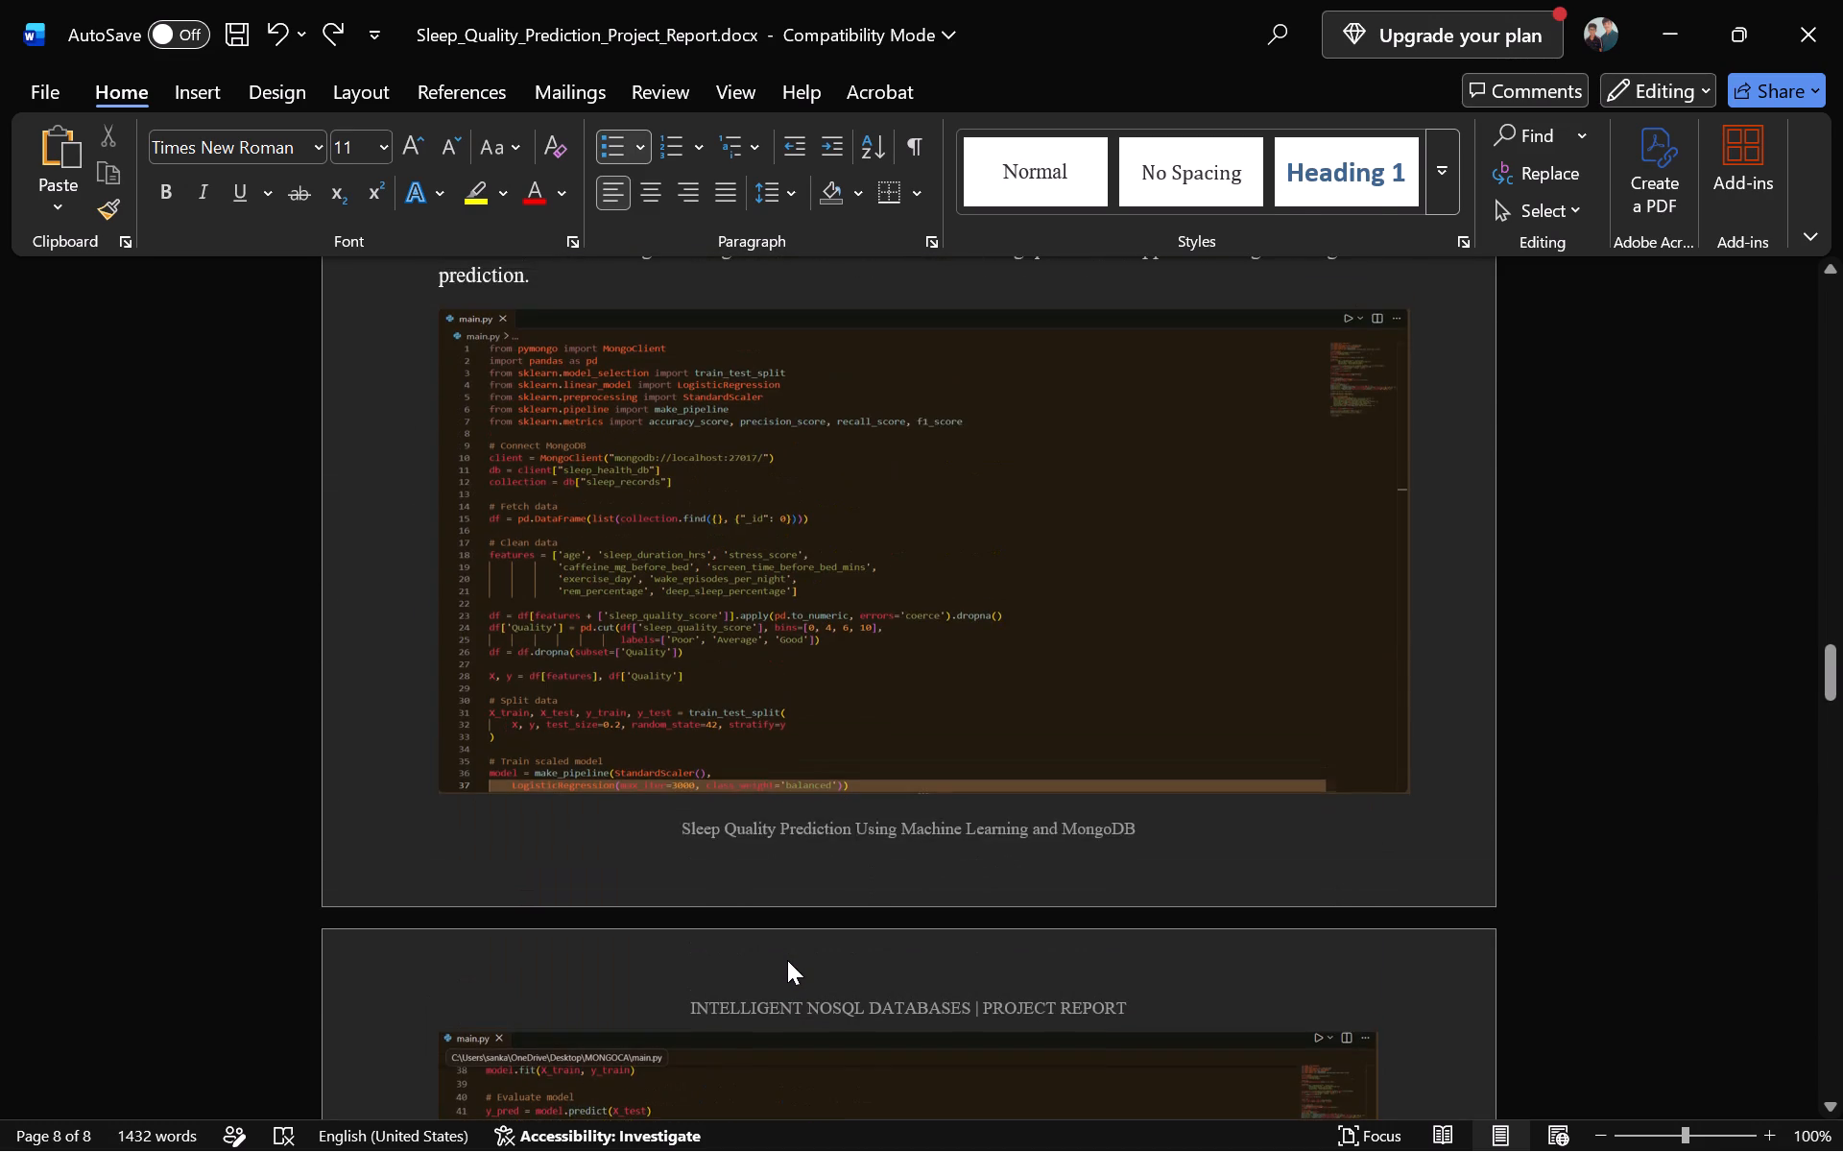
key(ctrl+s)
Insert a blank line after the Step 8: Result Display paragraph so the evaluation metrics table starts on the following page.
scroll(787, 960, up, 3)
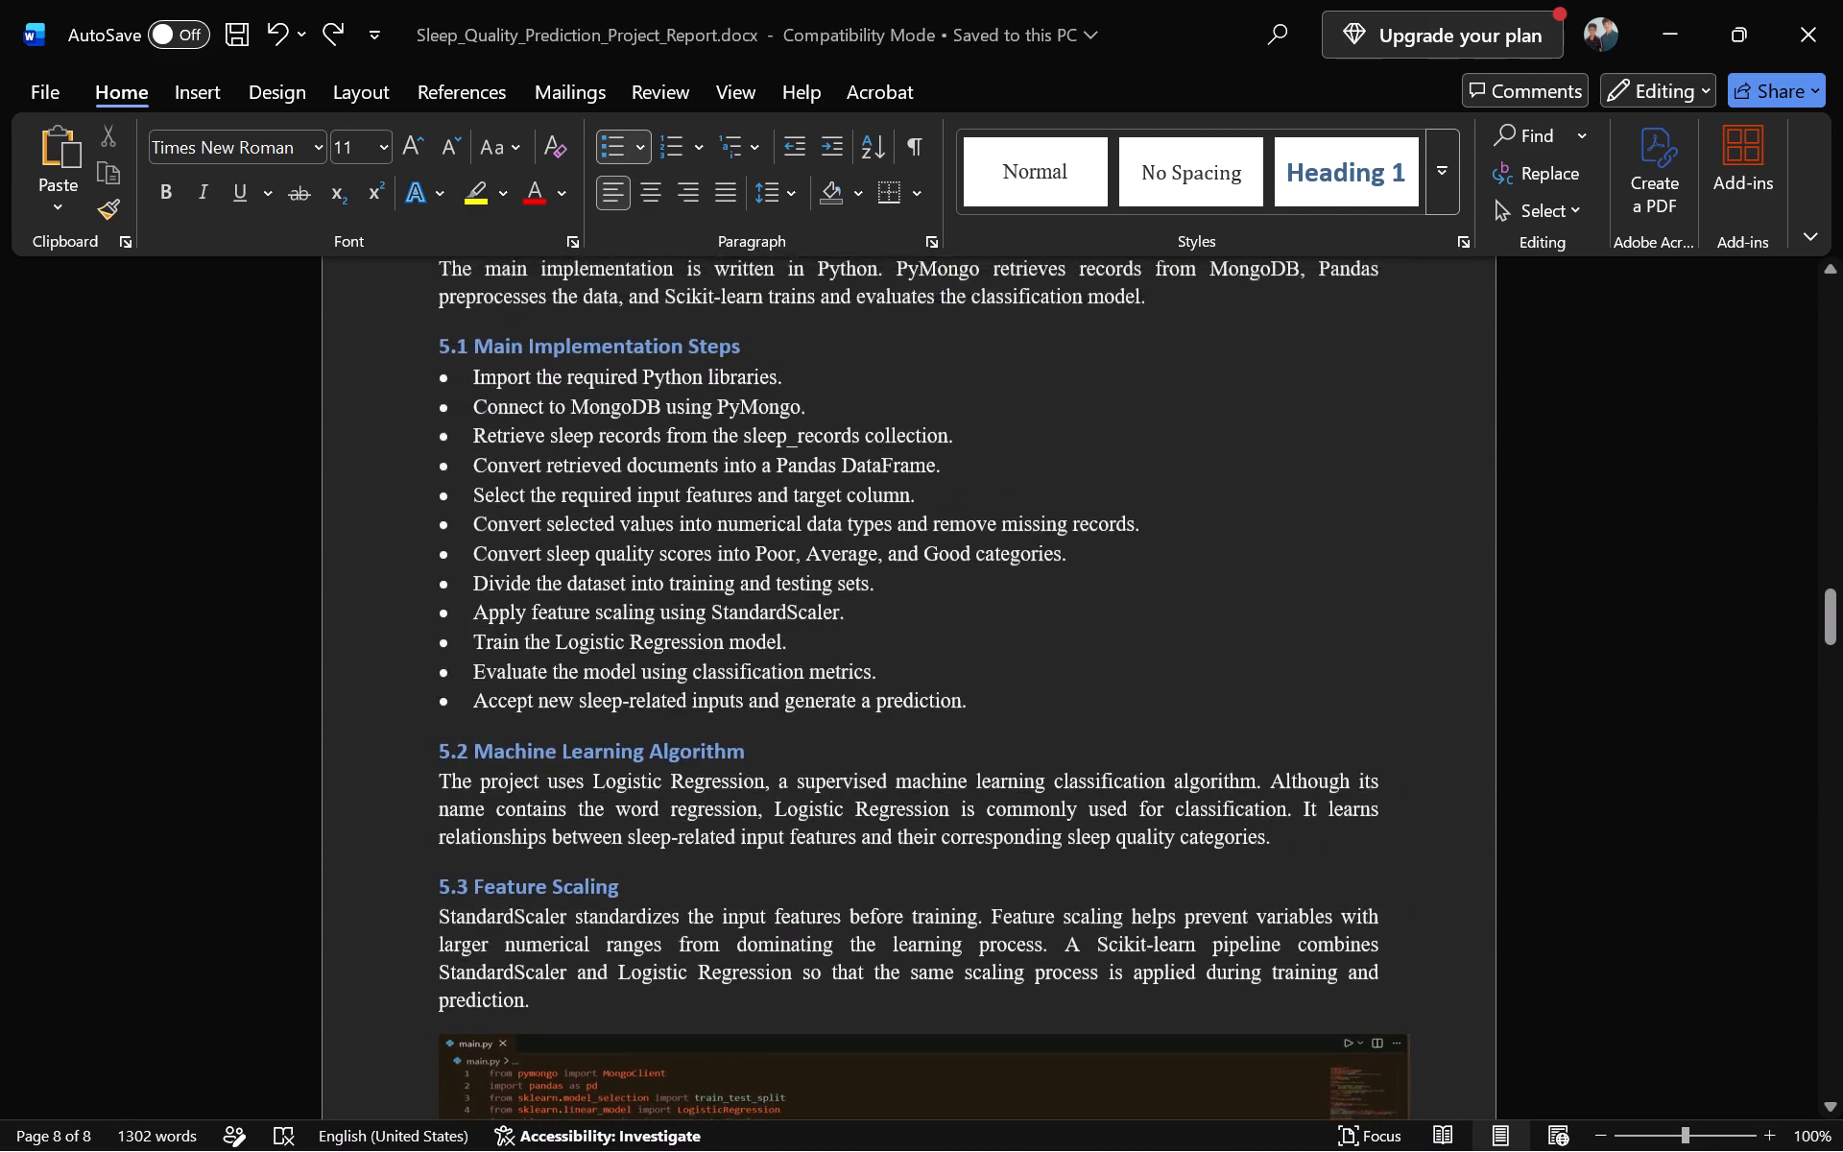
scroll(787, 960, up, 1)
scroll(787, 960, down, 5)
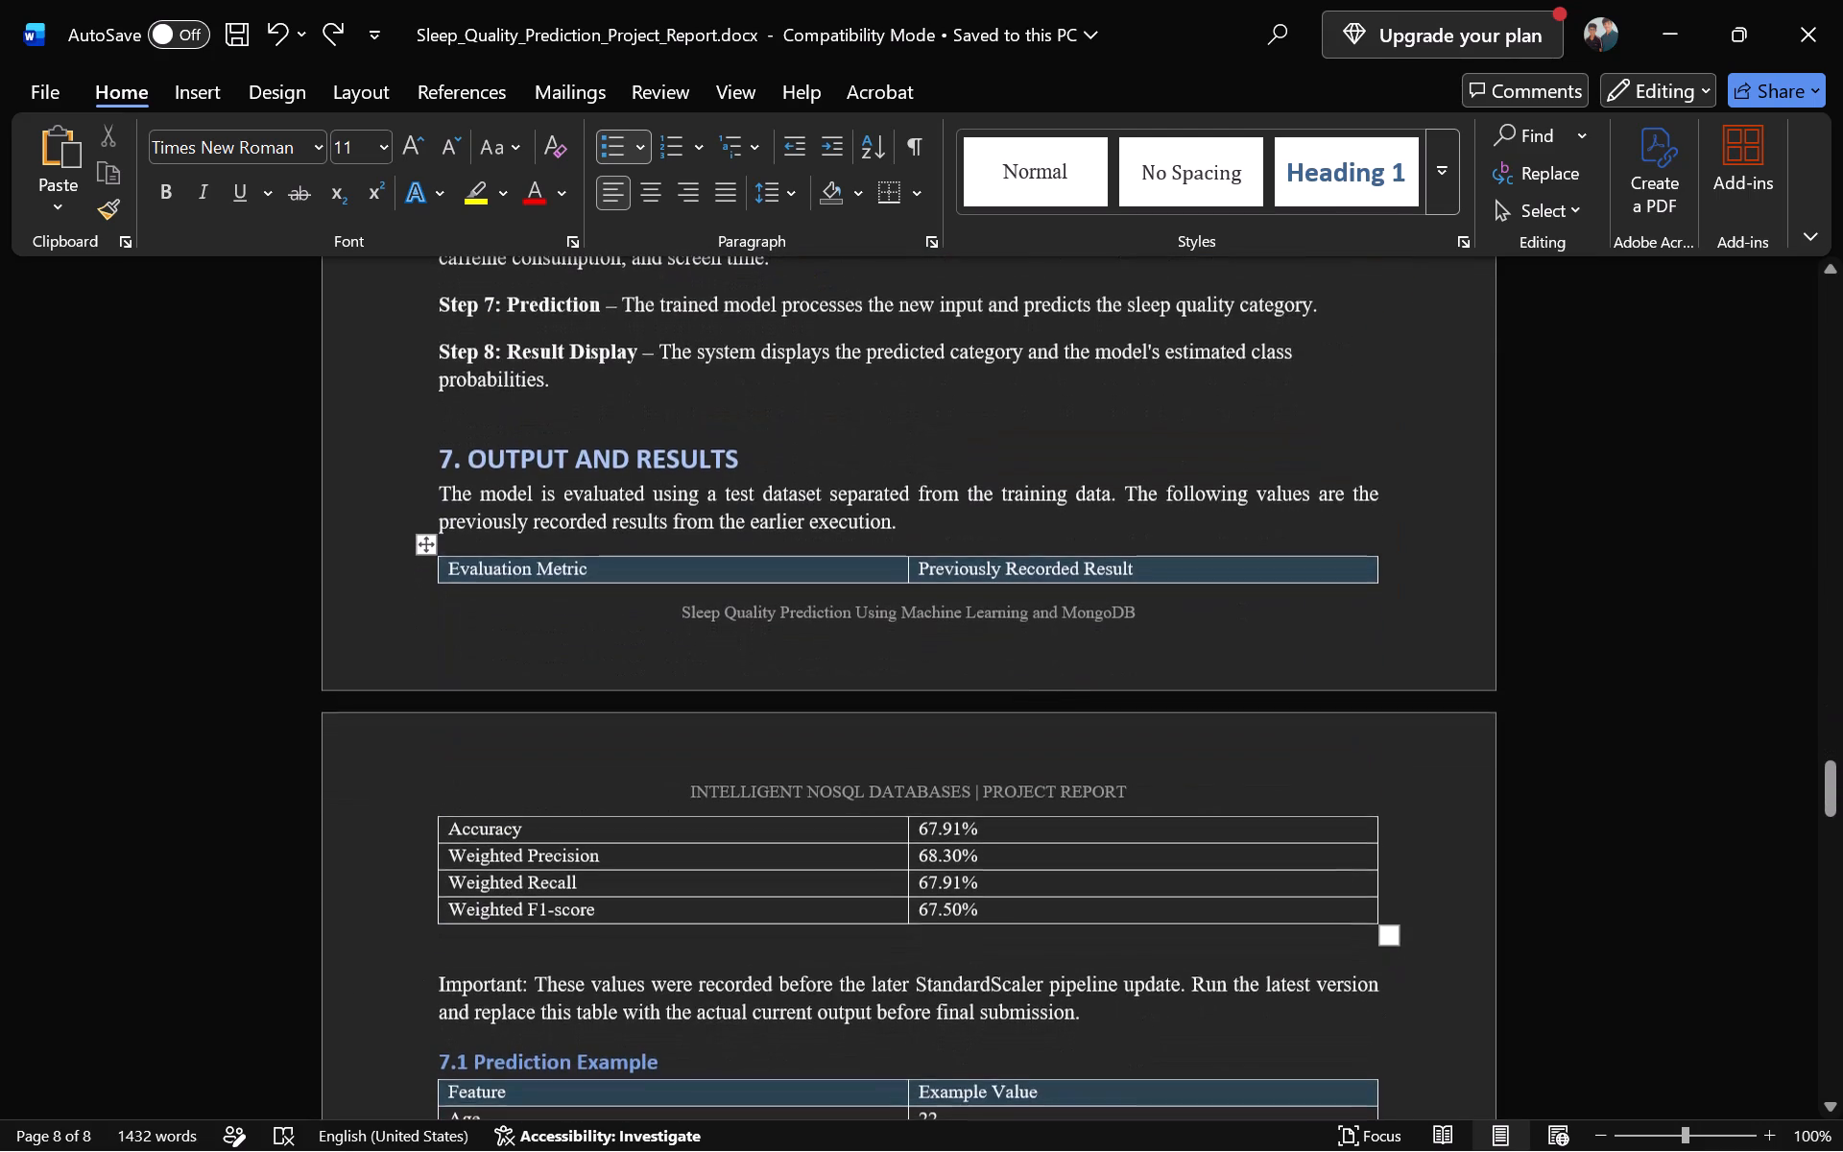
scroll(787, 960, up, 1)
click(715, 393)
key(Return)
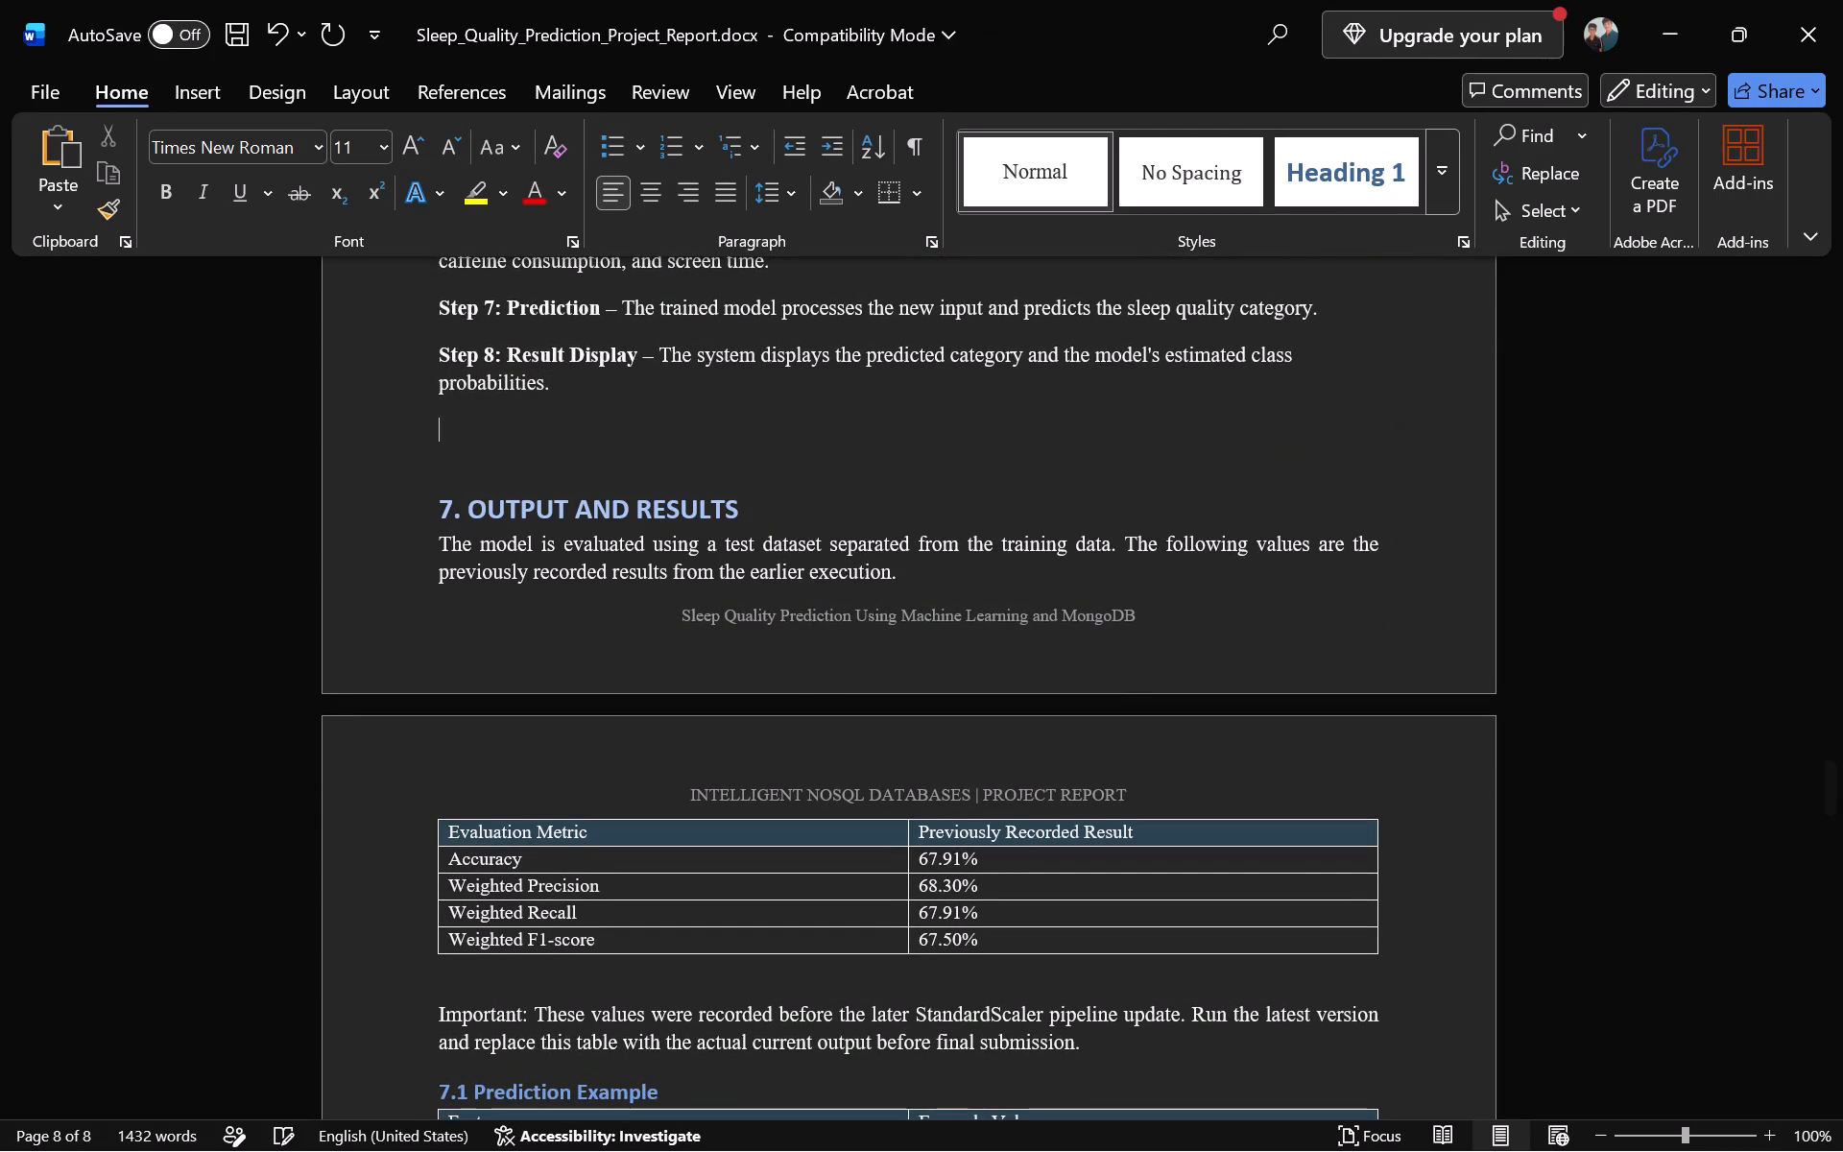
Add a blank line below the References list at the end of the report.
scroll(500, 805, down, 8)
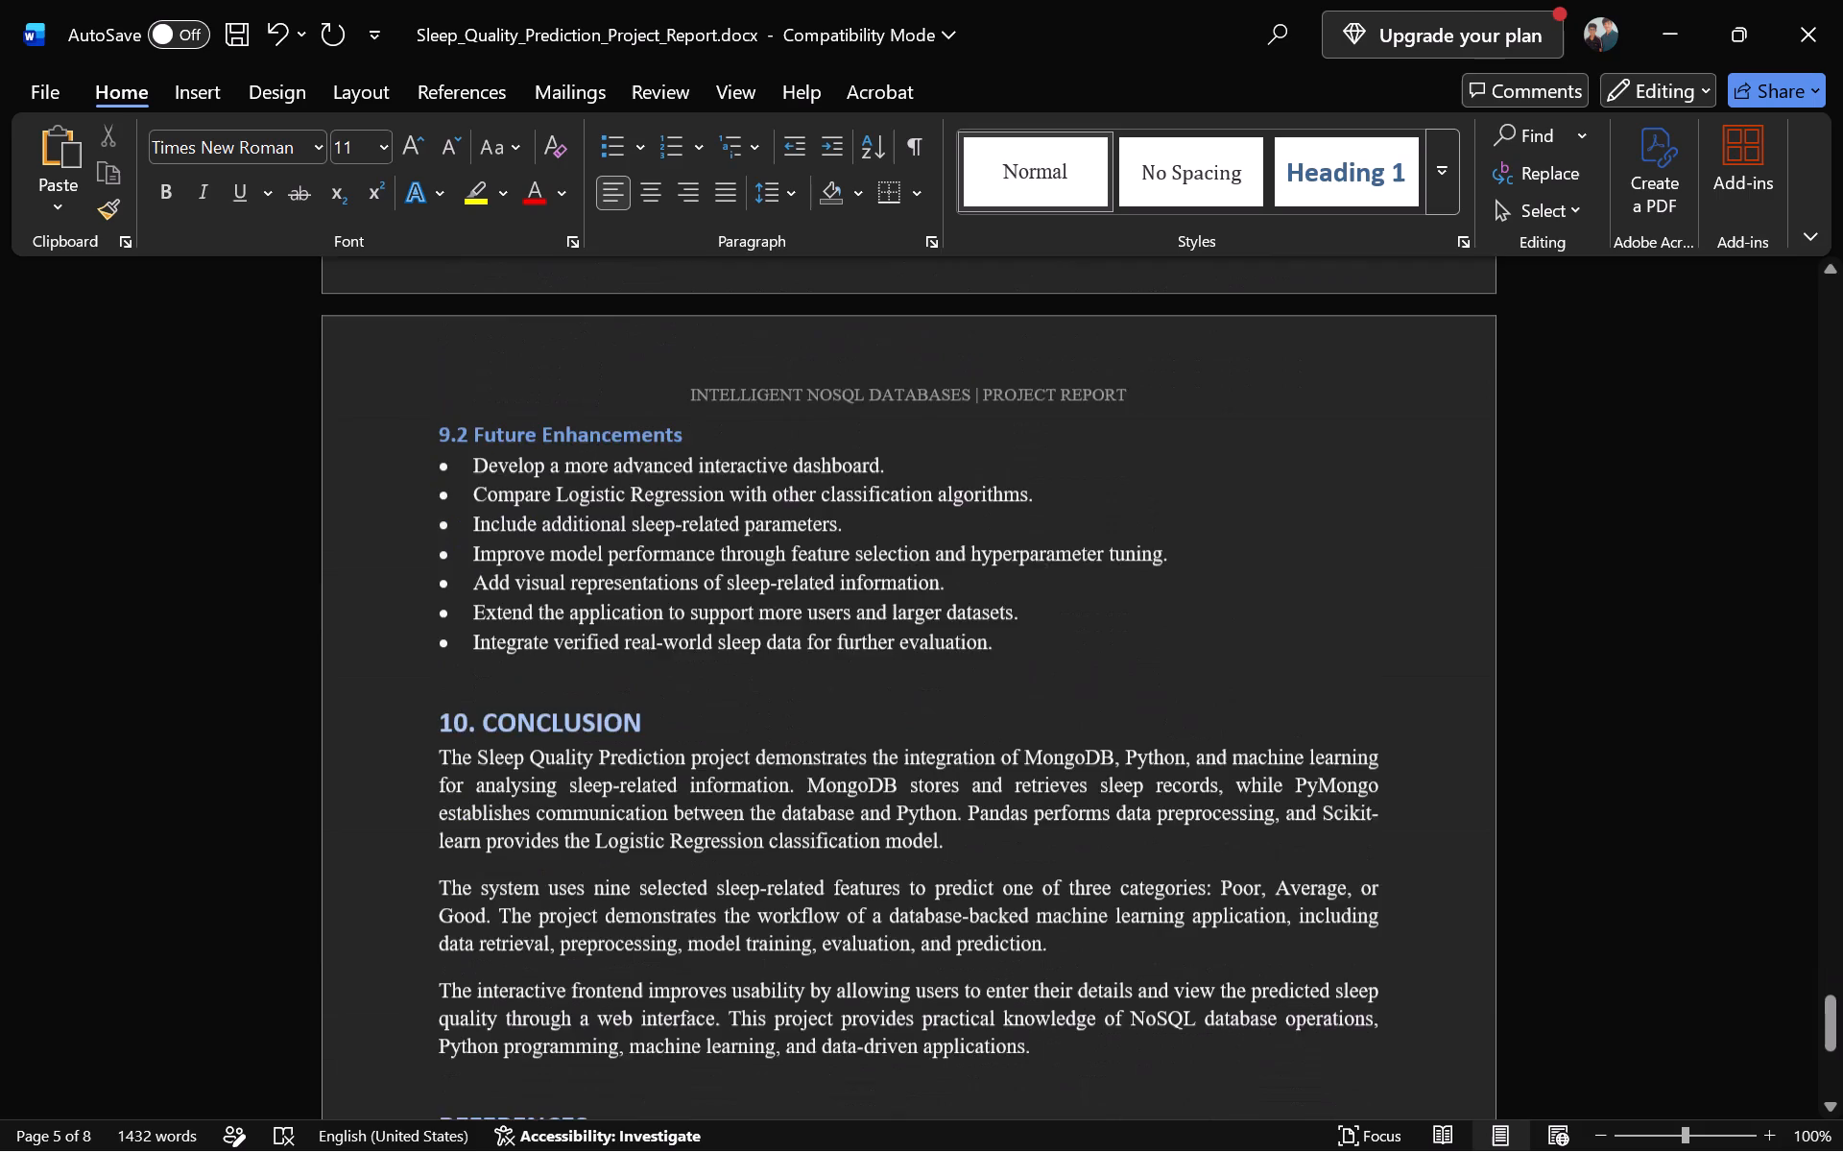
scroll(500, 805, down, 3)
click(714, 681)
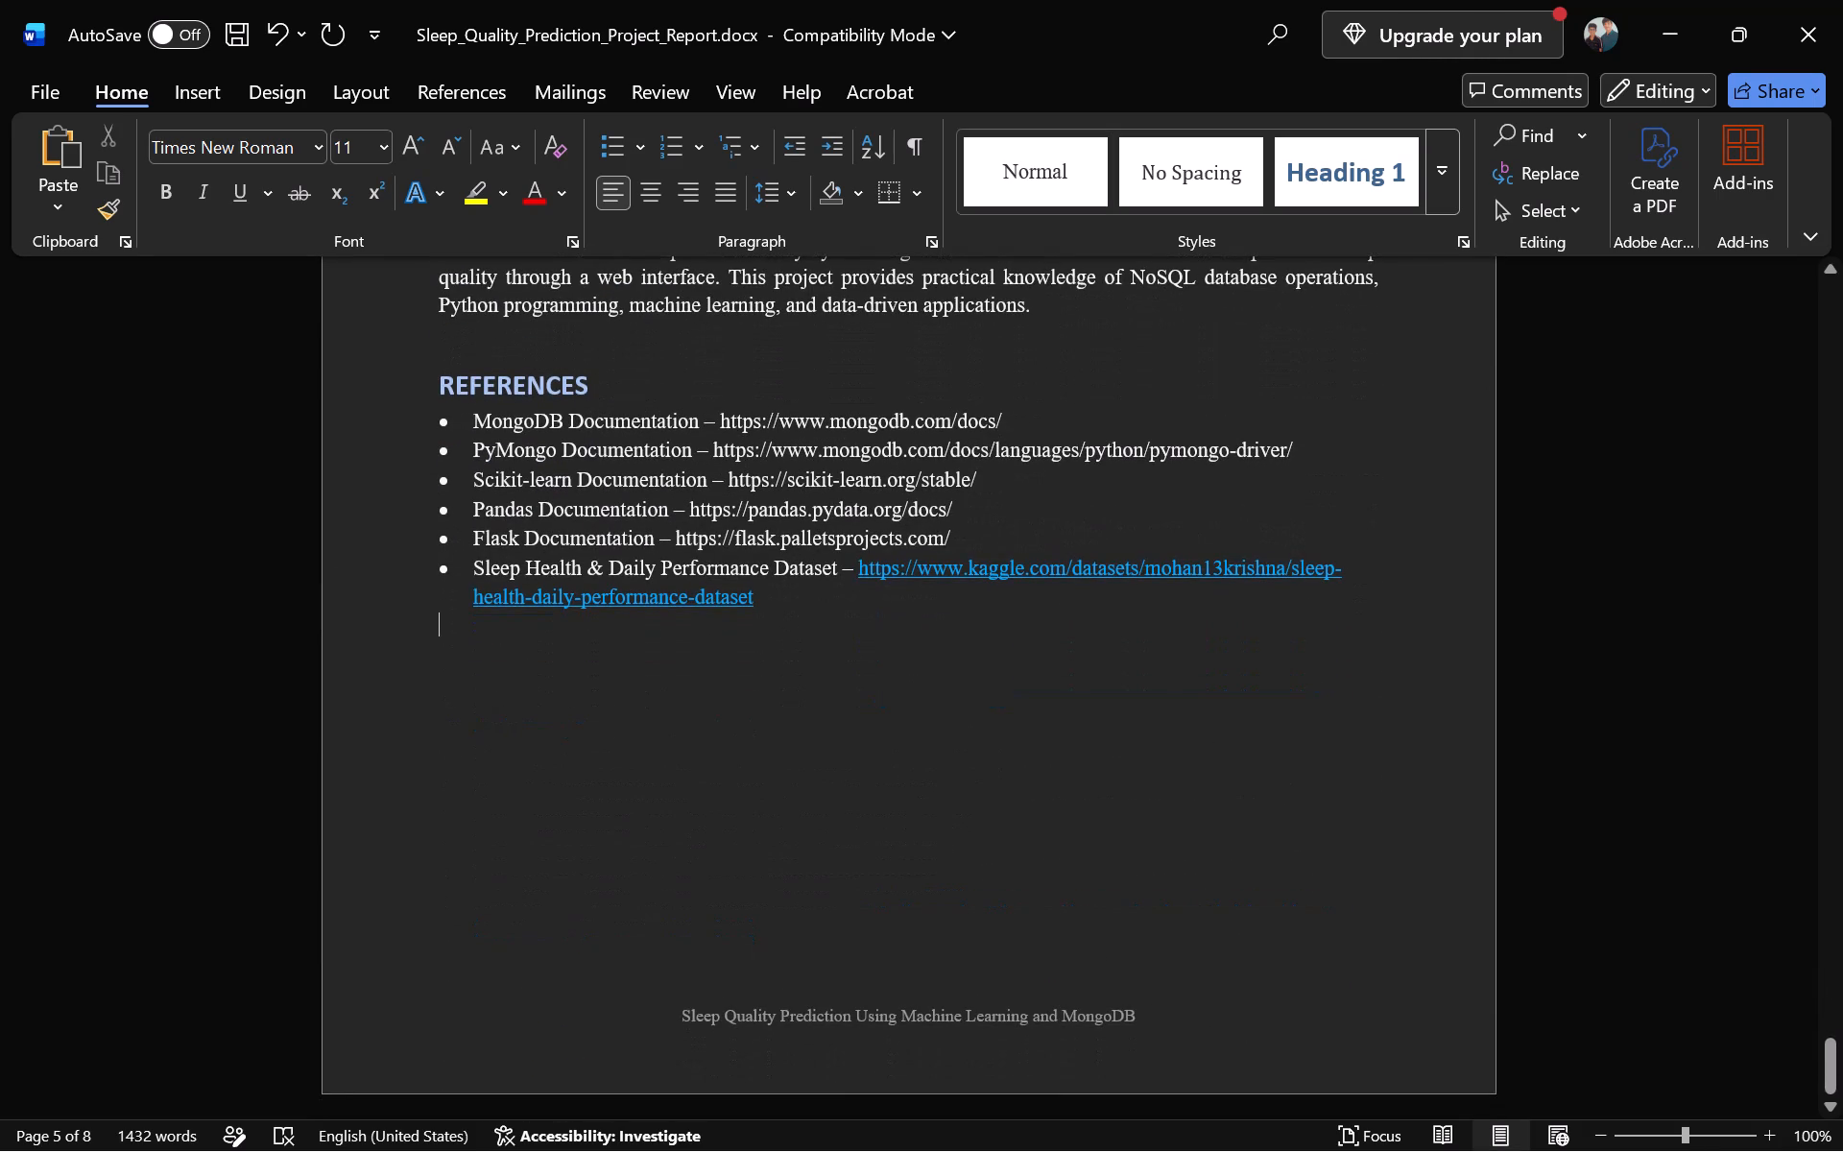
key(Return)
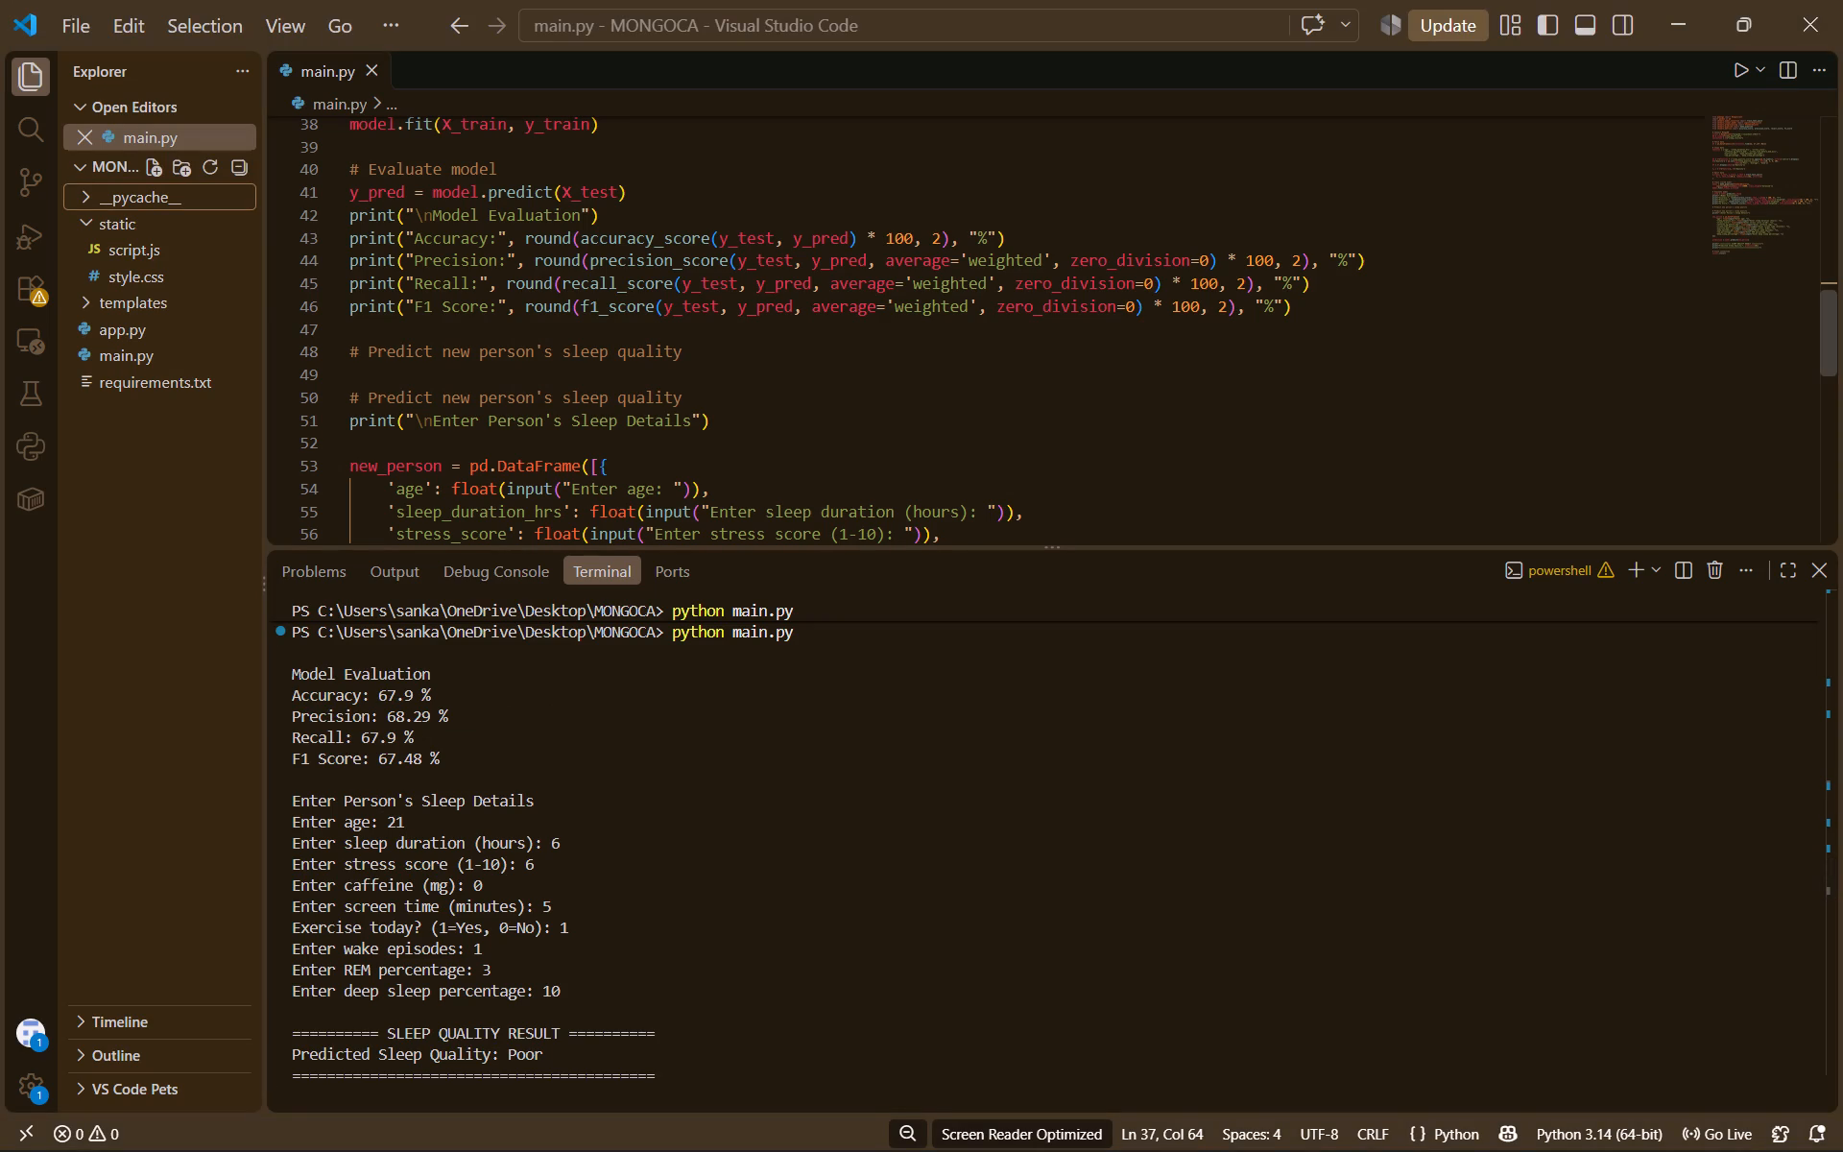
Switch to Visual Studio Code, open app.py in an enlarged editor area and examine its model training and API route code.
click(487, 323)
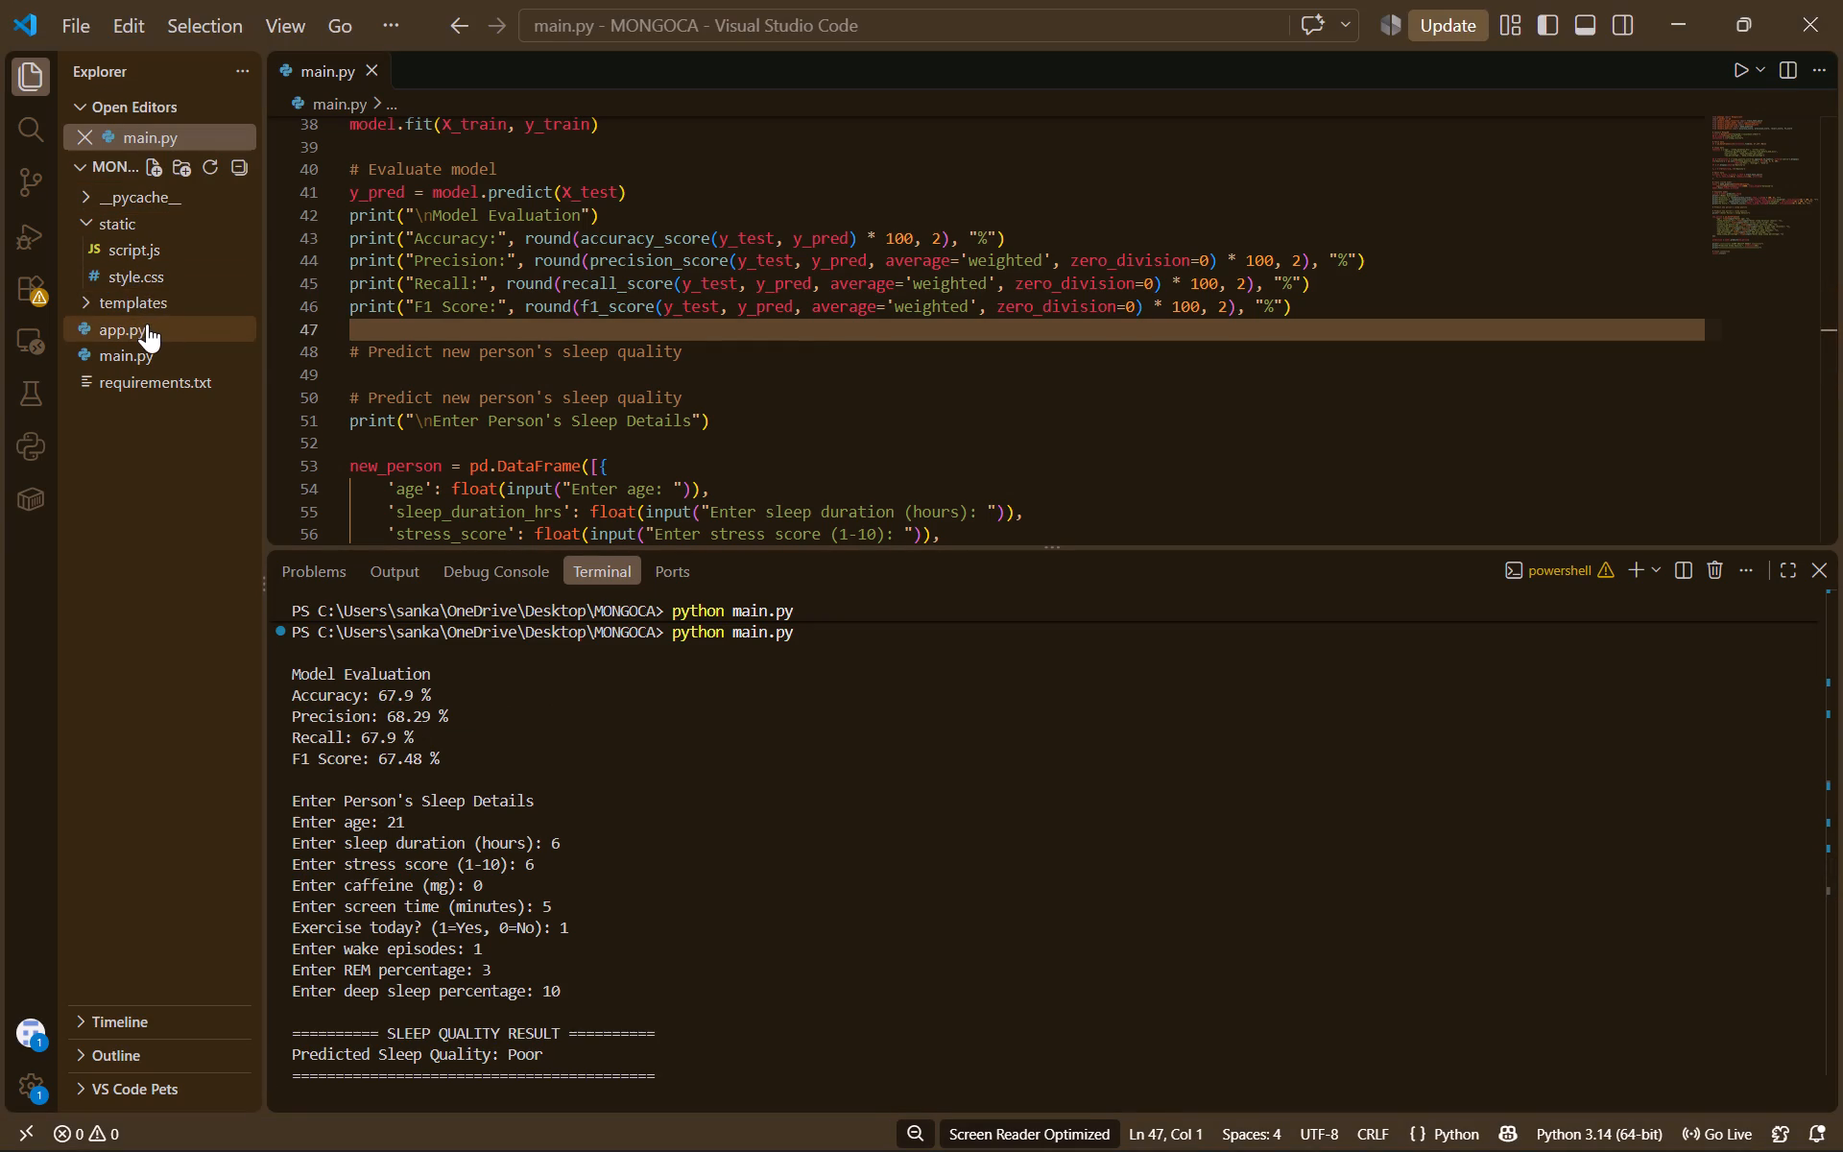
click(147, 324)
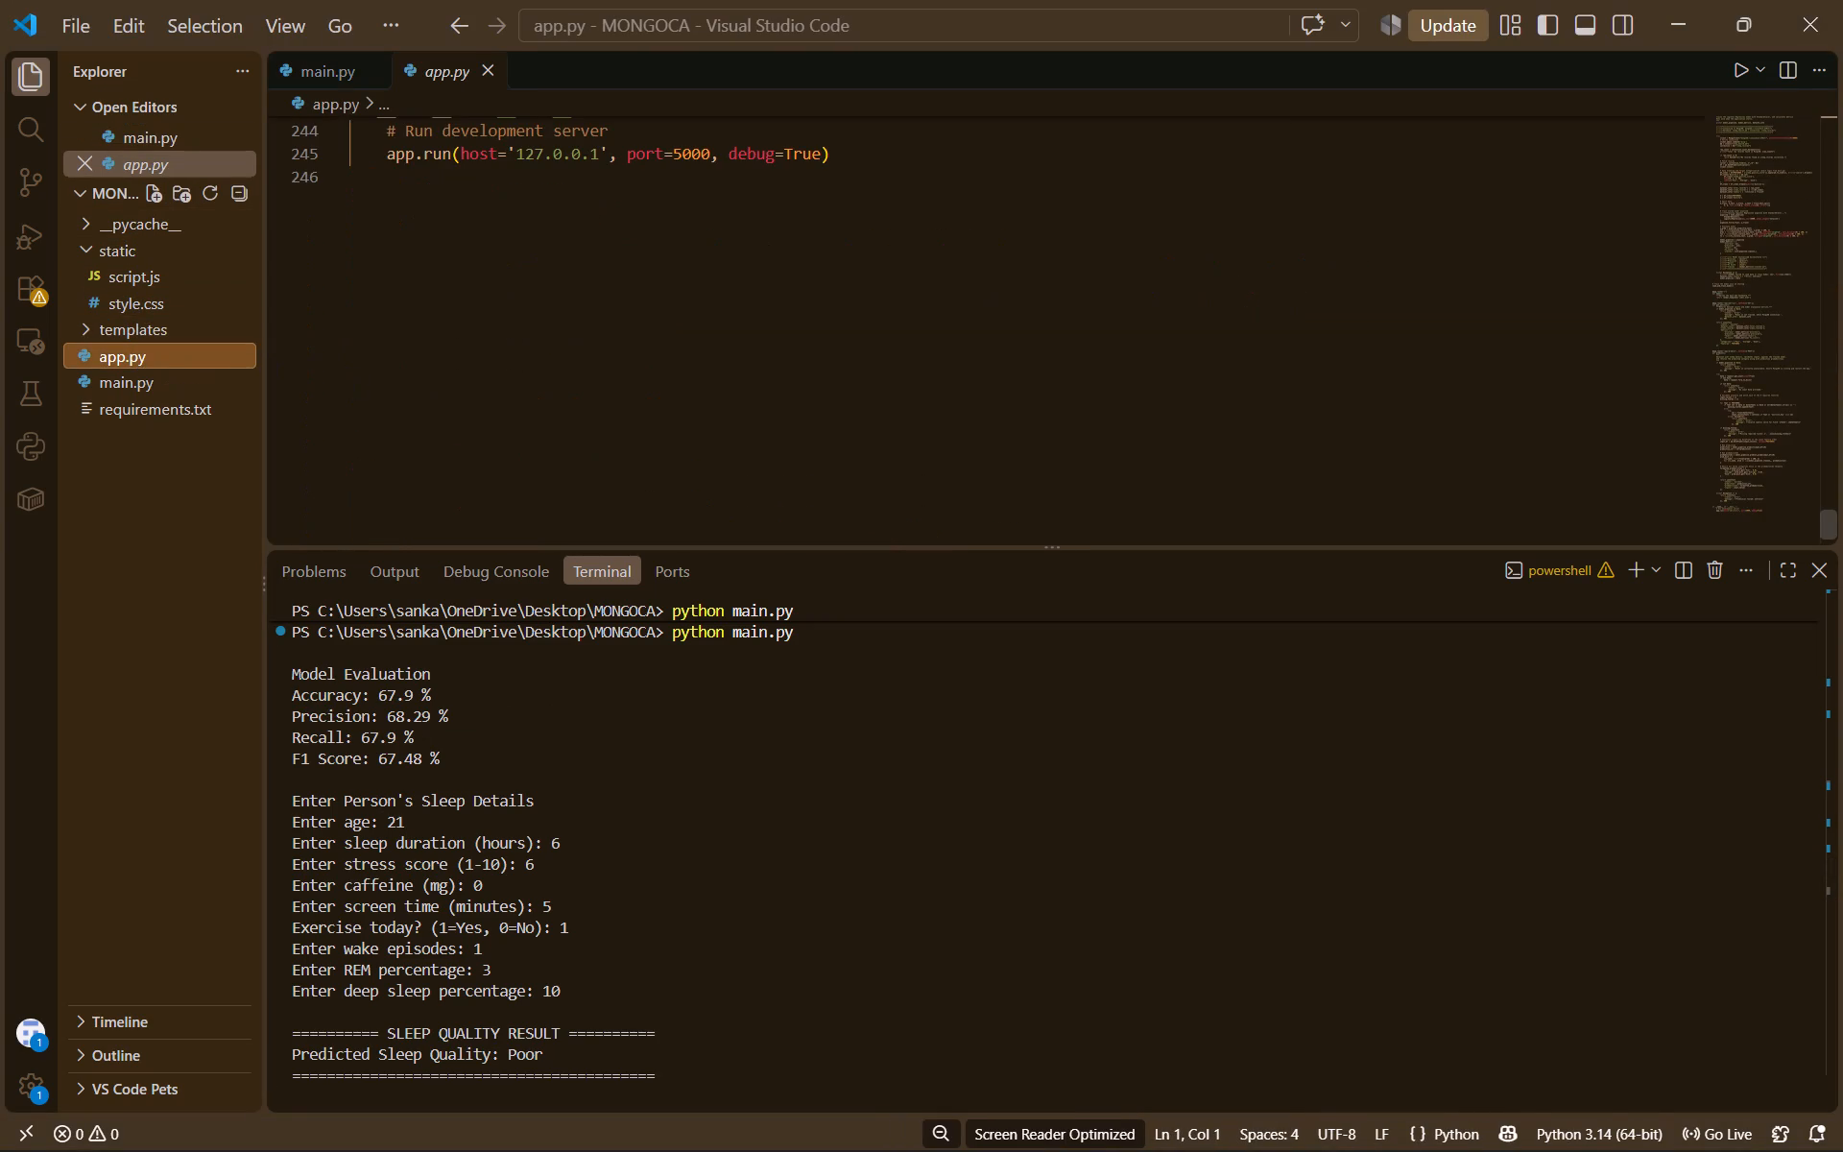
drag(1037, 548, 930, 893)
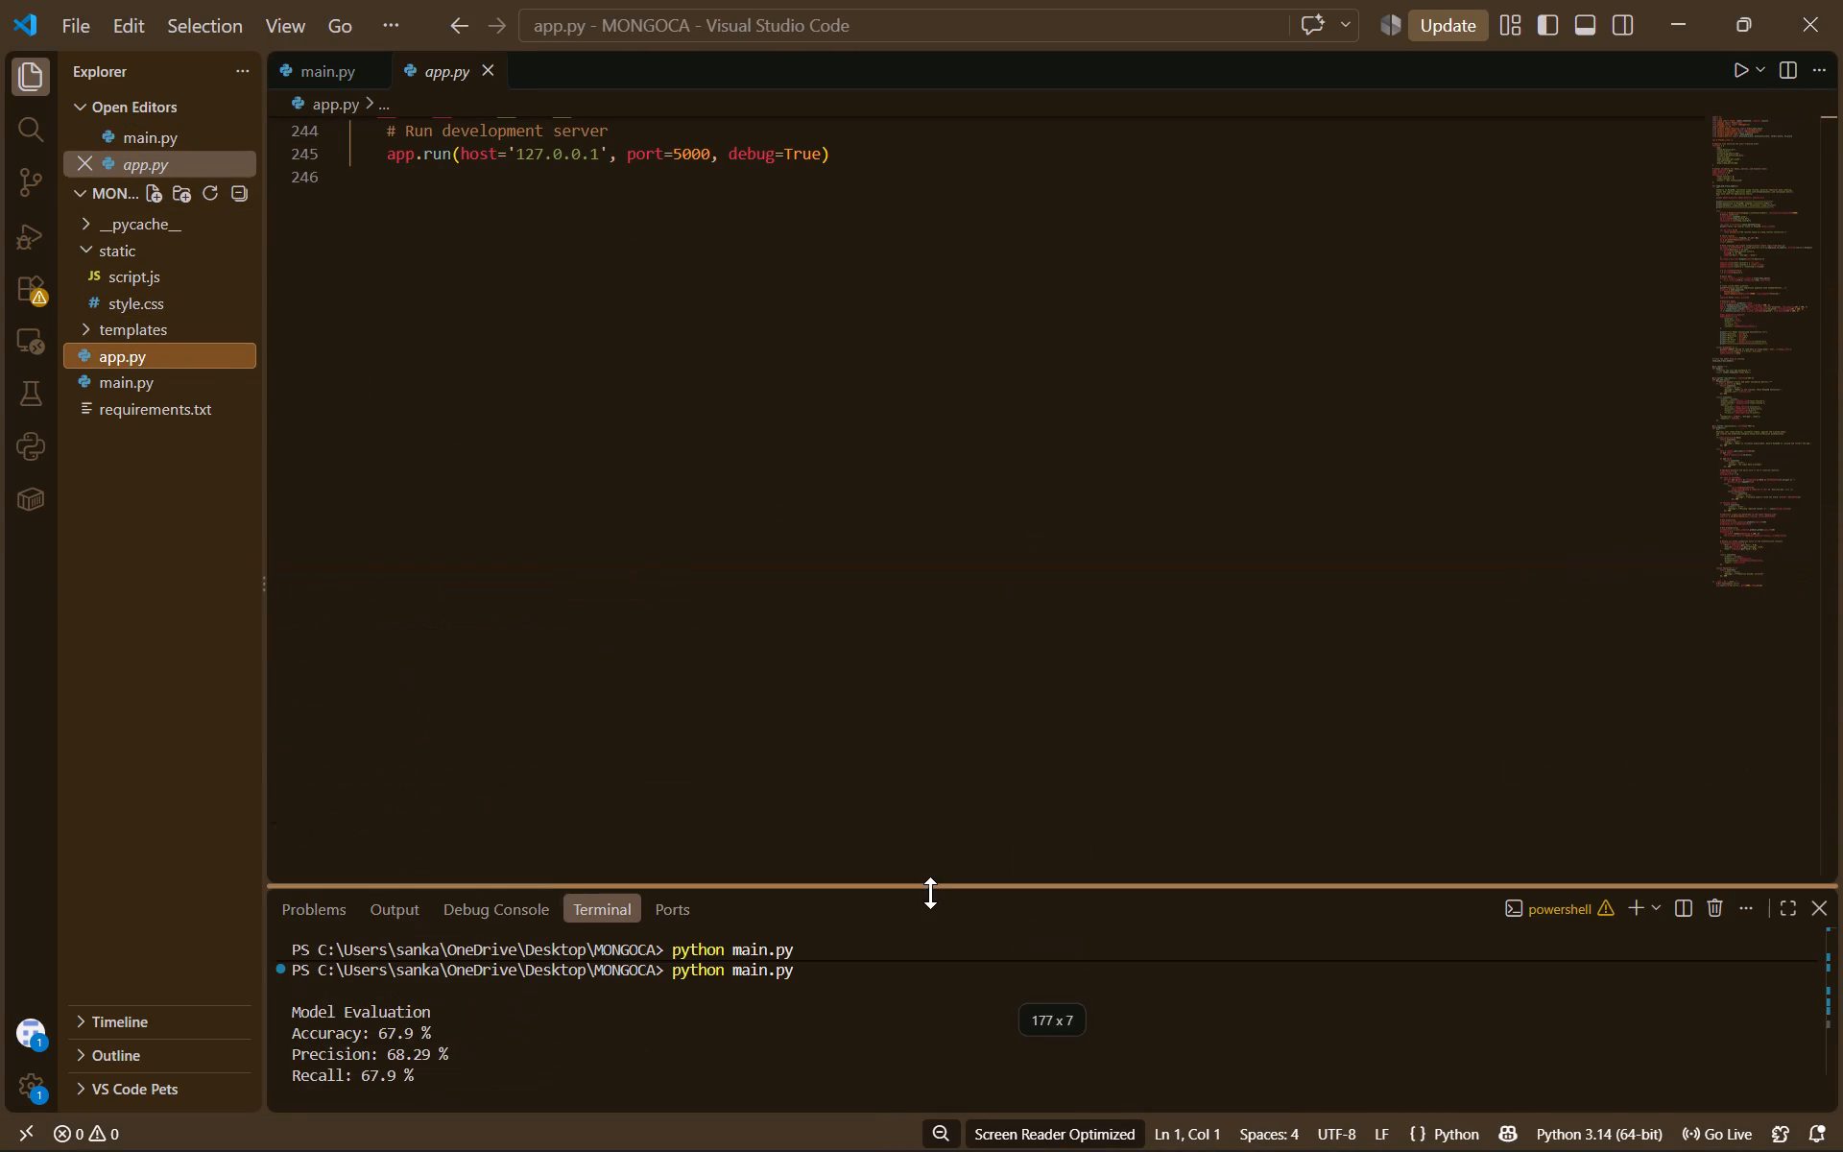
scroll(1026, 607, up, 15)
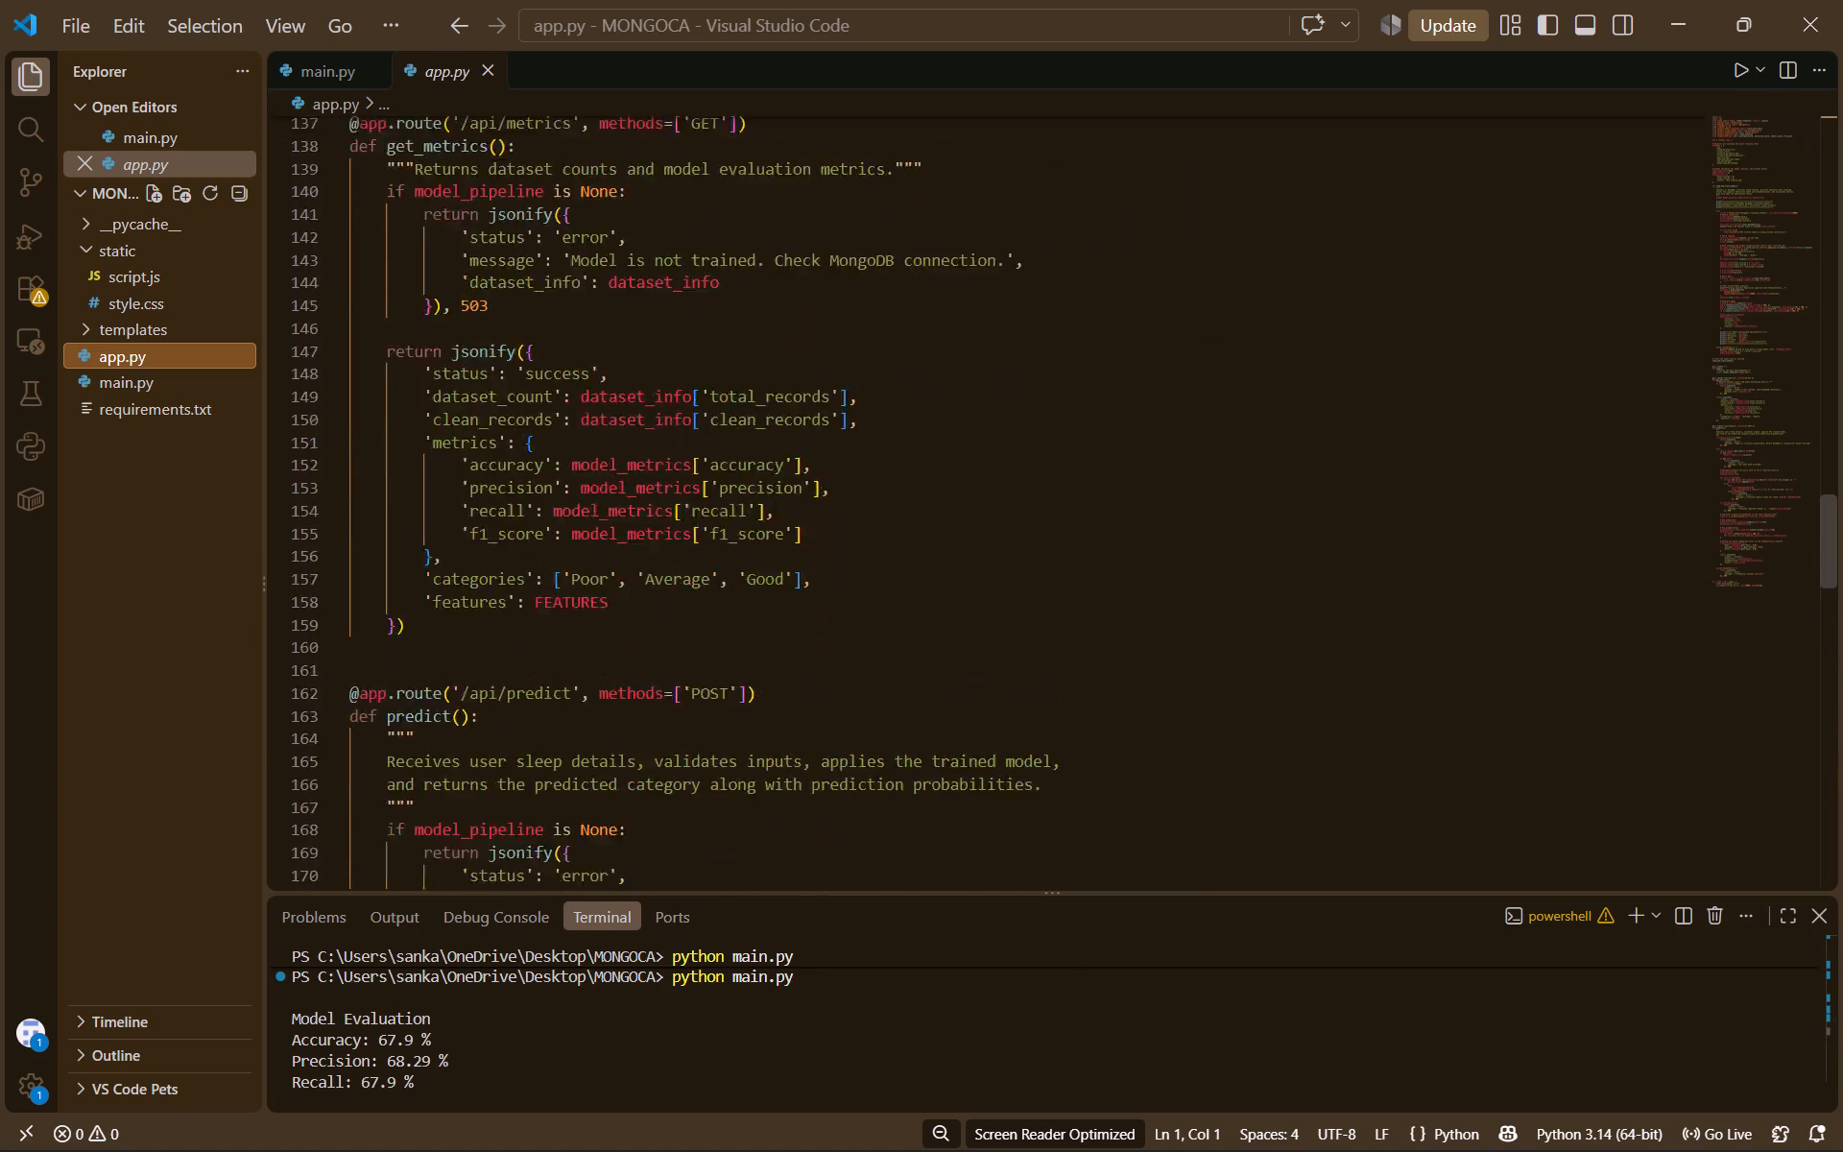
scroll(1026, 607, up, 10)
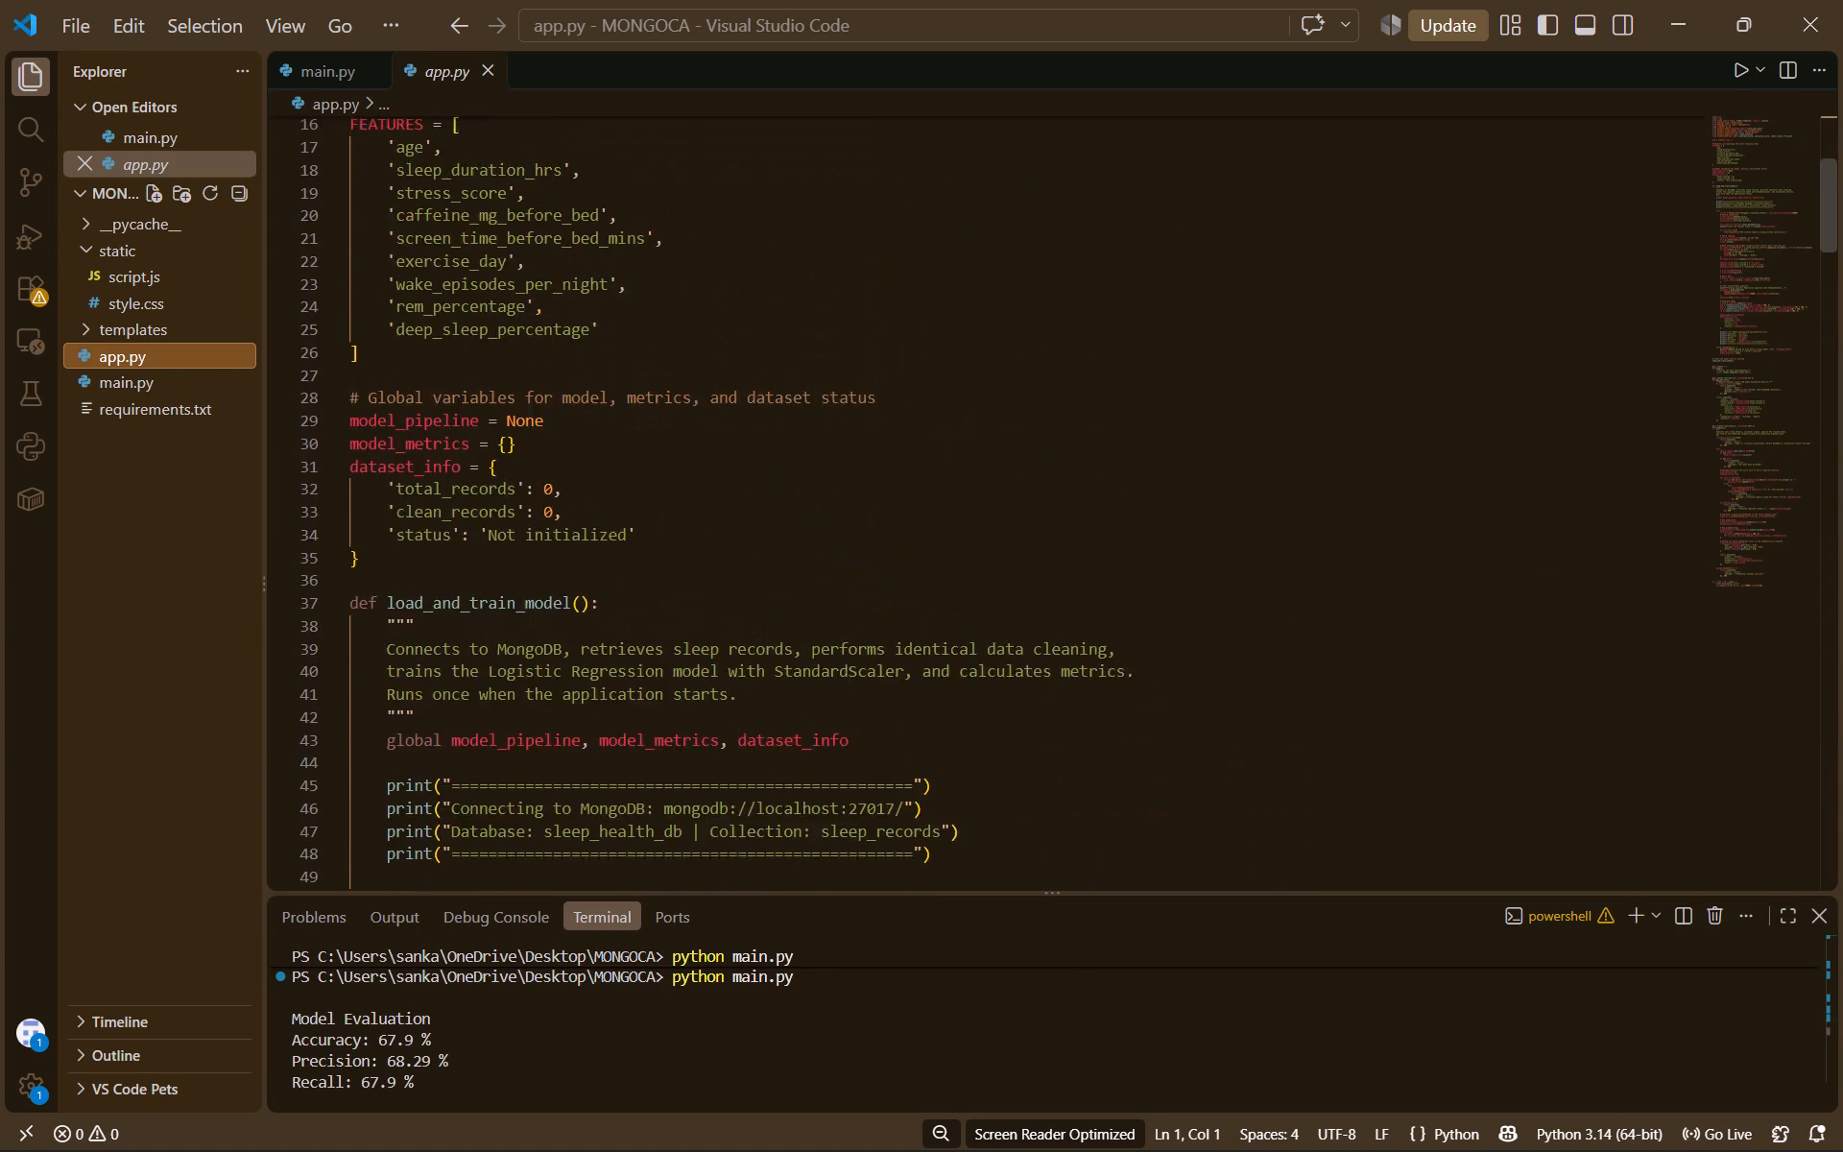
scroll(1026, 607, up, 3)
scroll(1026, 607, down, 13)
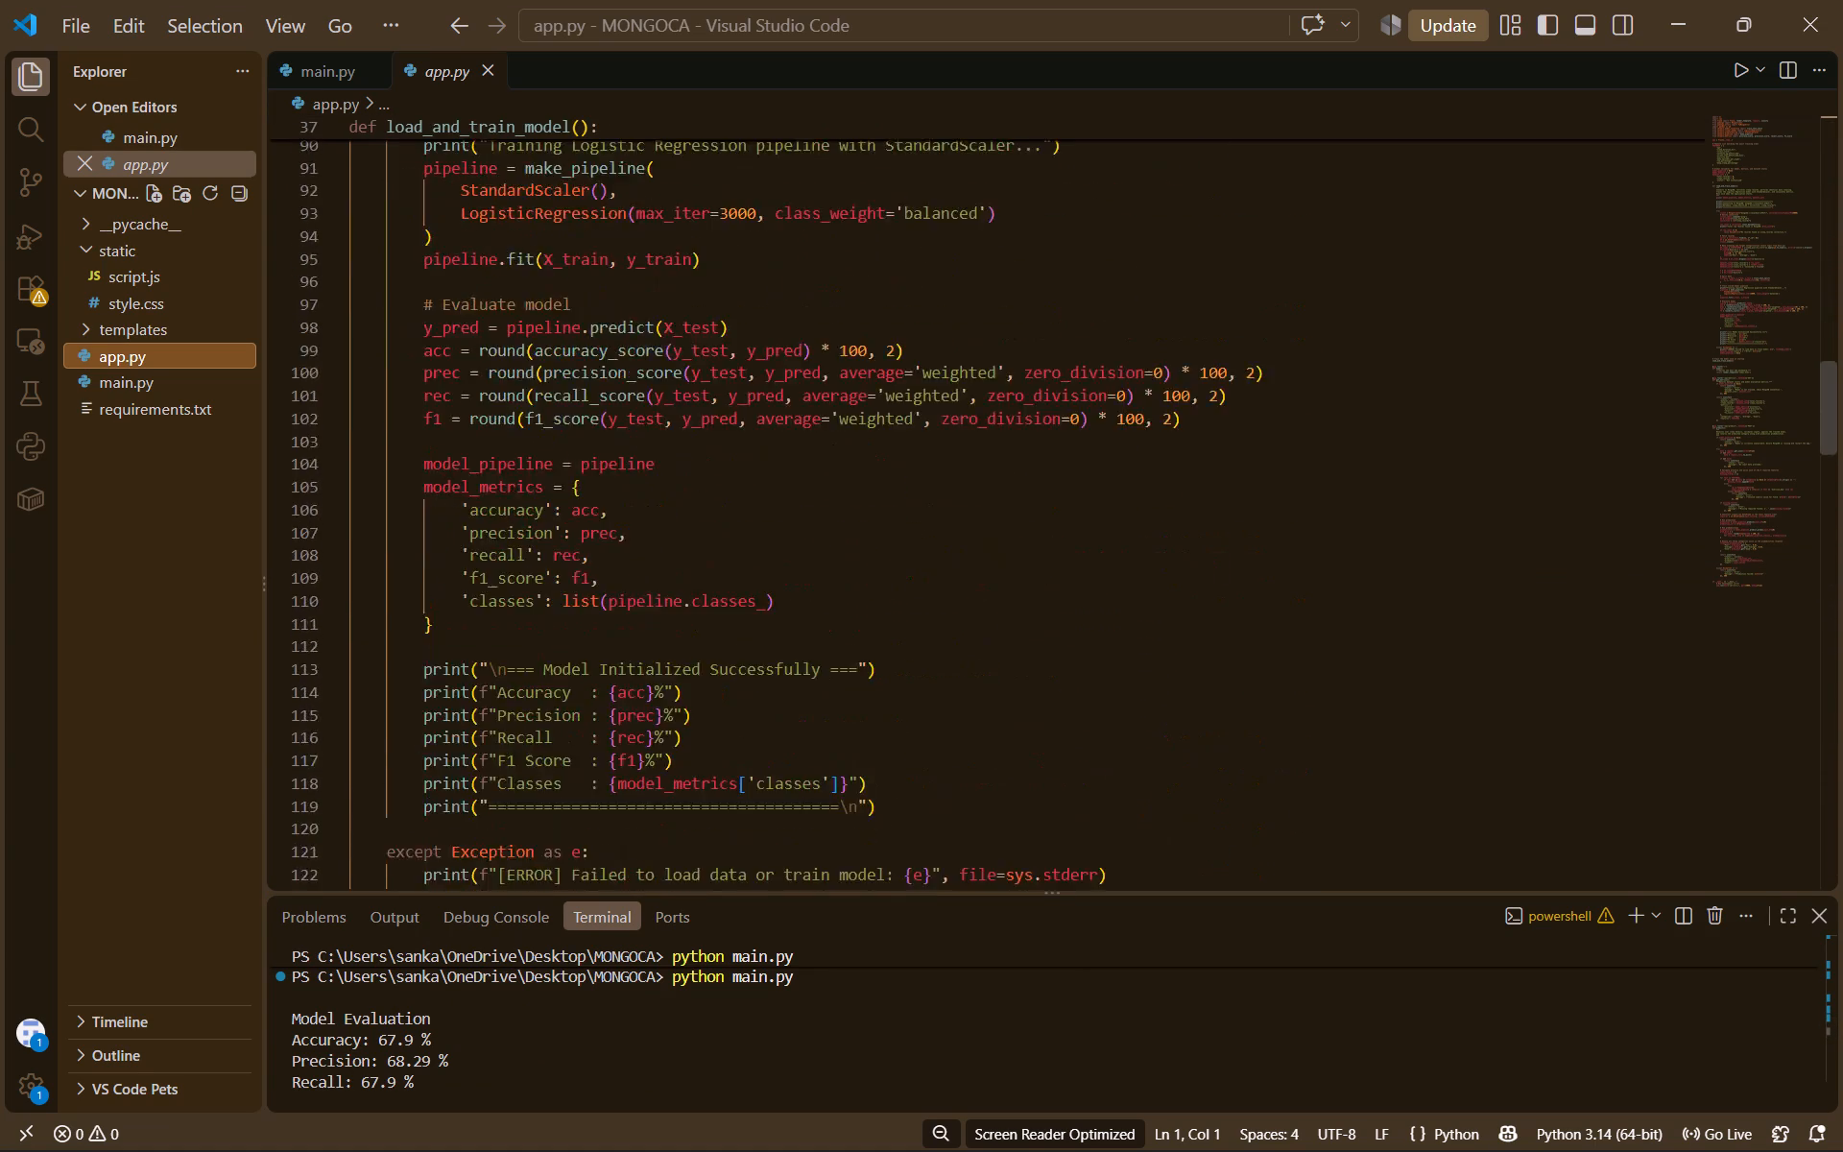
scroll(1026, 607, down, 2)
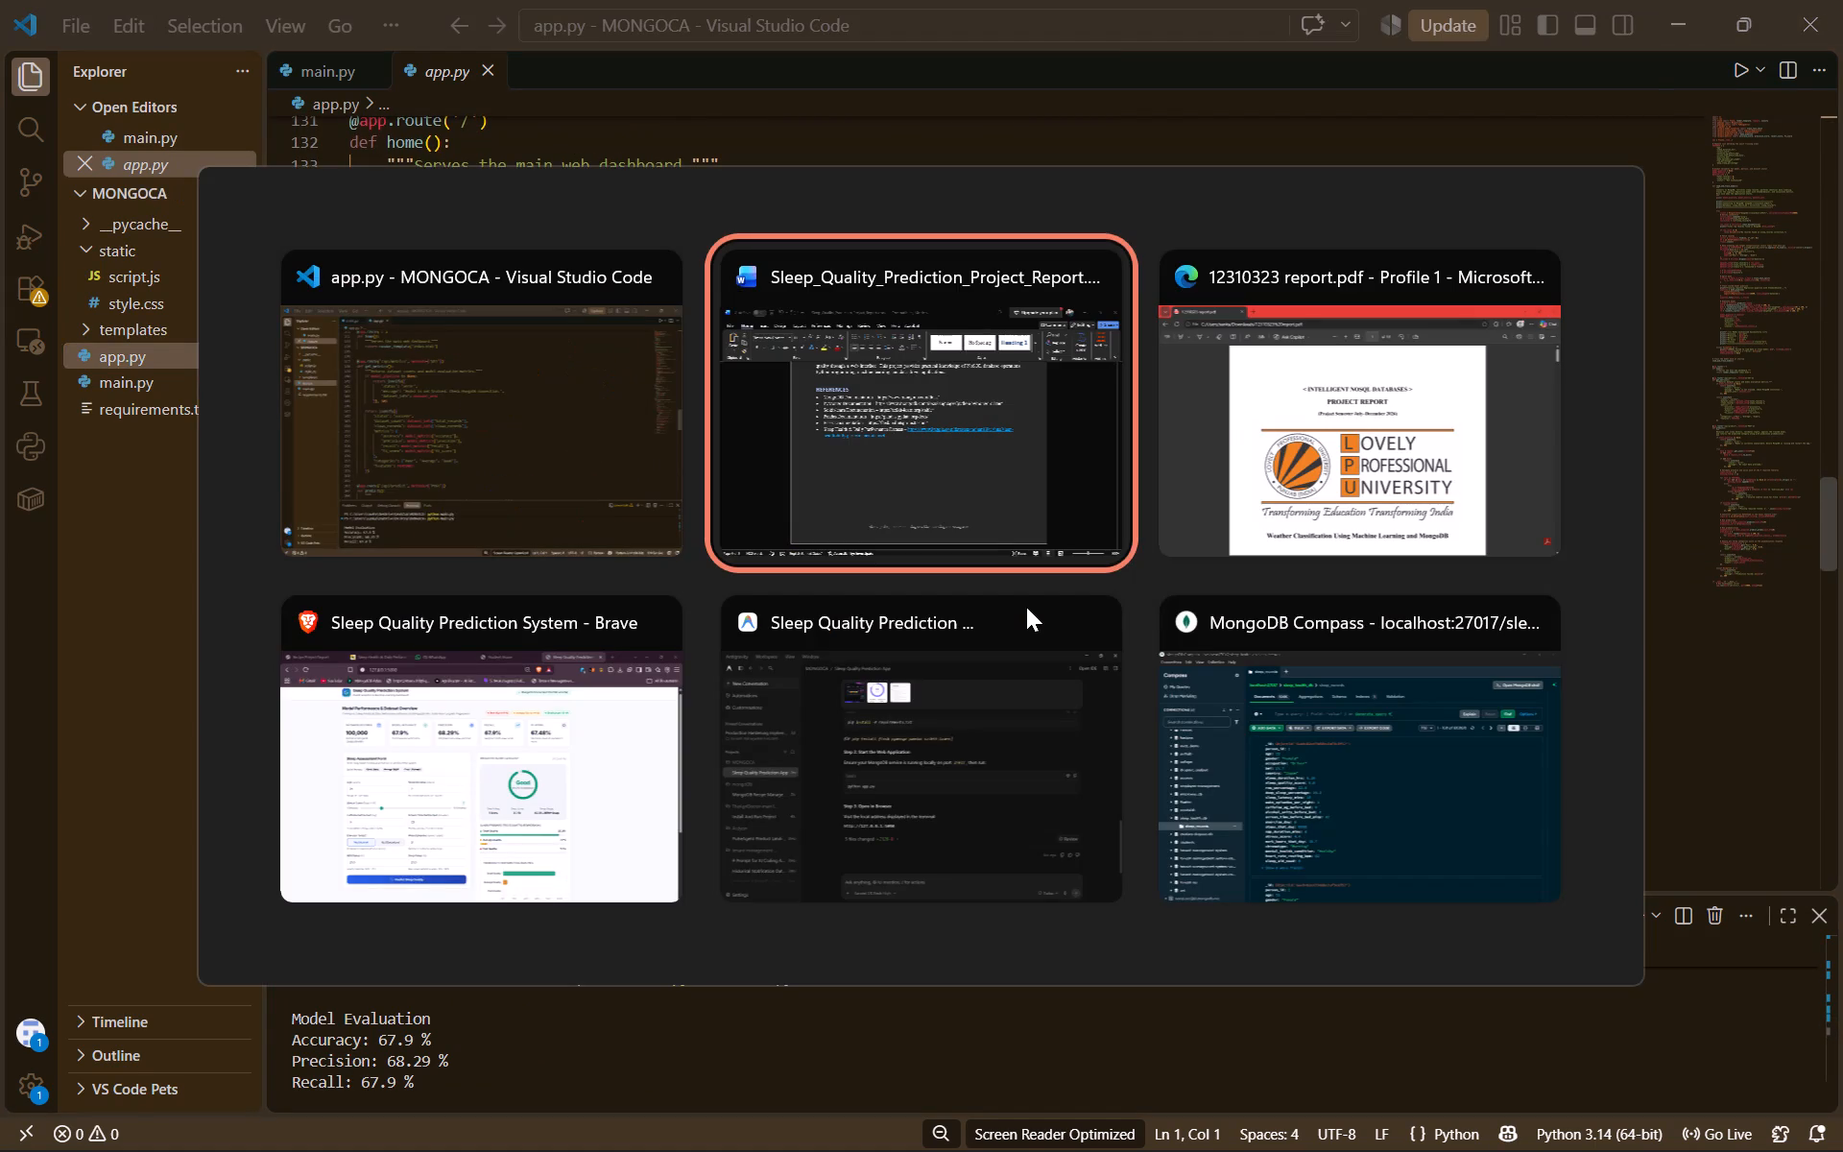
Switch to the sample PDF in Edge and examine its Output and Results, Conclusion and Complete Source Code sections.
scroll(1026, 607, down, 14)
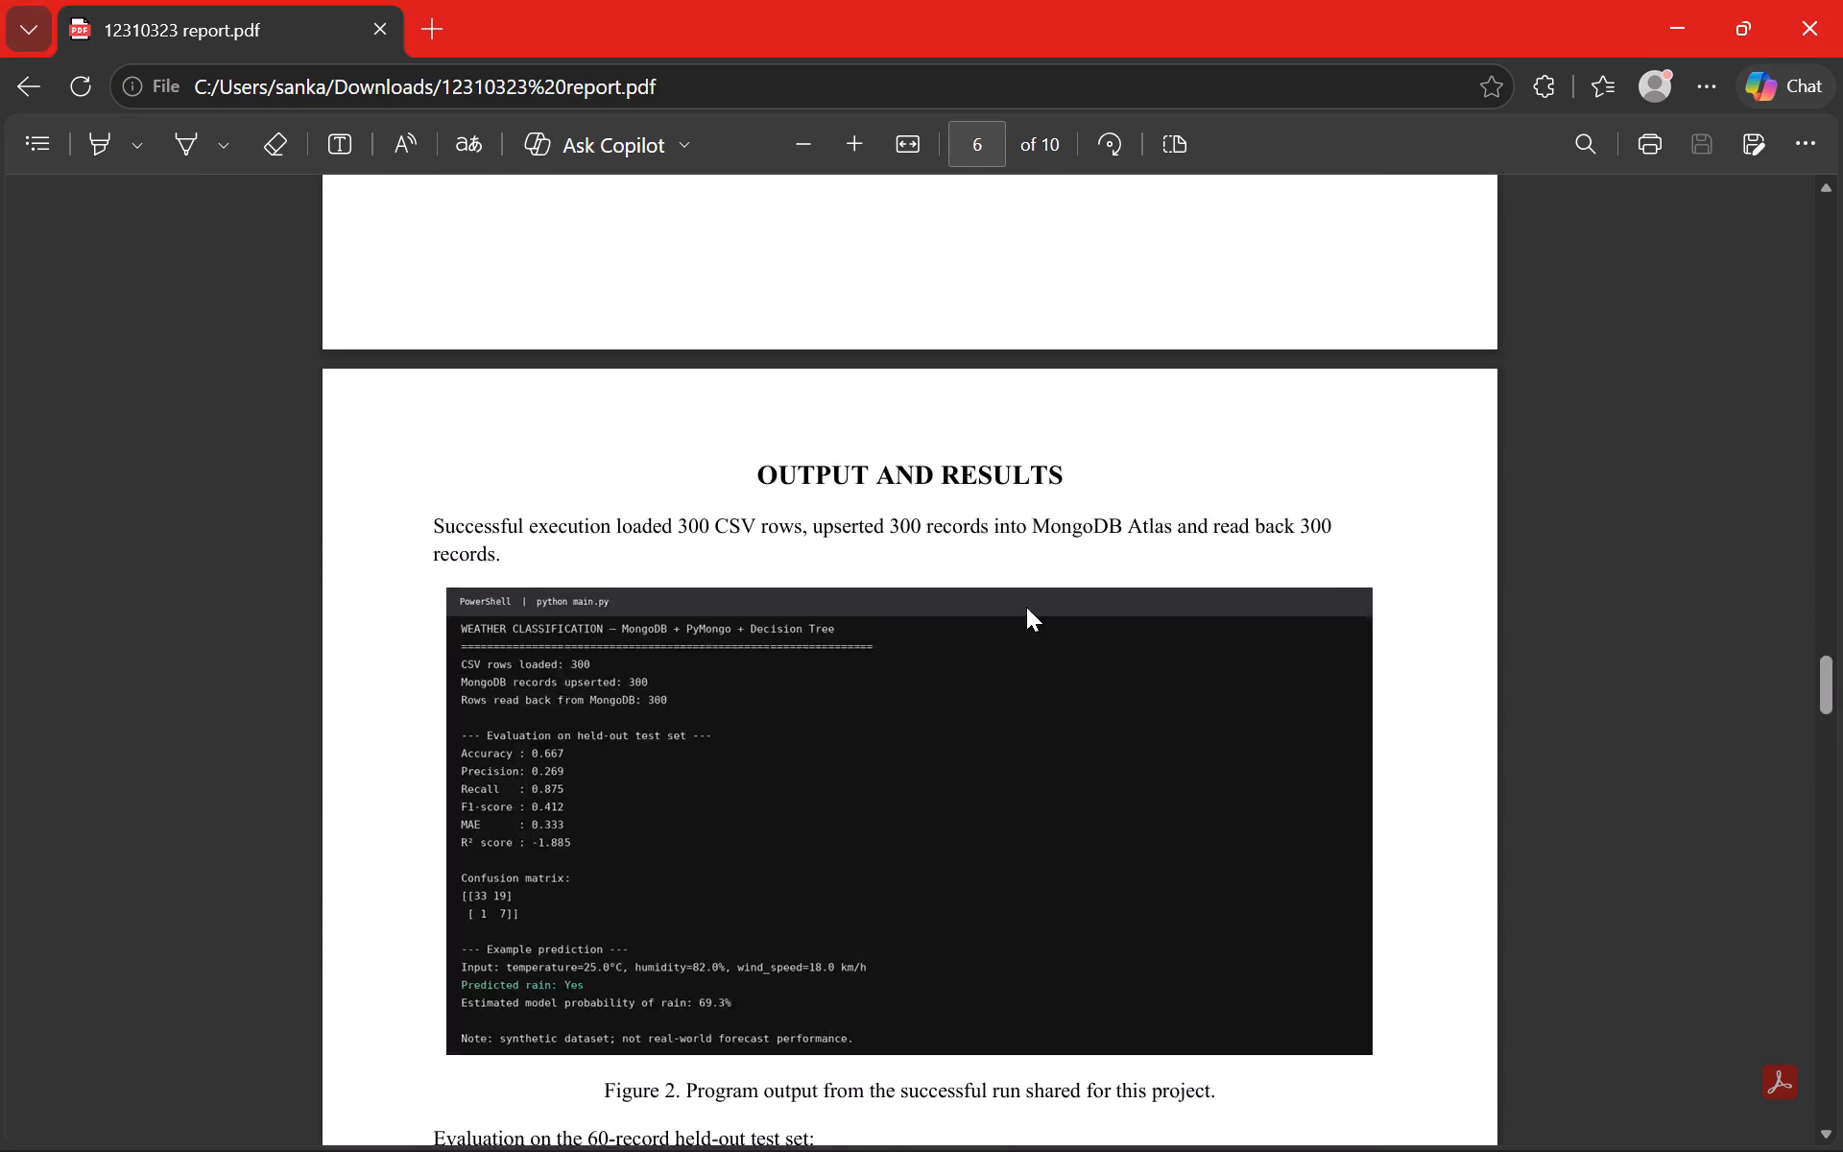
scroll(1026, 607, down, 1)
scroll(1026, 607, up, 2)
scroll(1026, 607, down, 2)
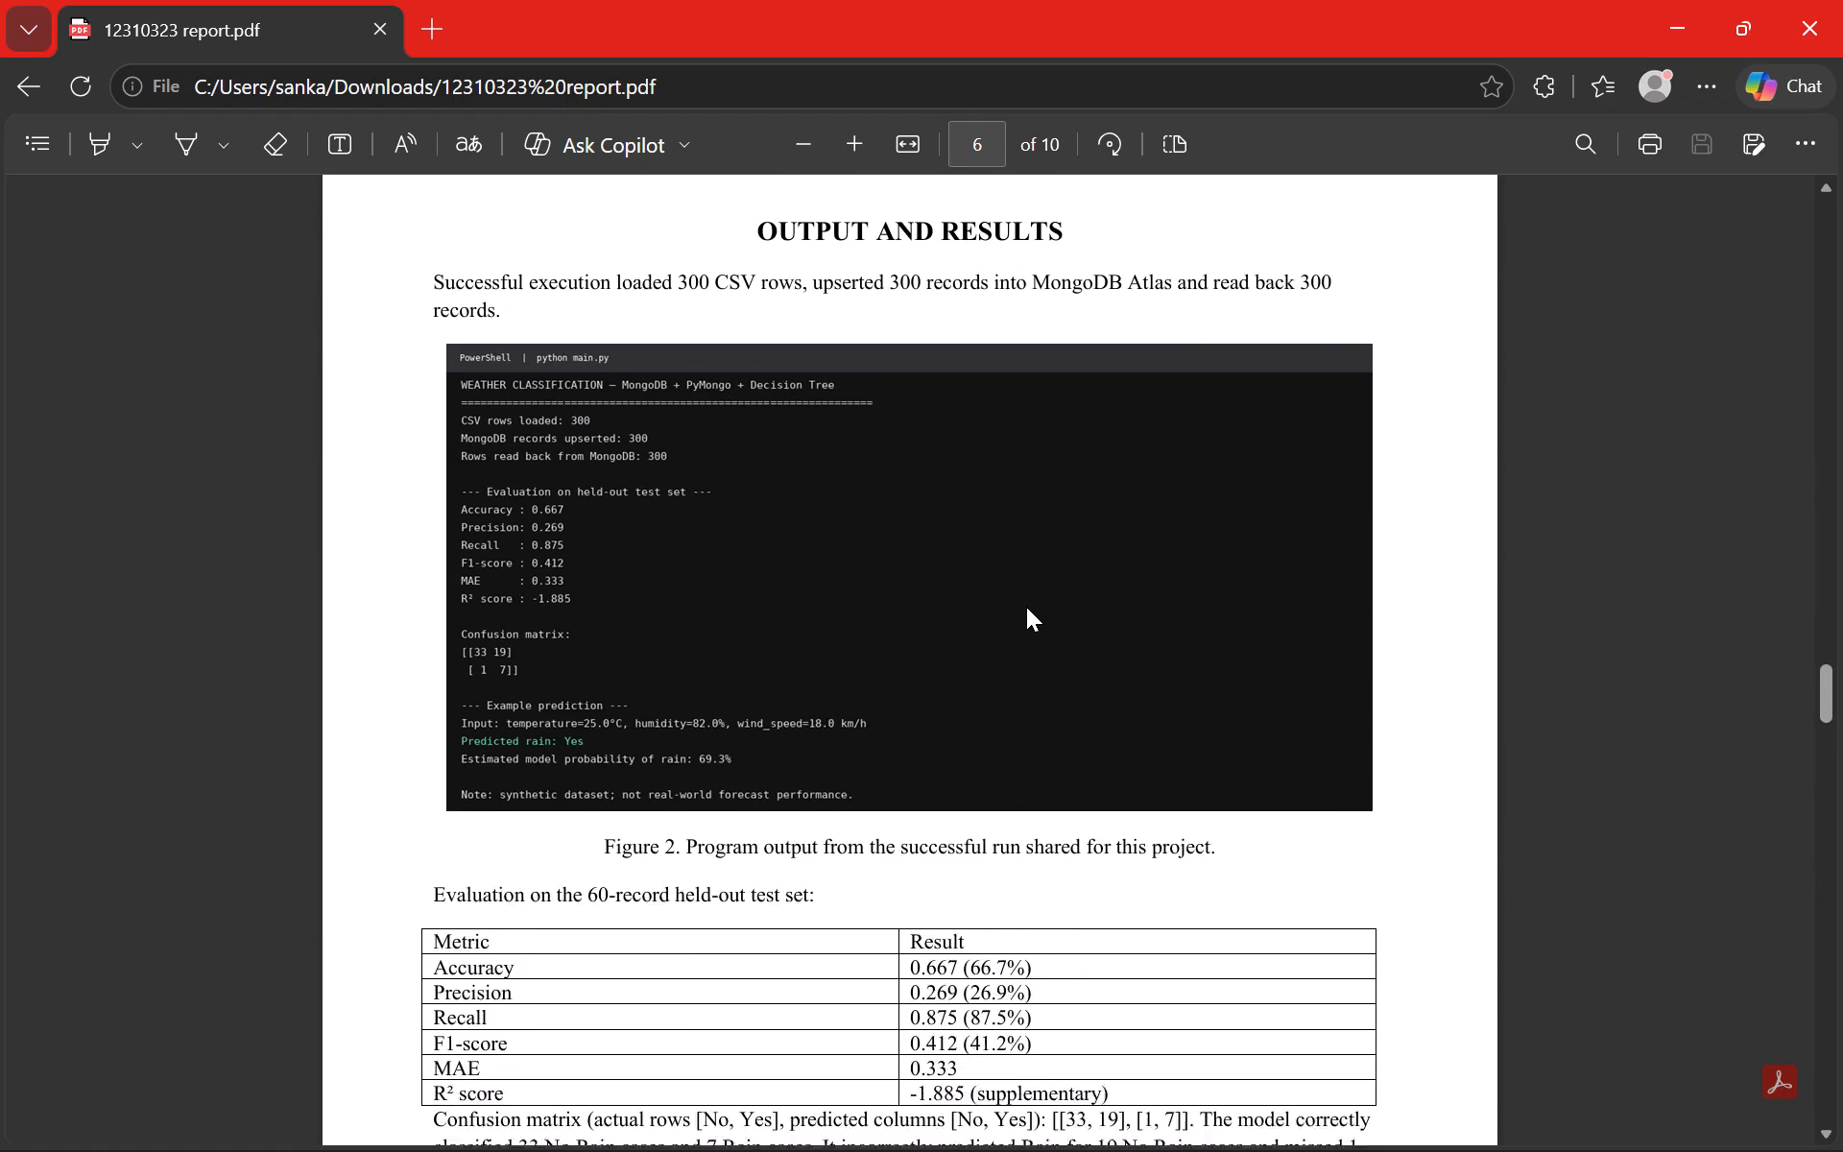
scroll(1026, 607, down, 4)
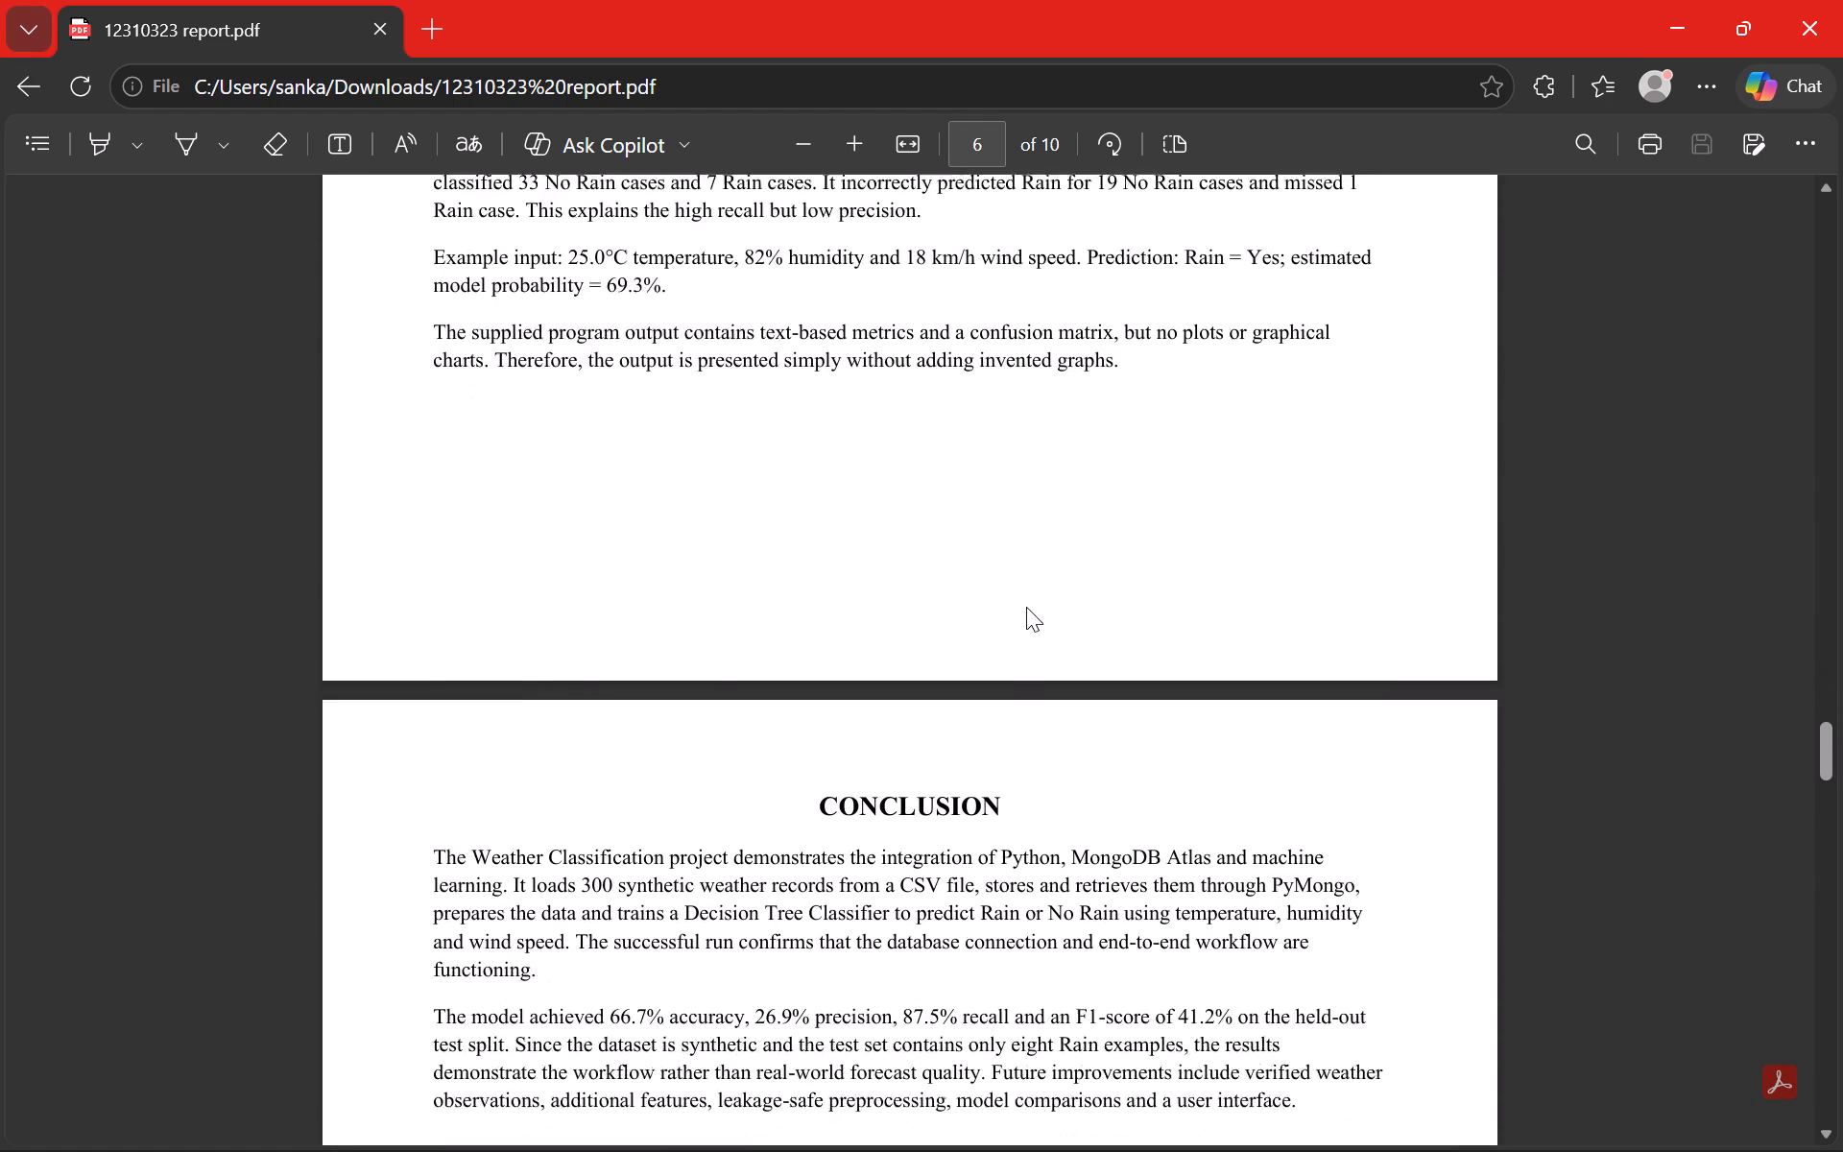
scroll(1026, 607, down, 4)
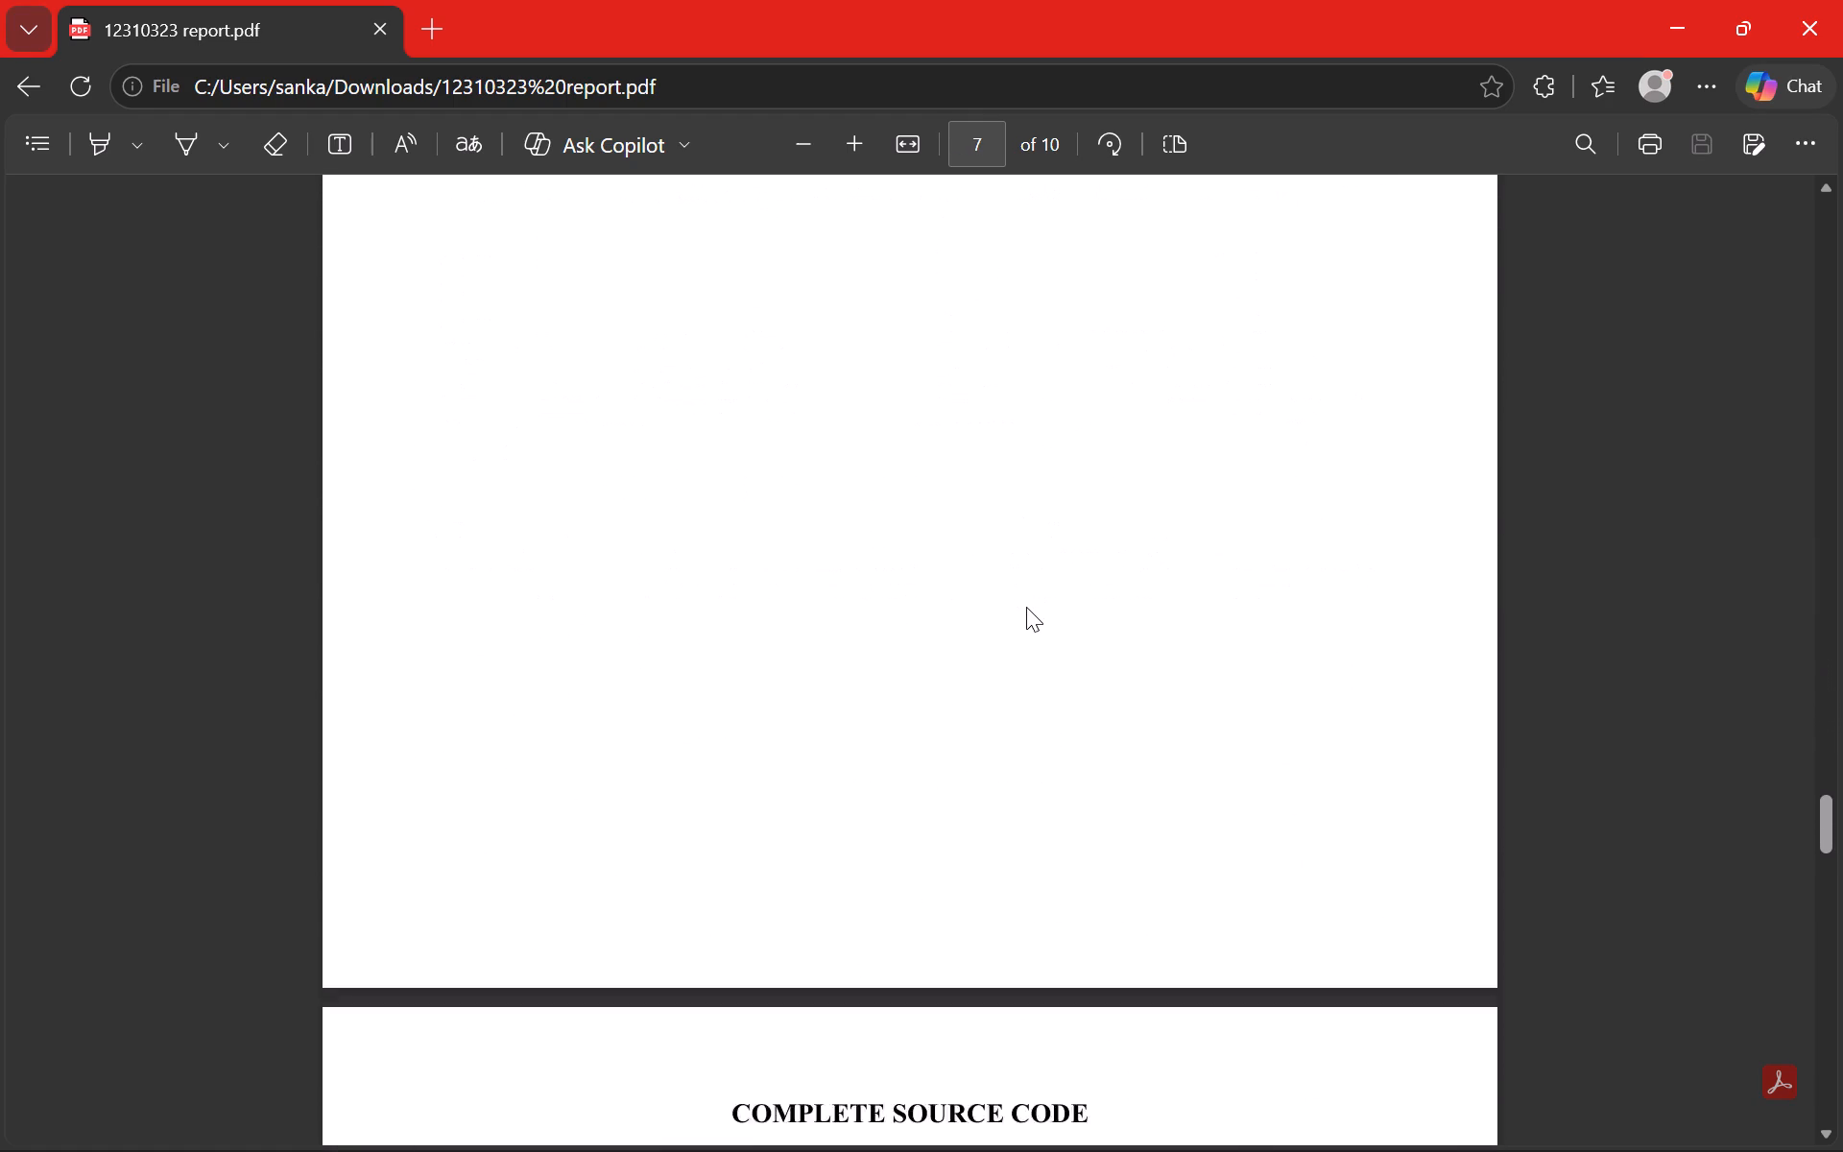
scroll(1026, 607, down, 1)
scroll(1026, 607, up, 1)
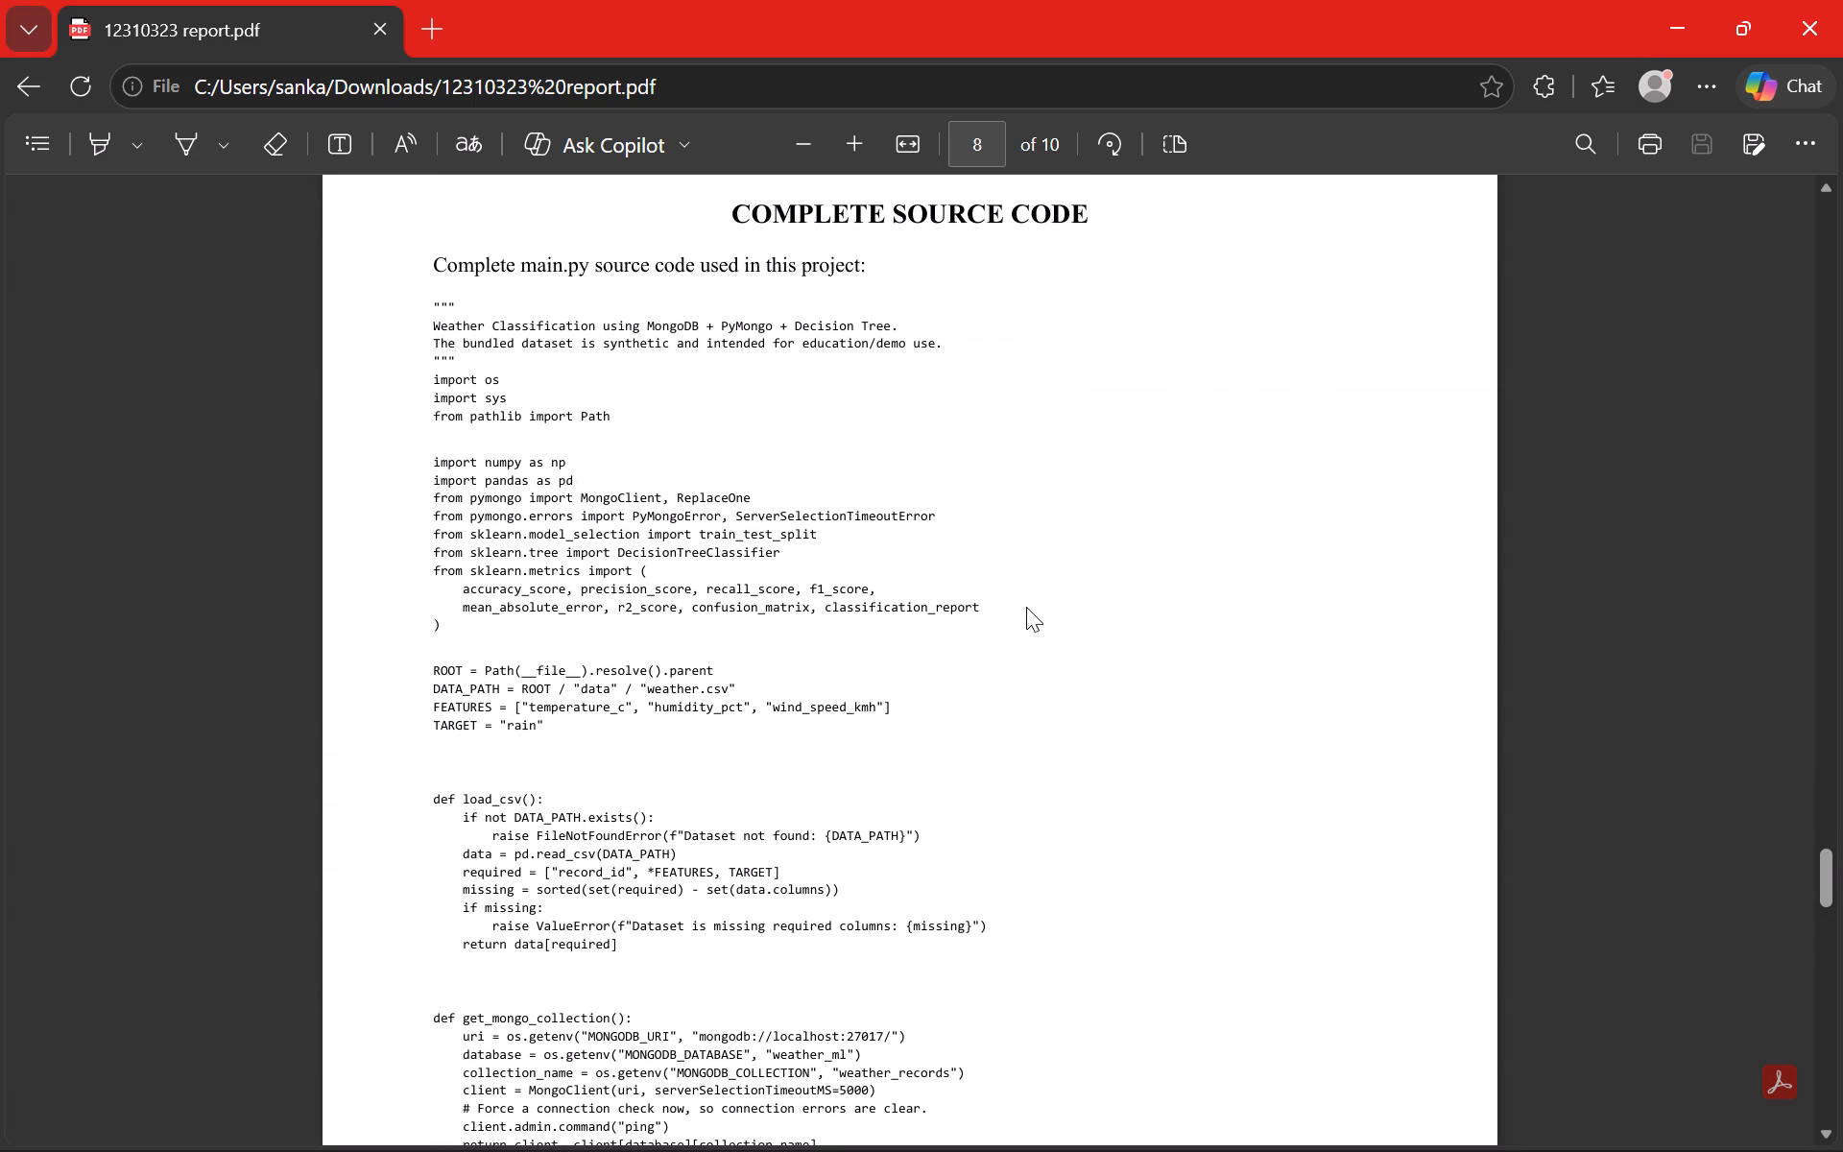
scroll(1026, 607, up, 1)
scroll(1026, 607, down, 1)
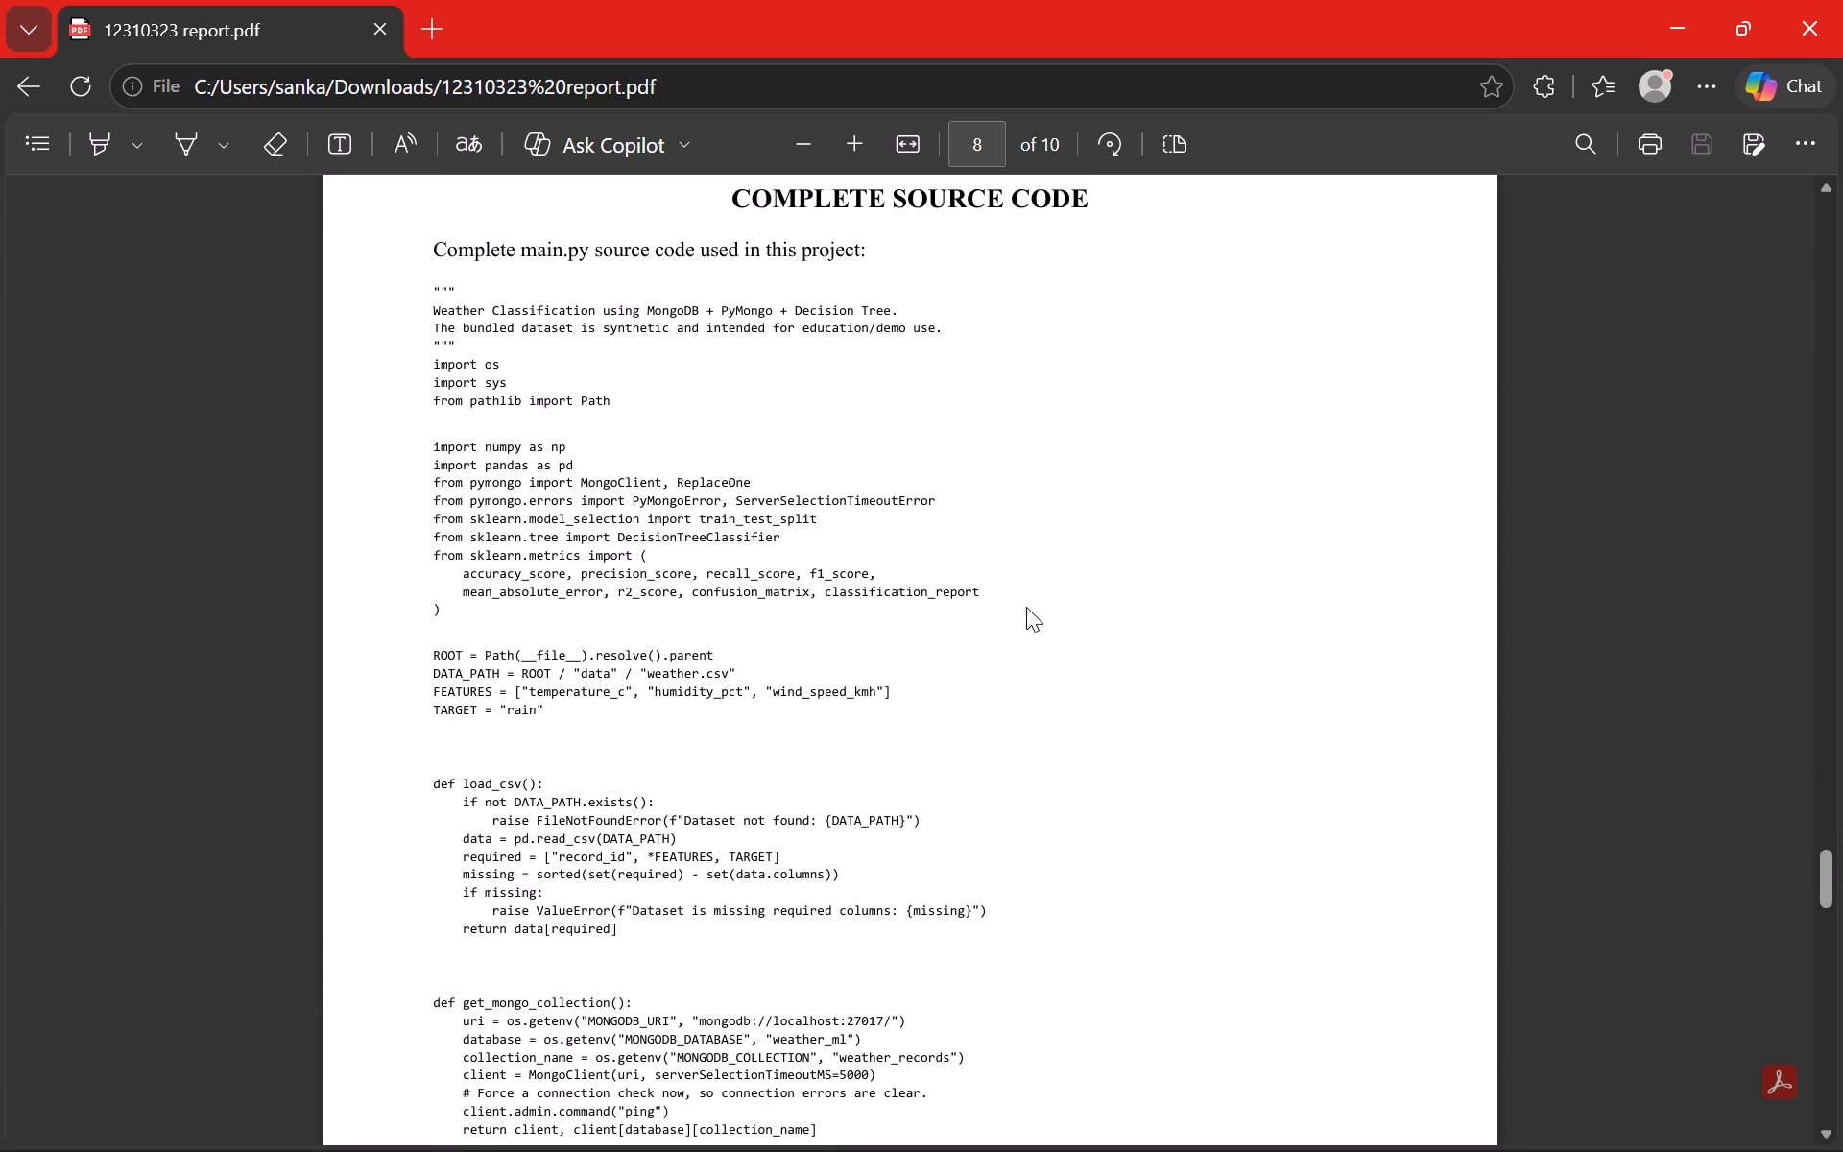
scroll(1026, 607, down, 4)
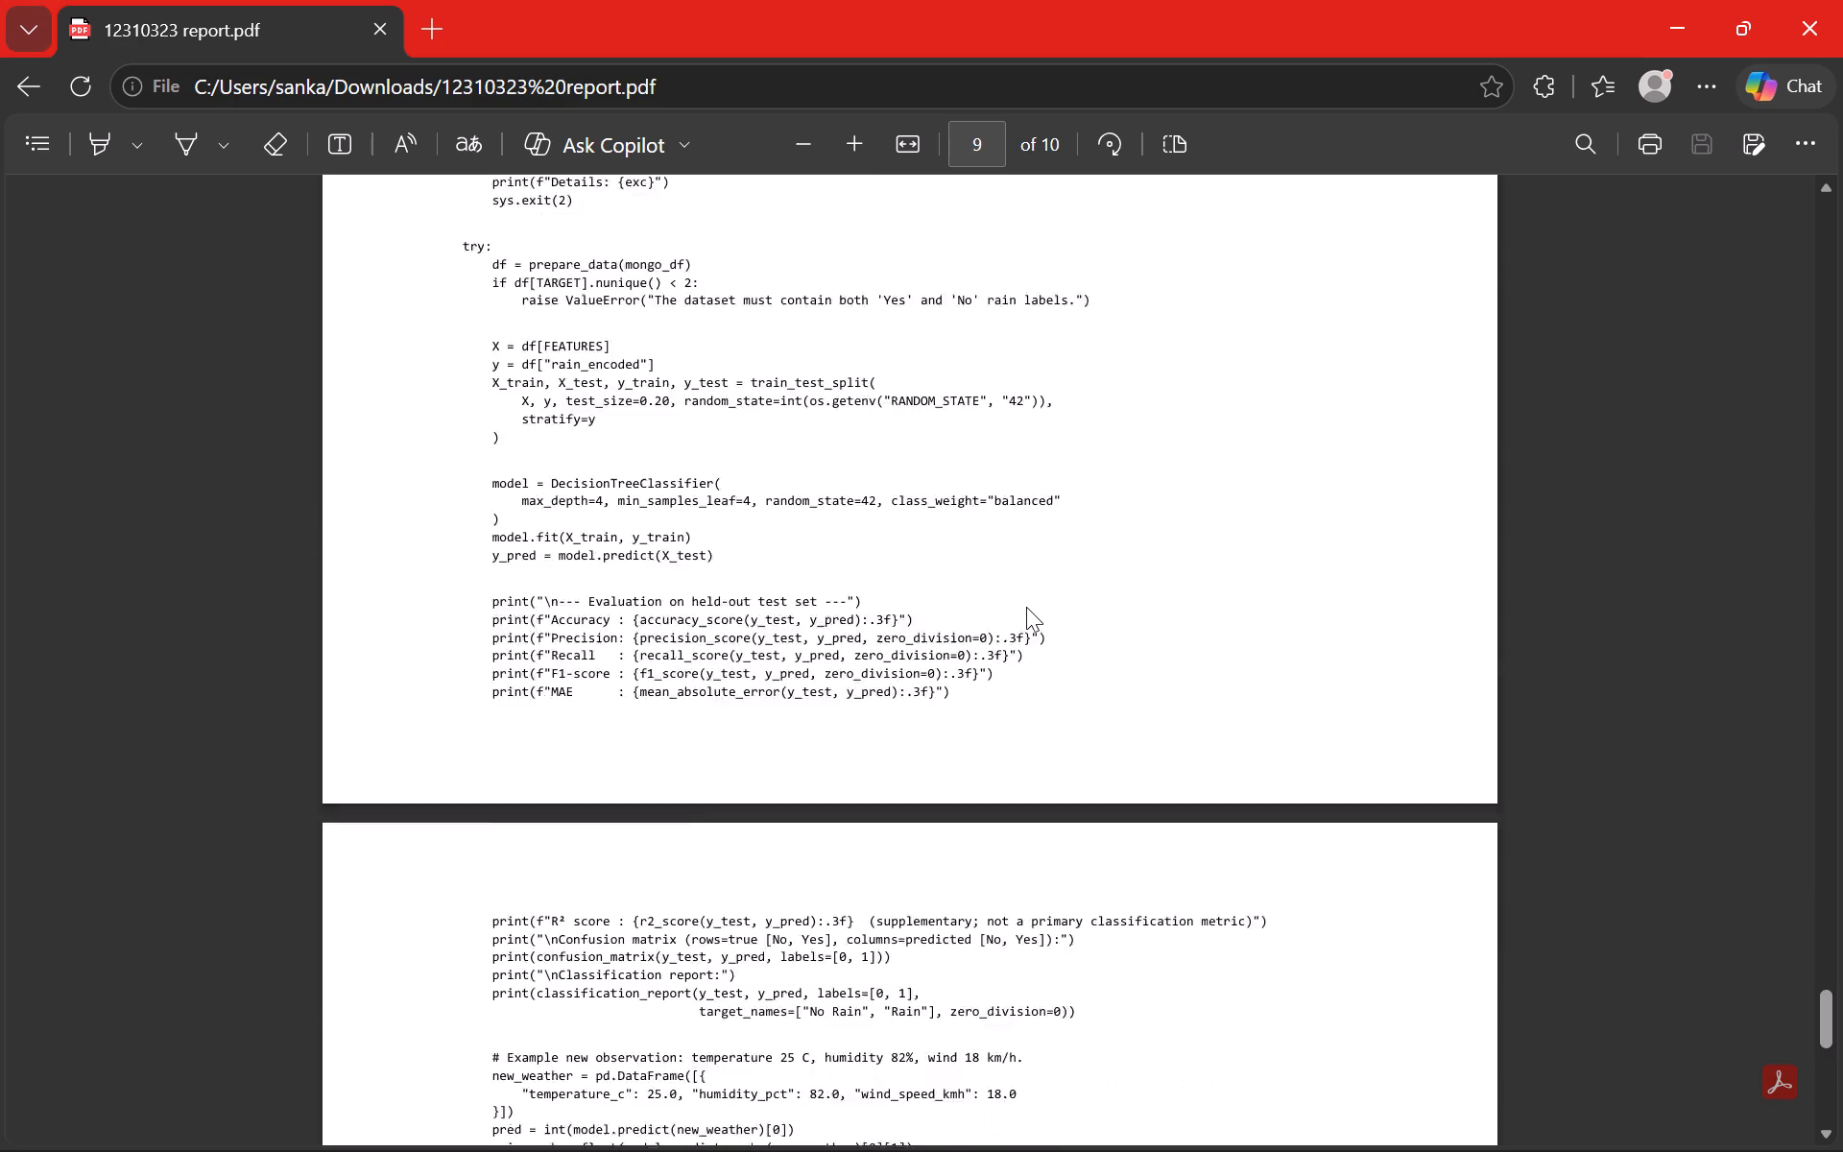
scroll(1026, 607, down, 2)
Re-examine the sample PDF's Code page with the main.py figure and its Source Code stage list.
scroll(1026, 607, up, 6)
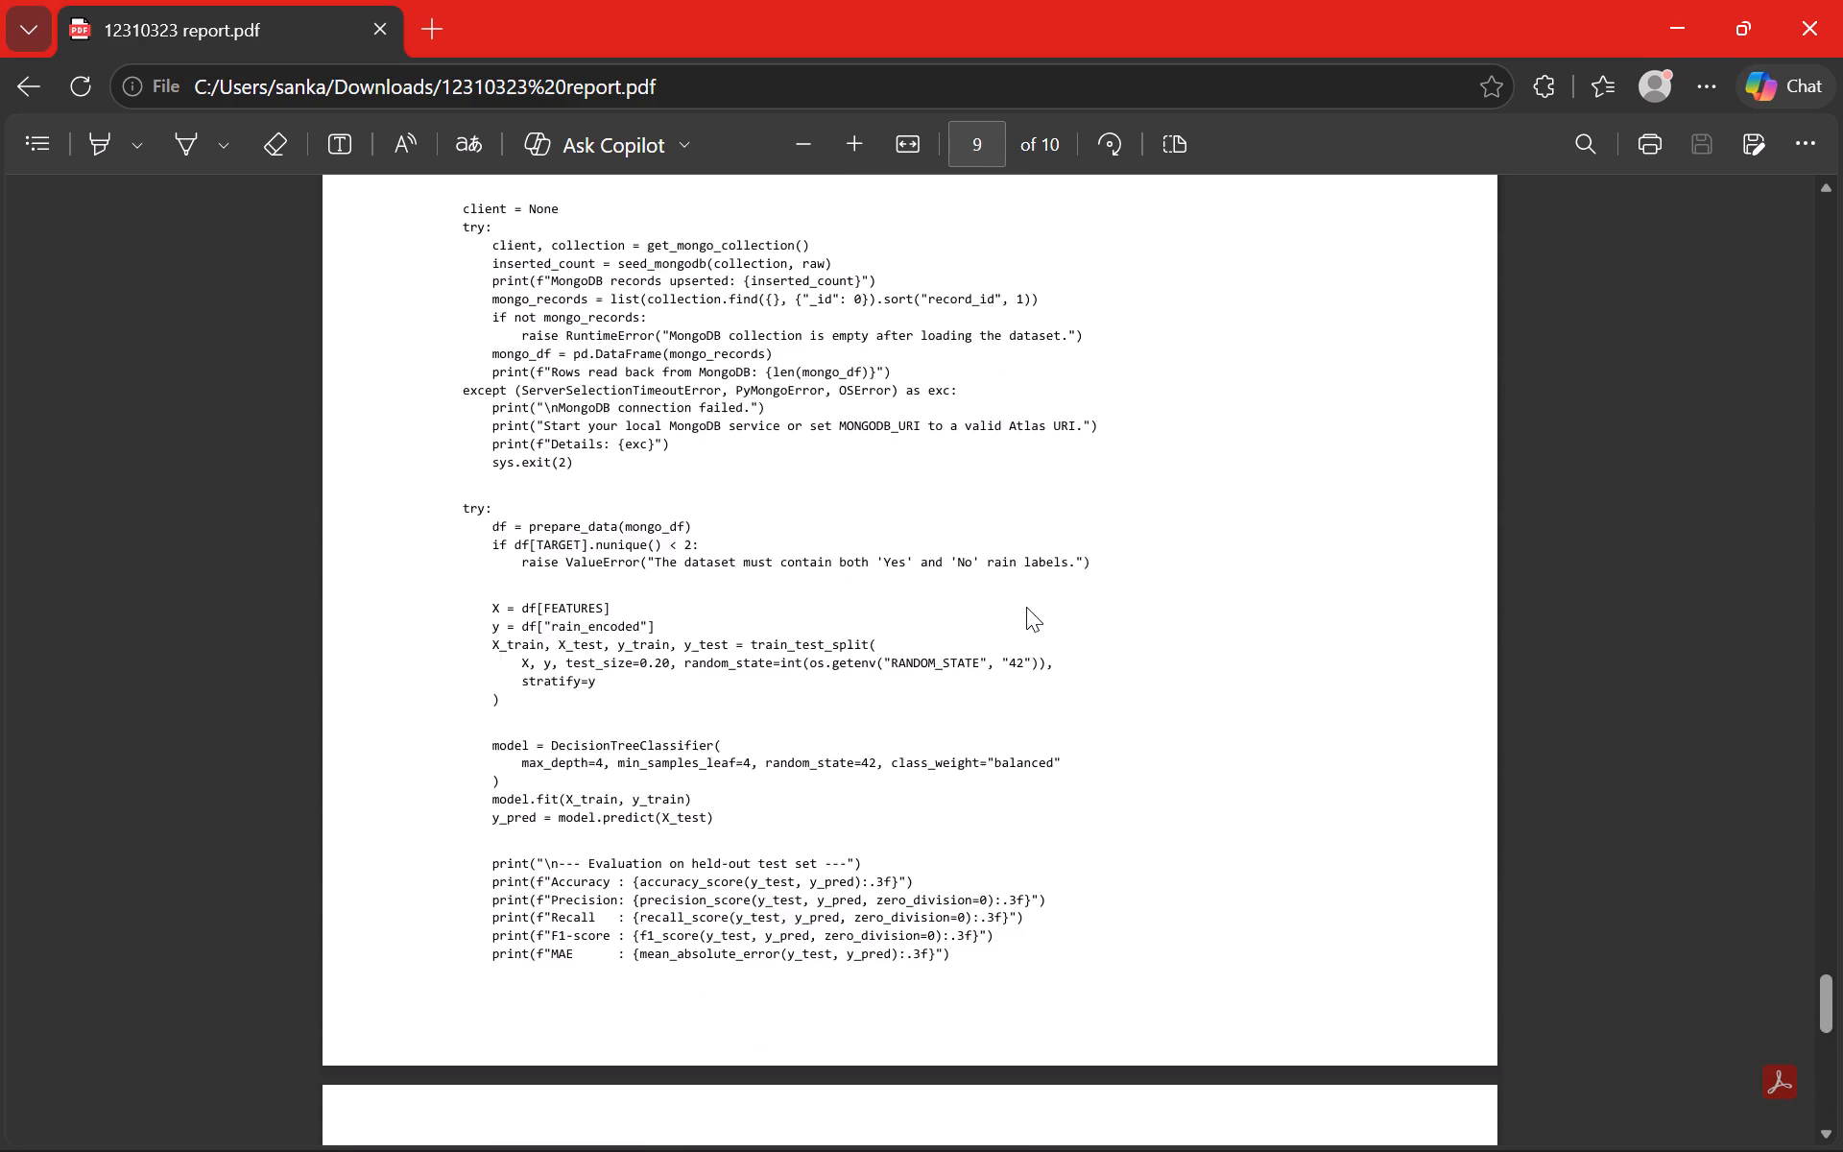
scroll(1026, 607, up, 15)
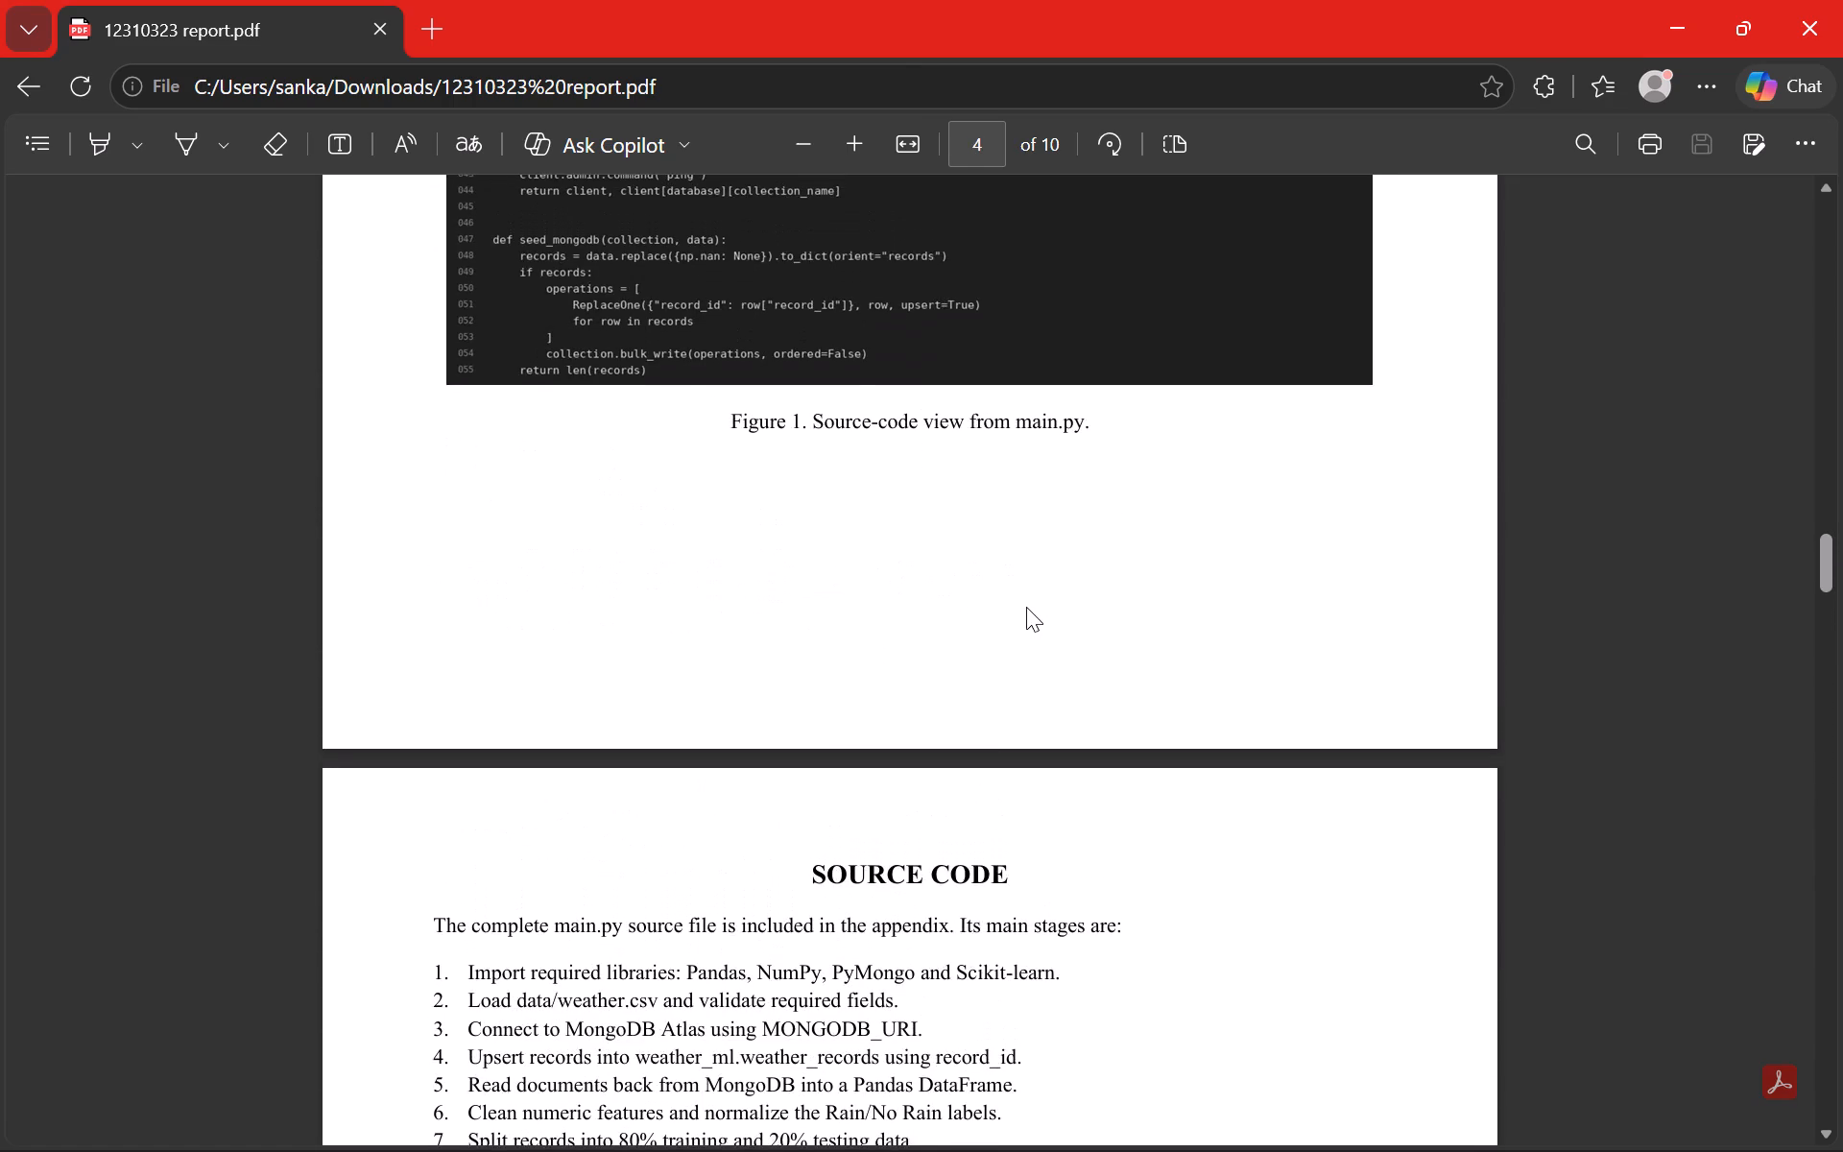
scroll(1026, 607, up, 2)
scroll(1026, 607, down, 1)
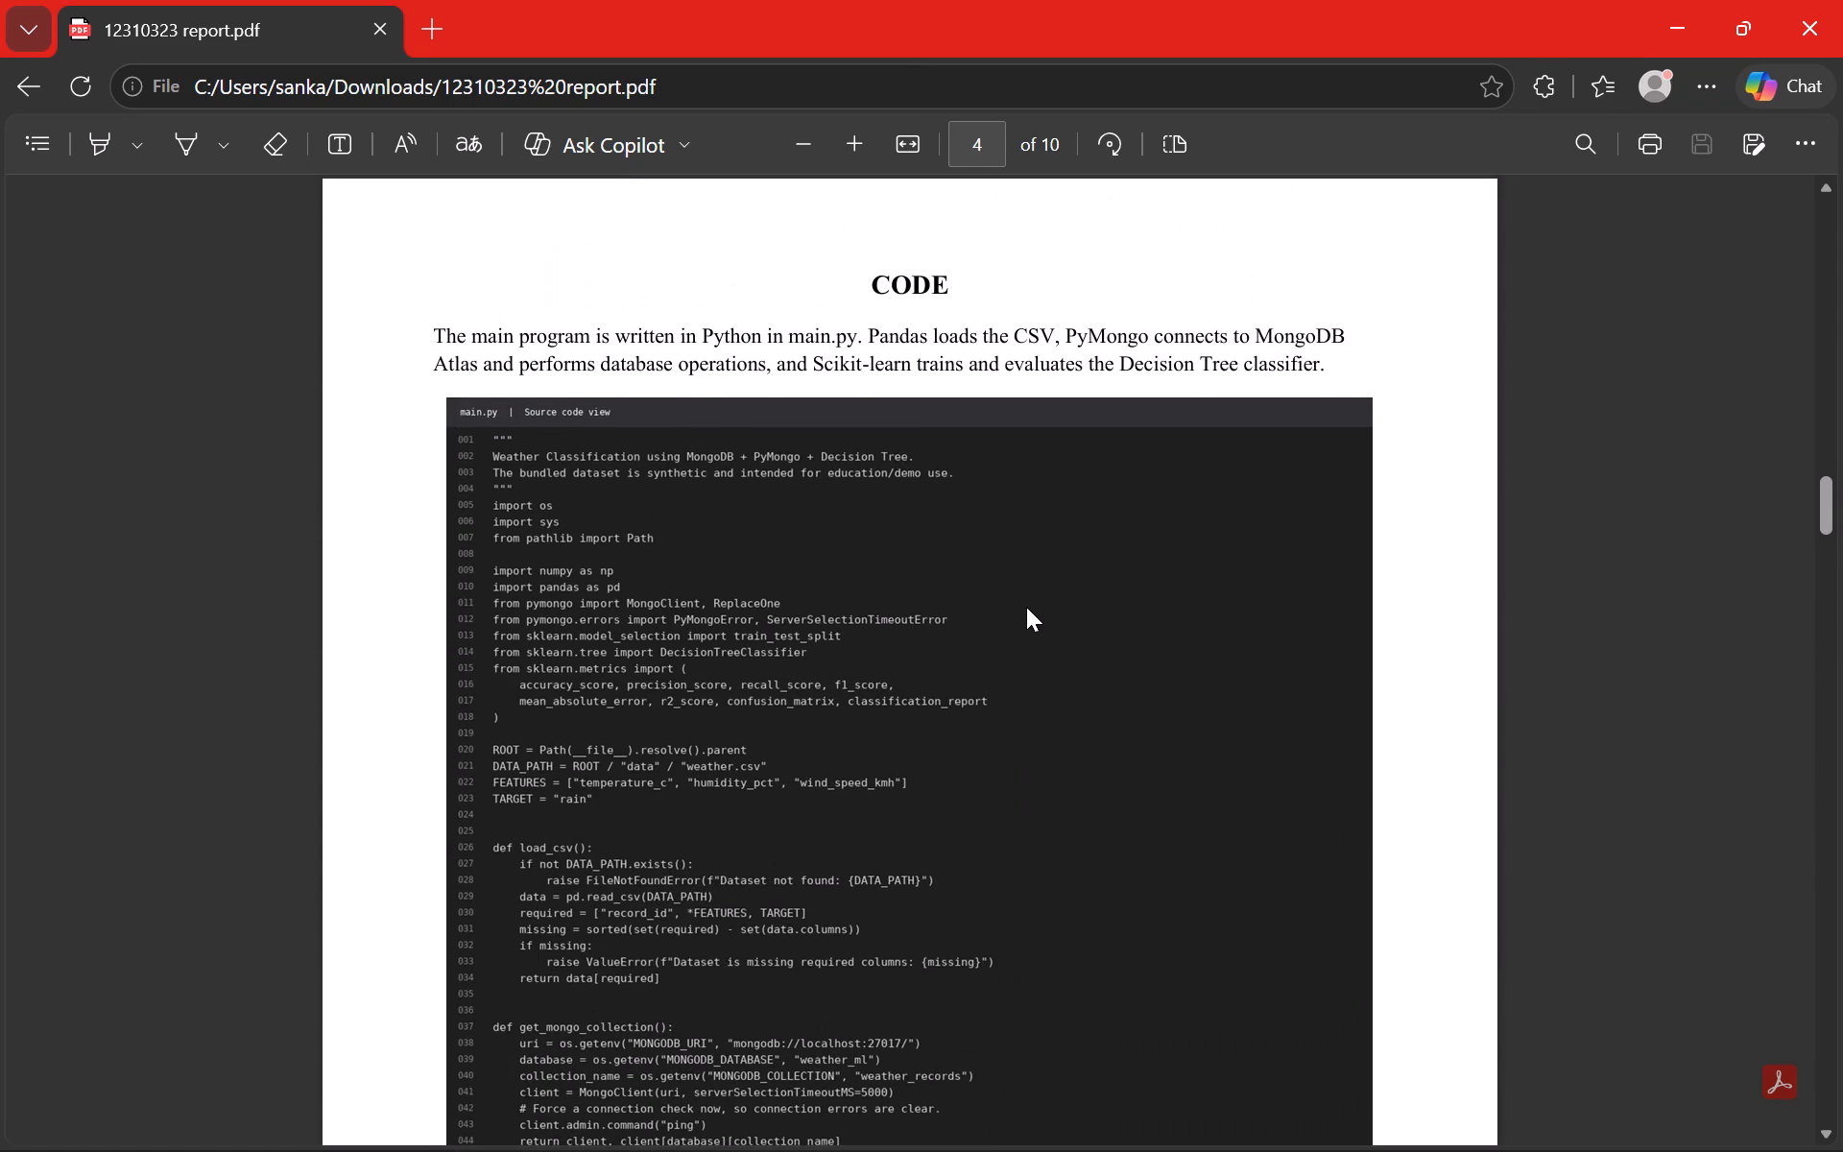
scroll(1026, 607, down, 2)
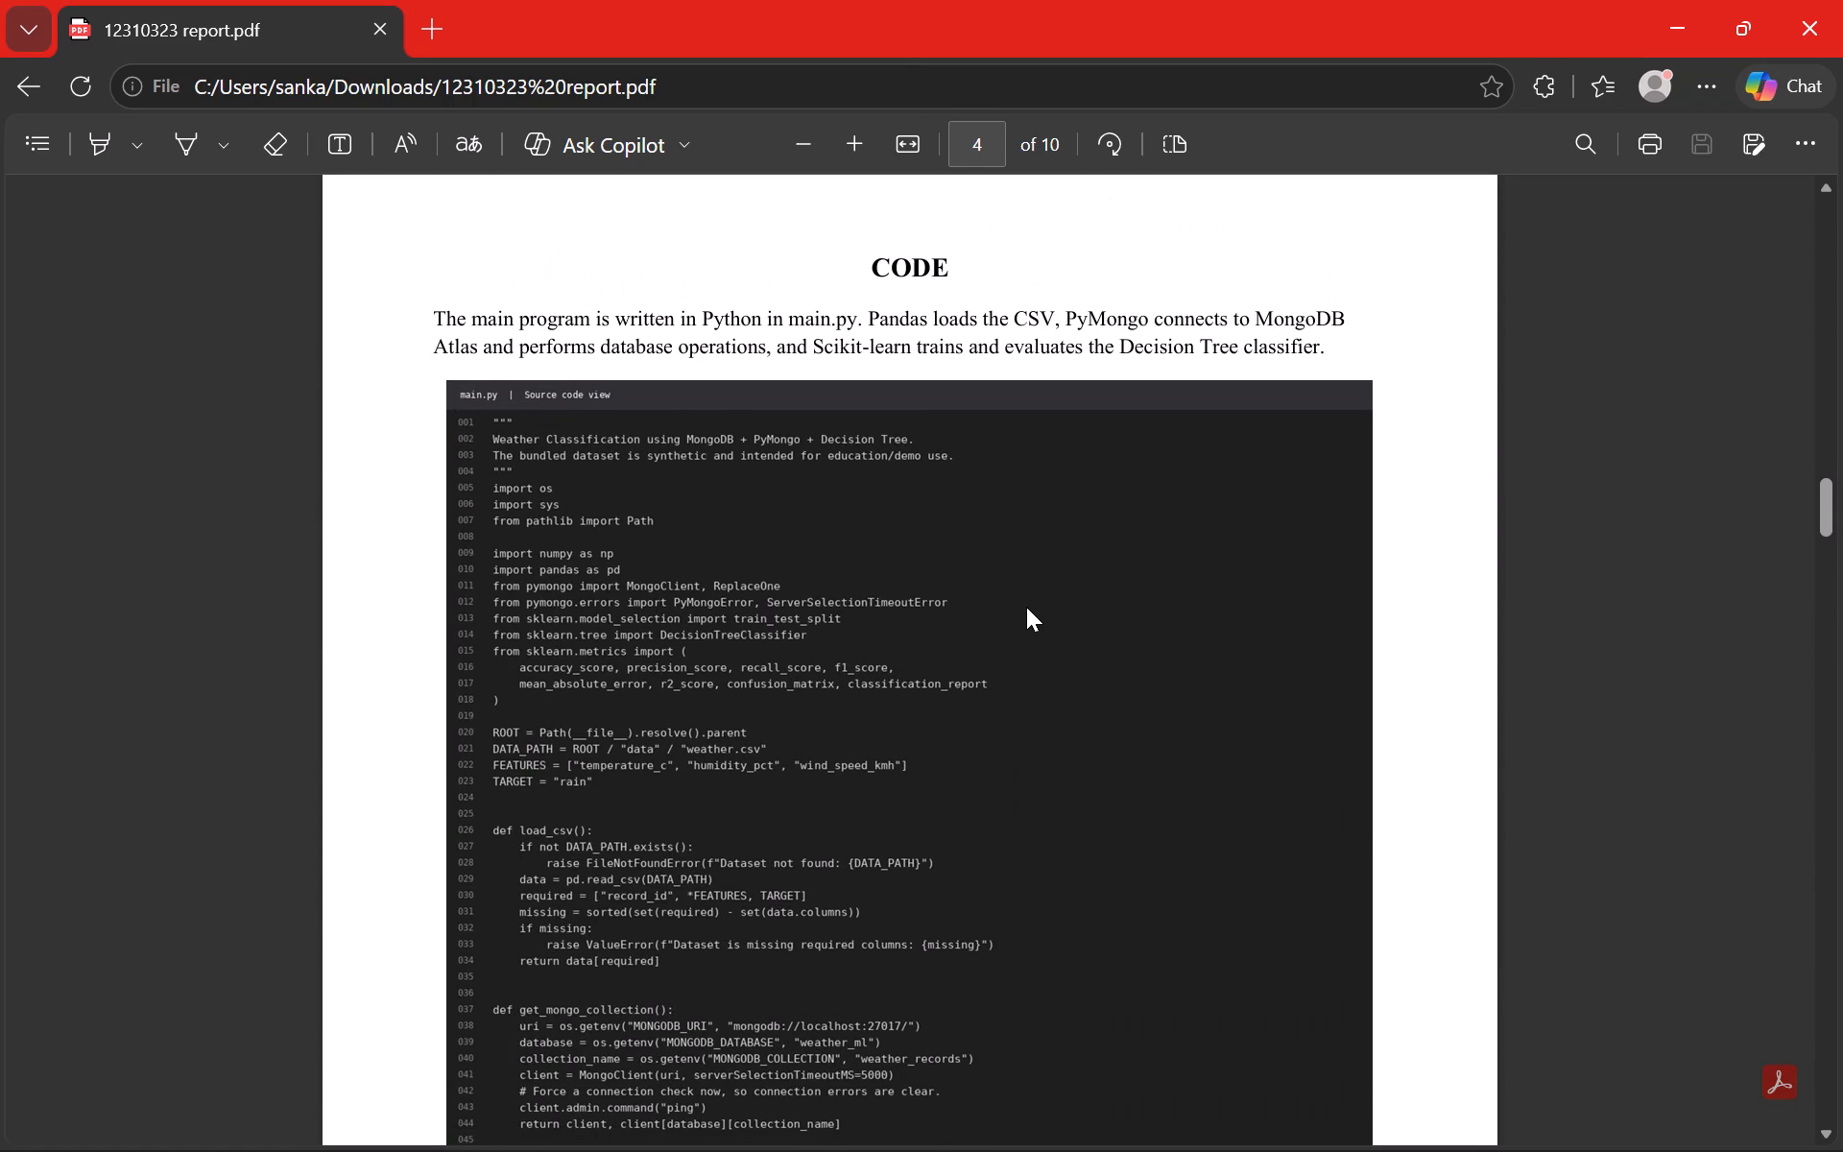
scroll(1026, 607, down, 2)
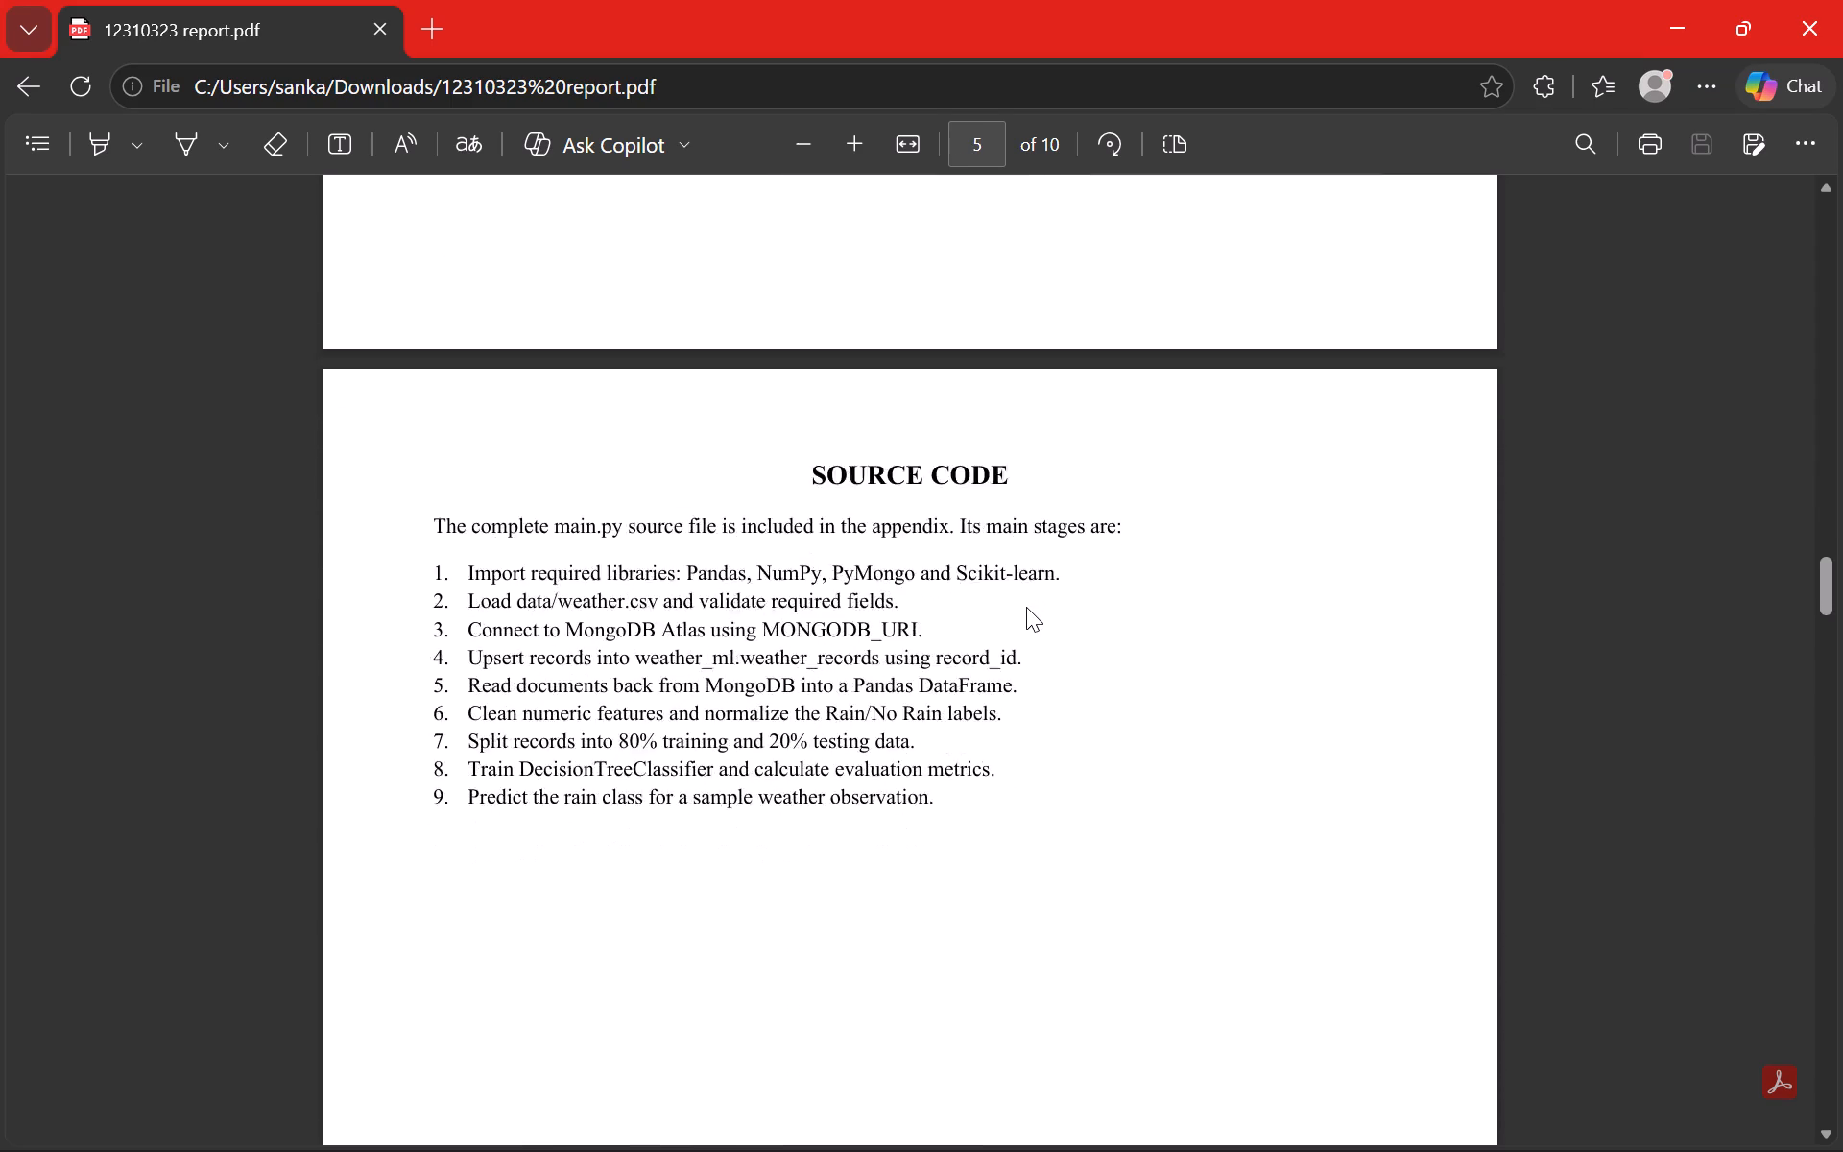
scroll(1026, 607, down, 2)
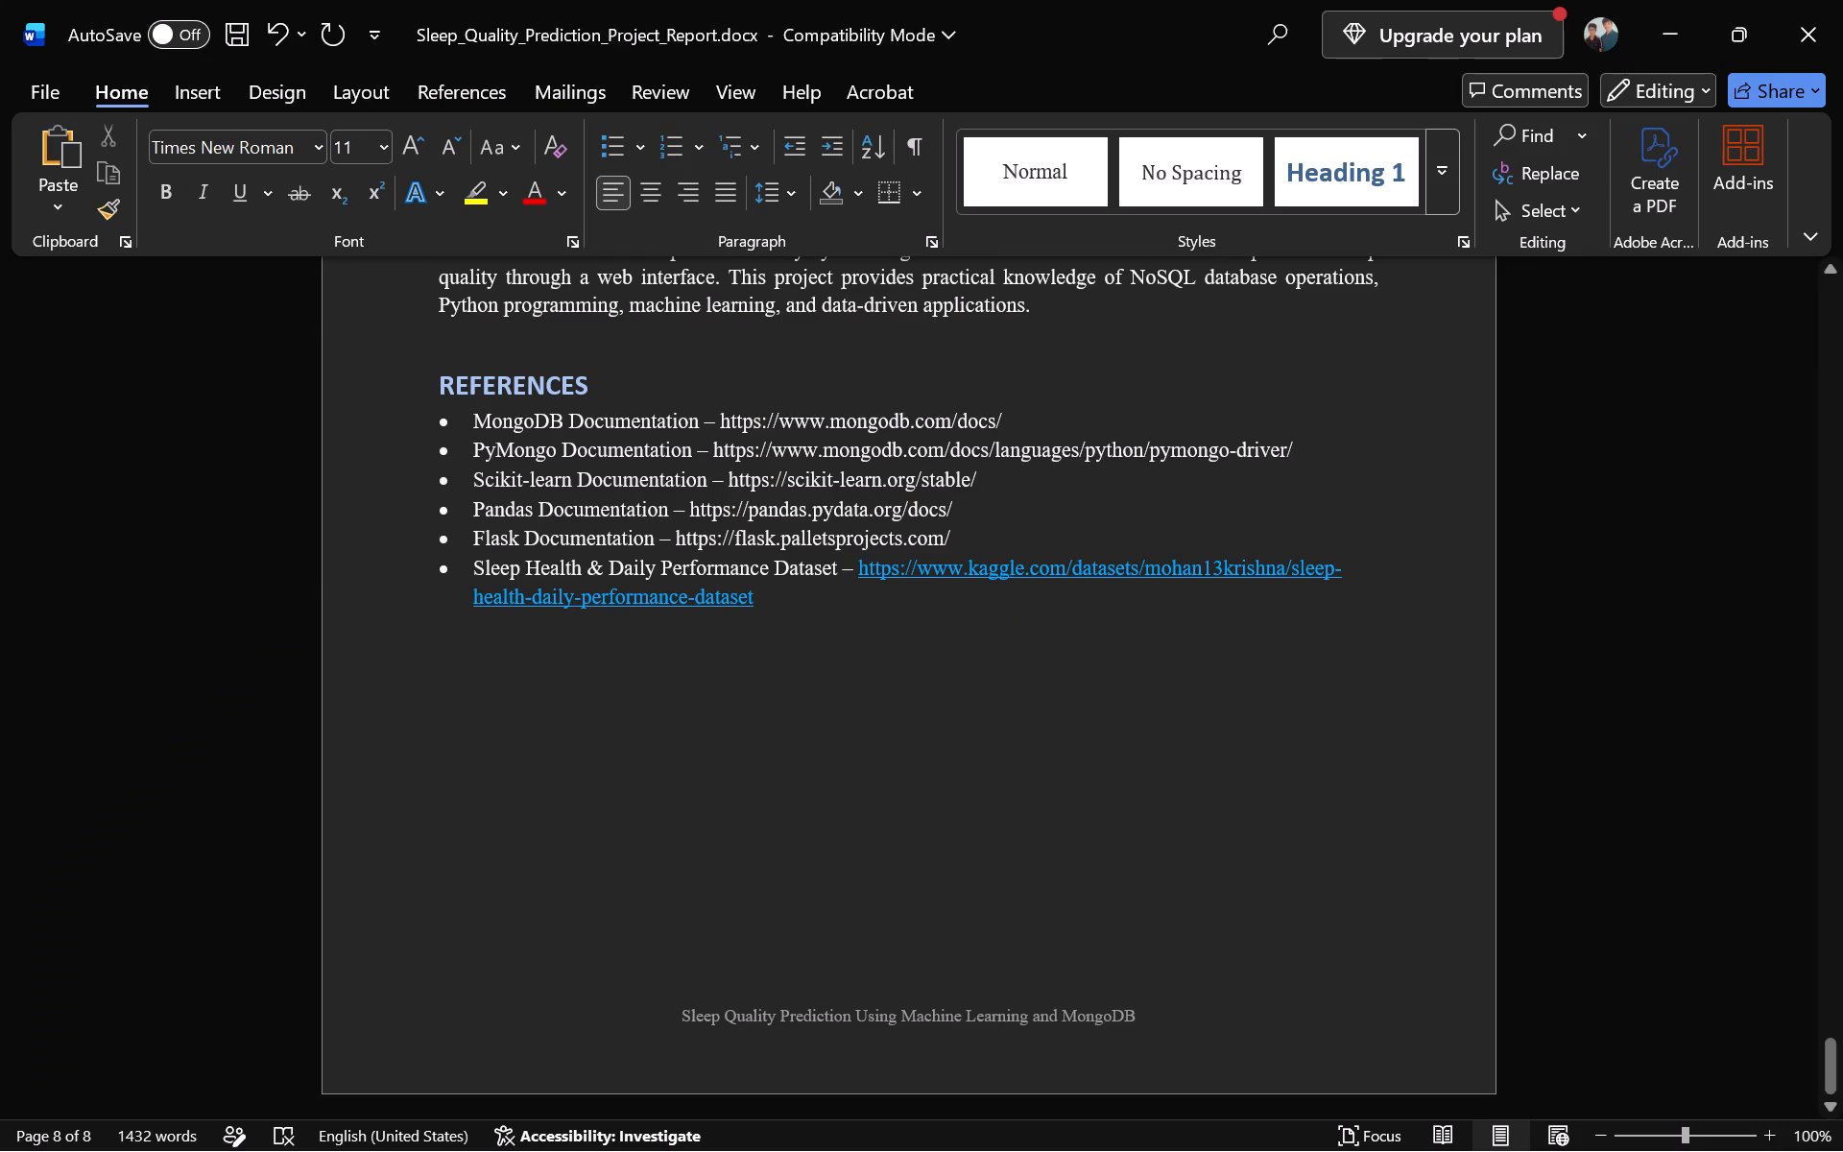
Switch to the Word report and review its pages from References back to 5. Source Code and Implementation.
scroll(965, 663, up, 5)
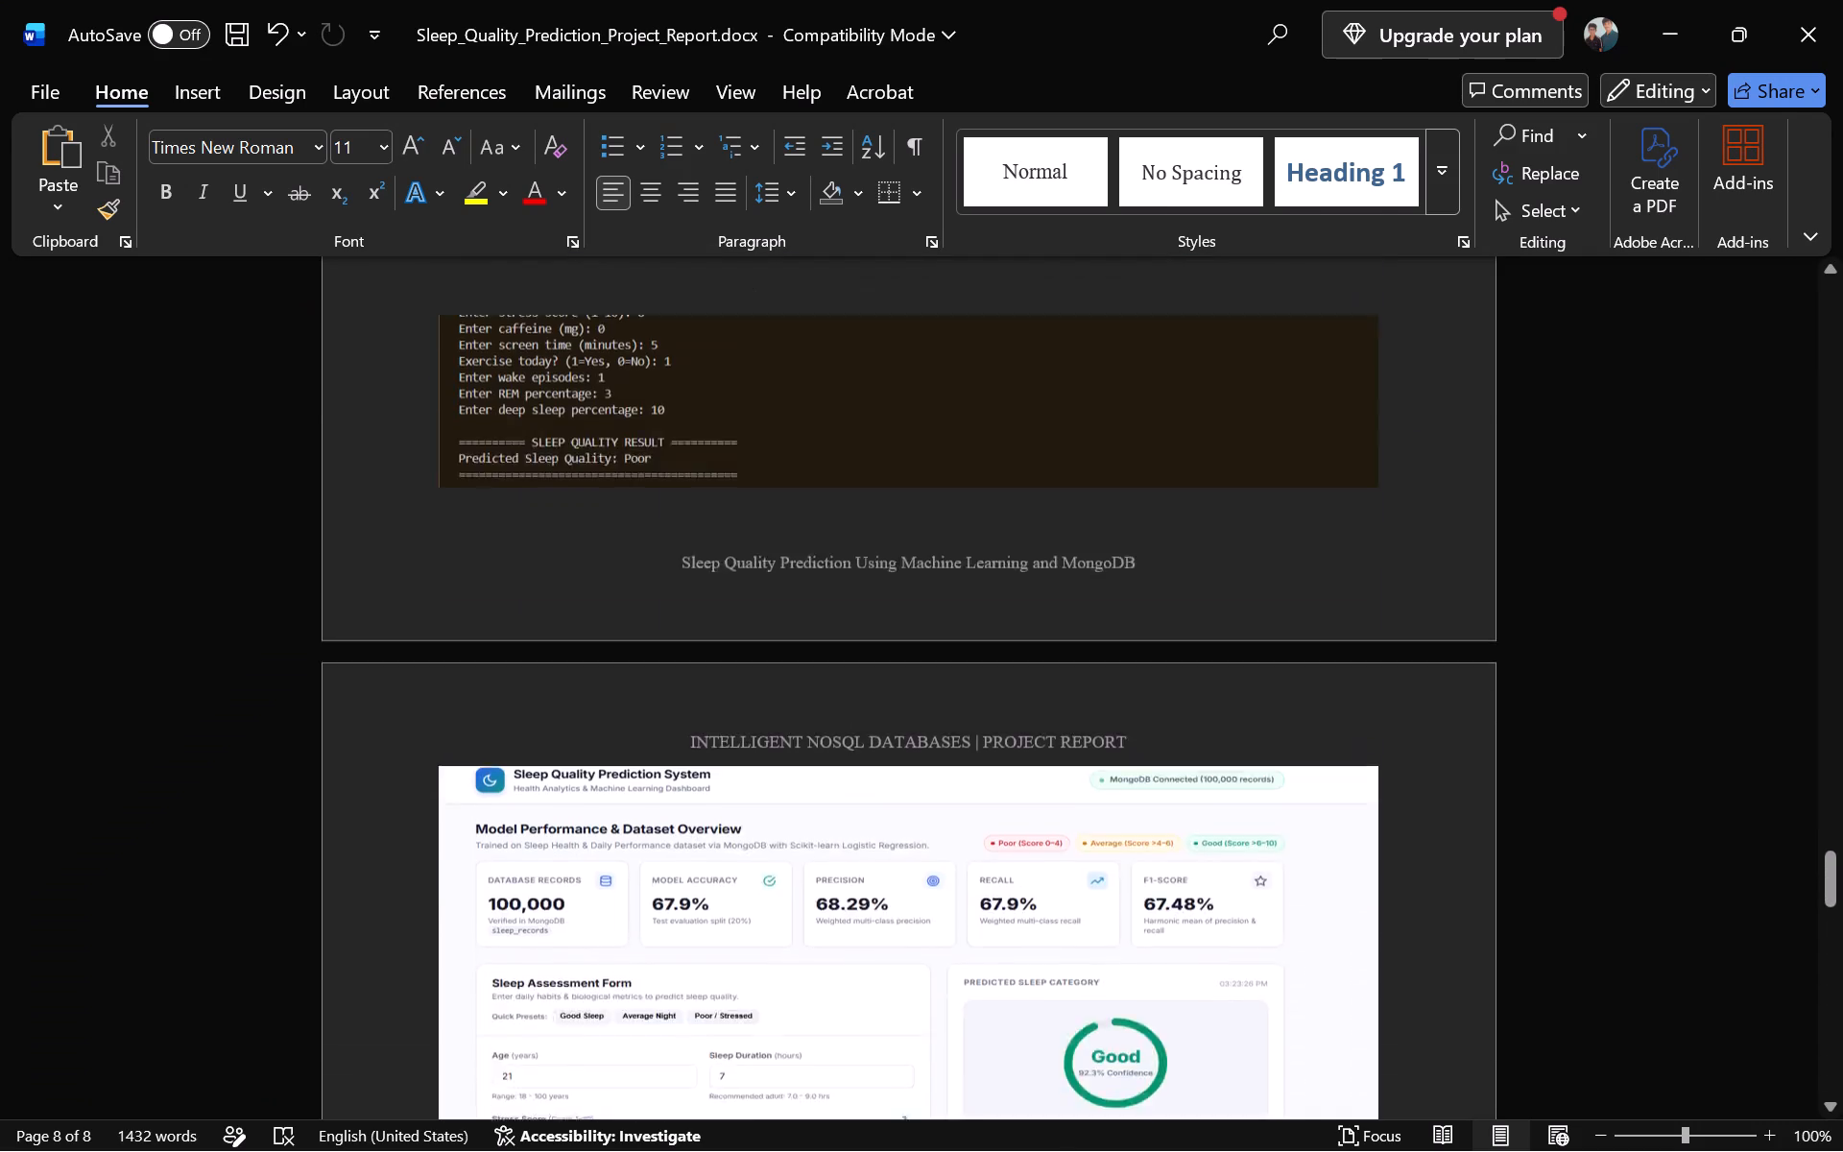
scroll(965, 663, down, 2)
scroll(965, 663, up, 1)
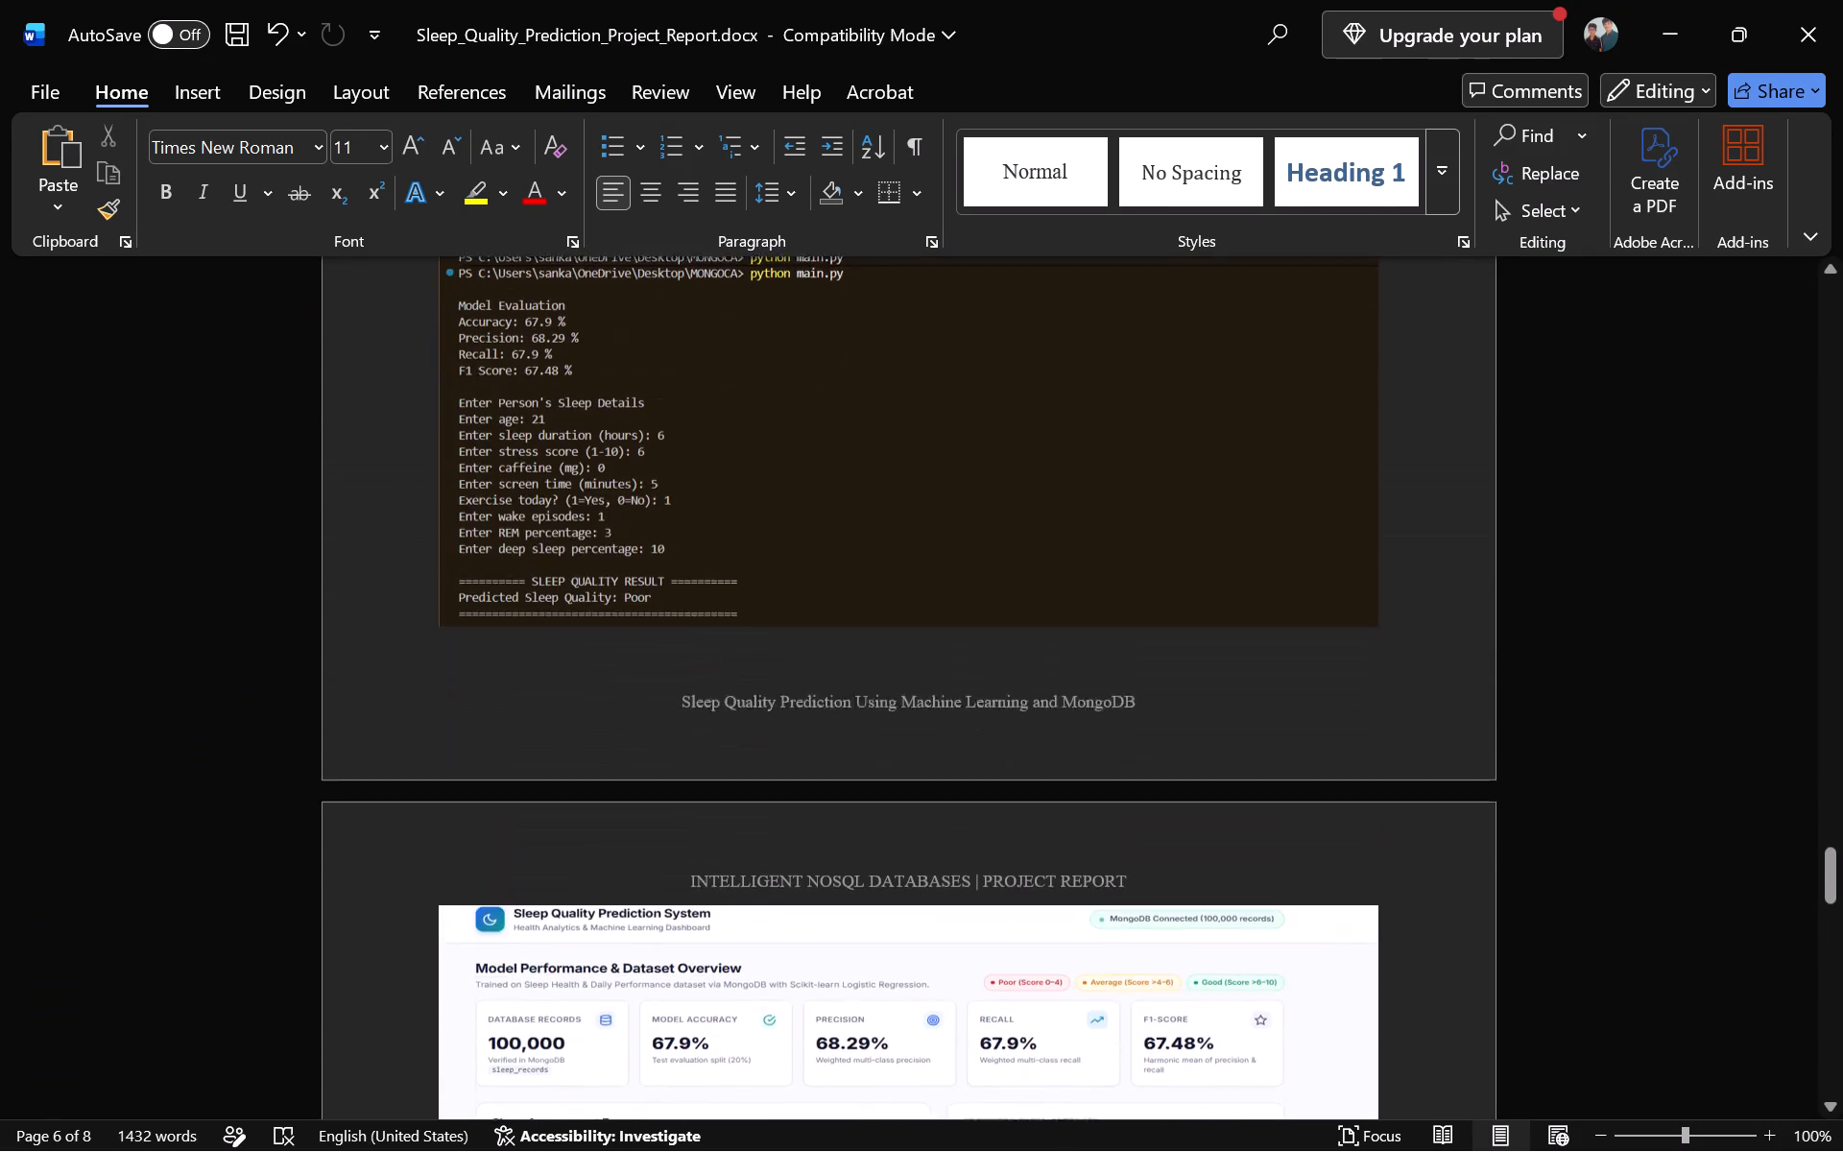
scroll(965, 663, up, 3)
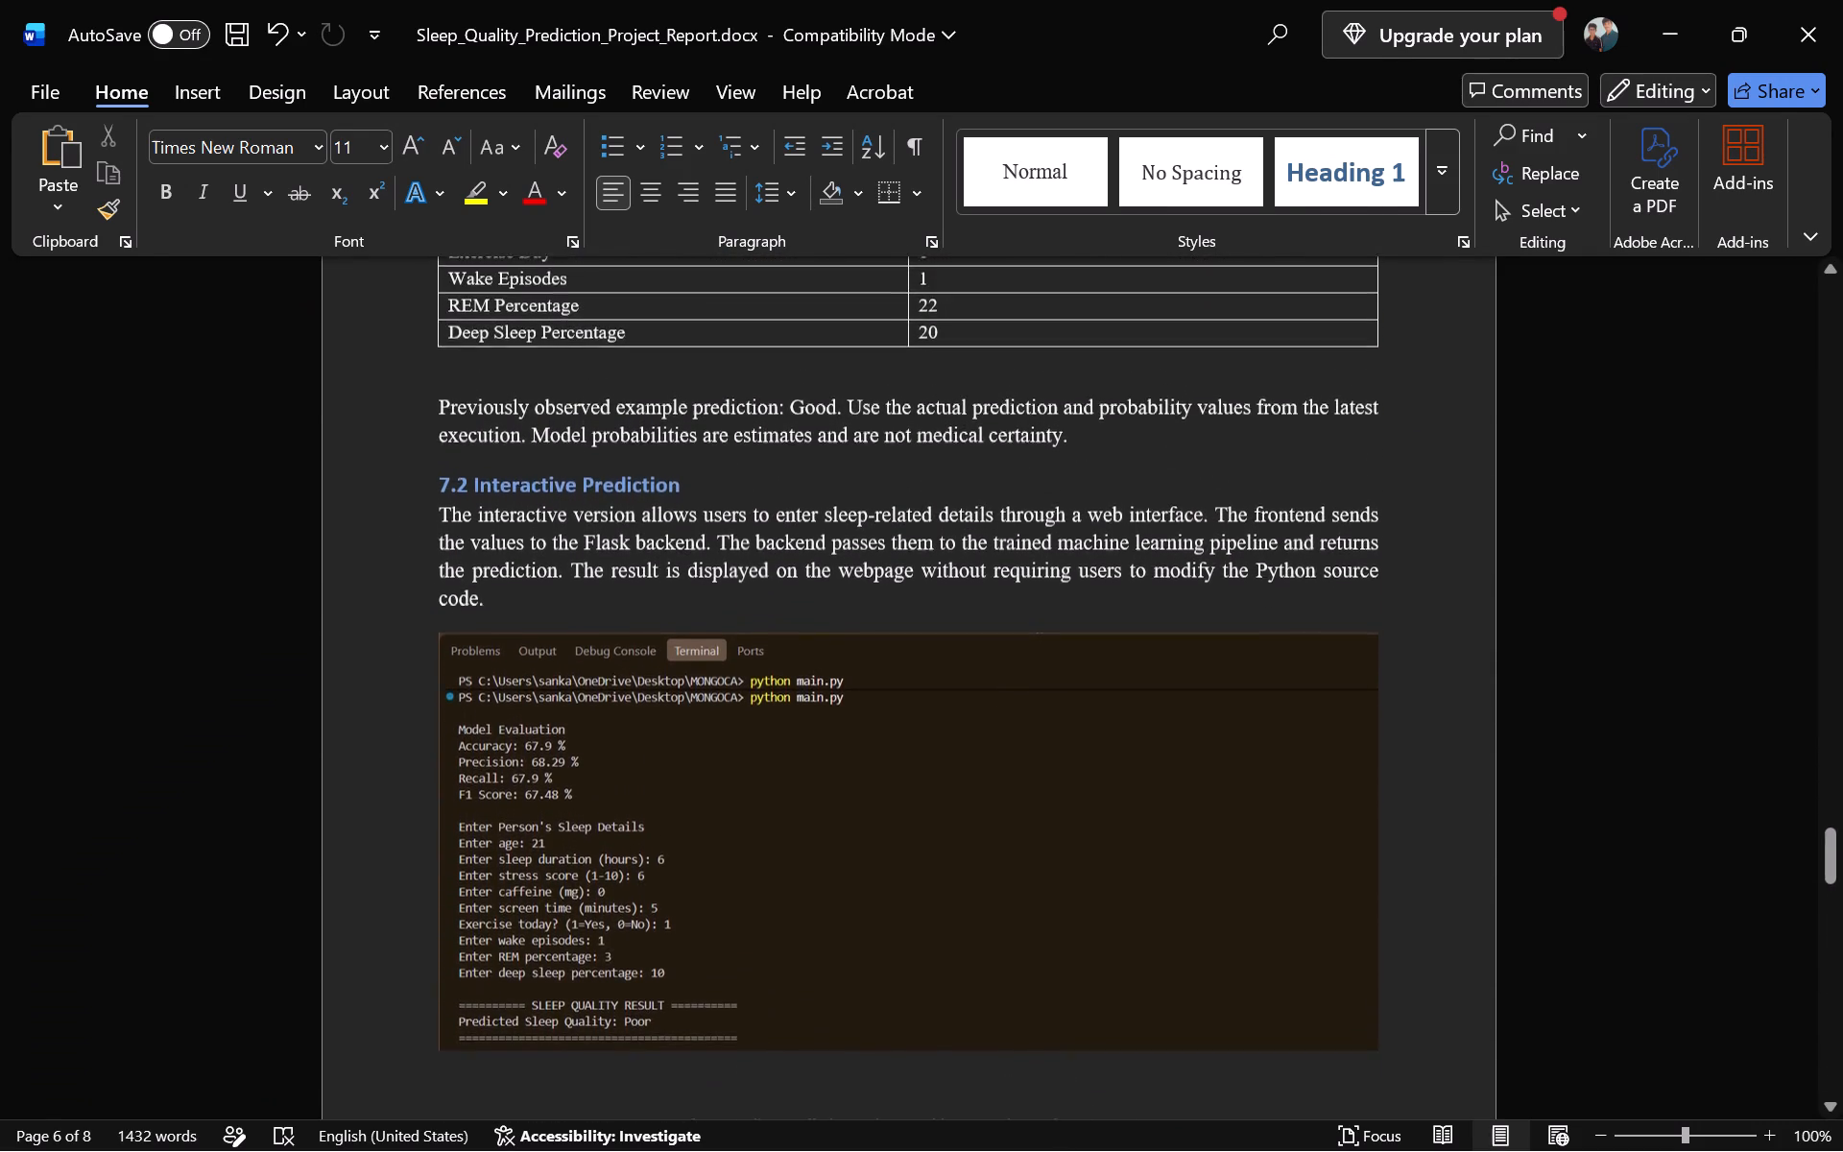
scroll(965, 663, up, 3)
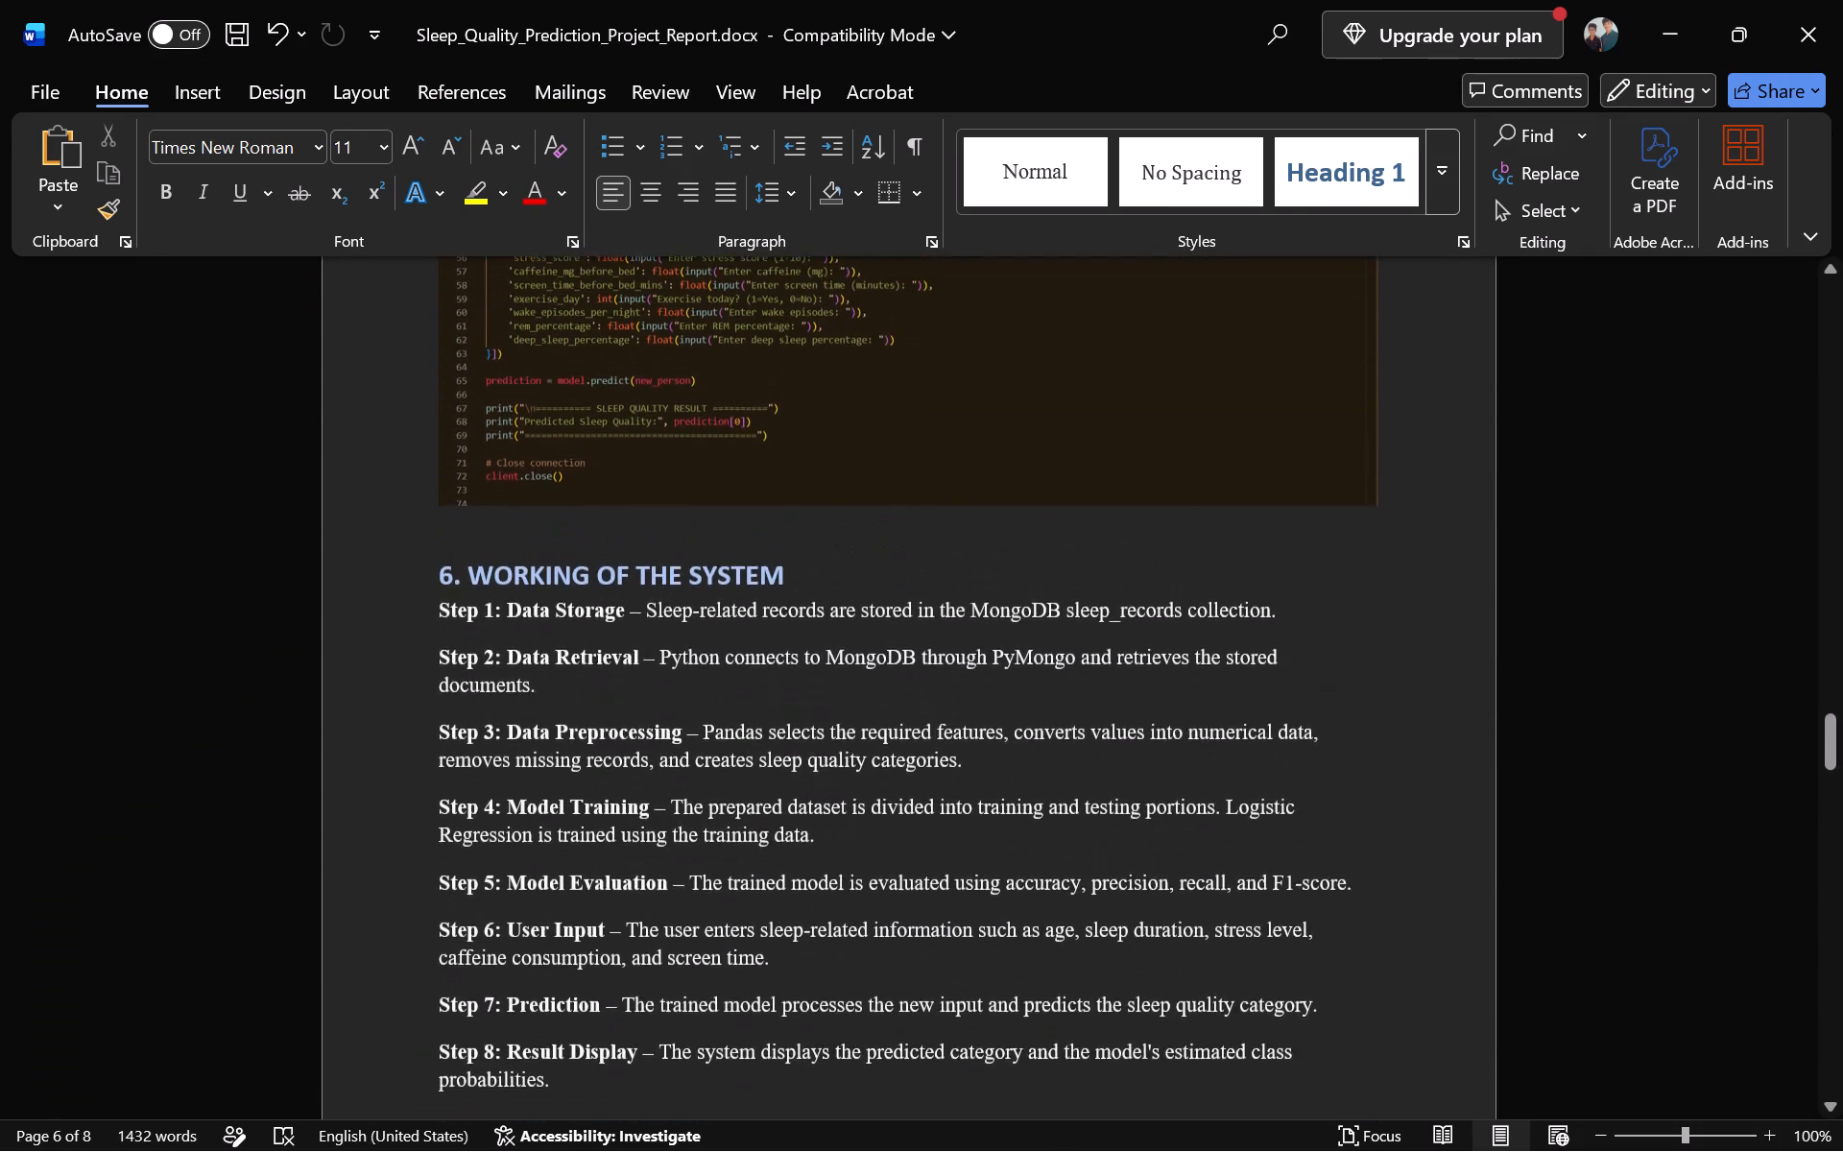
scroll(965, 663, up, 4)
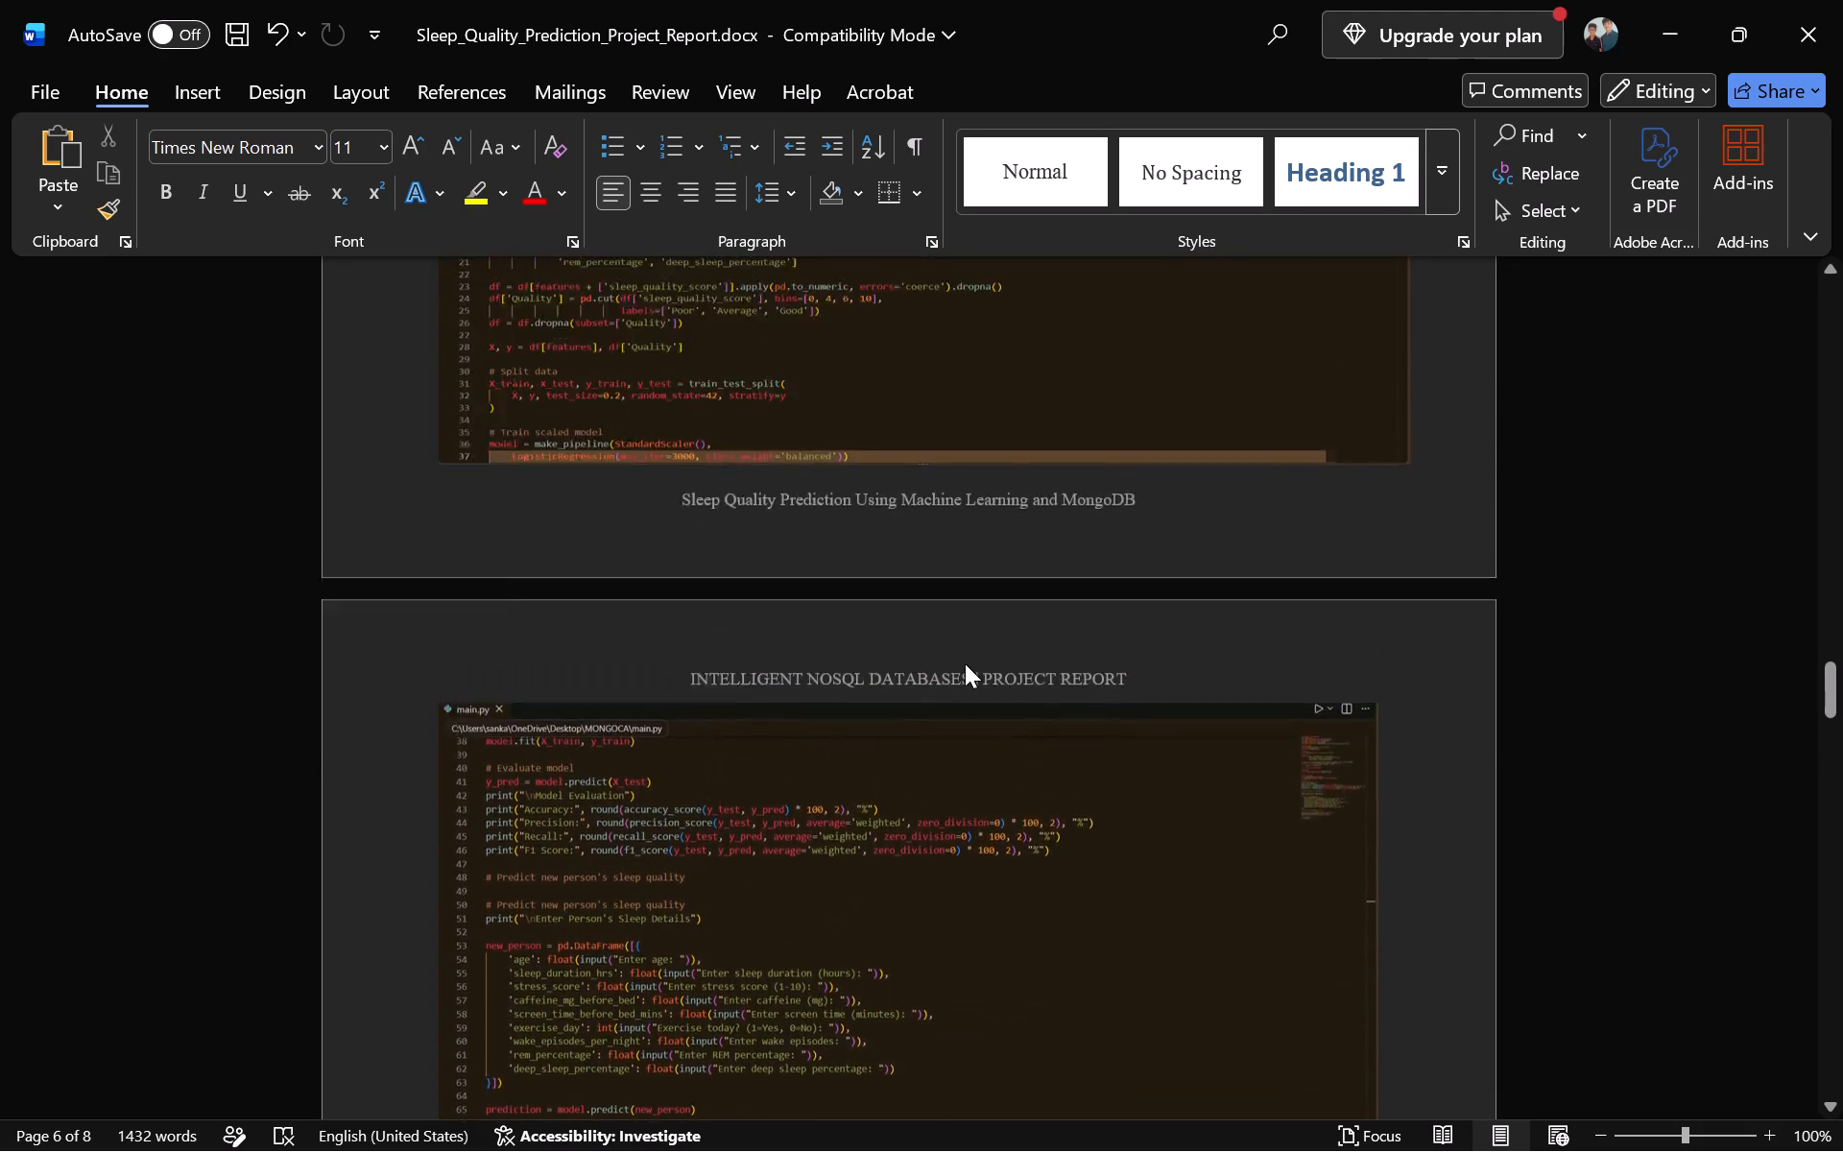
scroll(965, 663, up, 3)
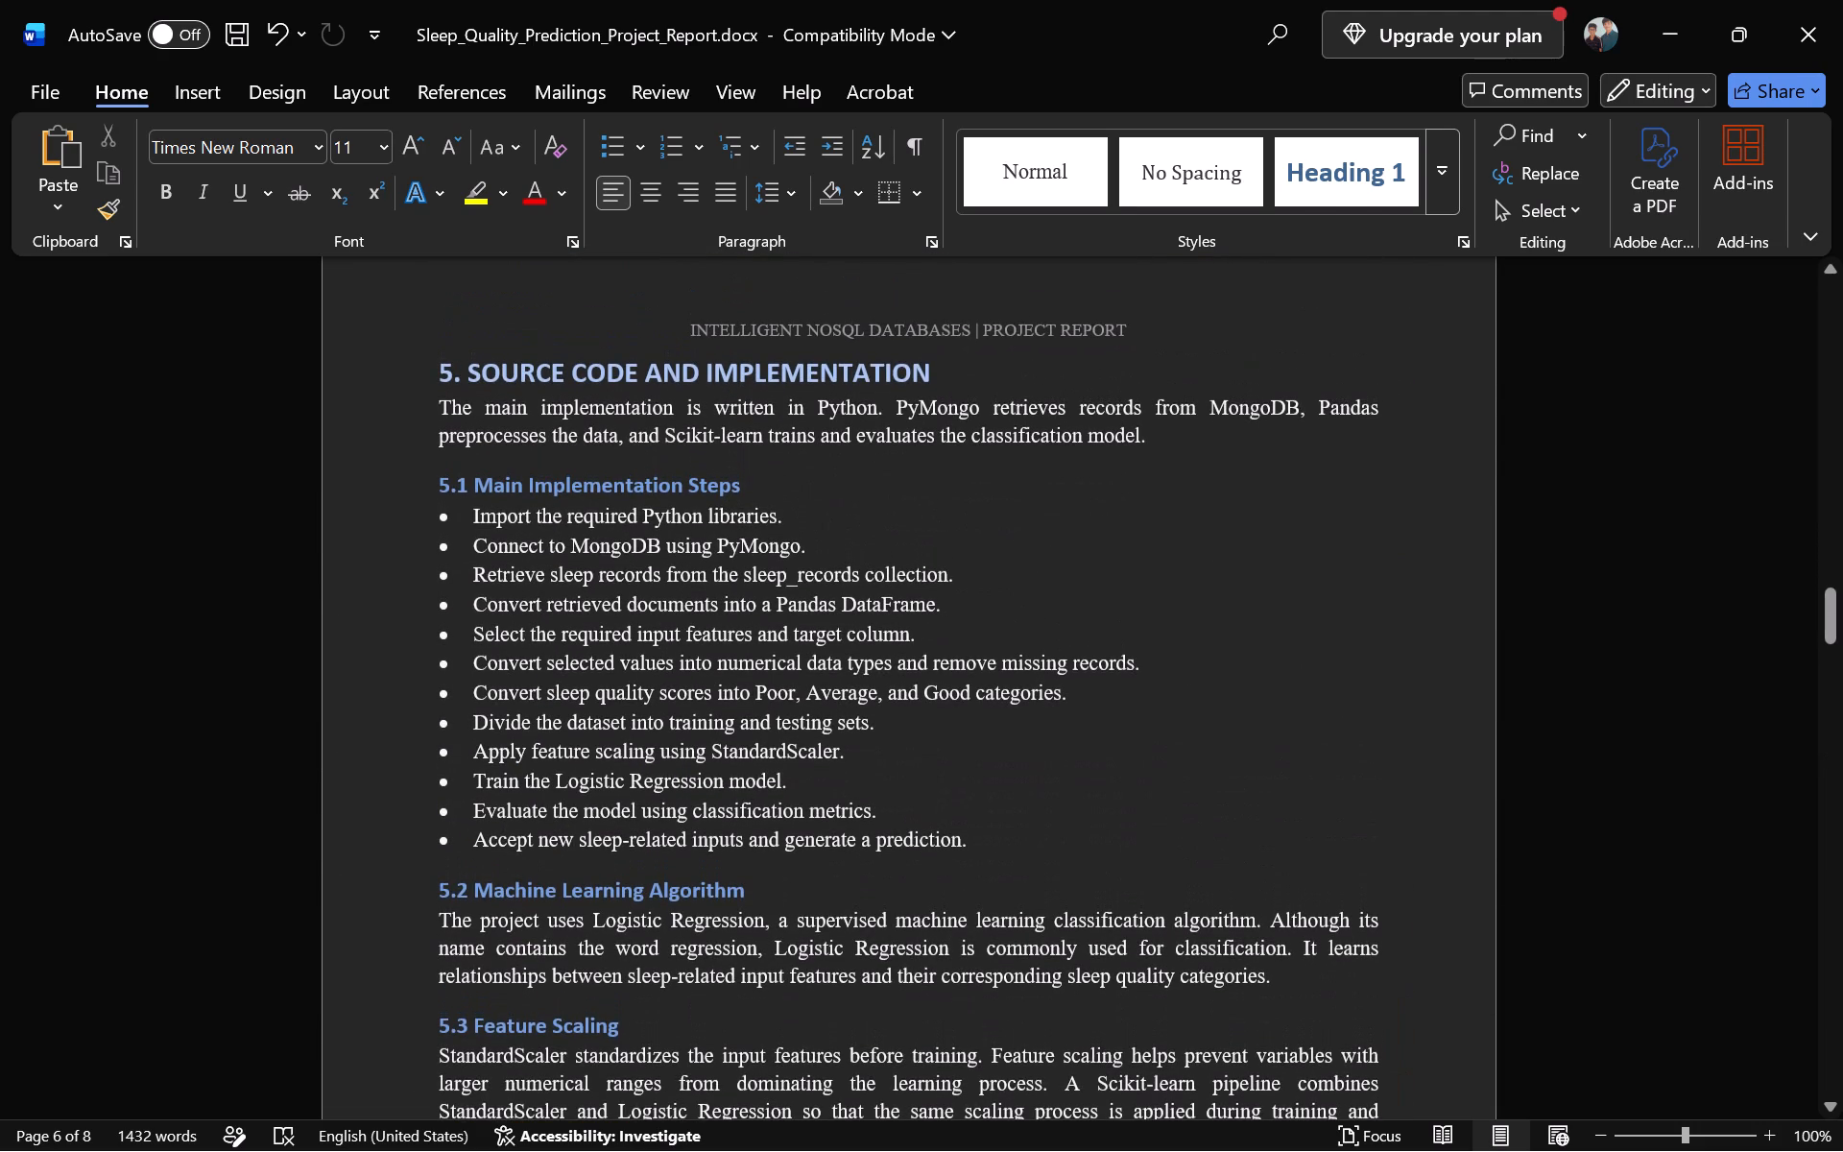
Save the sleep-quality report document.
click(768, 669)
key(ctrl+s)
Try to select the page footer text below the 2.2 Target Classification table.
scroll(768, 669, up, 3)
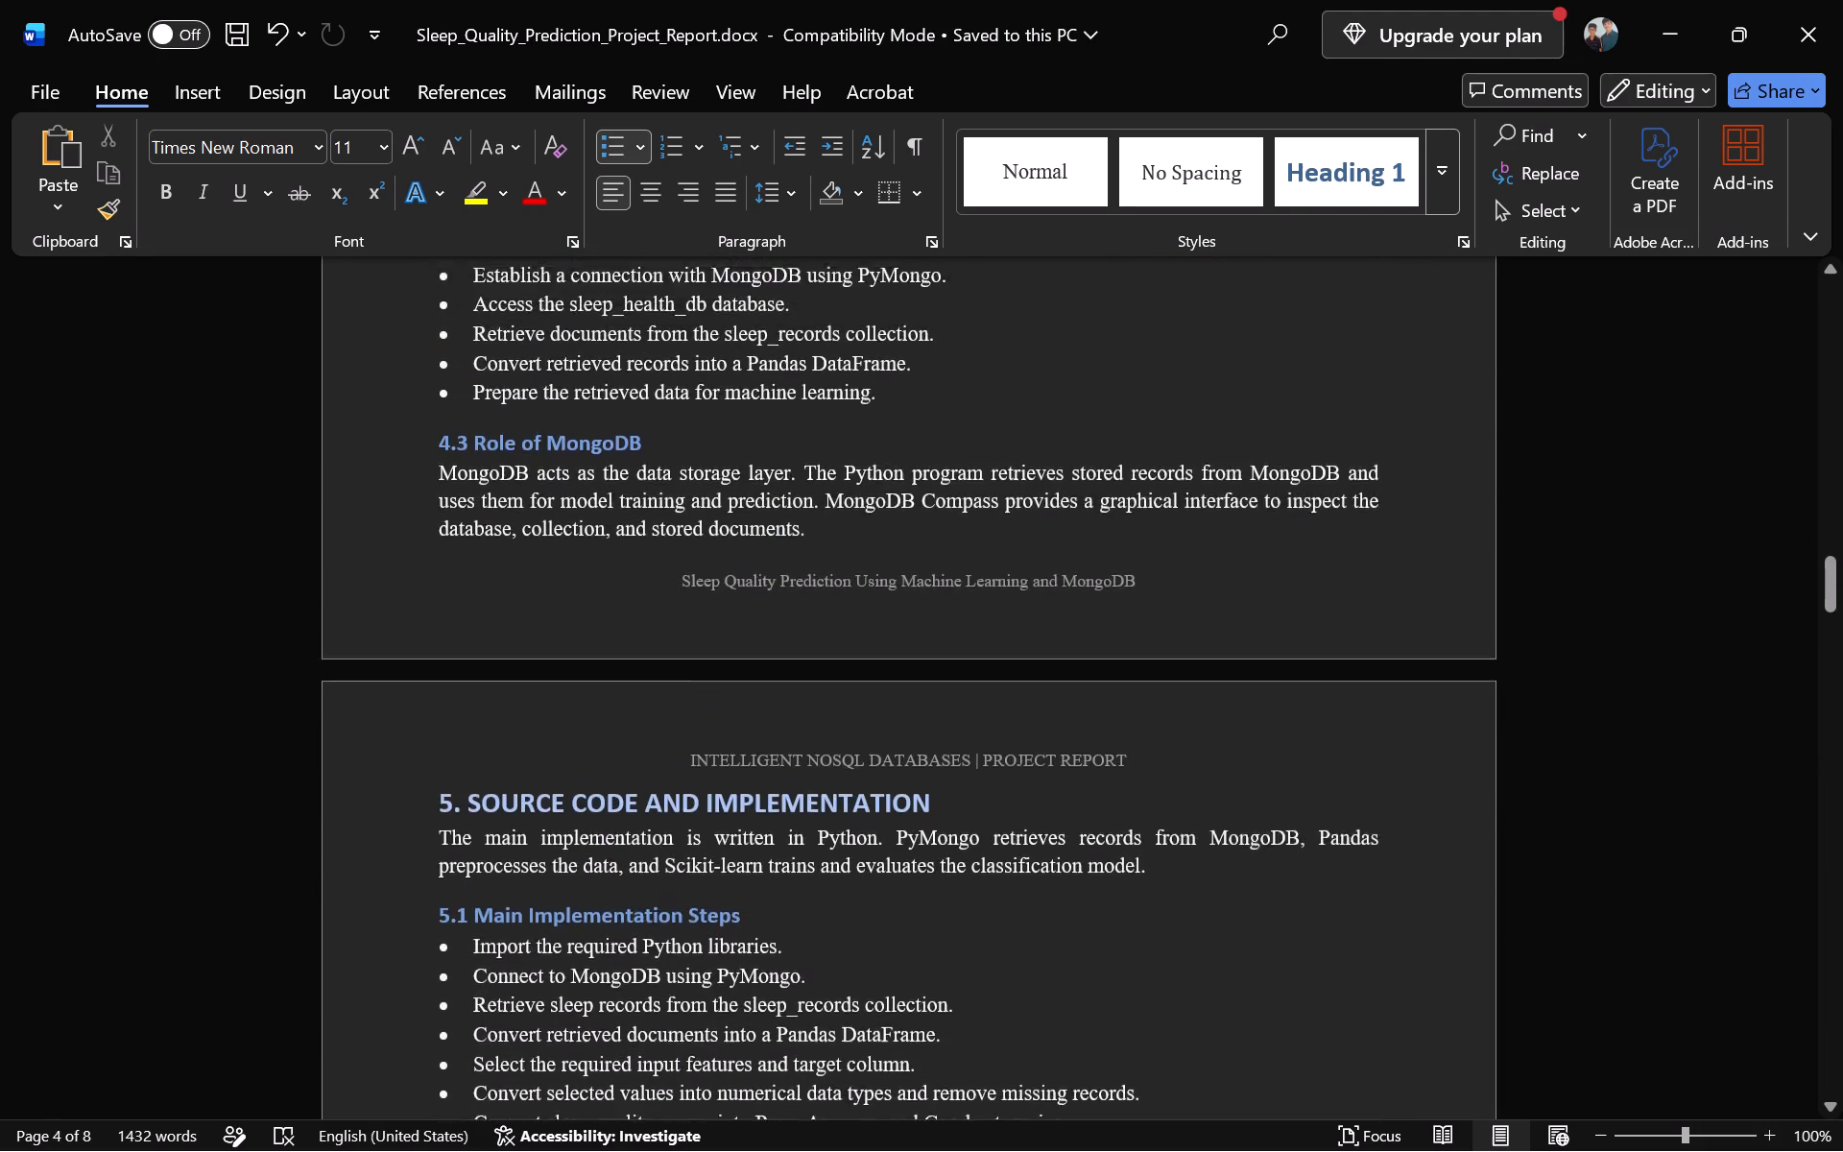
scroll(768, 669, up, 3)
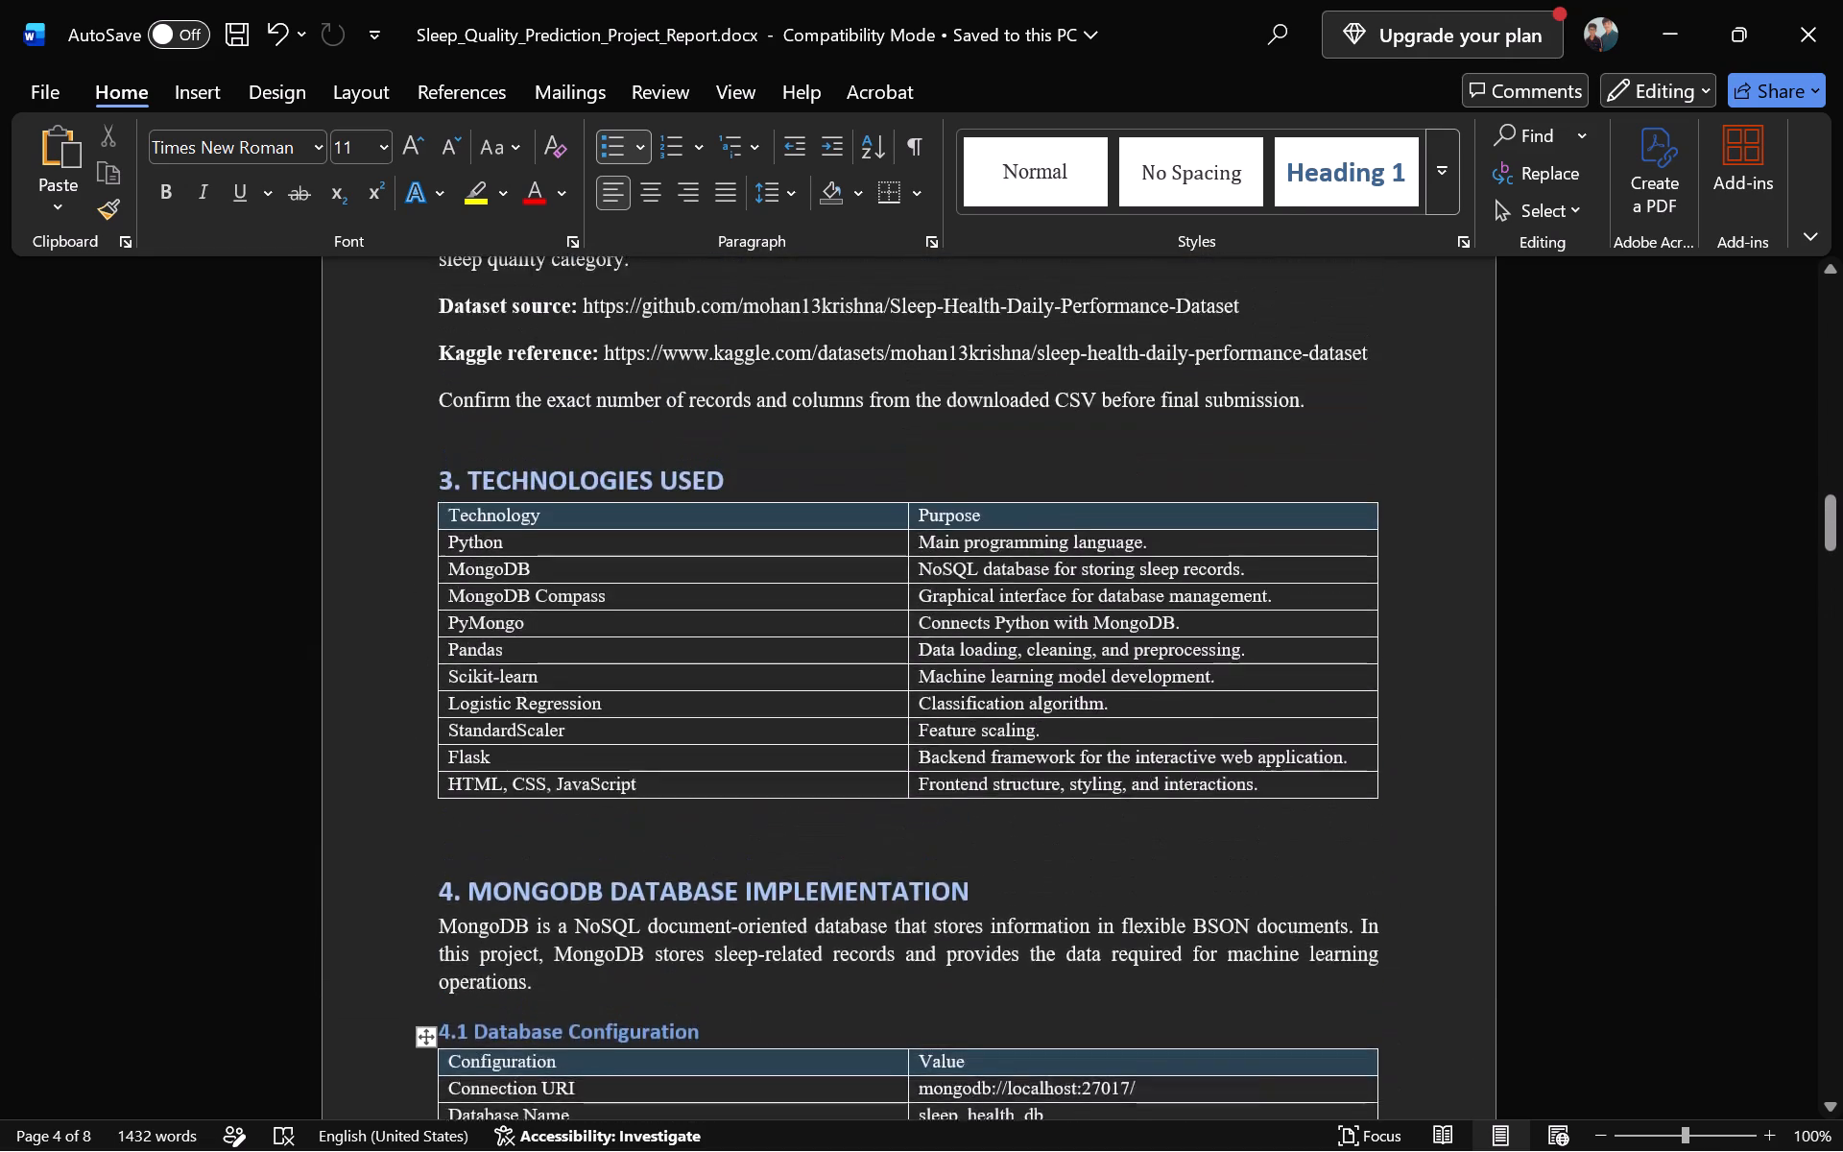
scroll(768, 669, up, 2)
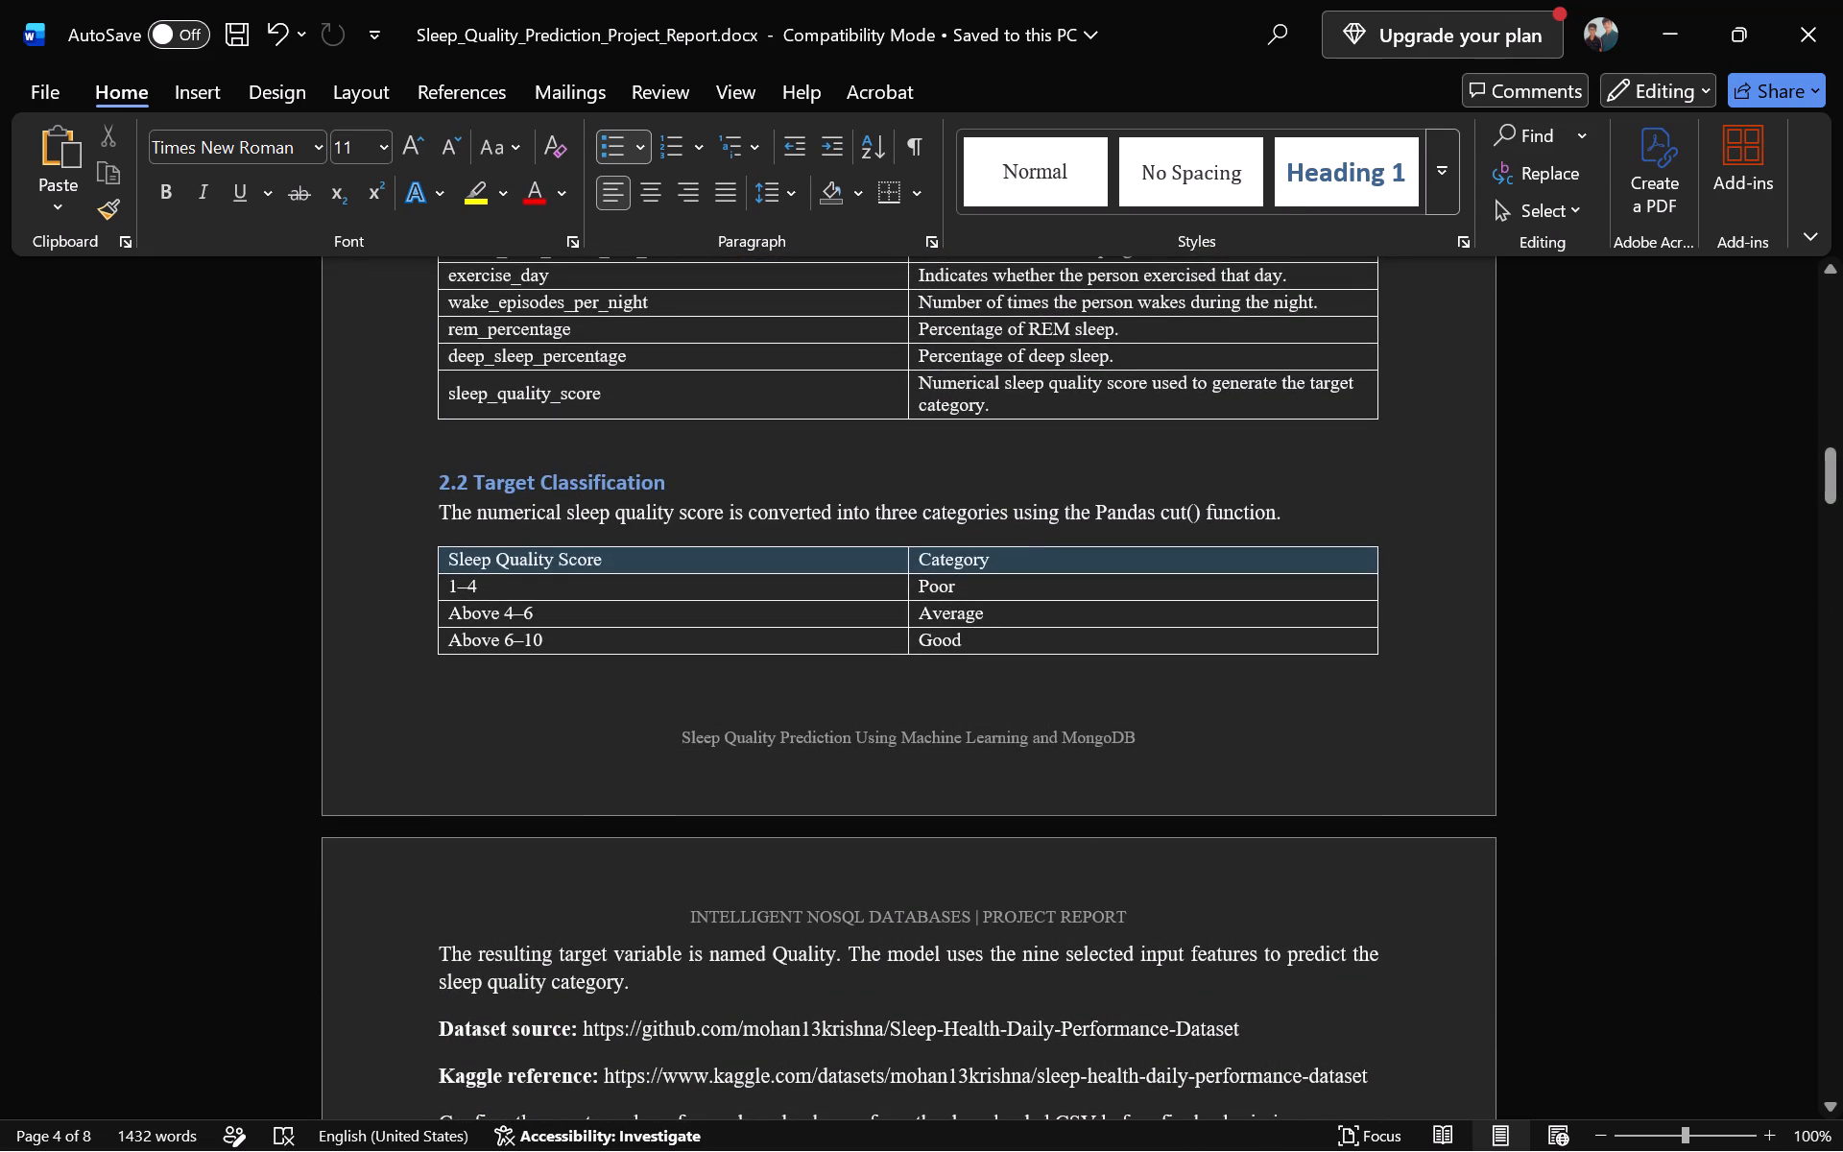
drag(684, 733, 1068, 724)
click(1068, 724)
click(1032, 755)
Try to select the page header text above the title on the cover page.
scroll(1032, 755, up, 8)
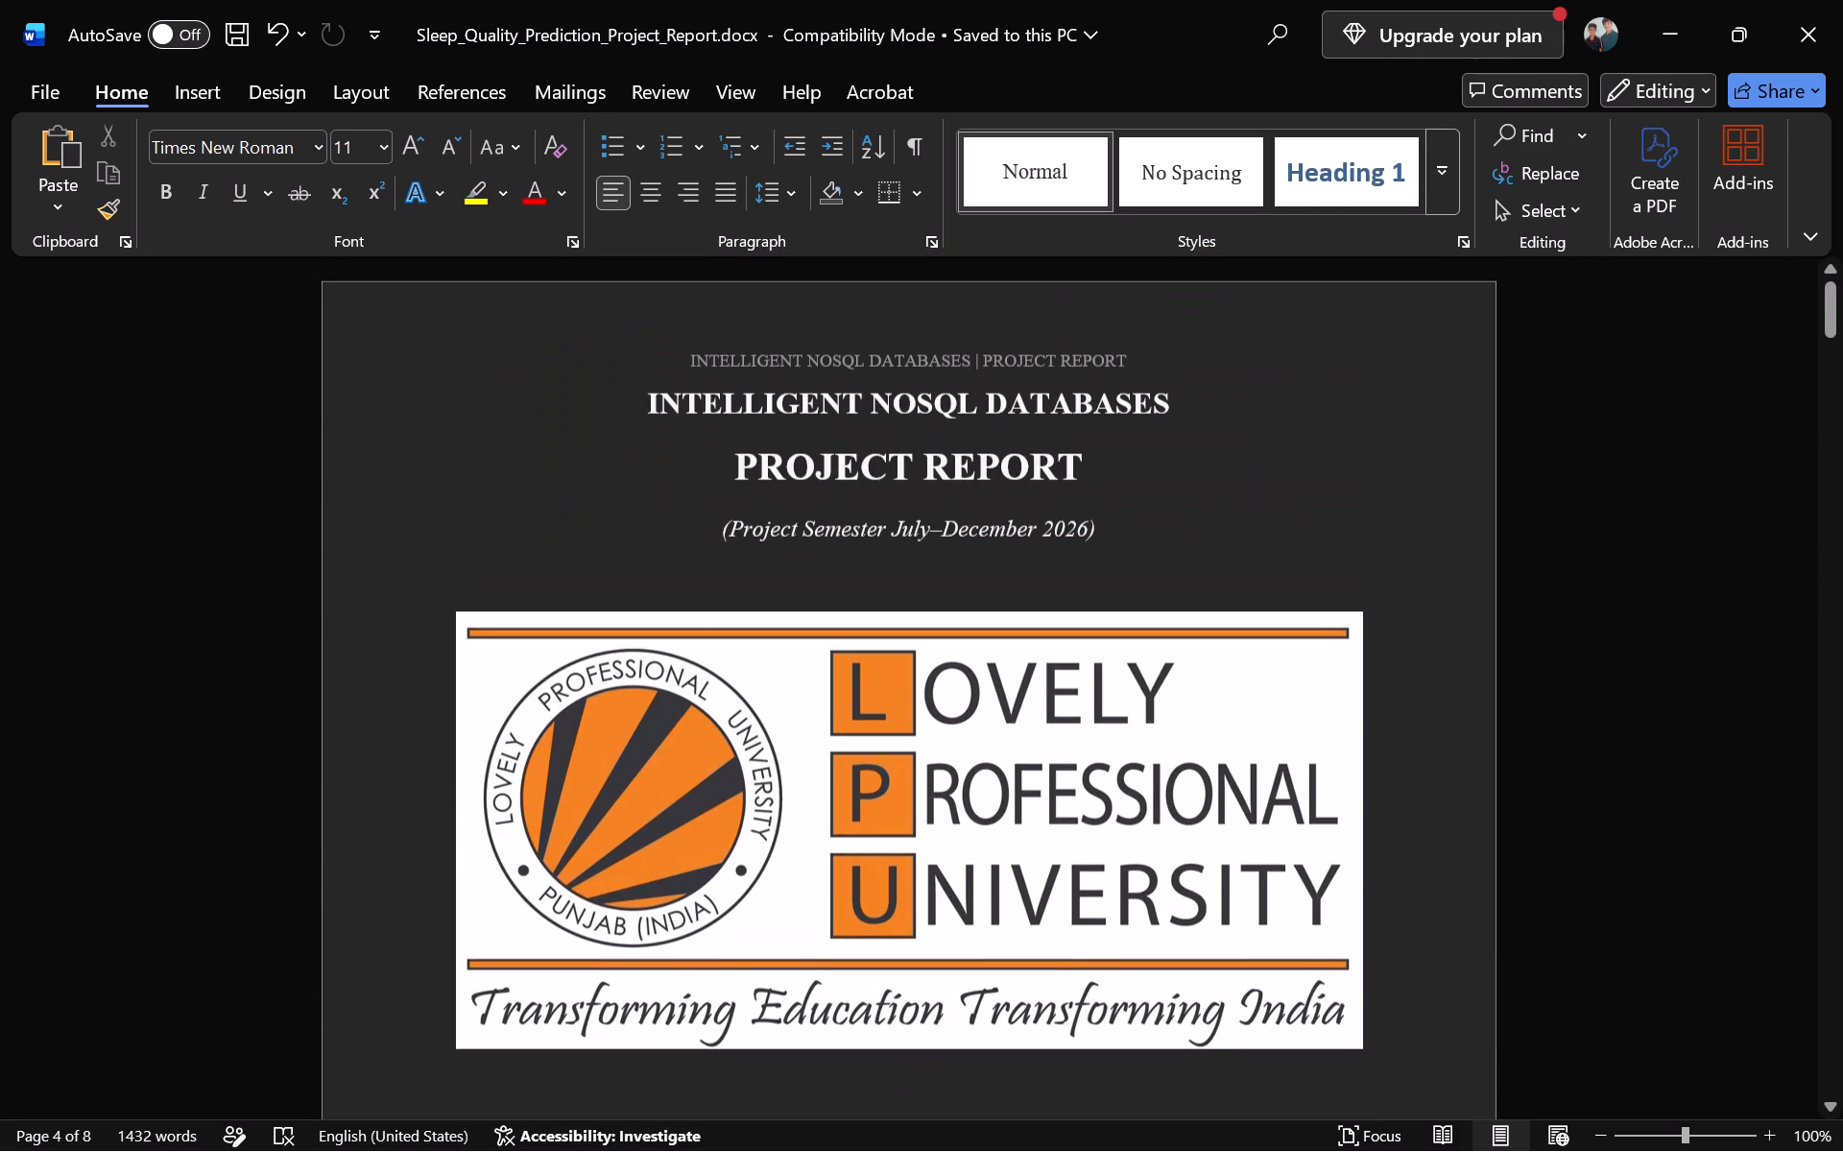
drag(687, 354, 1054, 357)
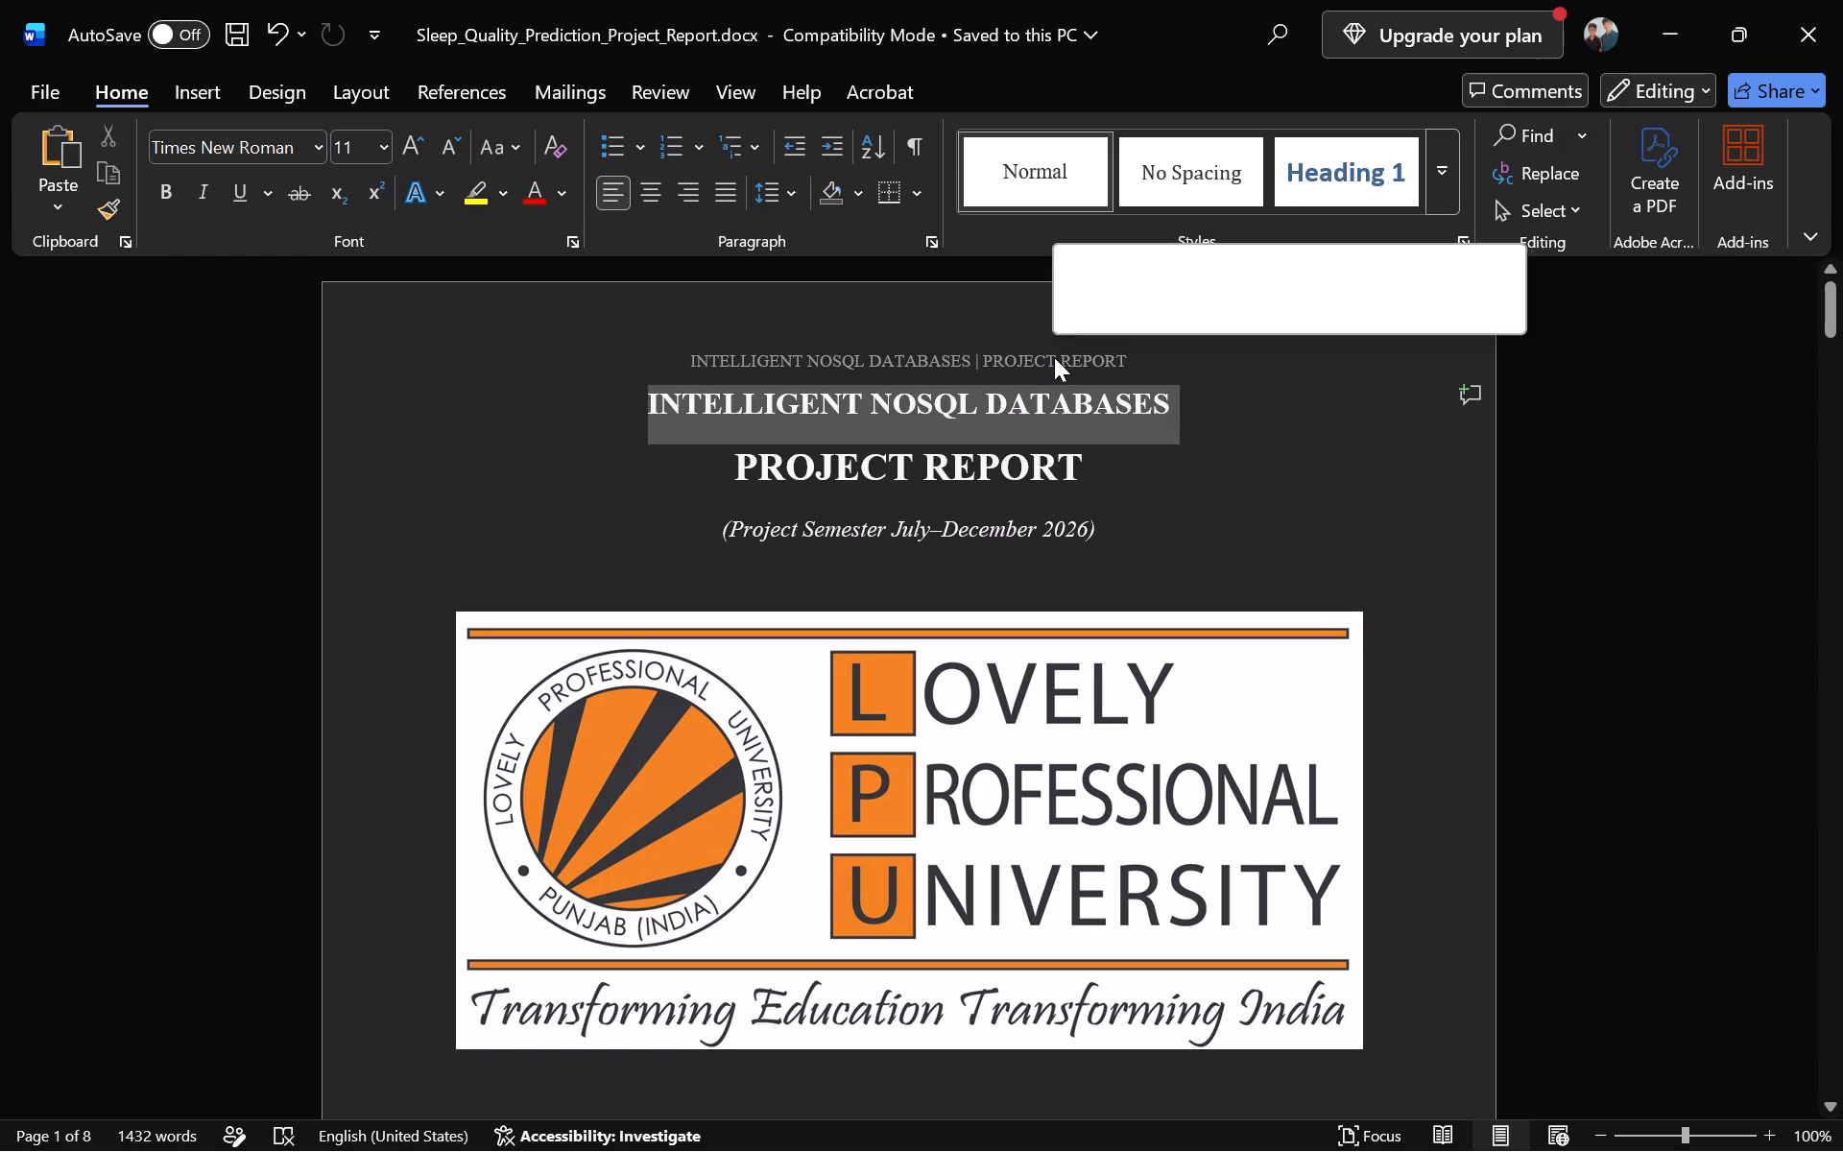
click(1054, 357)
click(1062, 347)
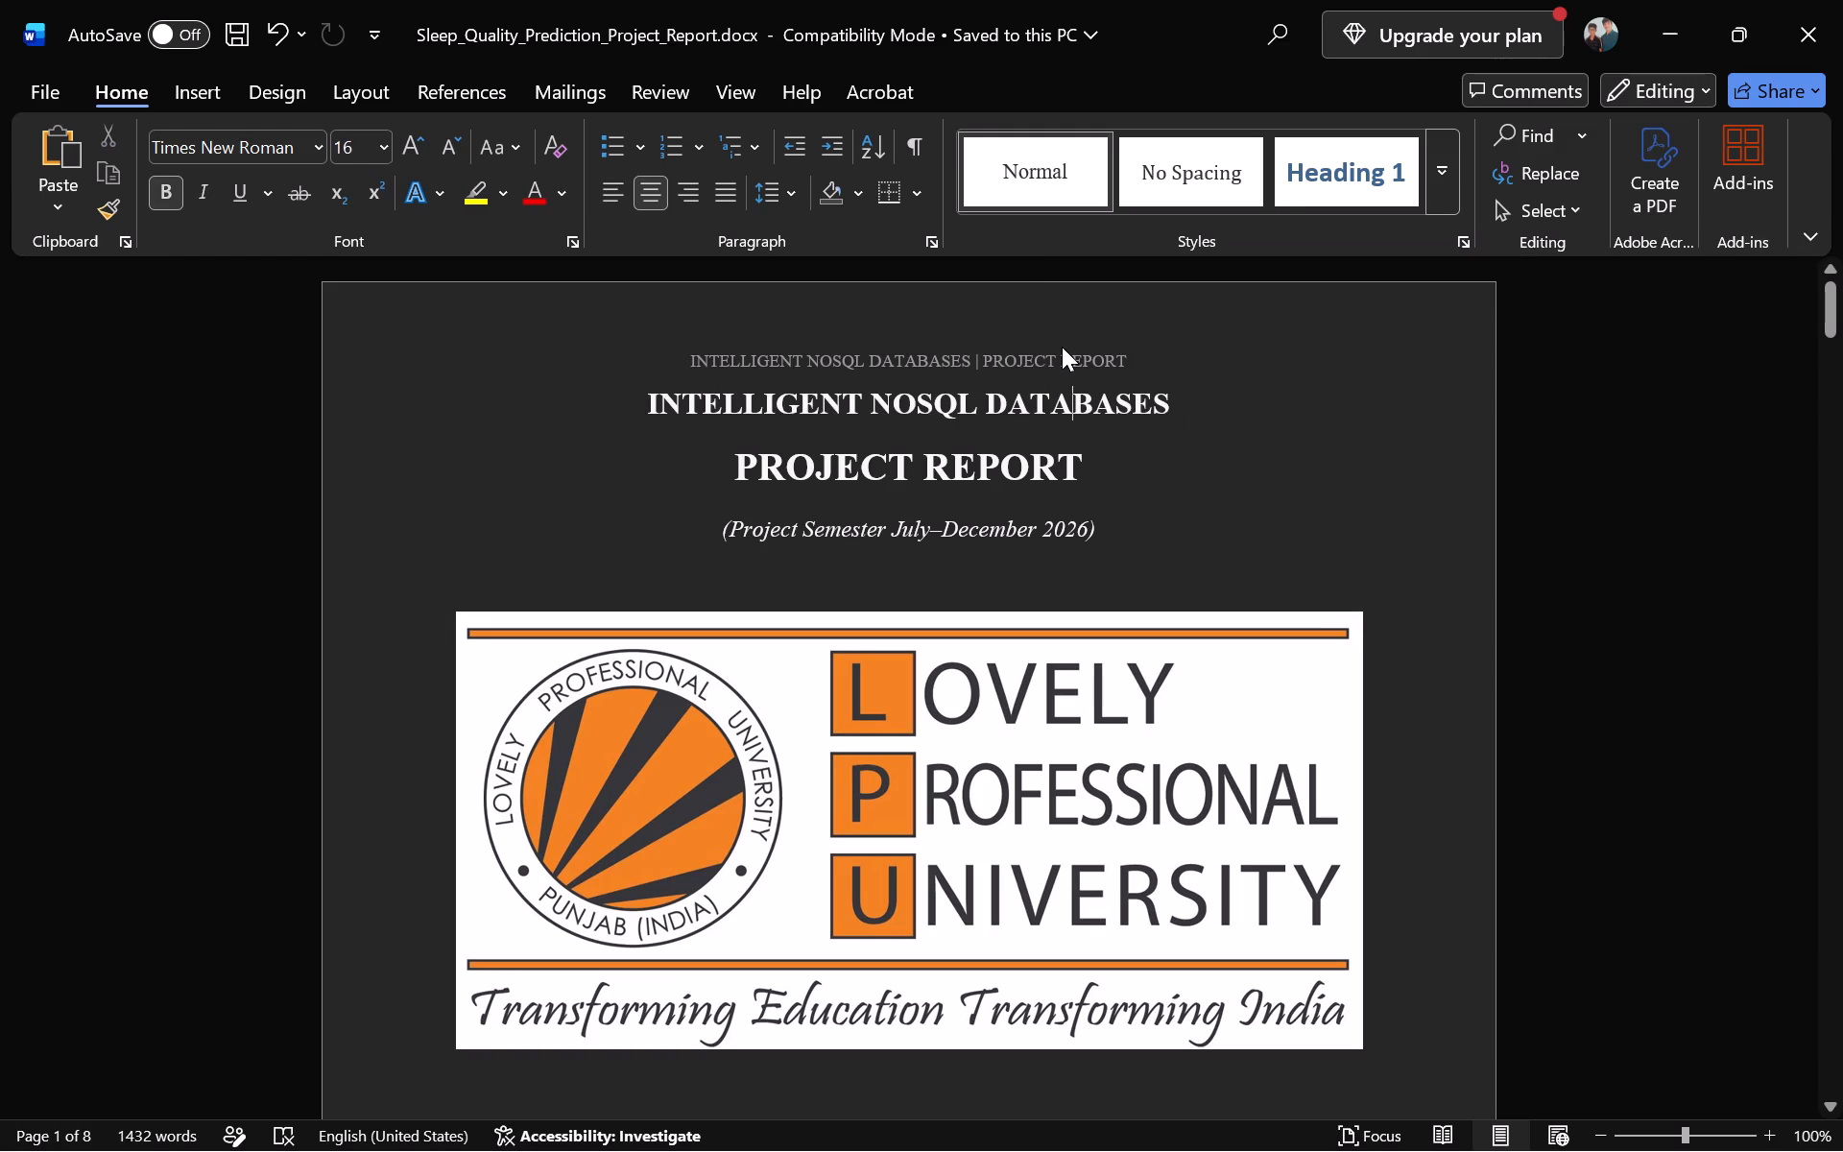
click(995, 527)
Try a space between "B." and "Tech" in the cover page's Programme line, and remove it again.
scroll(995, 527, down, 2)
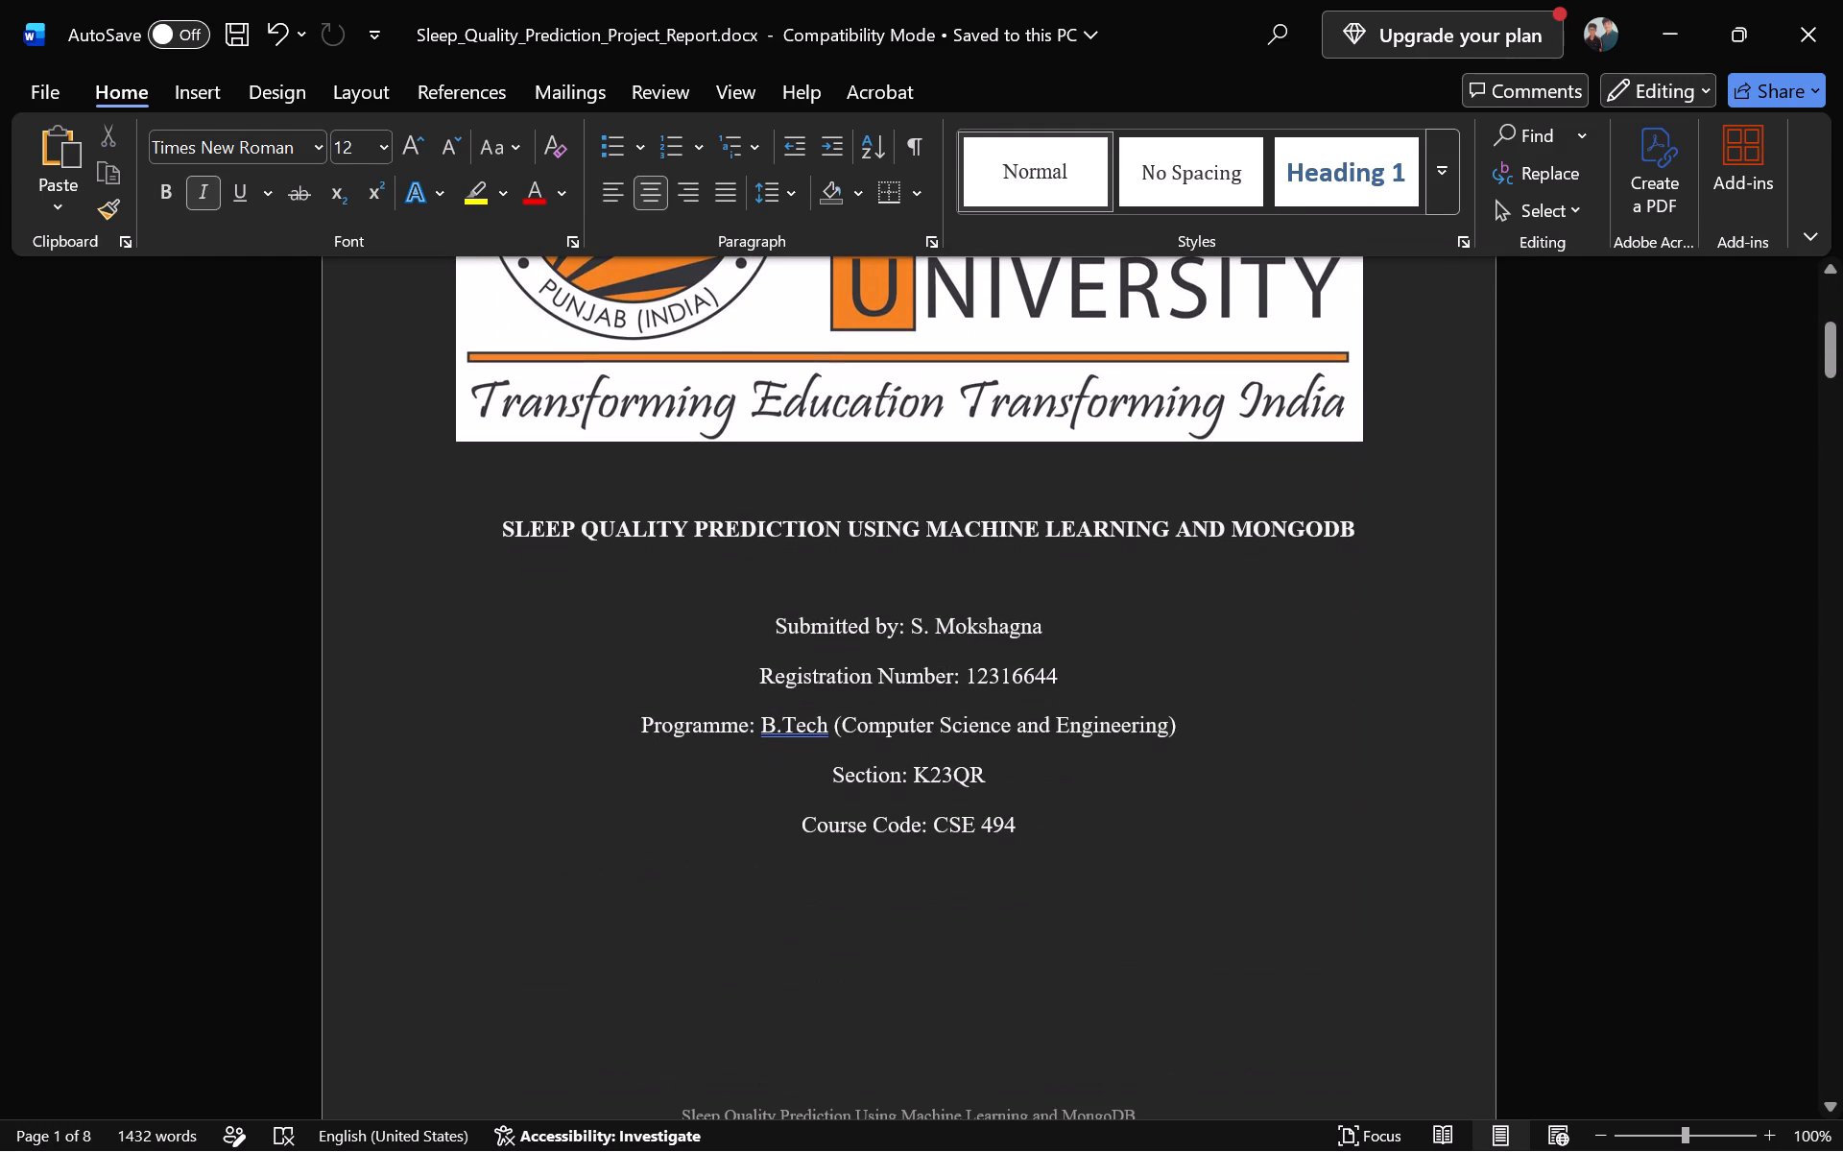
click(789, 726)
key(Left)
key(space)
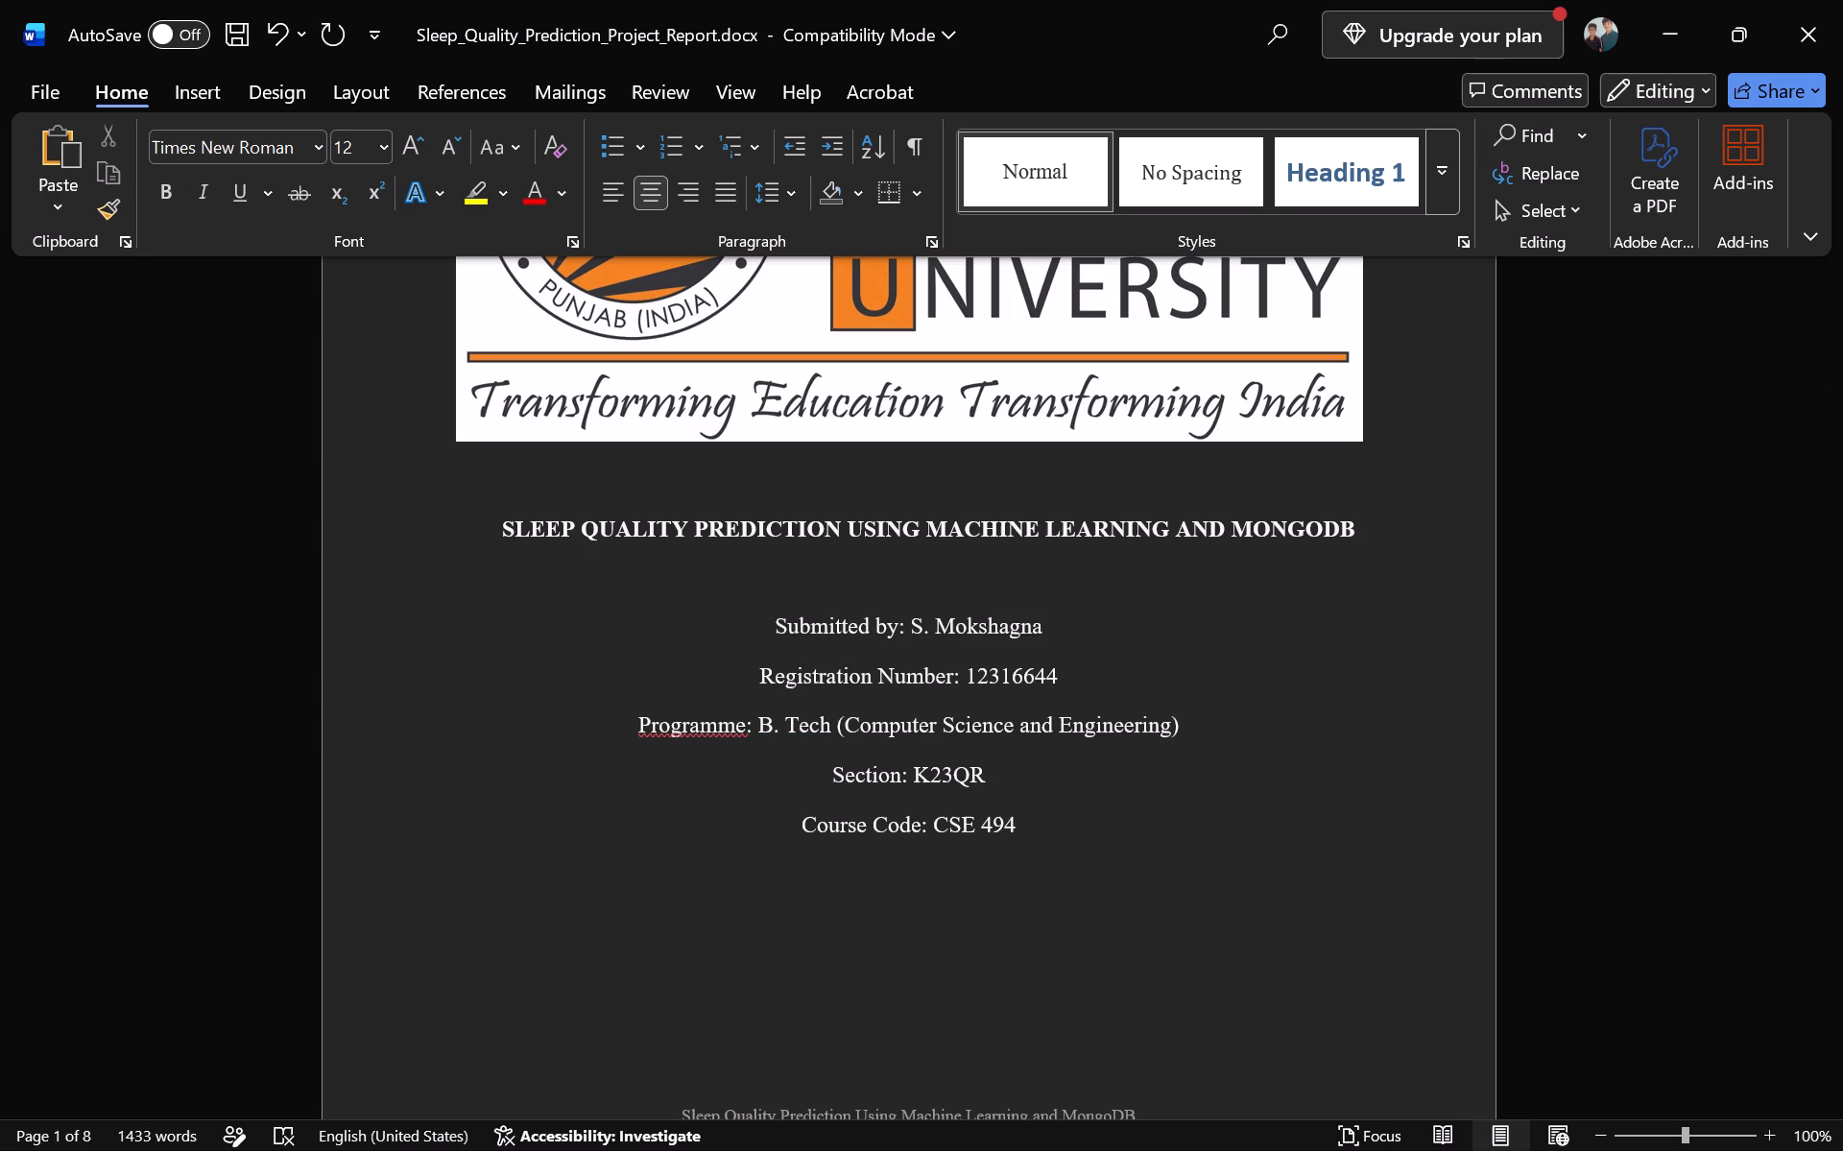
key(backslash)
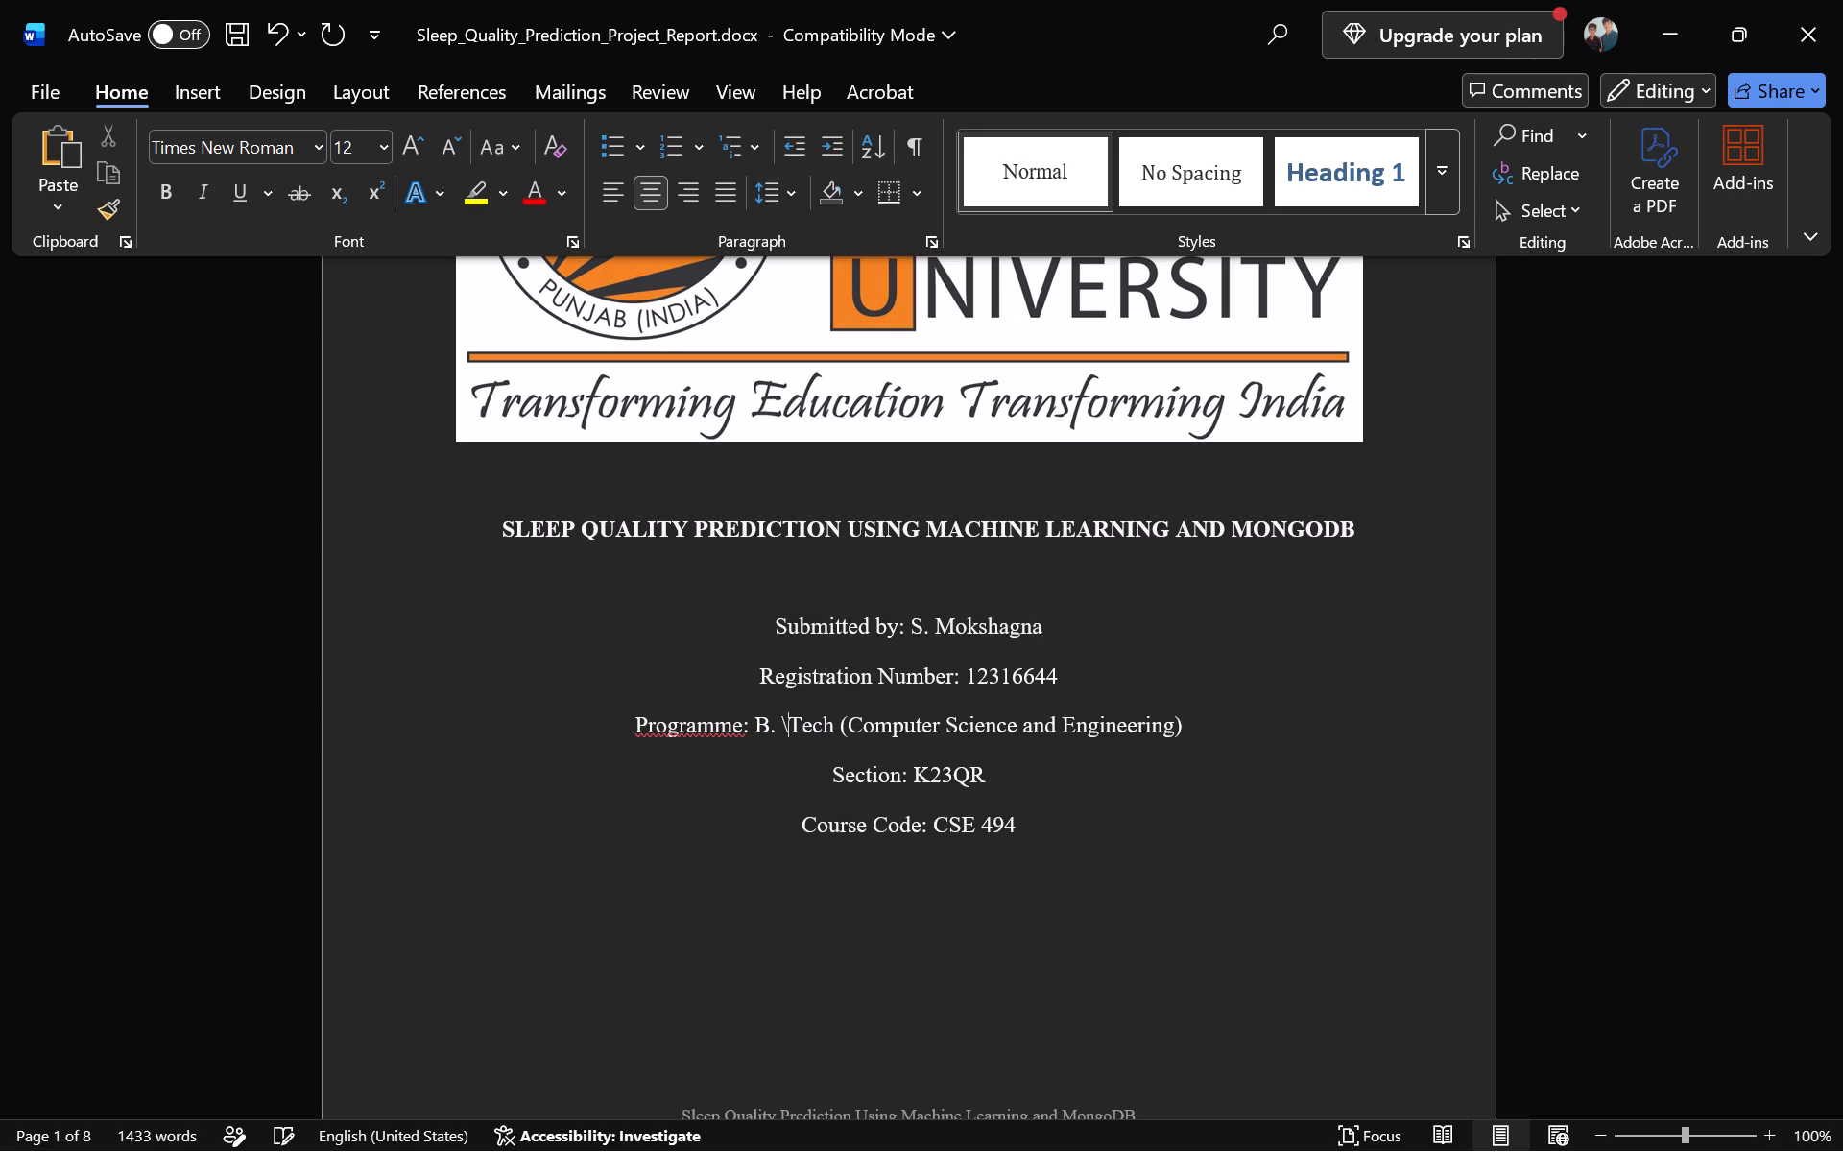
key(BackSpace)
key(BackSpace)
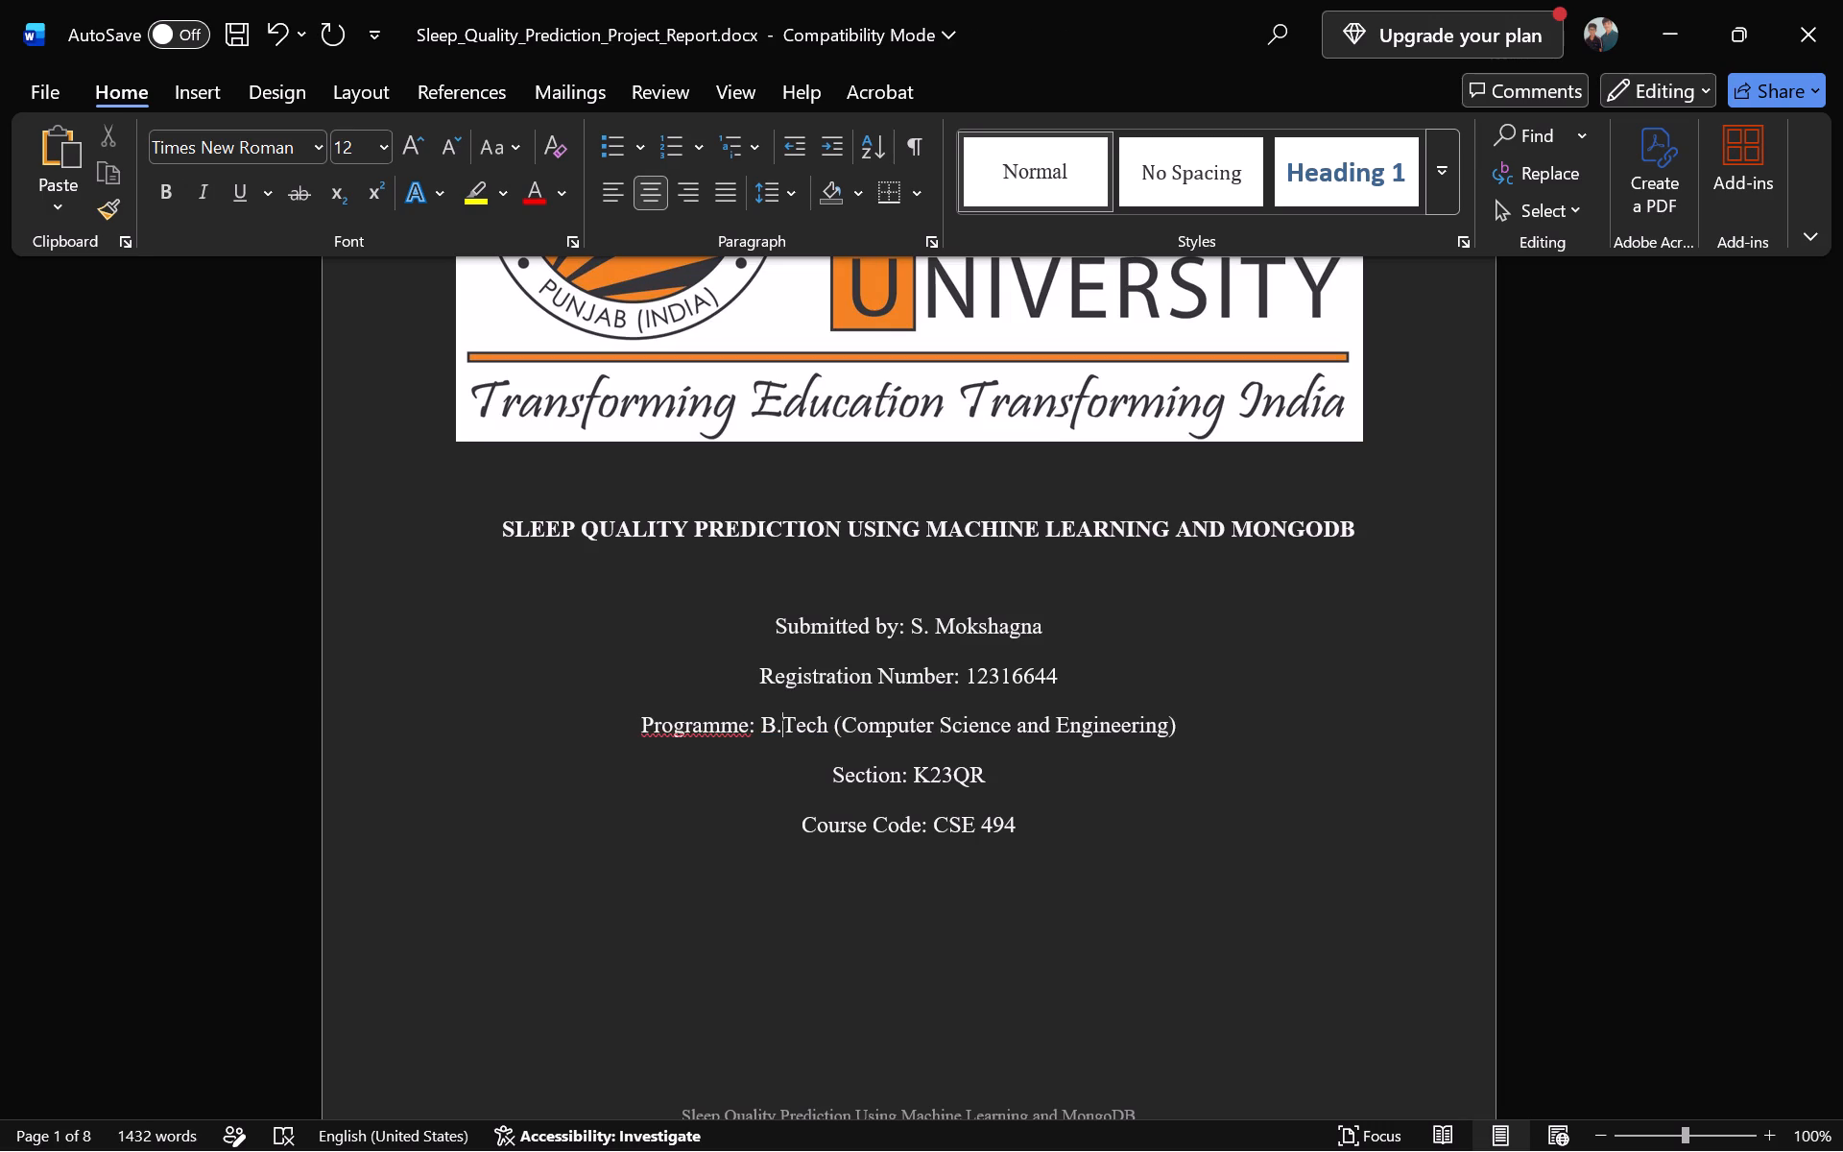
Check the spelling suggestions for the word "Programme" on the cover page without applying any.
click(679, 732)
right_click(679, 732)
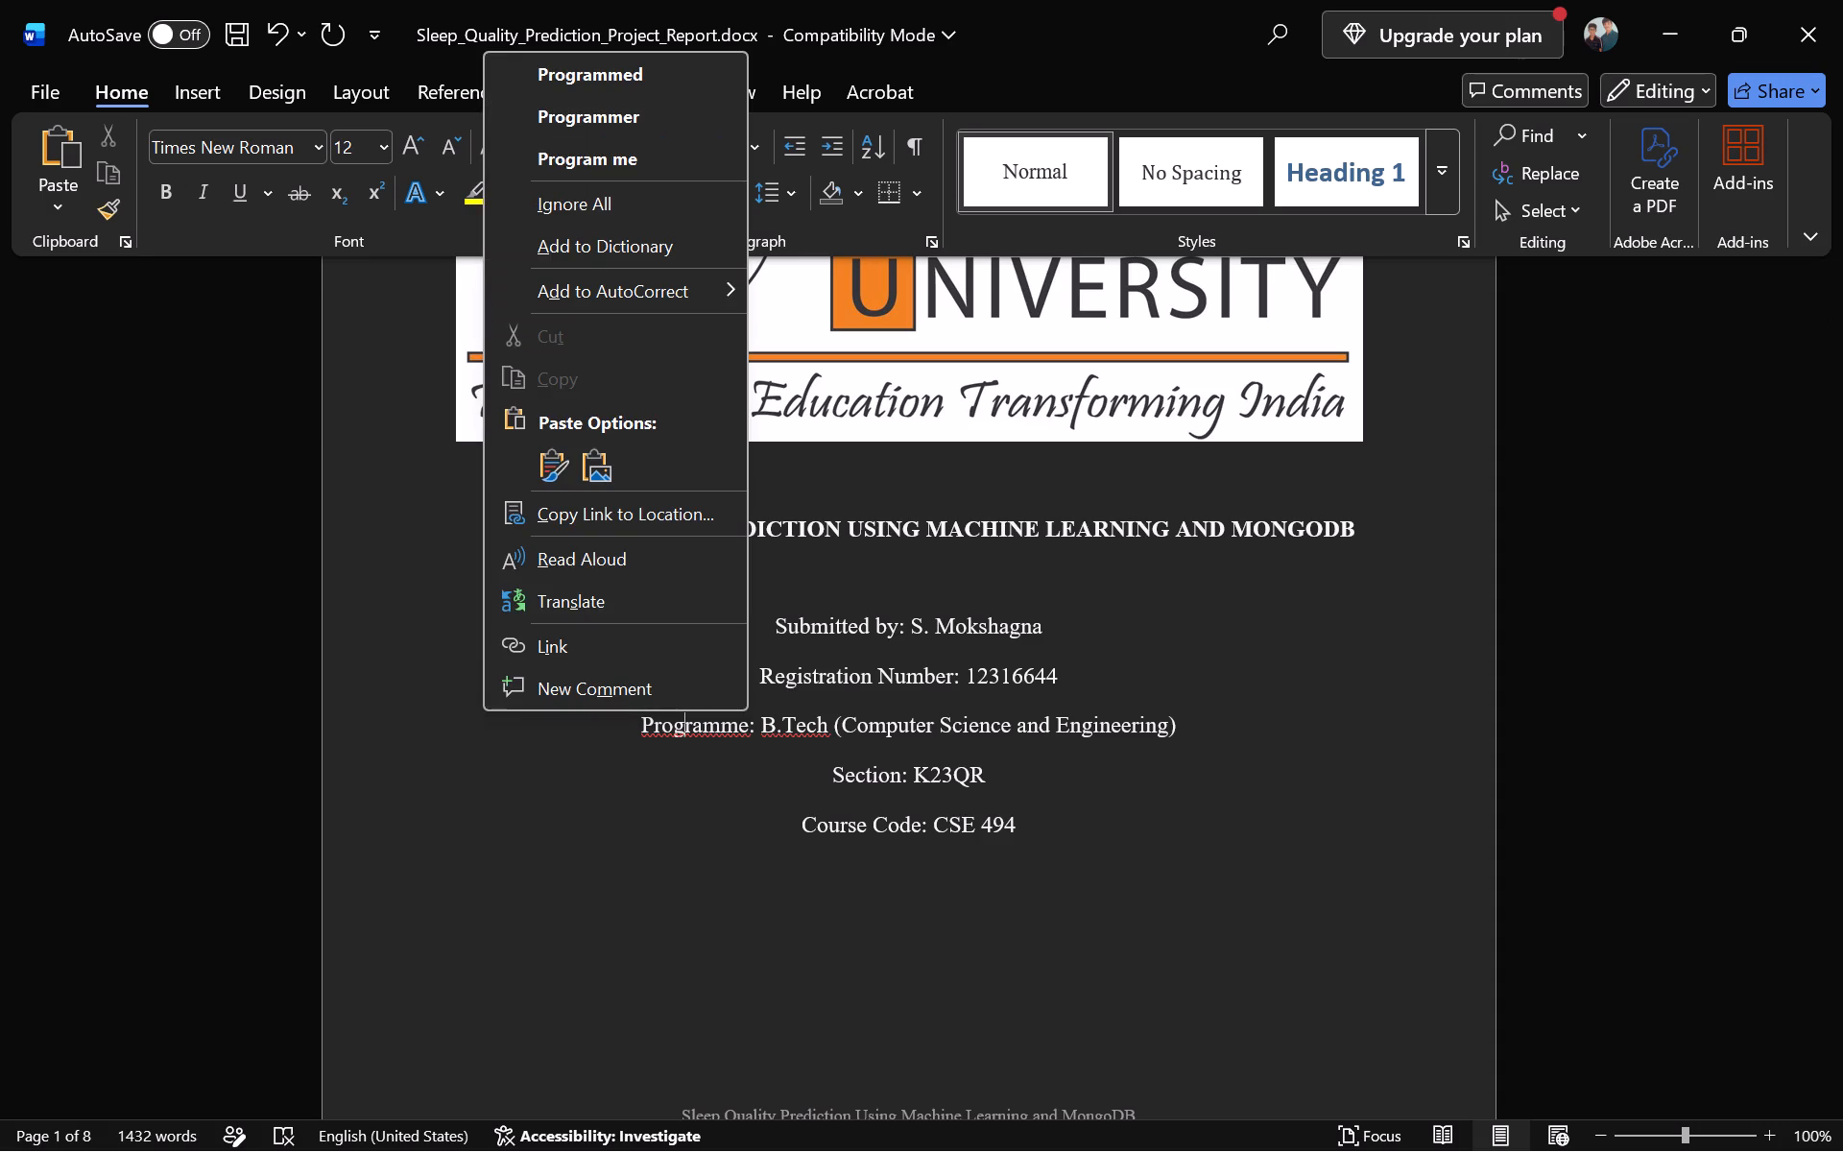
click(701, 780)
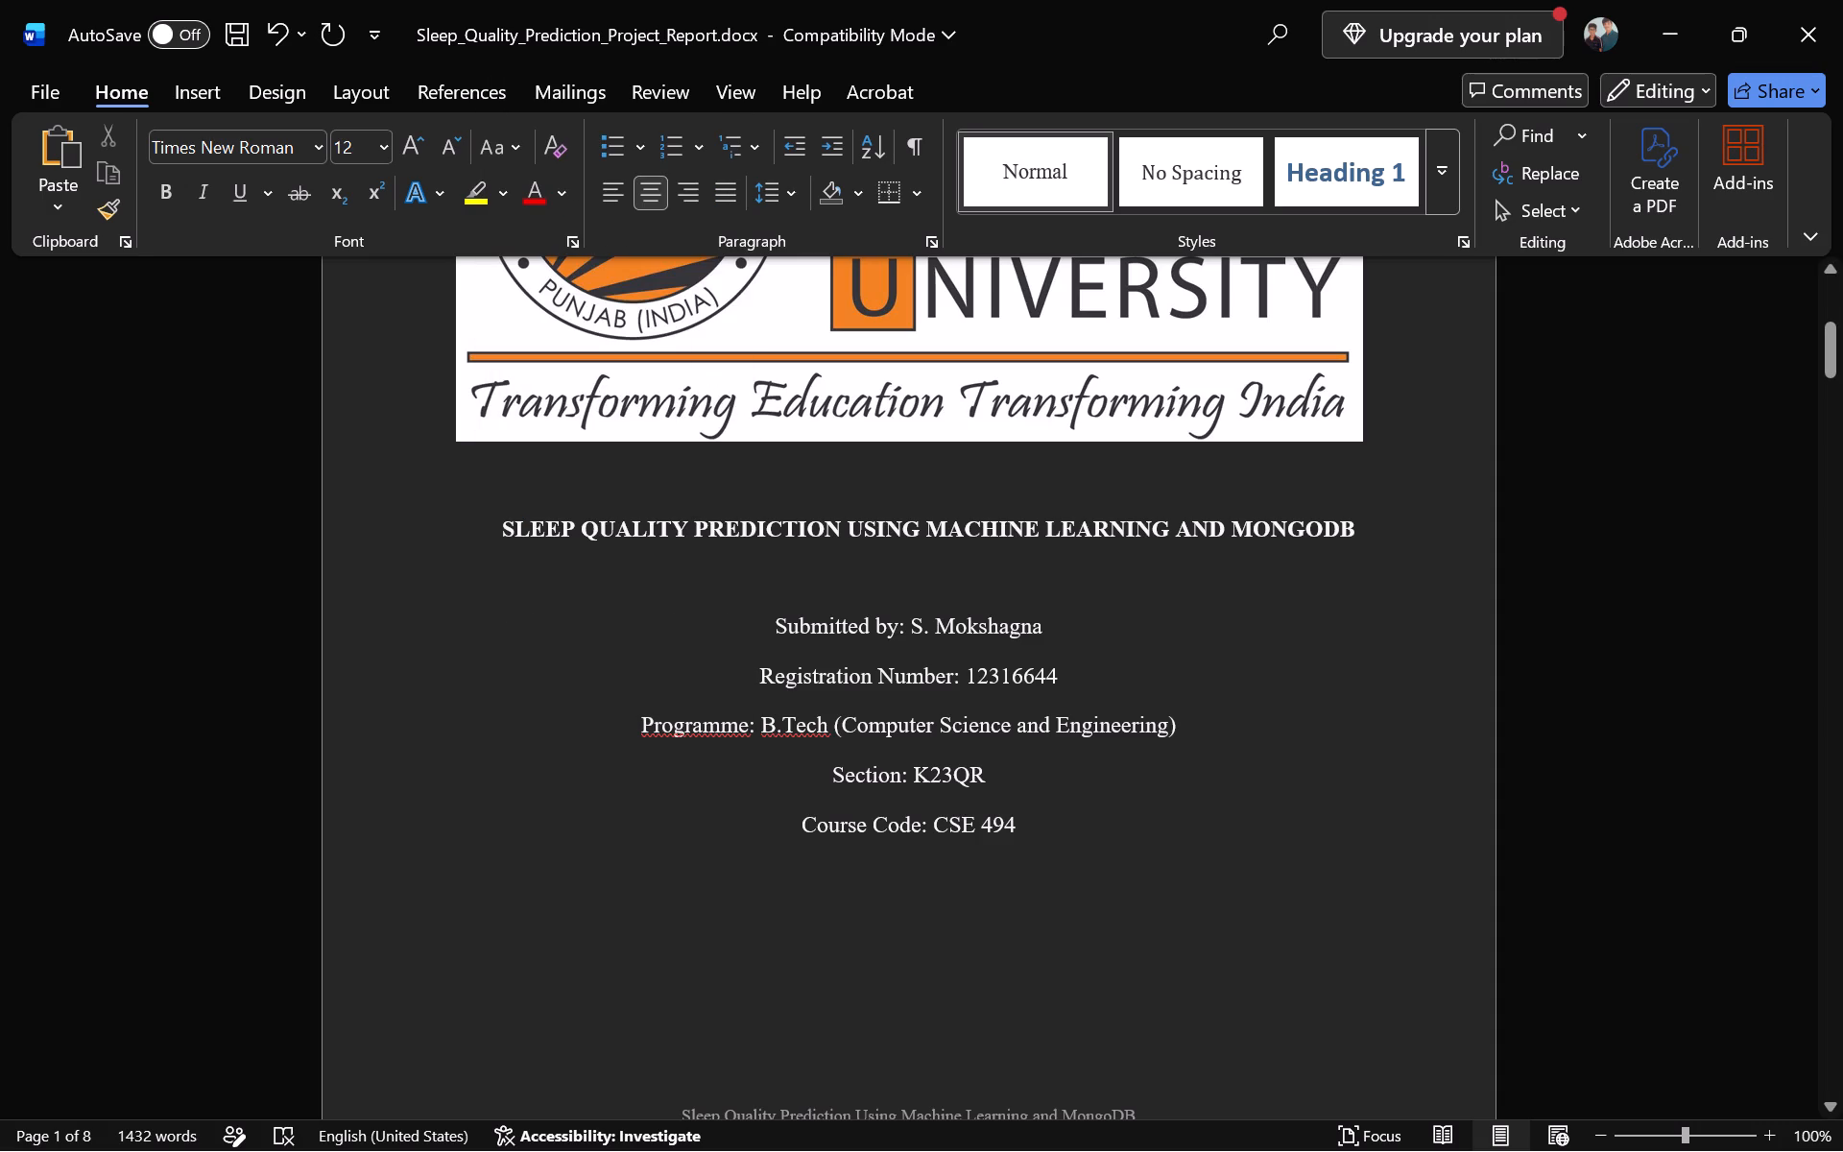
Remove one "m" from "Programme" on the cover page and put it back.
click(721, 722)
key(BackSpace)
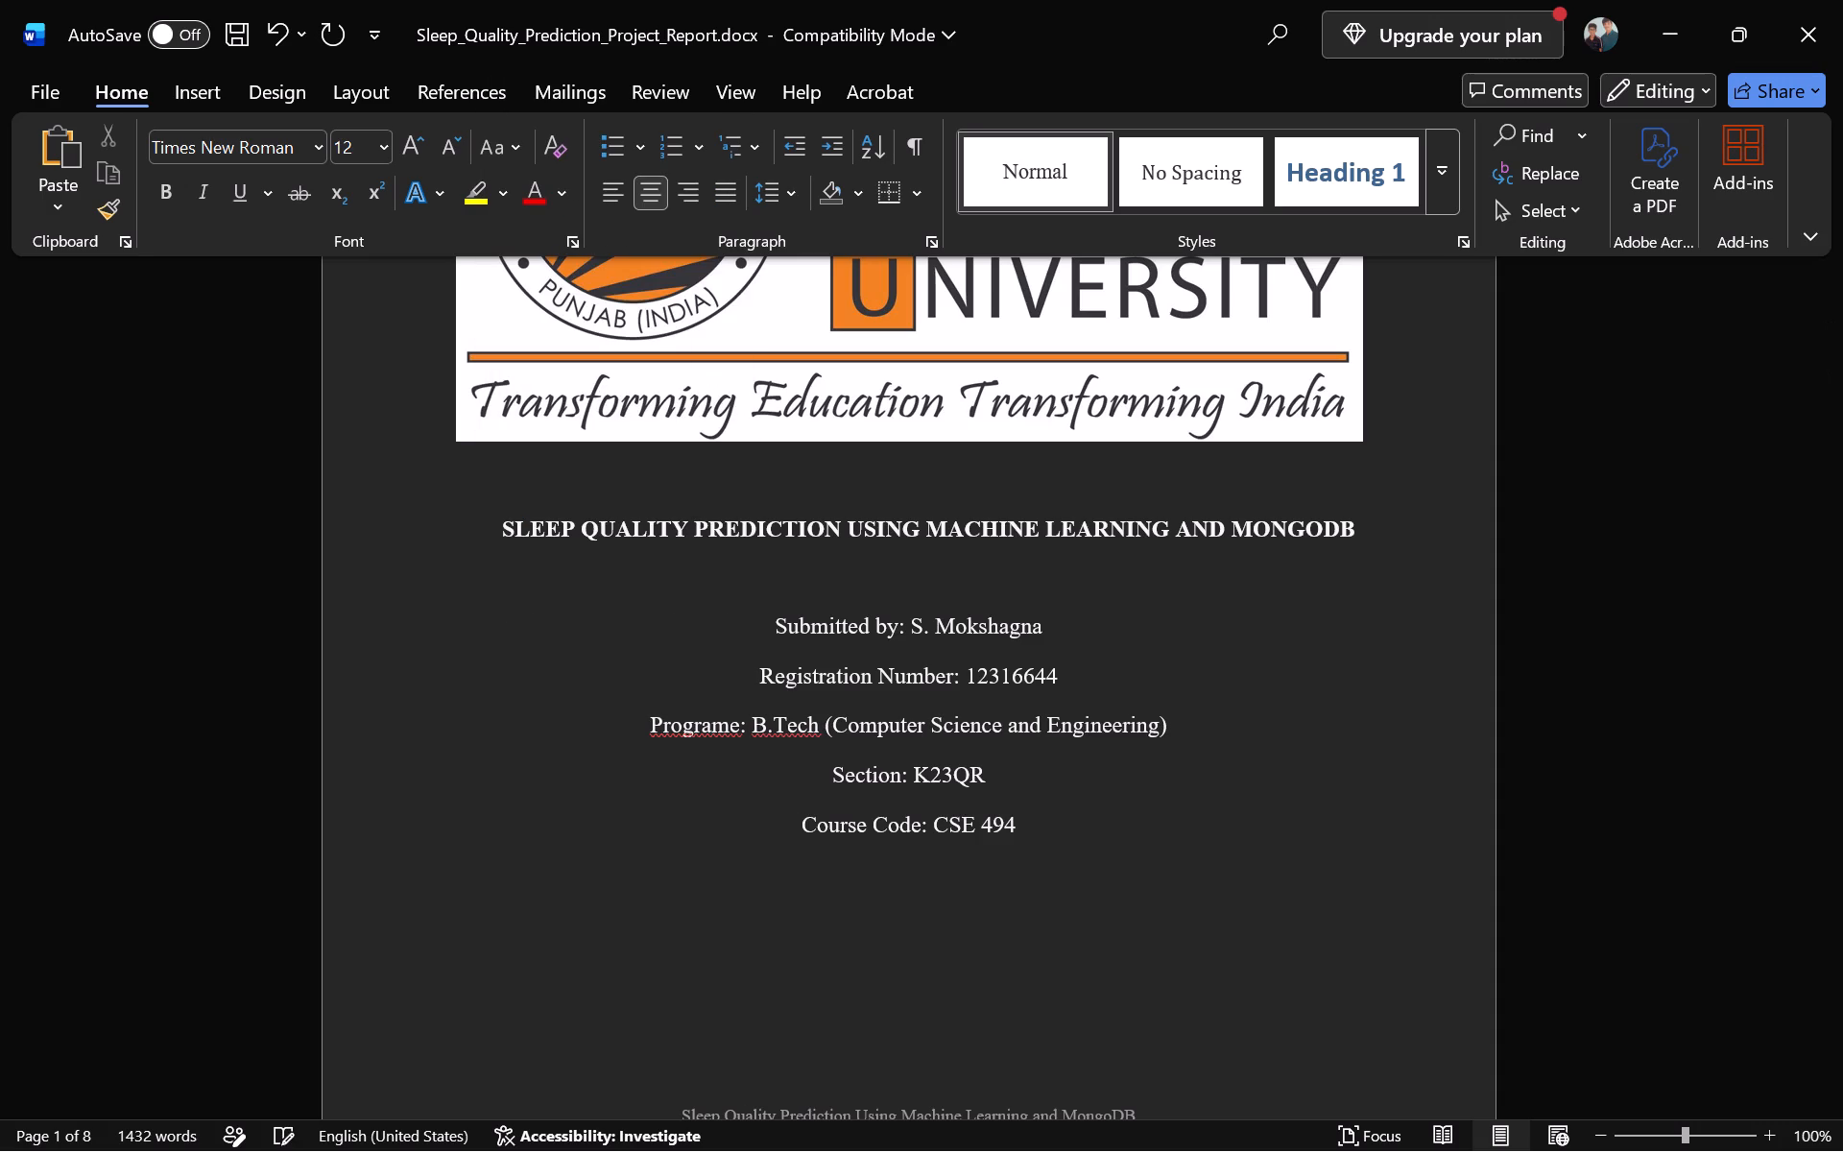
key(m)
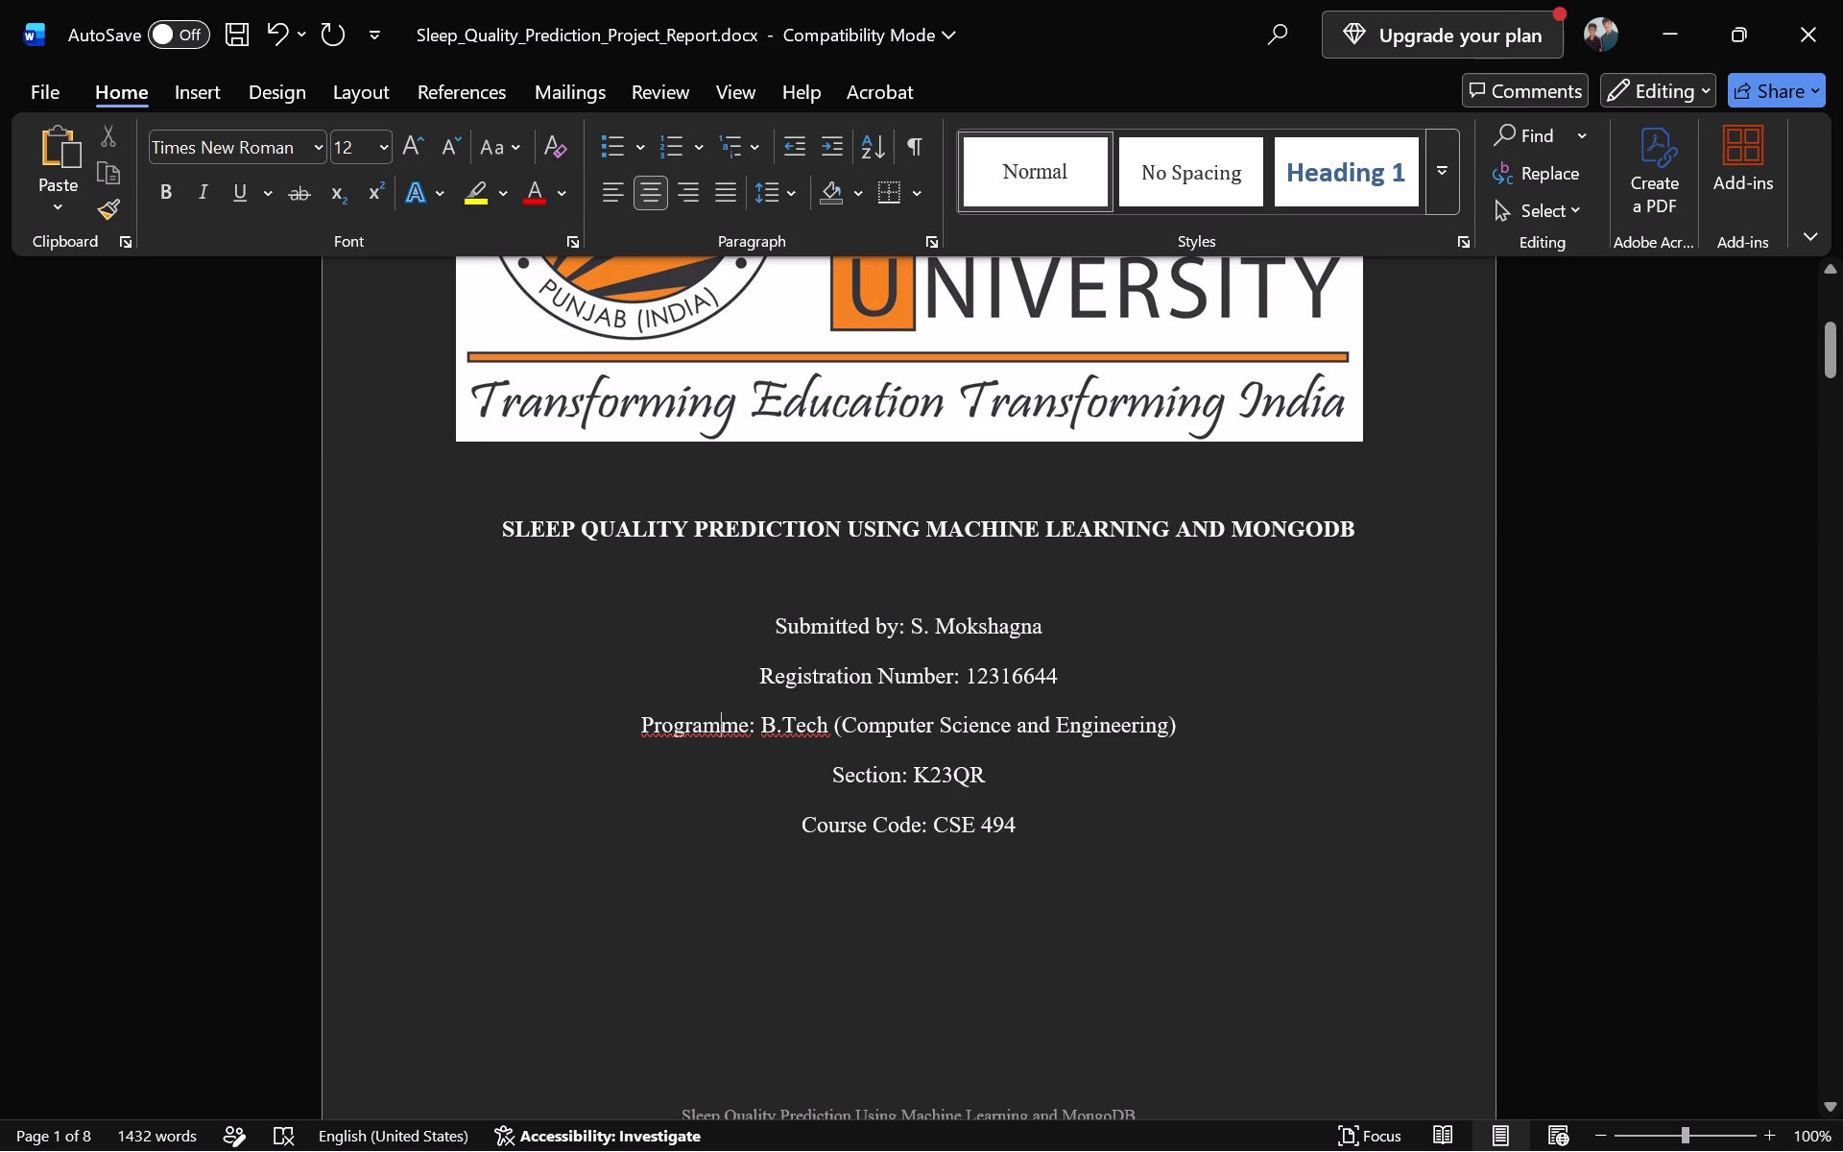
Ignore all spelling flags for "Programme" and dismiss the flag on "B.Tech" in the cover page's Programme line.
right_click(726, 731)
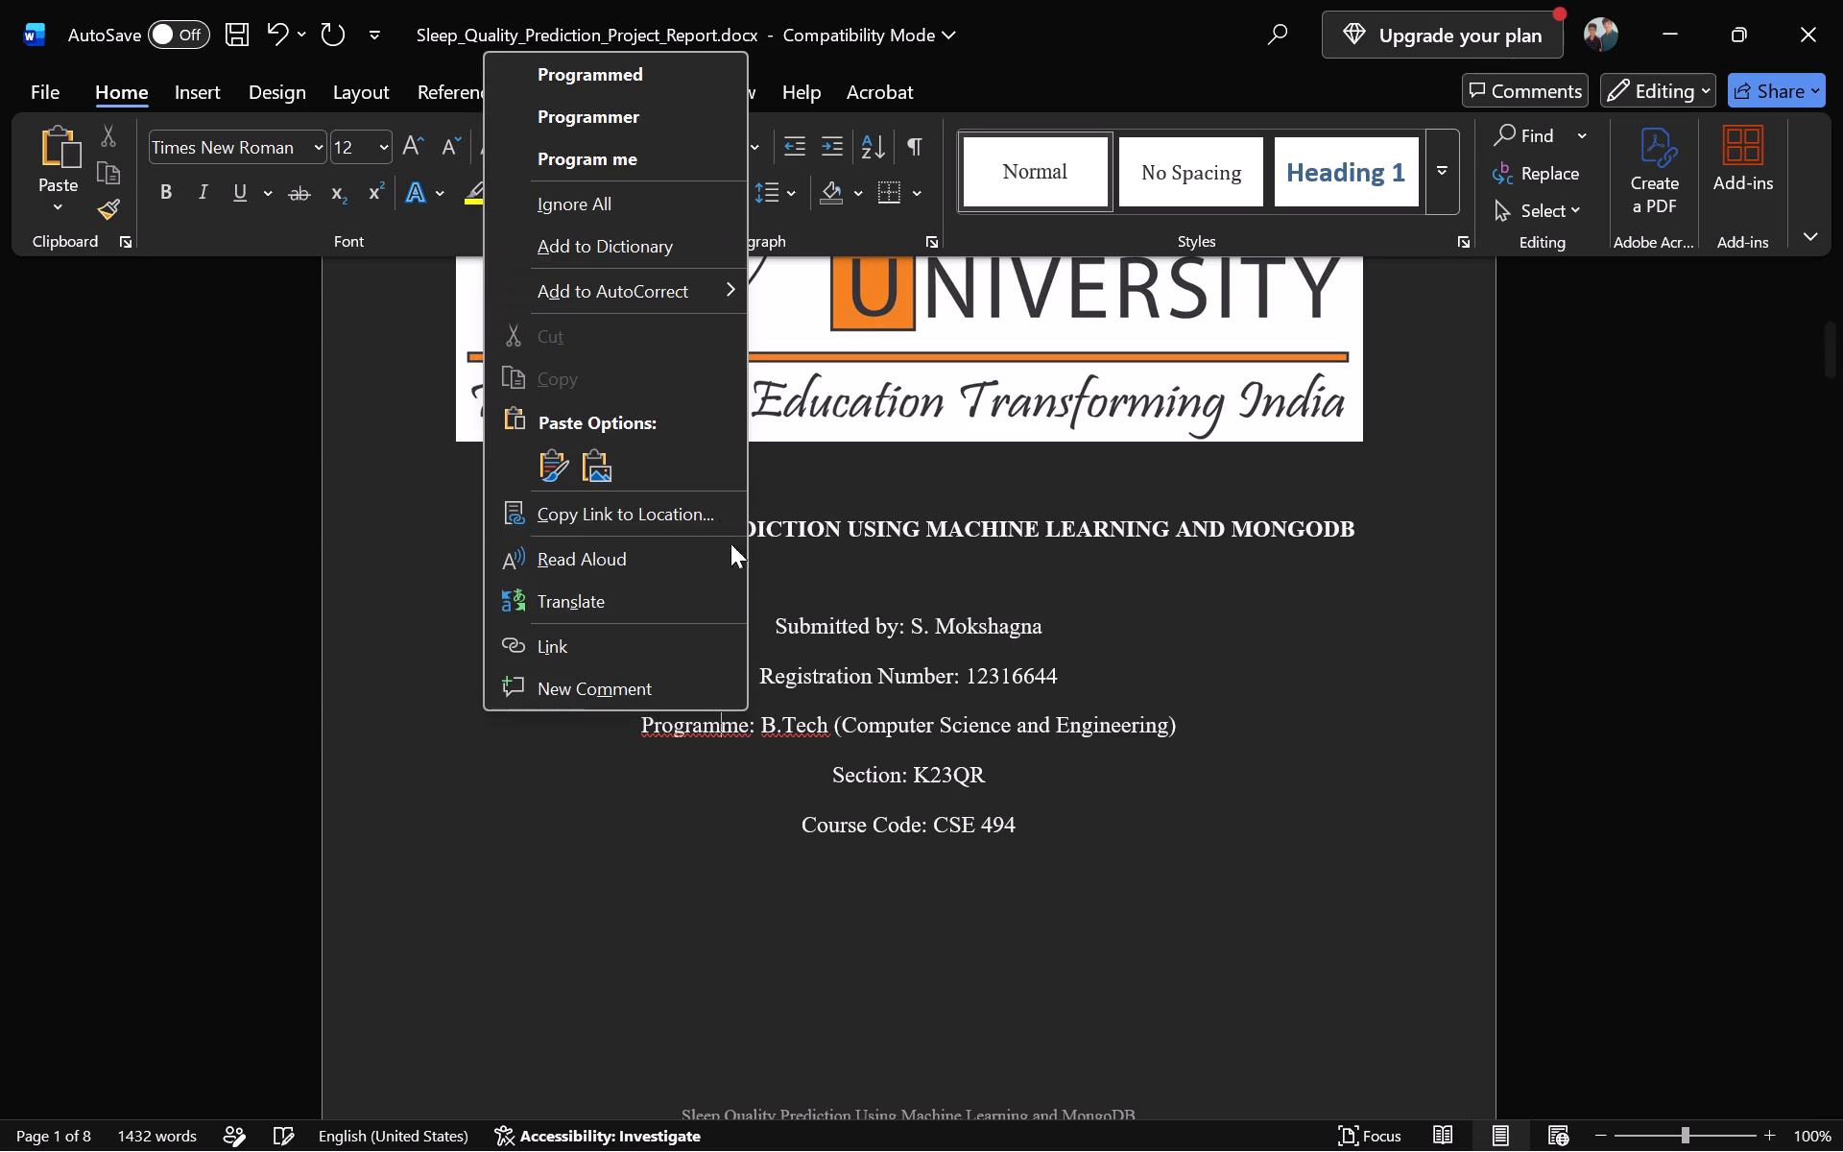
click(677, 216)
click(808, 731)
right_click(808, 731)
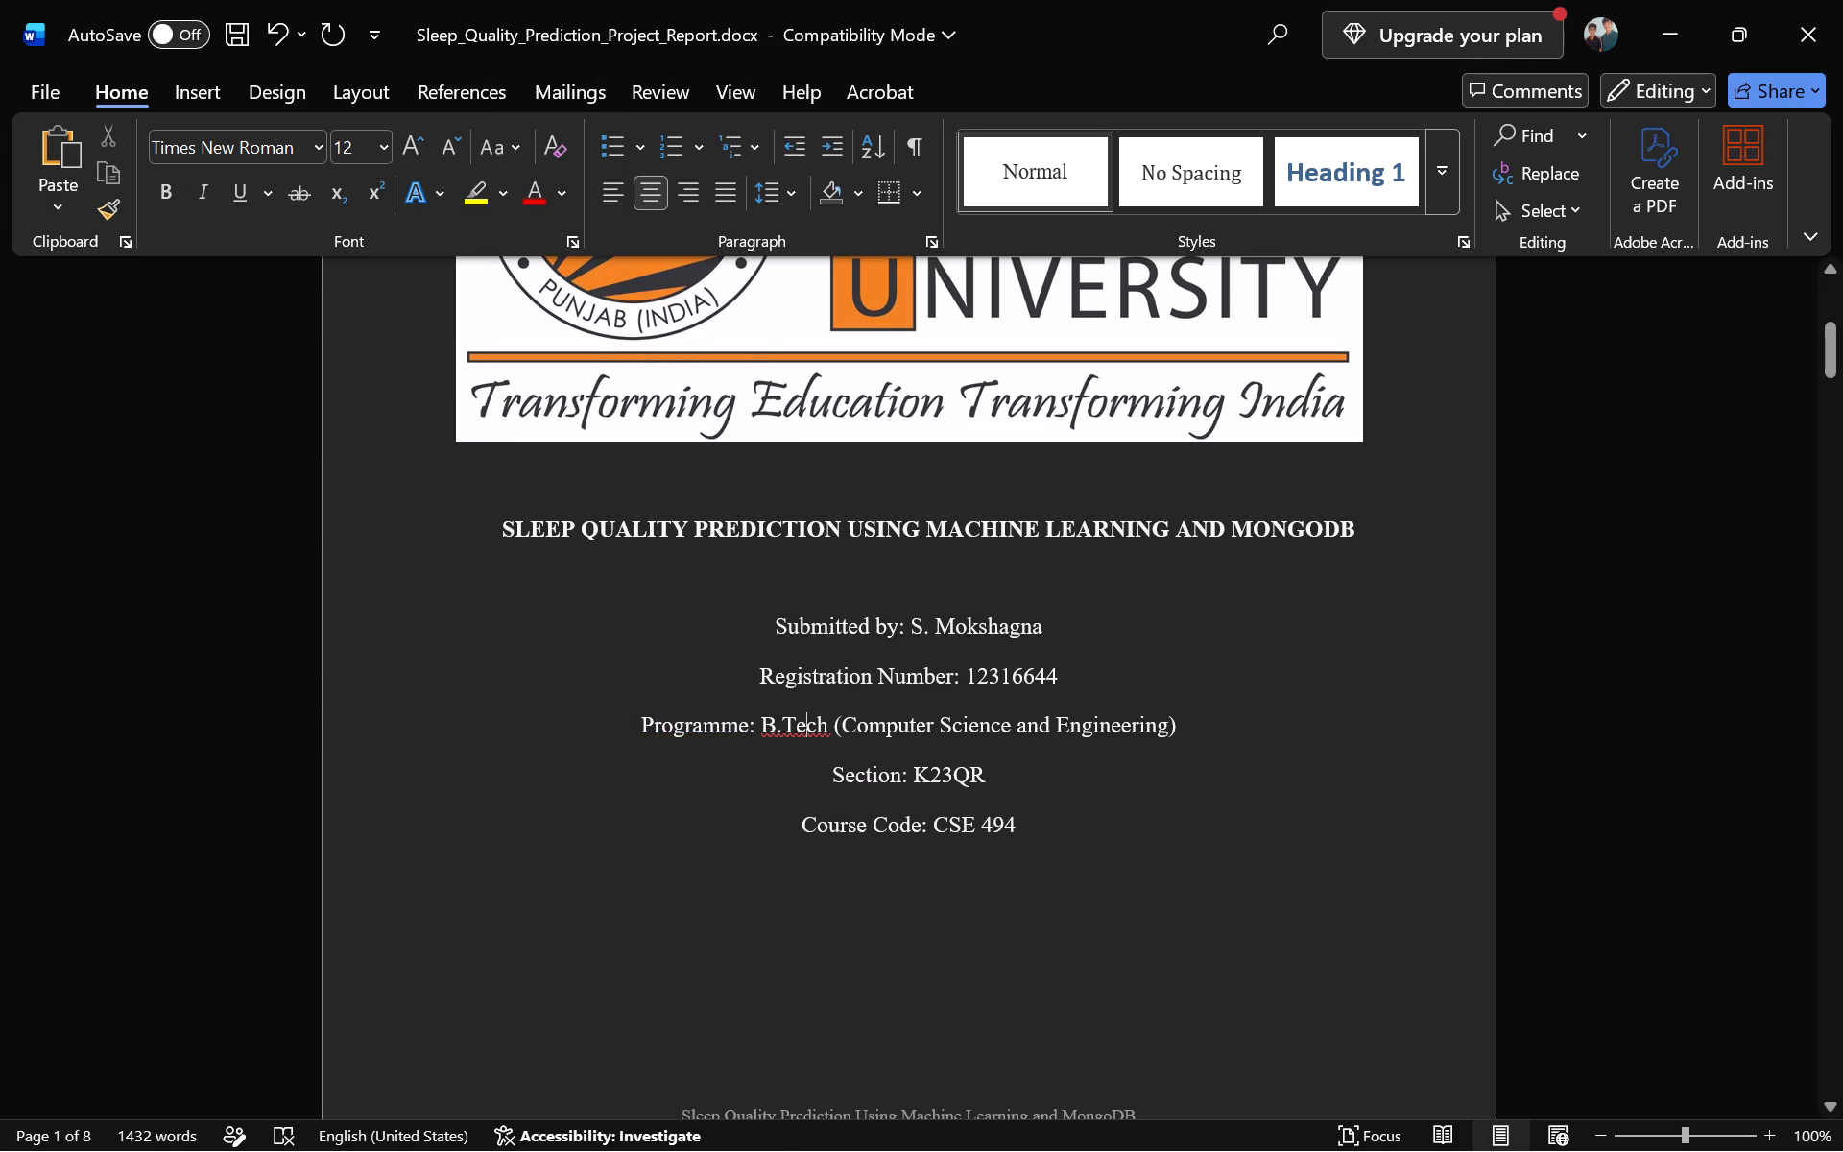
click(711, 641)
Save the report document.
key(ctrl+s)
Review the report from the cover page through section 4, MongoDB Database Implementation, checking text, tables, headers and footers.
scroll(874, 772, down, 3)
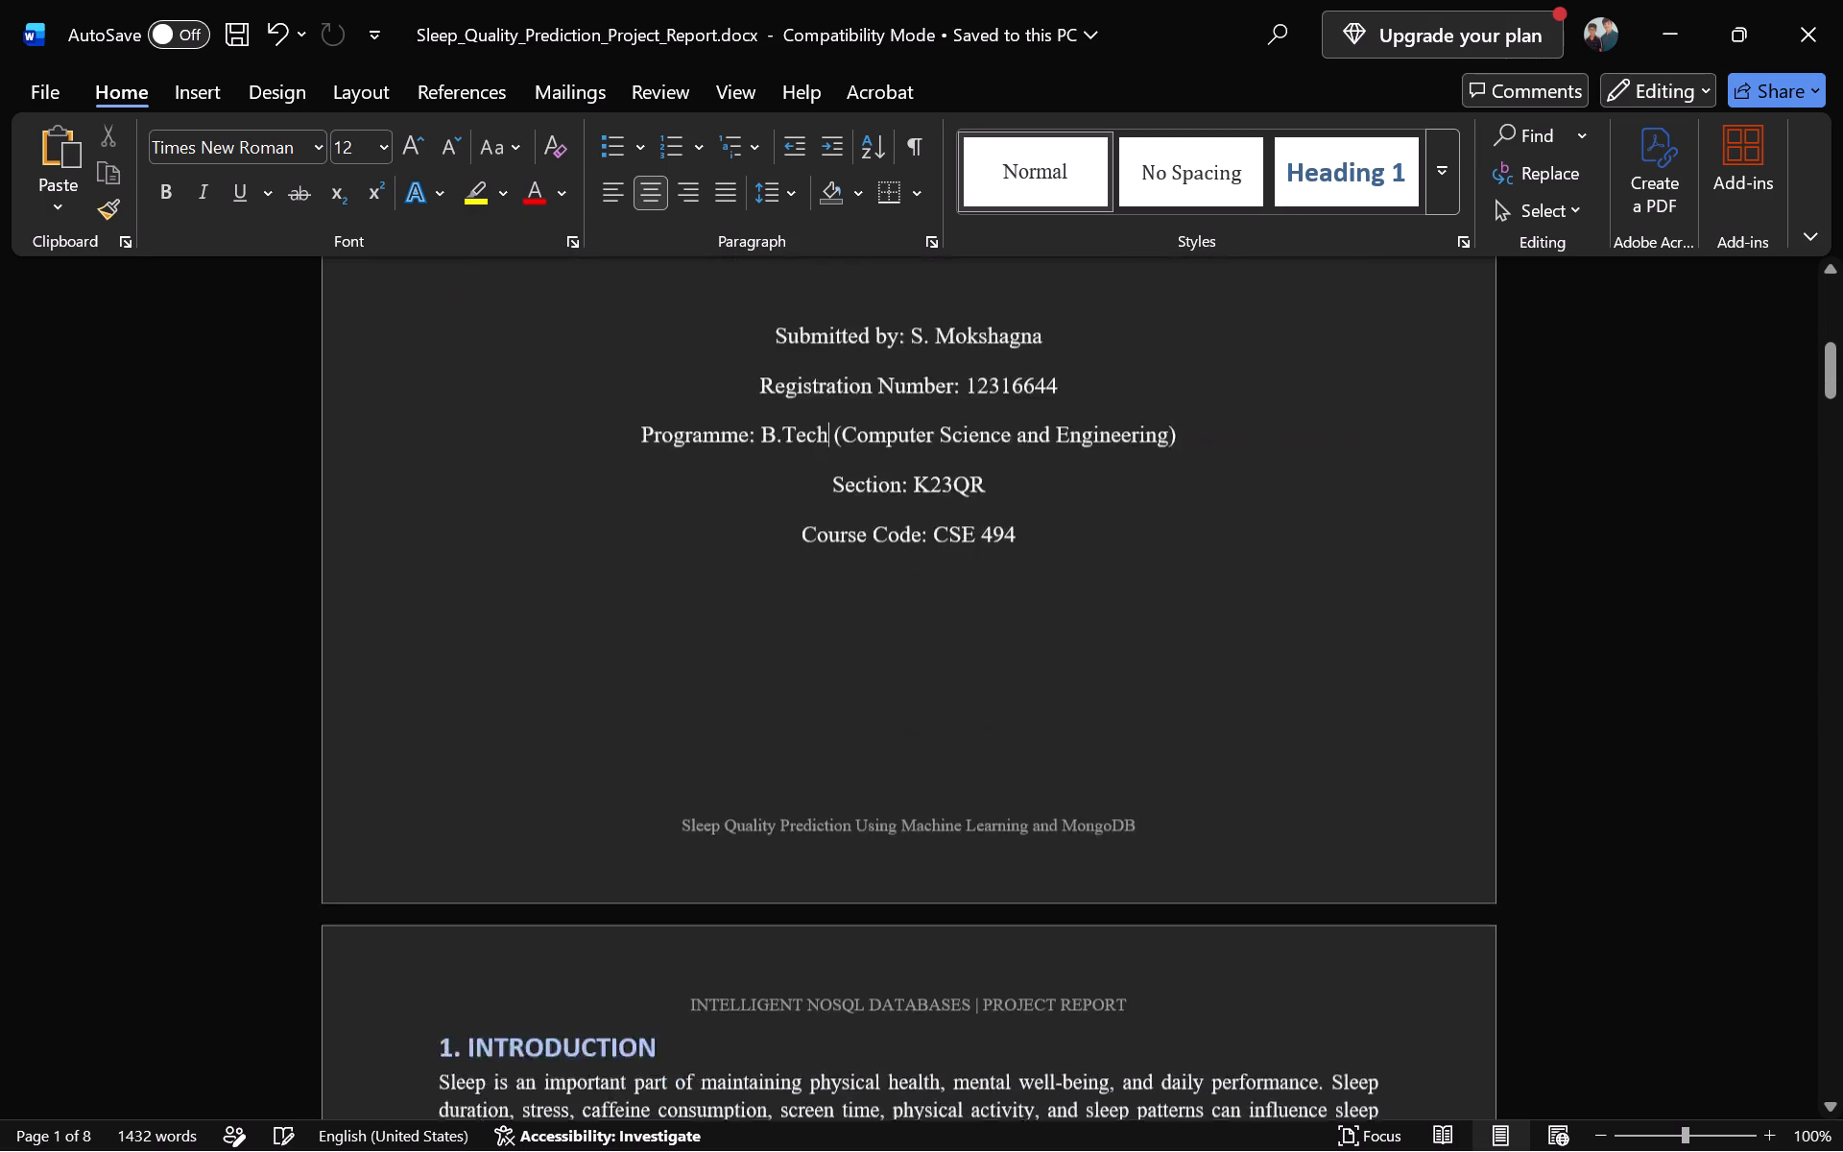
scroll(874, 772, up, 1)
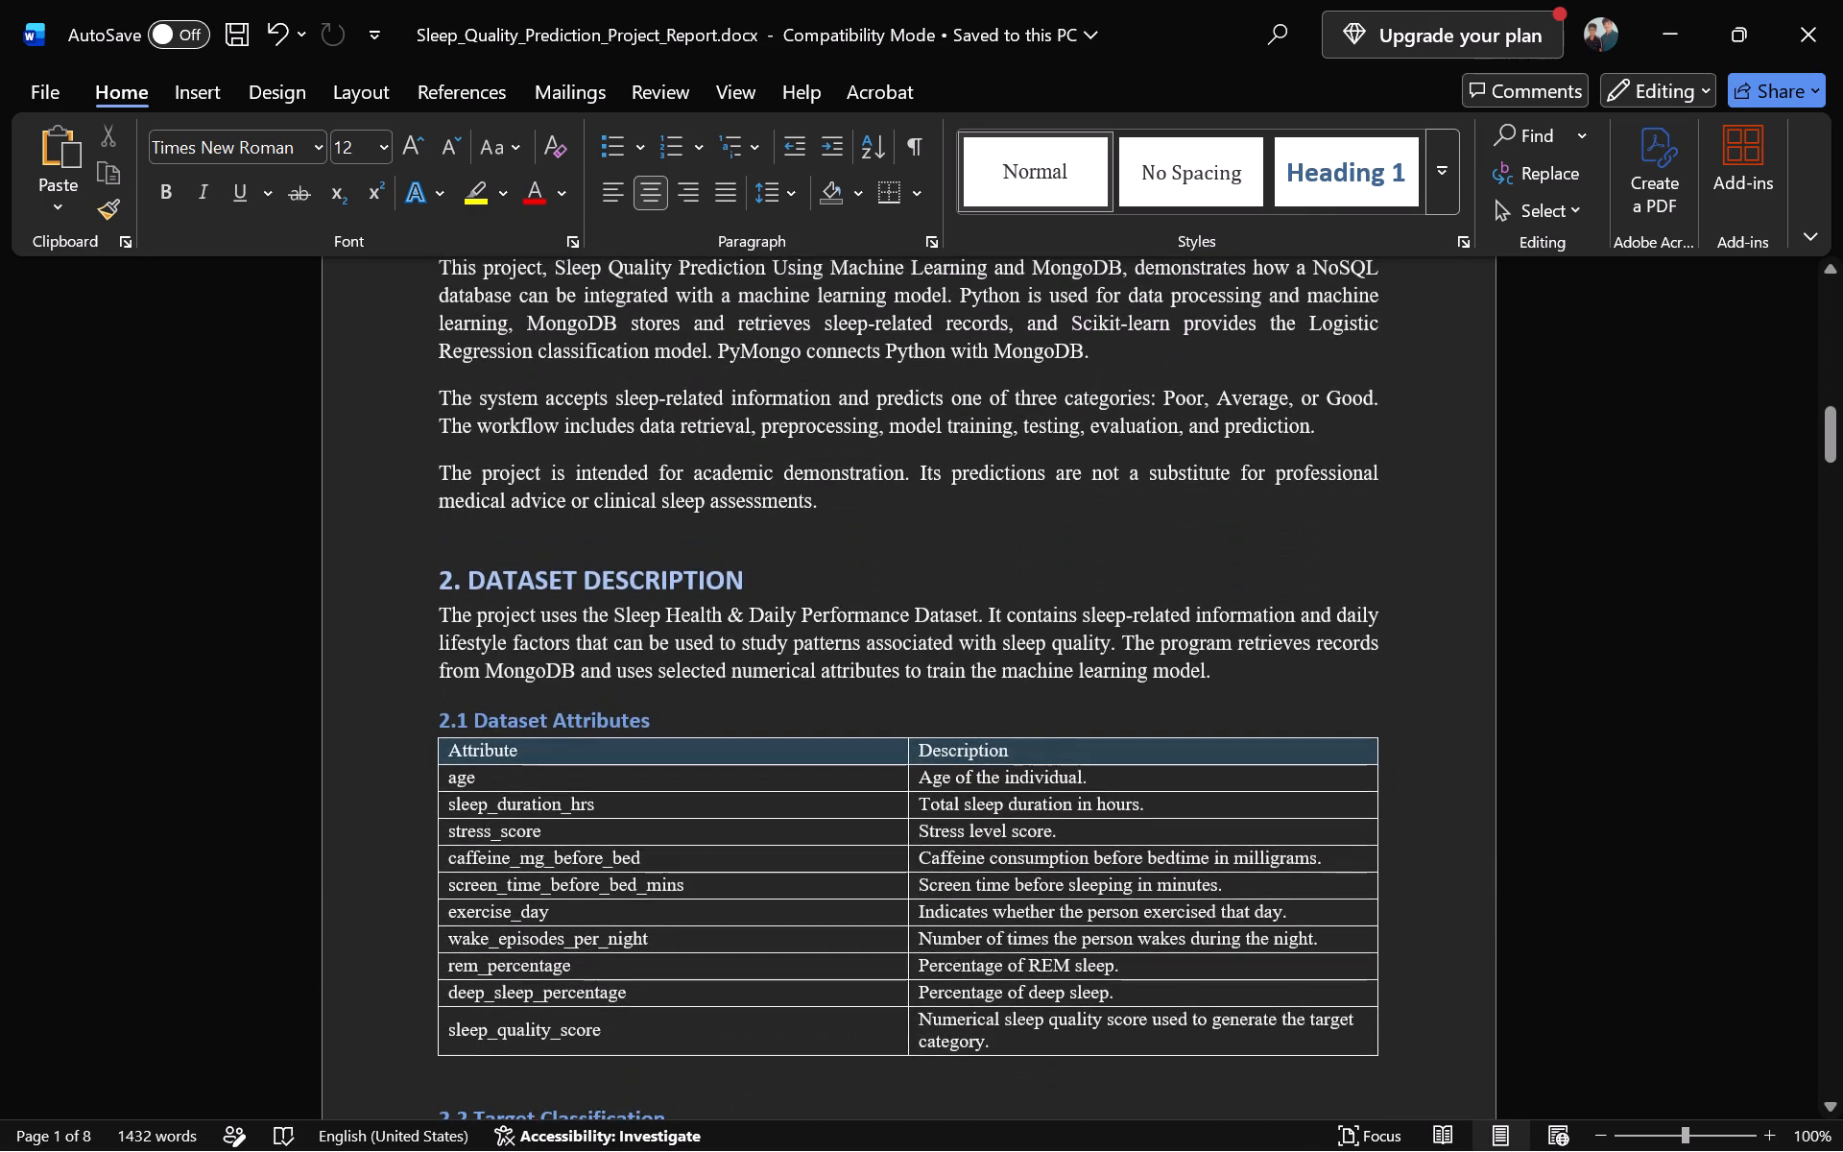
scroll(874, 772, down, 3)
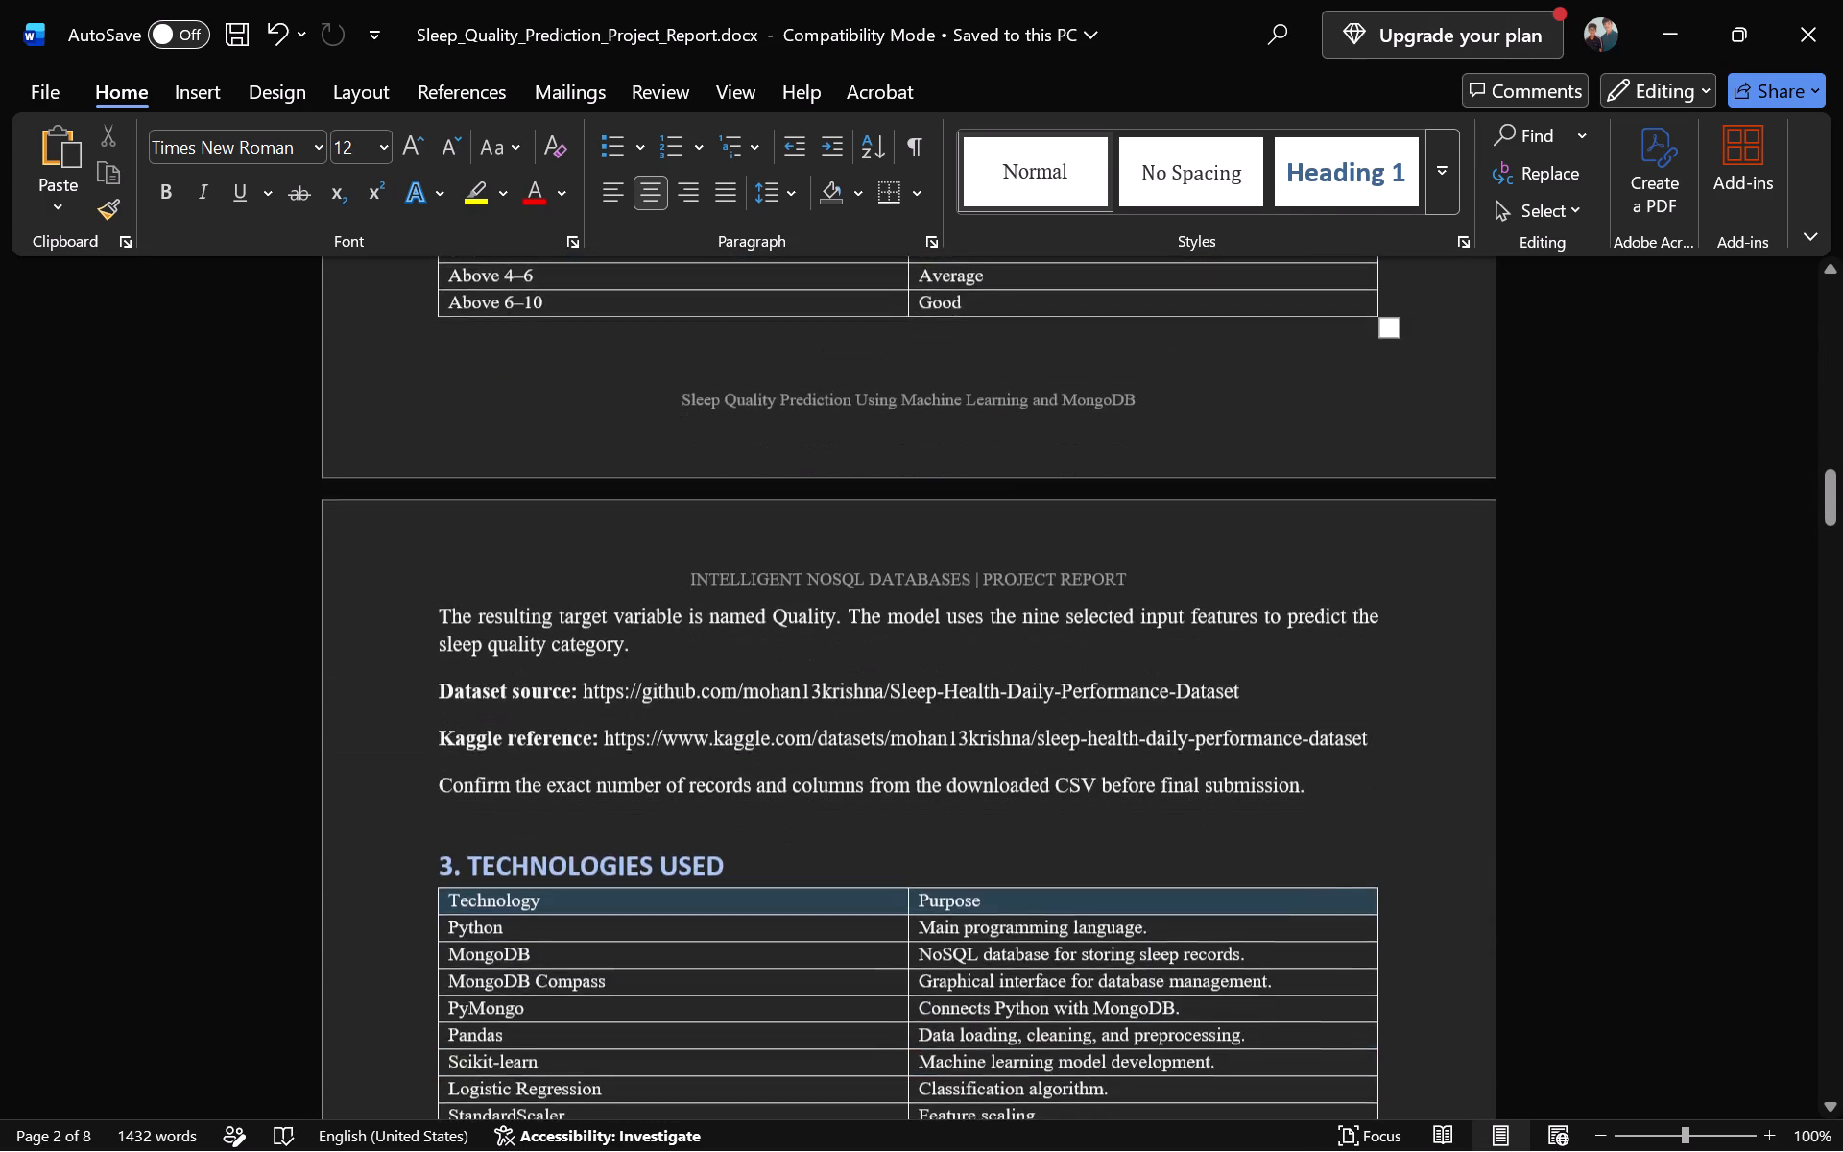
scroll(874, 772, down, 3)
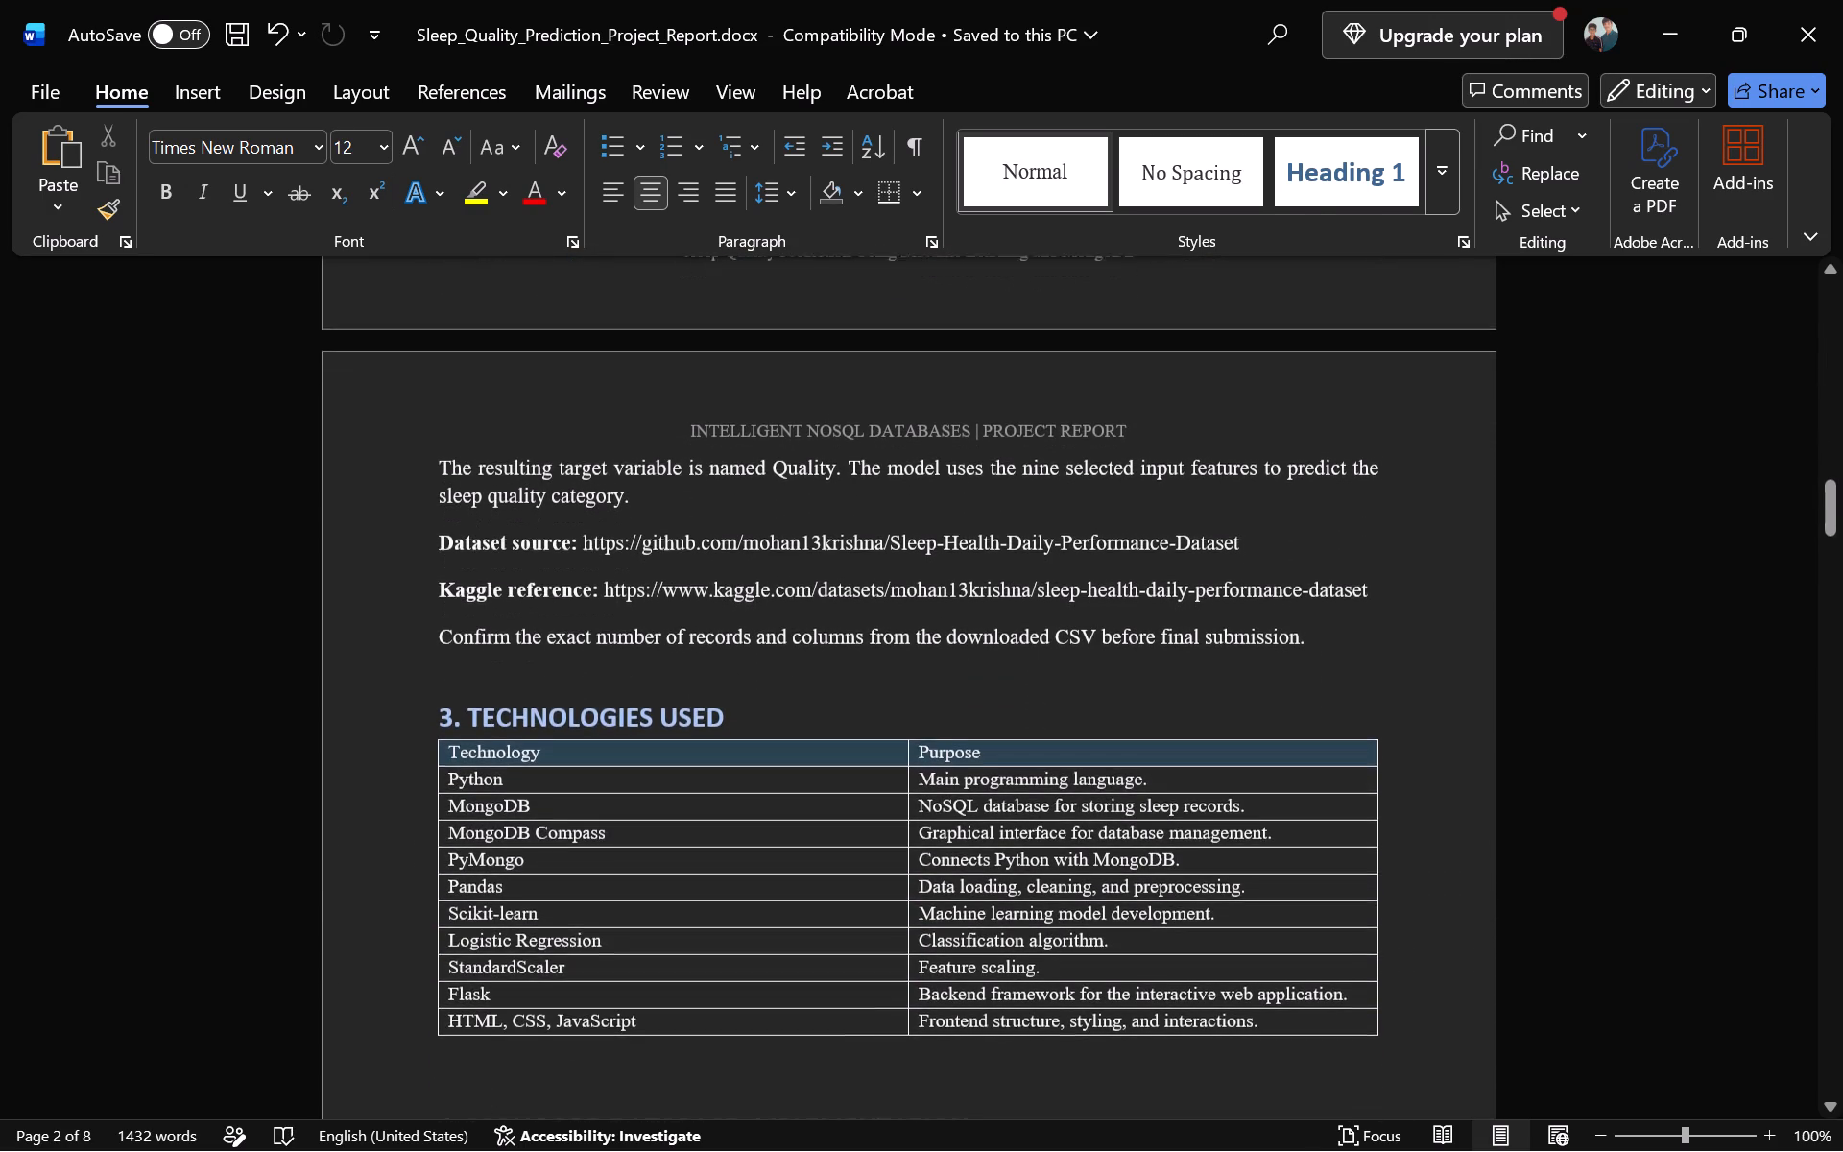
scroll(874, 772, down, 1)
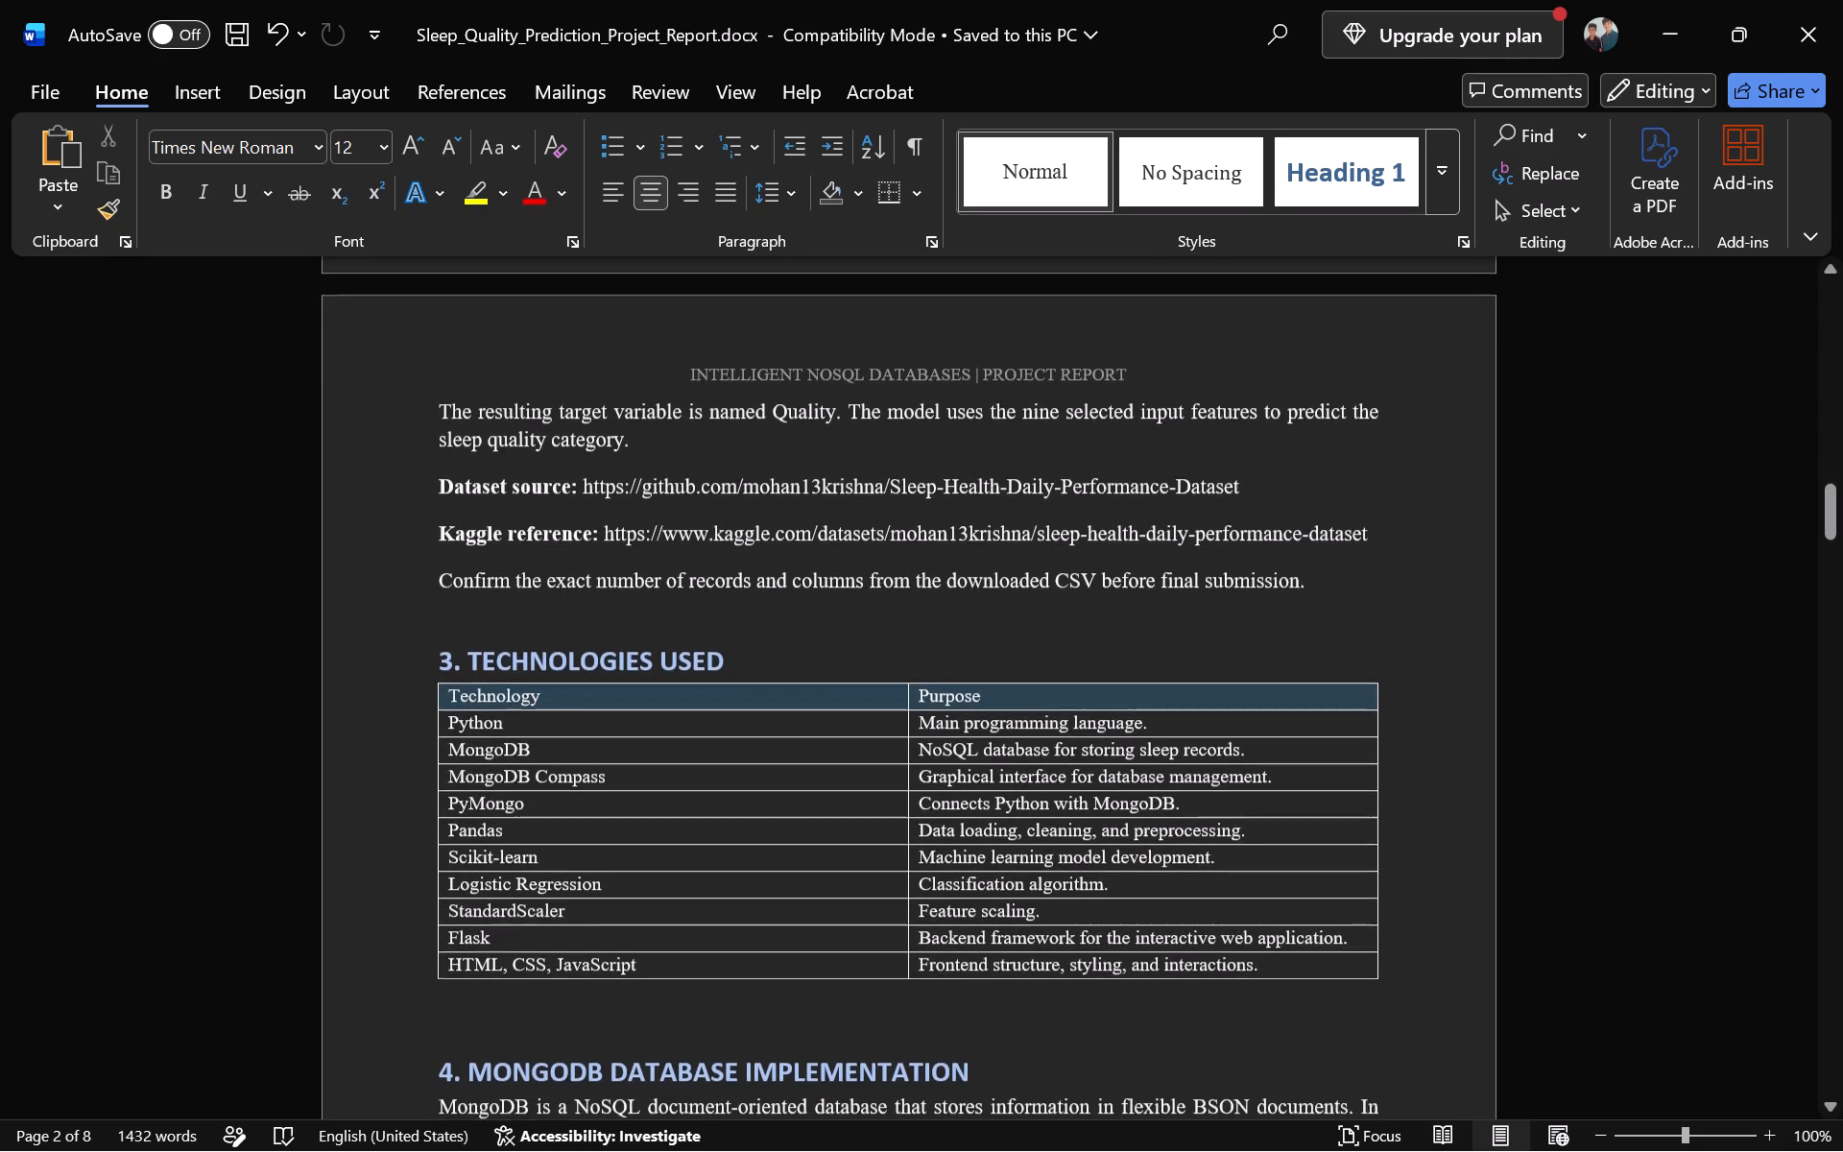
scroll(874, 772, down, 2)
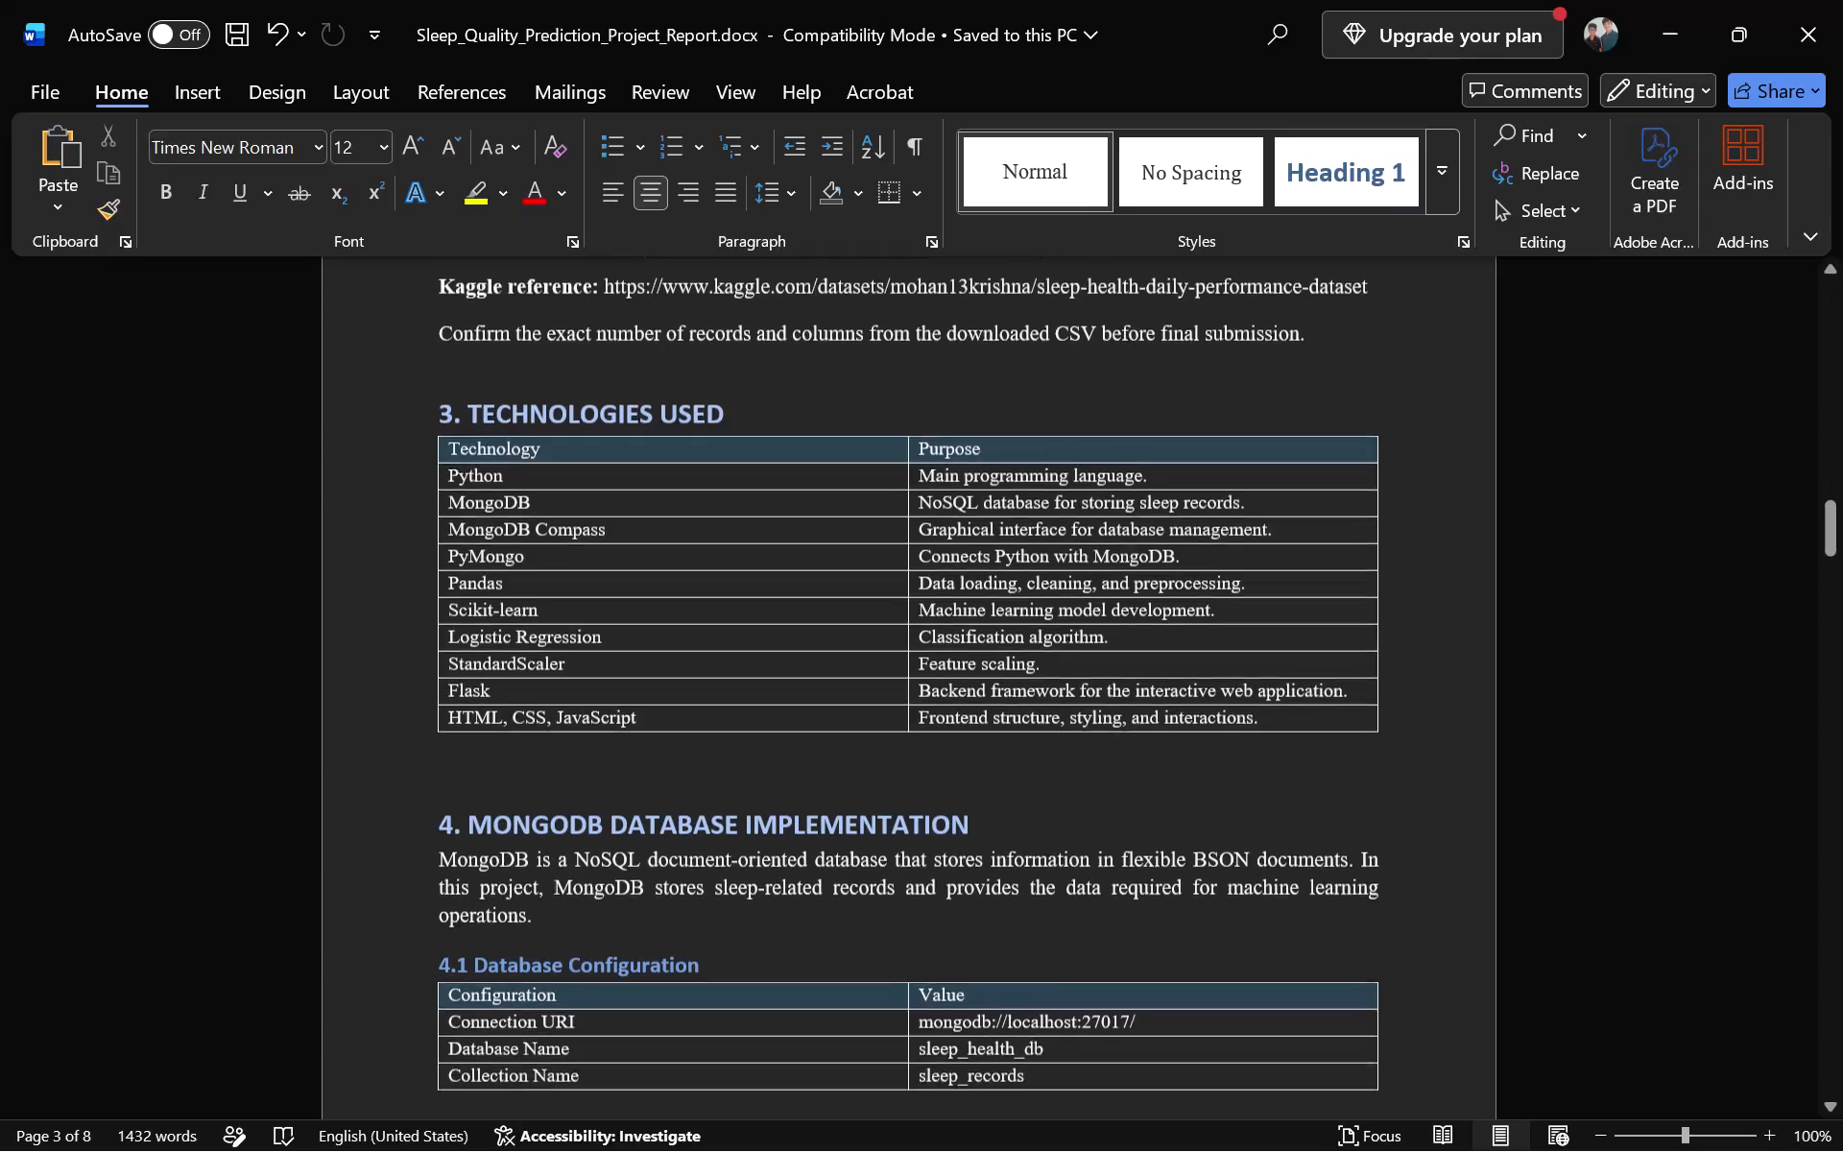
scroll(874, 772, down, 3)
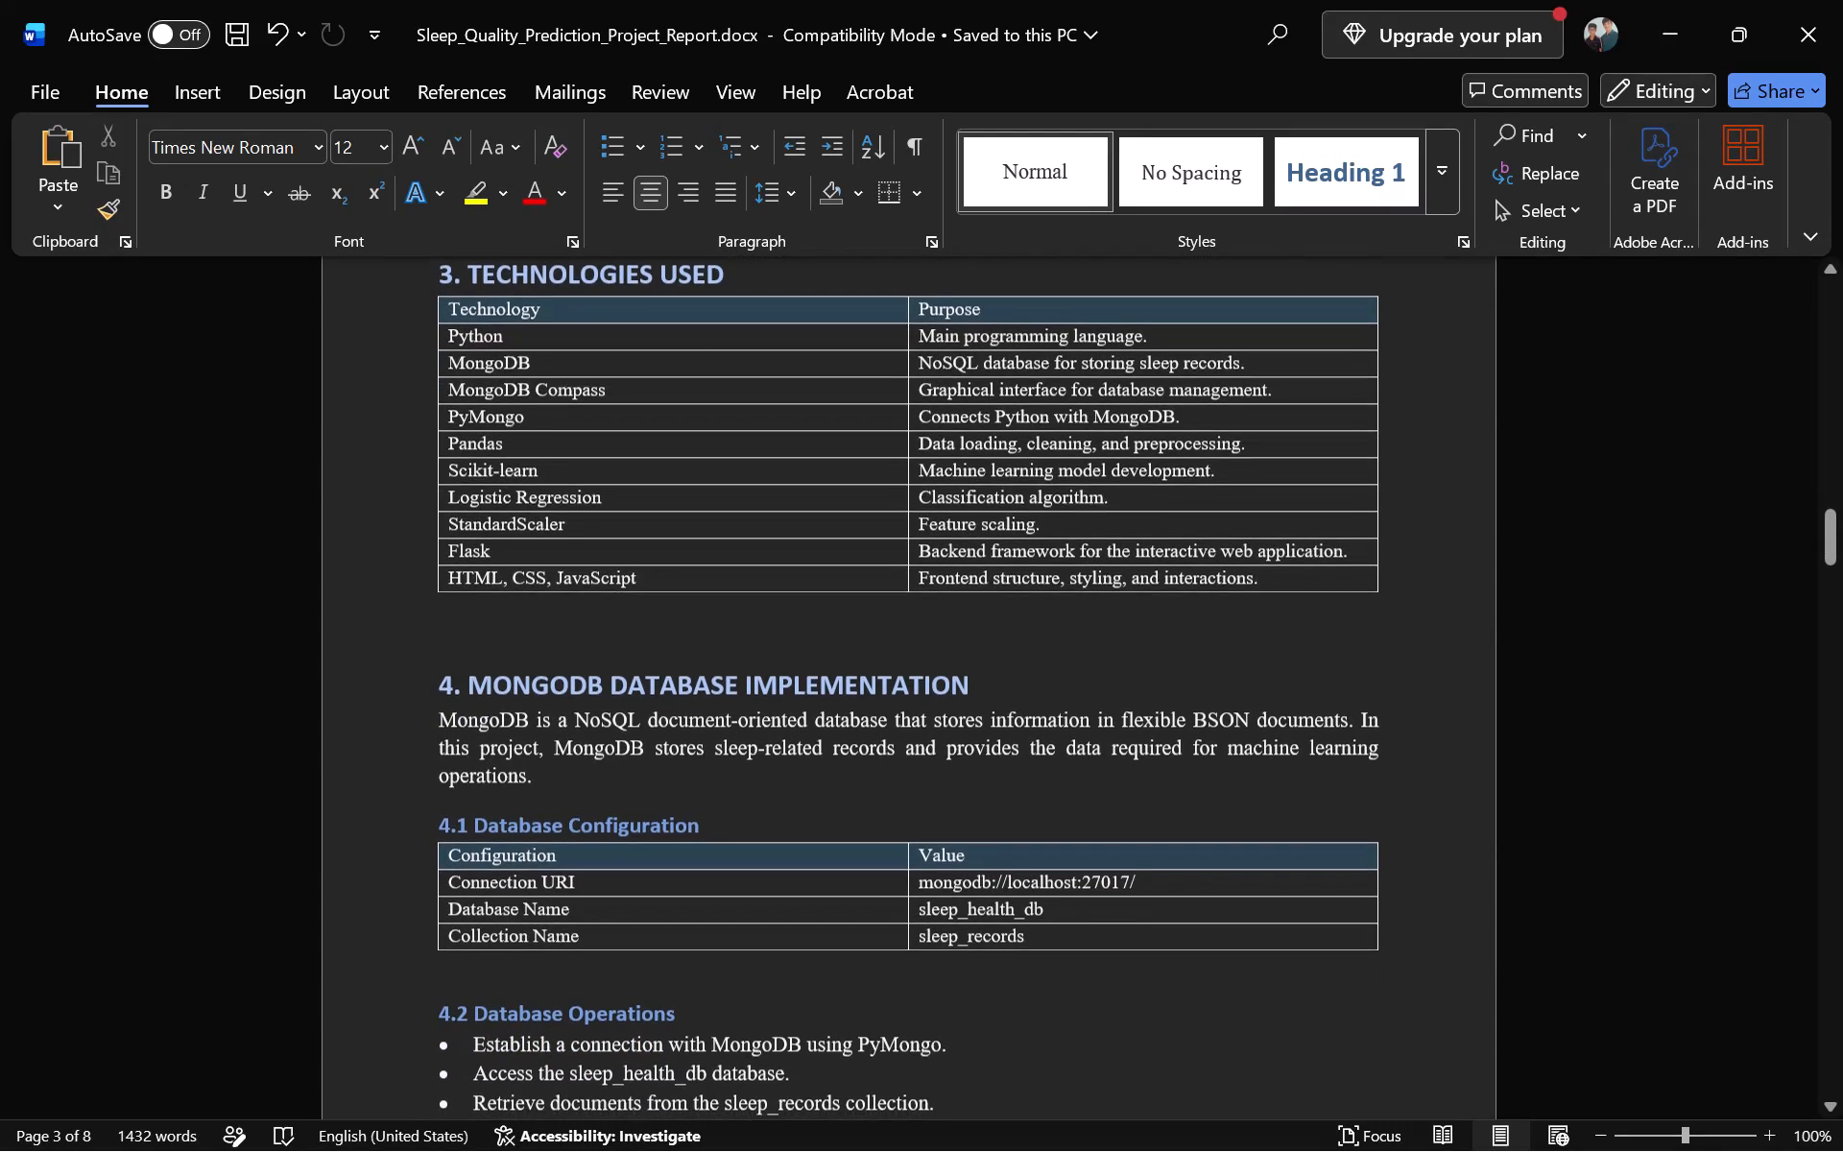
scroll(874, 772, down, 2)
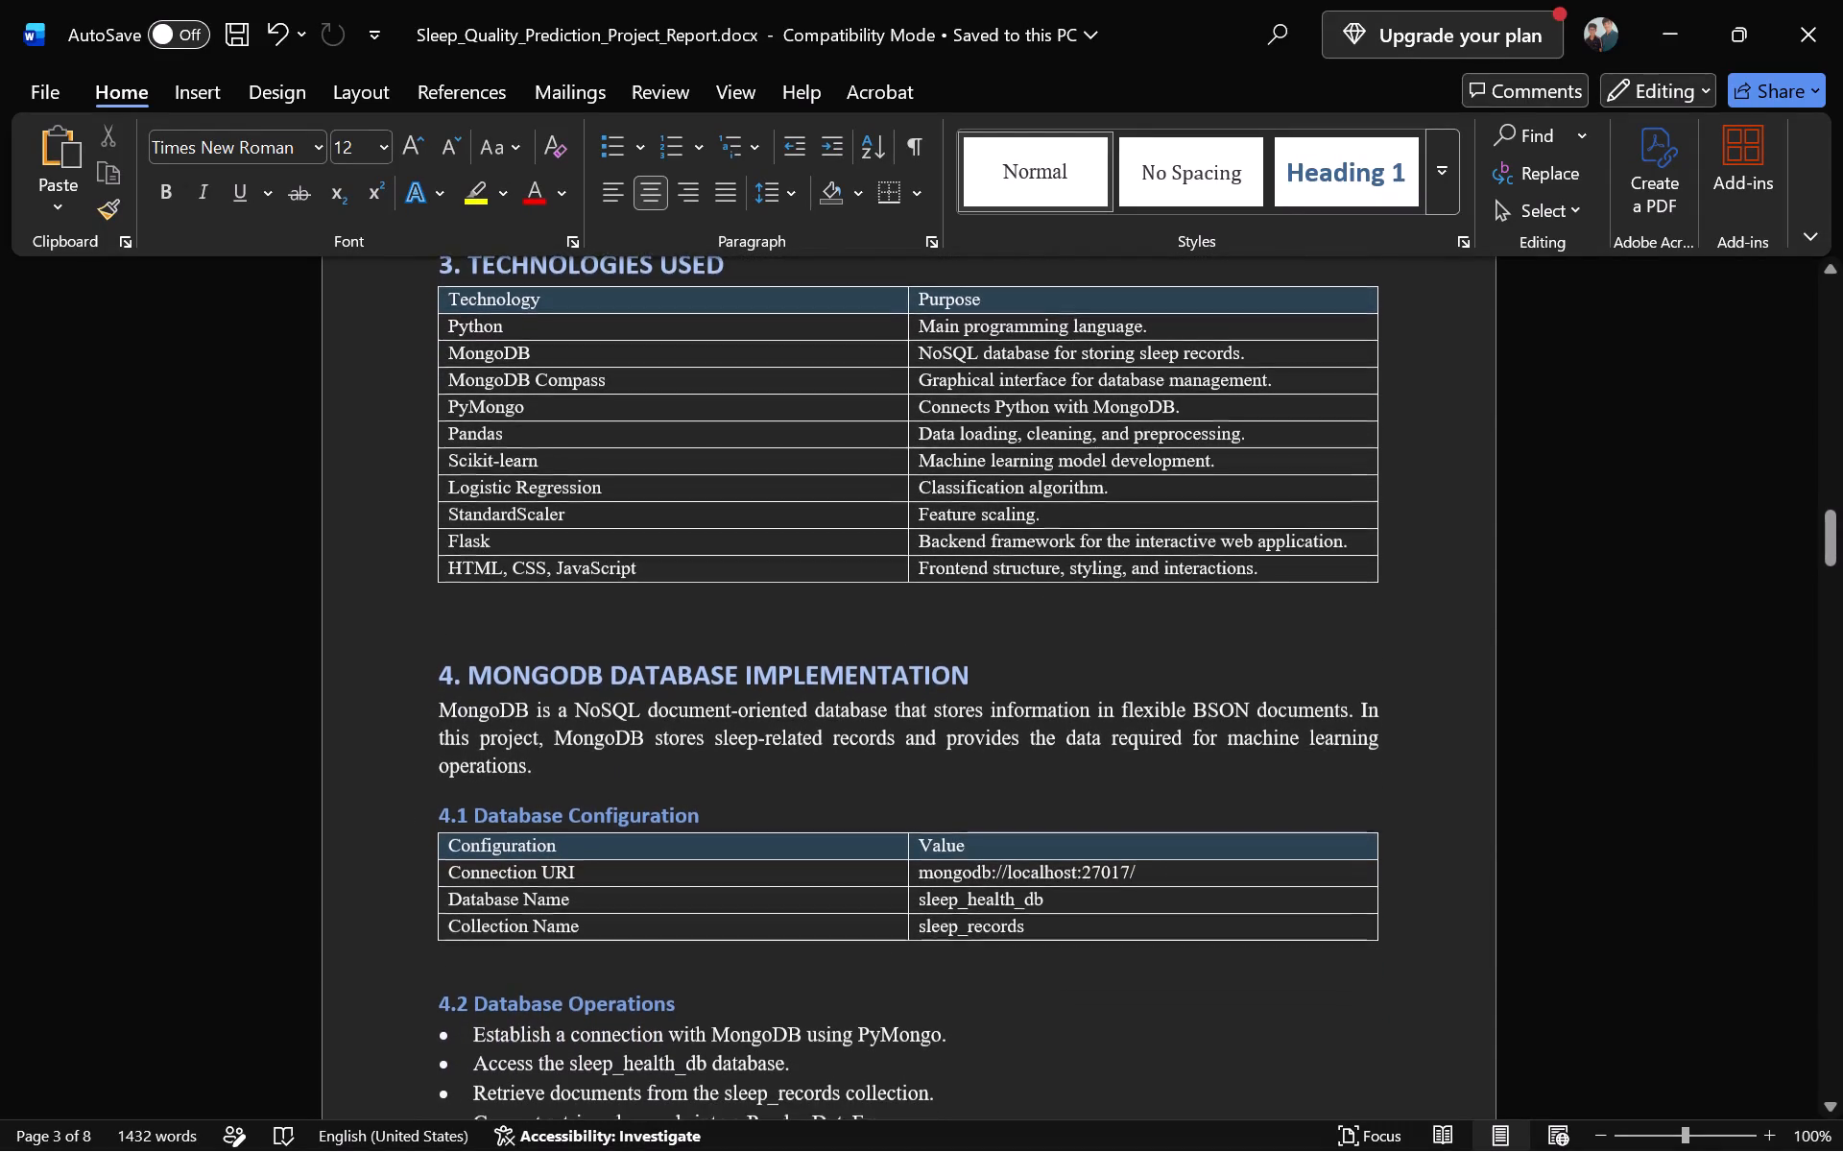
scroll(874, 772, down, 4)
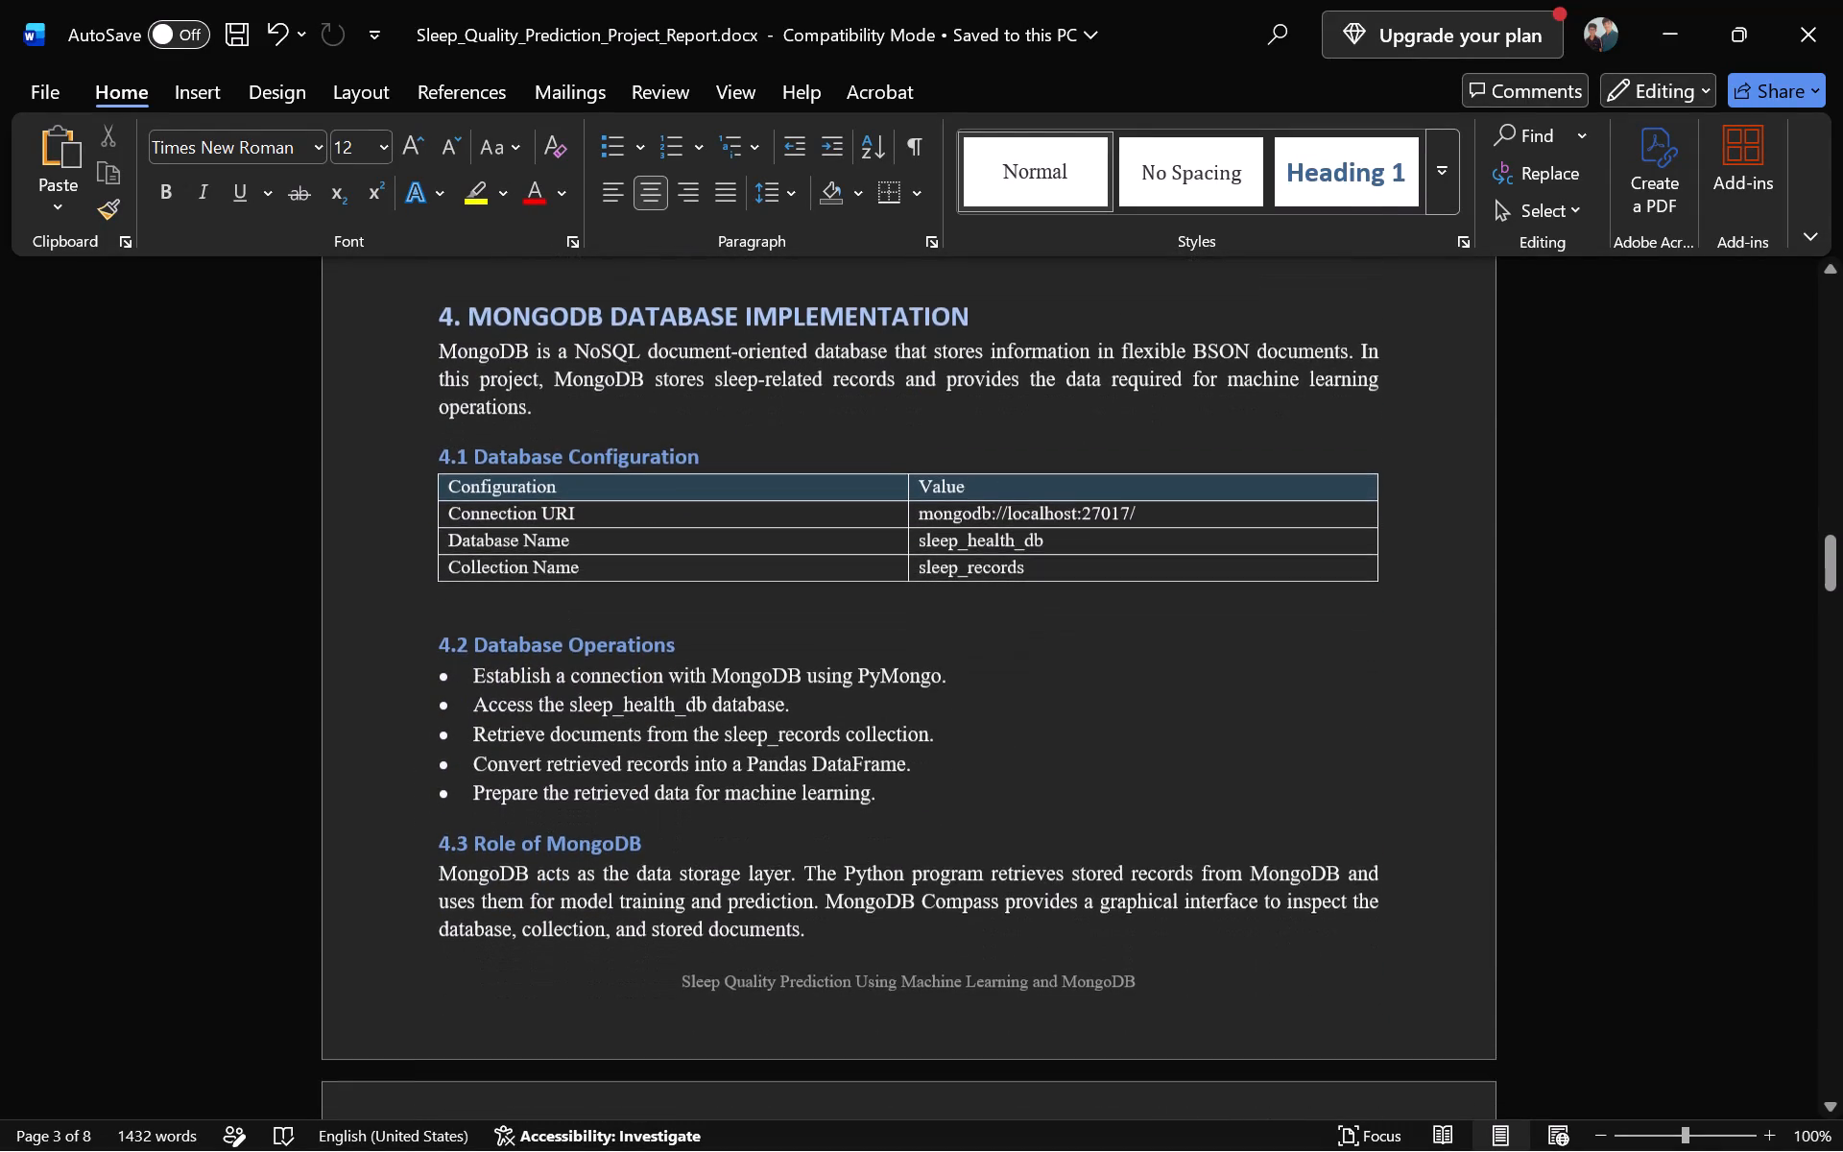
Review section 5, Source Code and Implementation, including the main.py code screenshots and how they break across pages.
scroll(874, 772, down, 2)
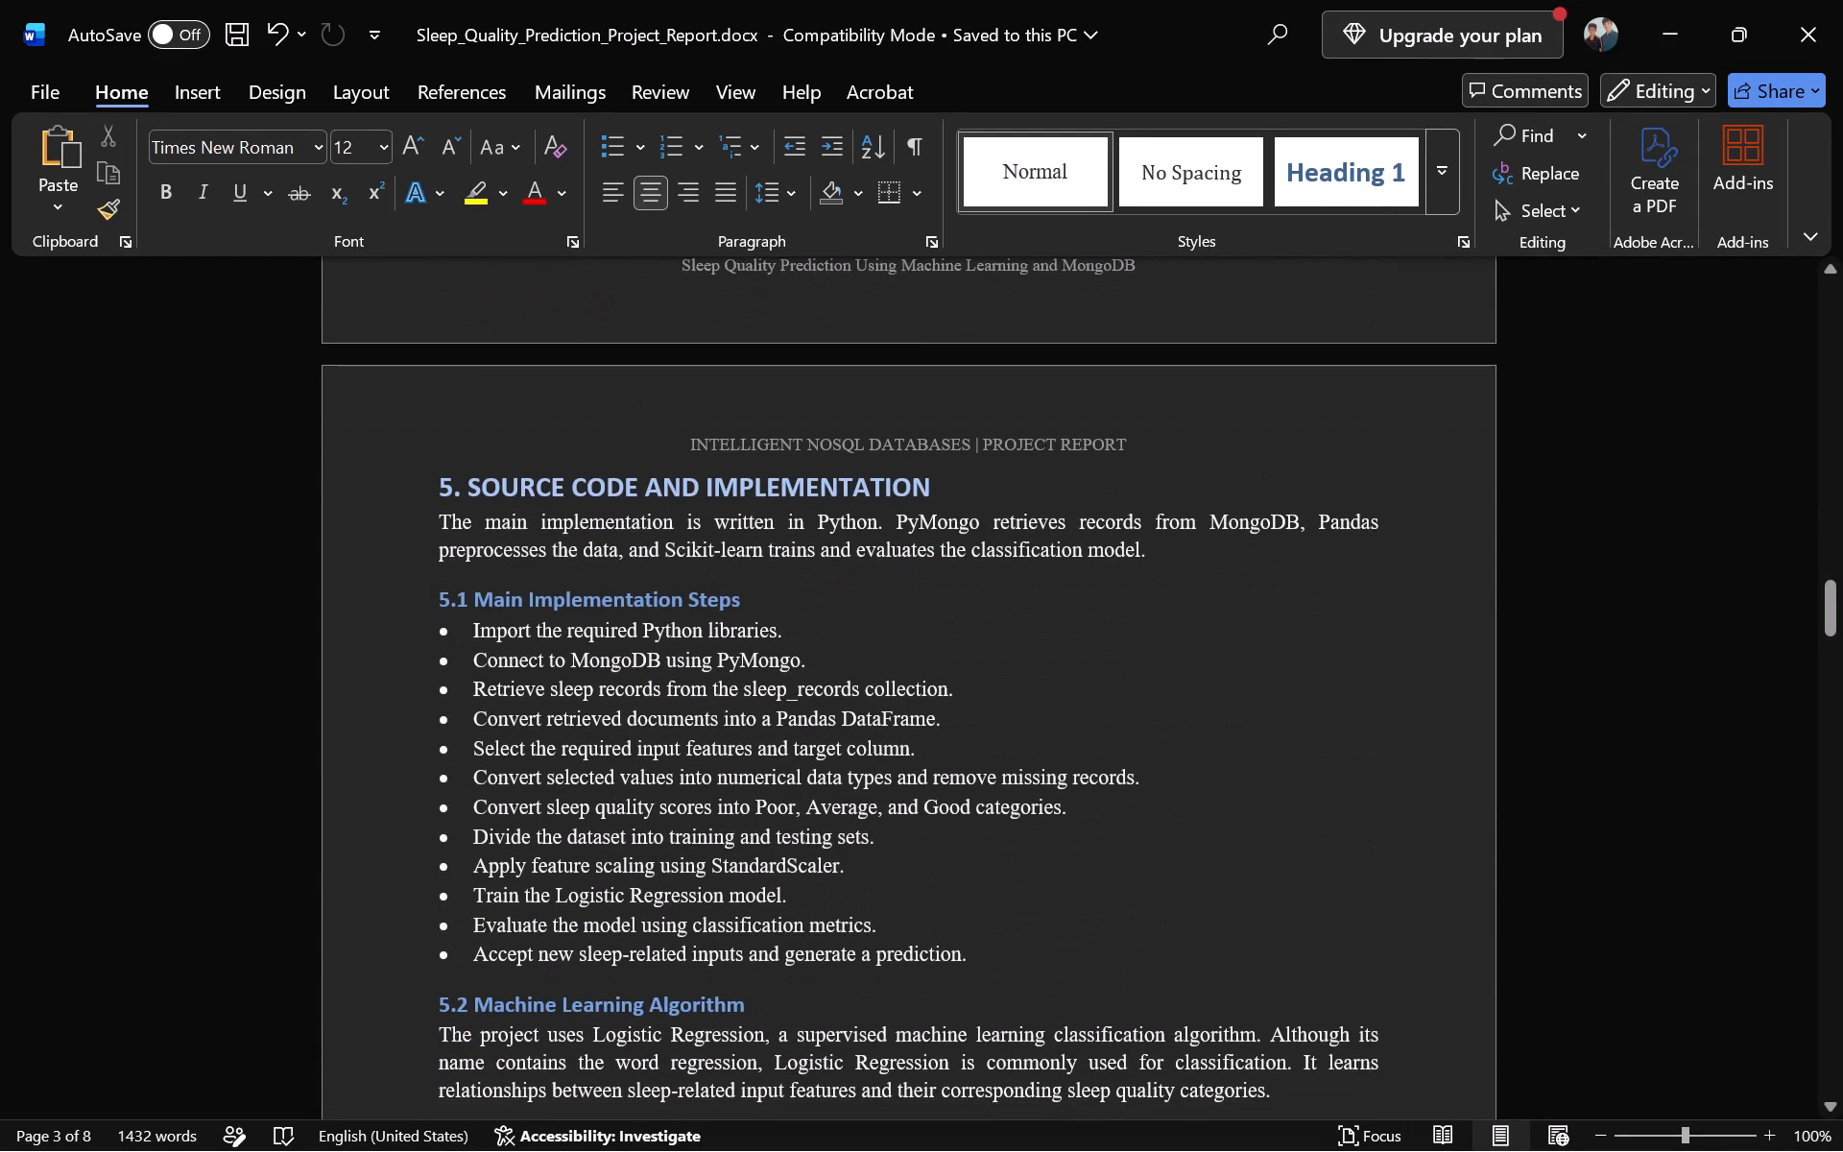
scroll(874, 772, down, 3)
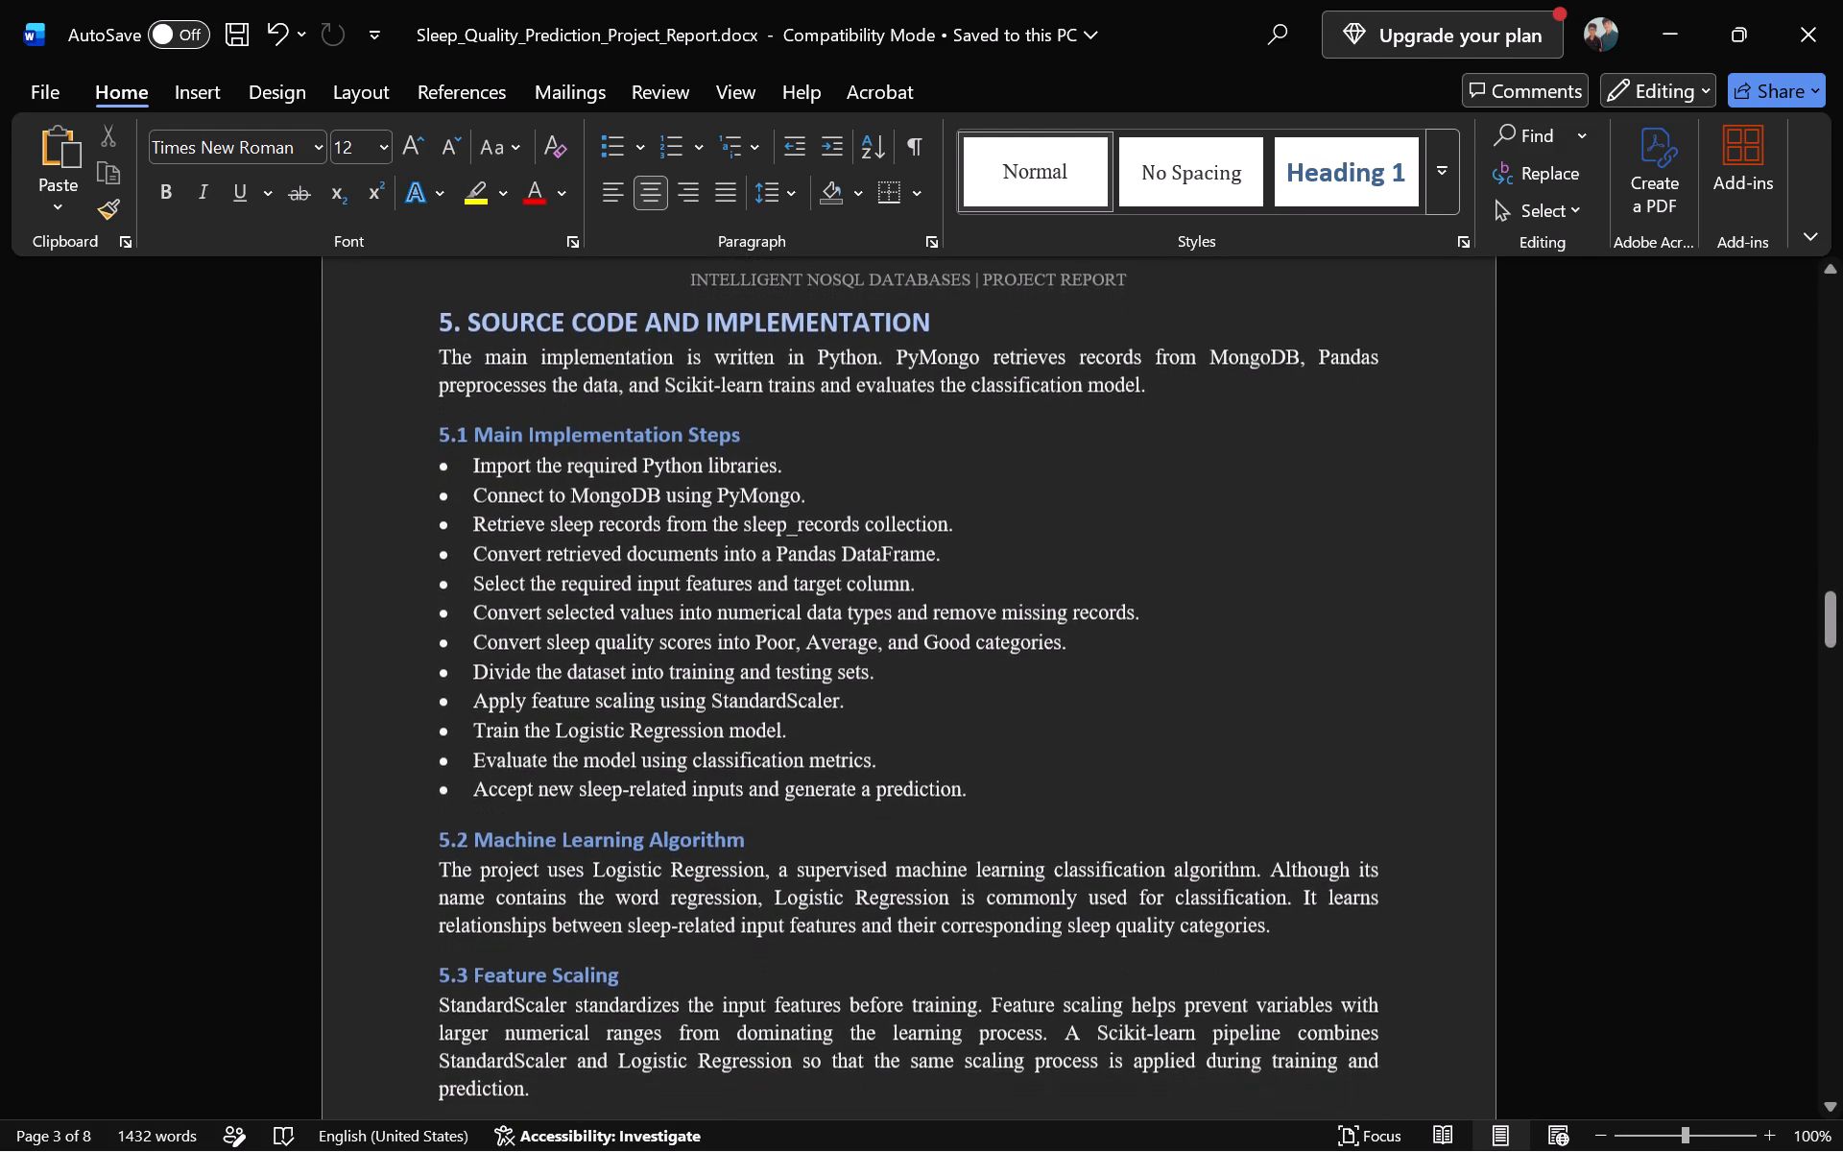
scroll(874, 772, down, 3)
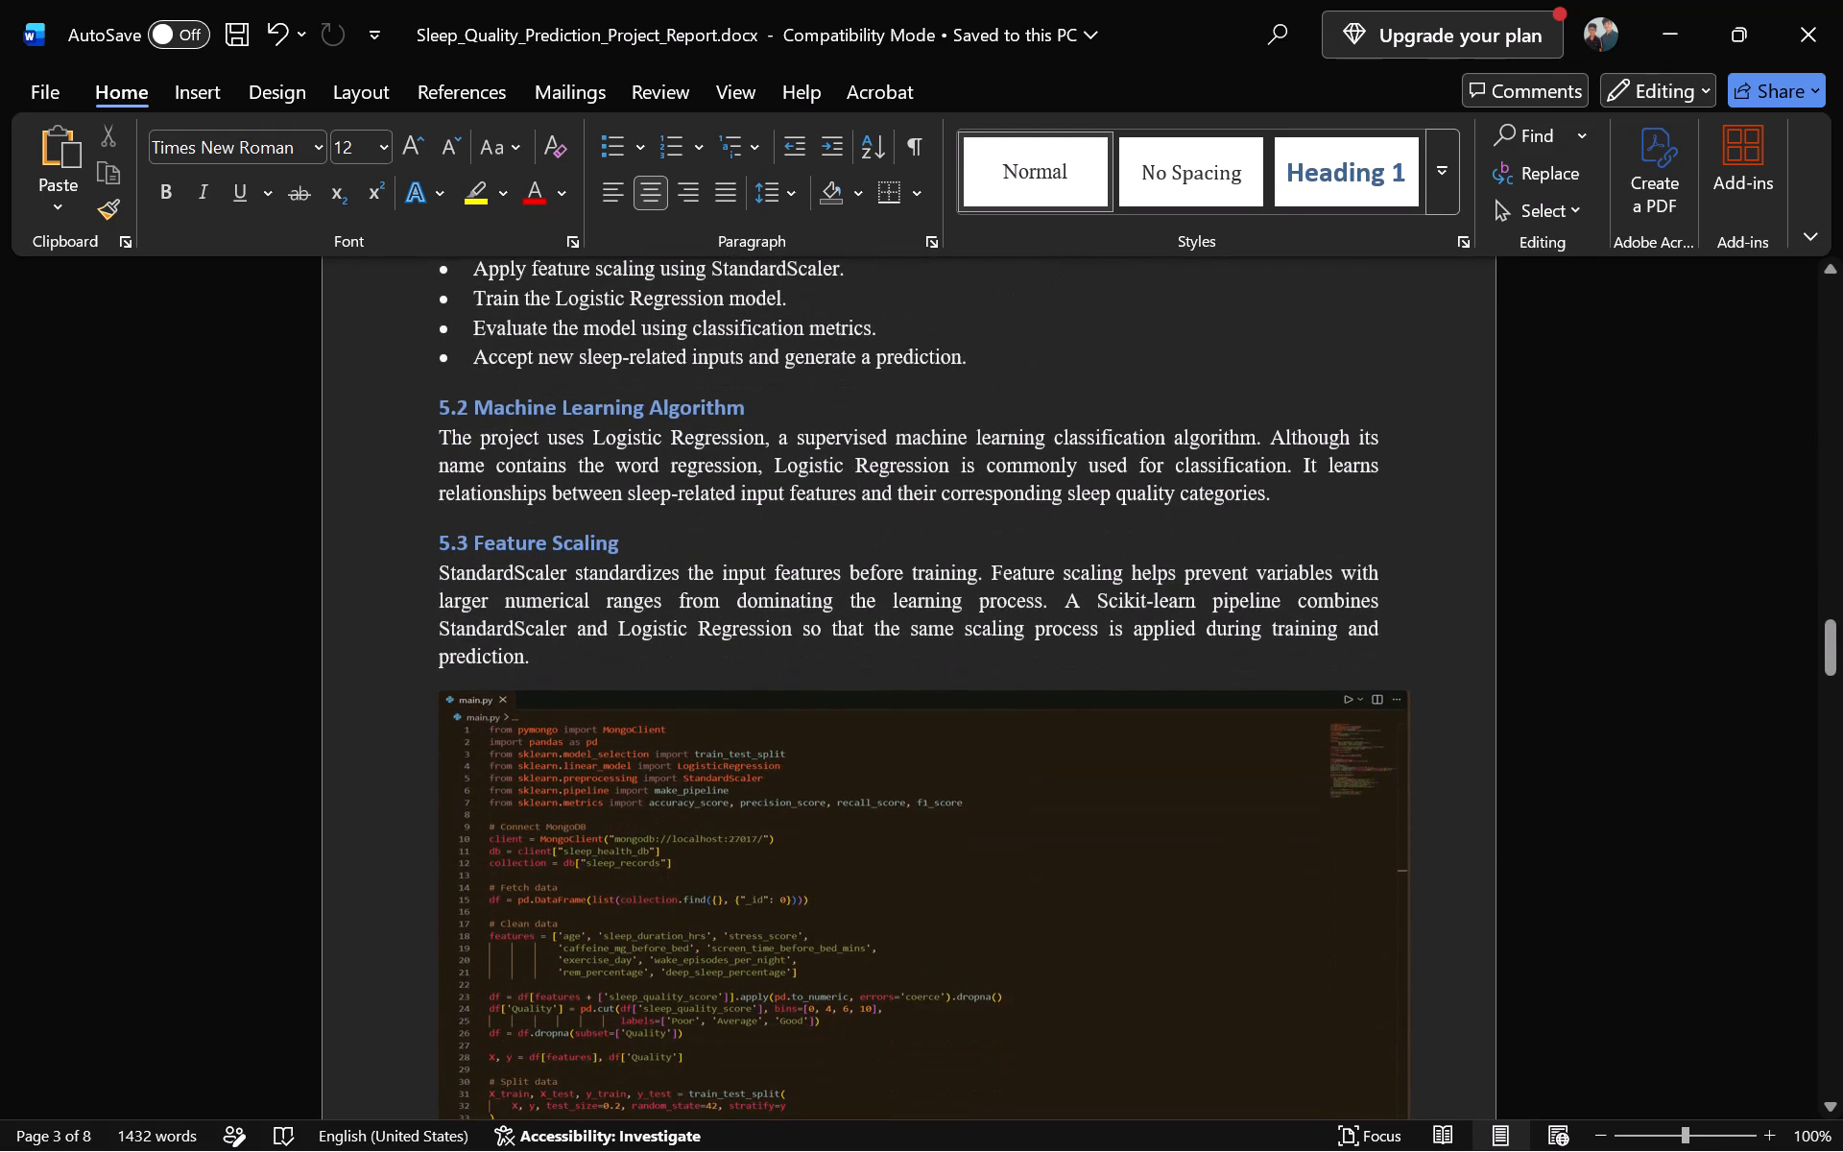
scroll(874, 772, down, 3)
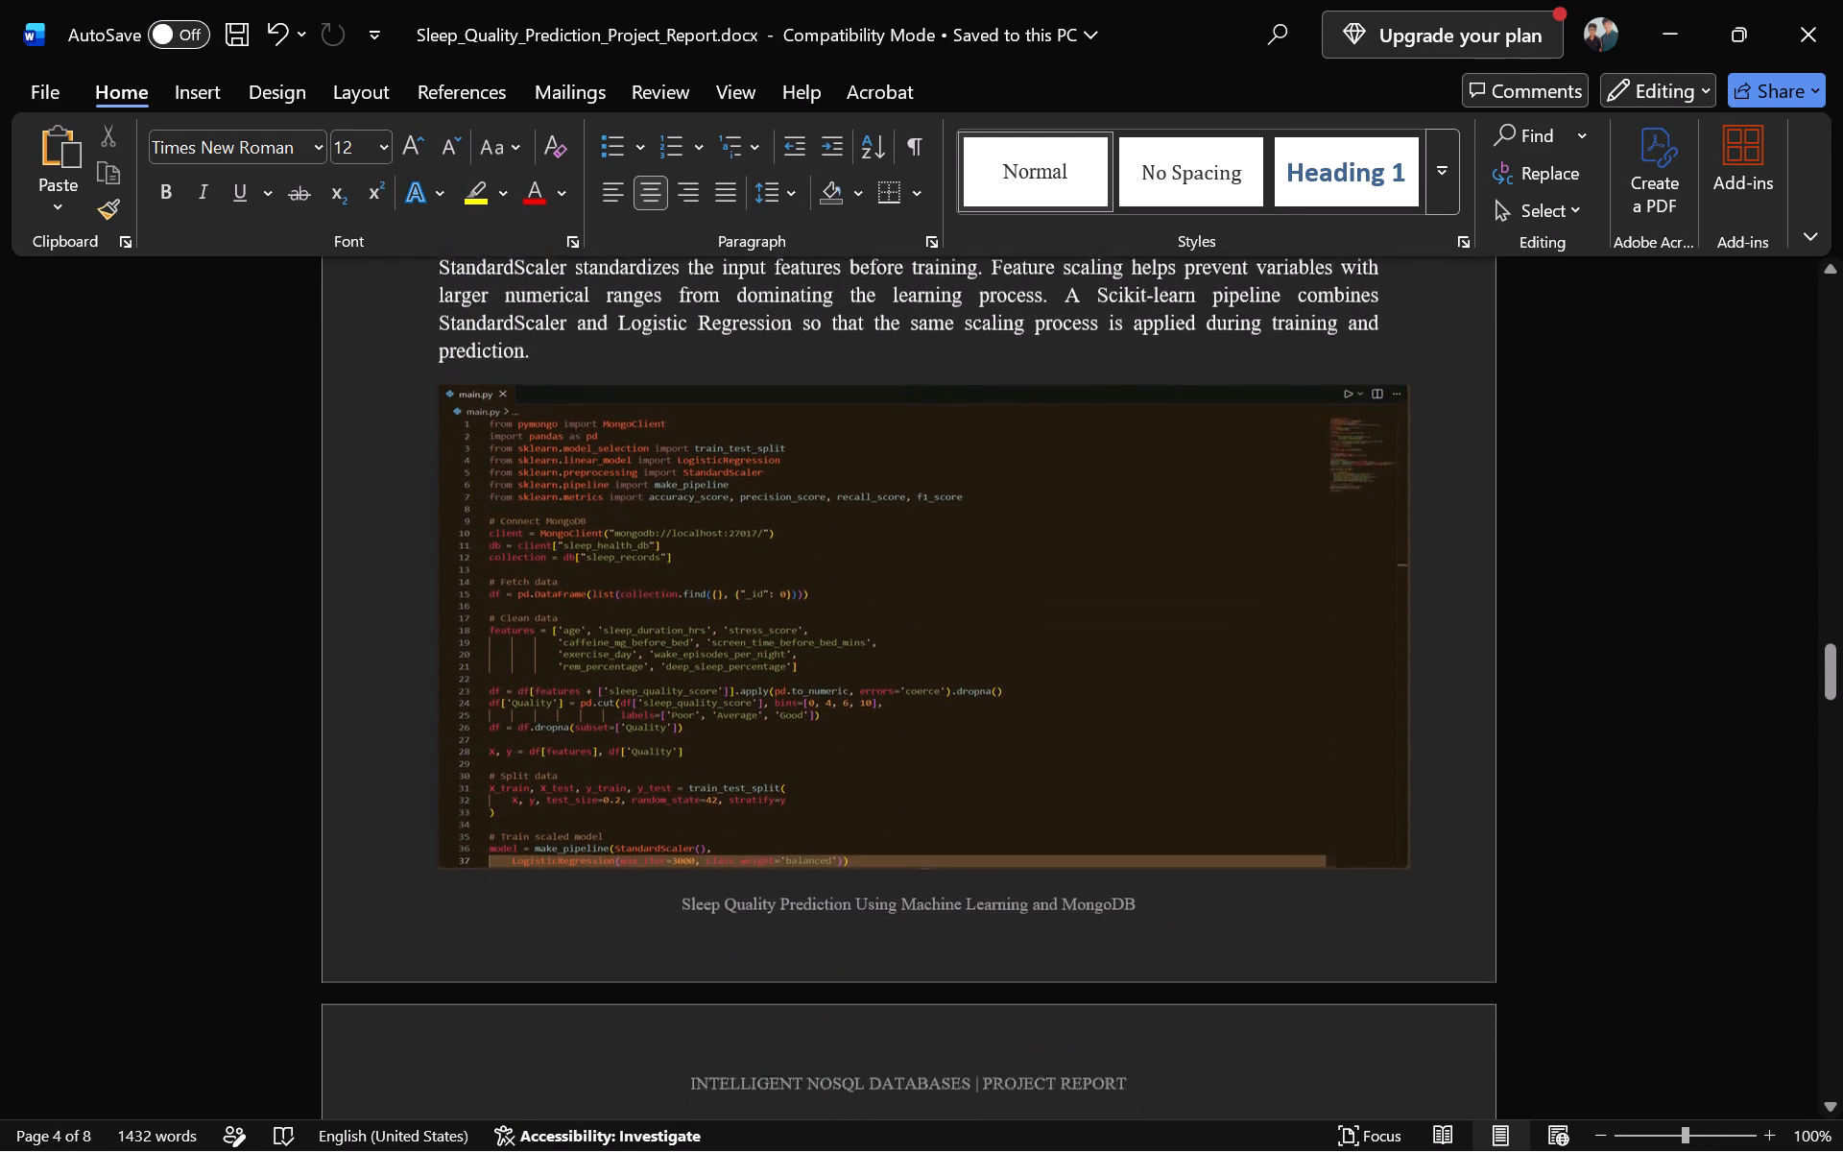
scroll(874, 772, down, 3)
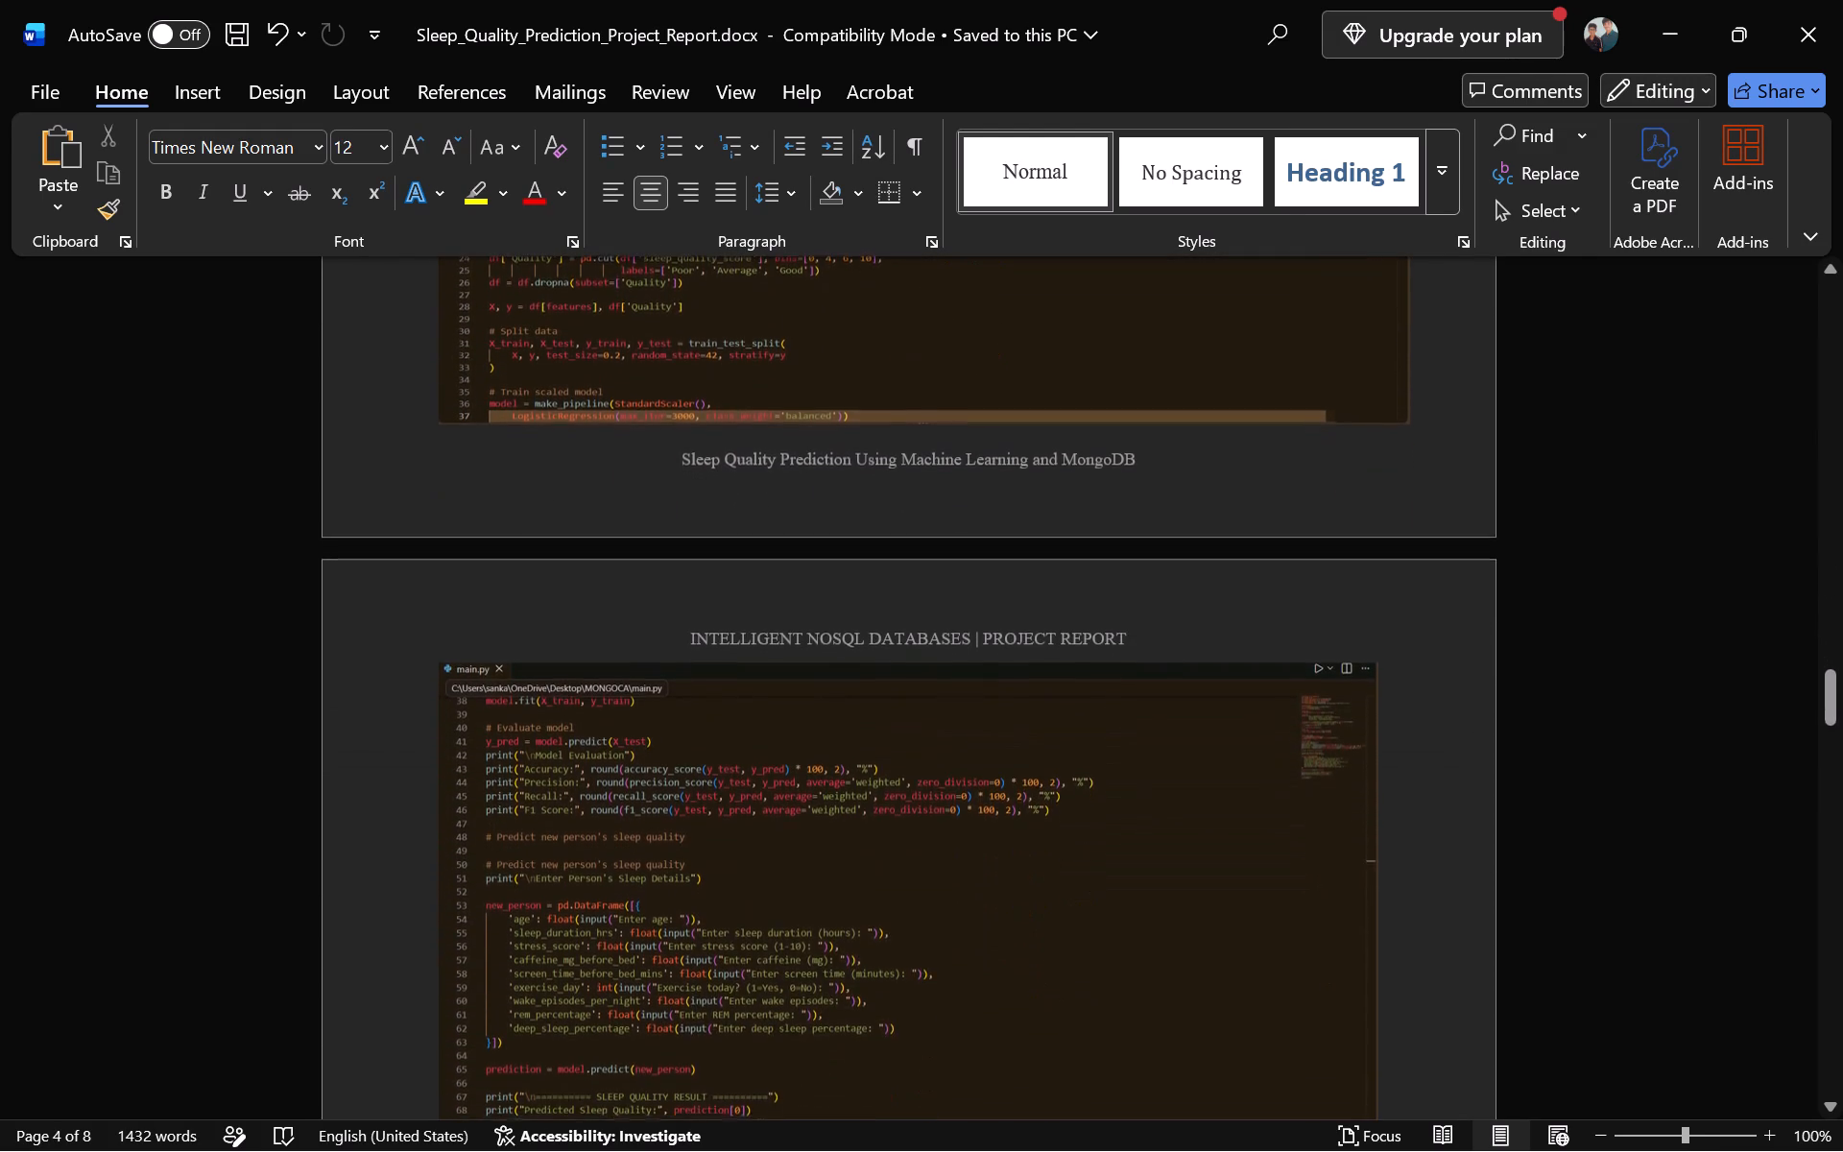
Review section 6, Working of the System, and section 7, Output and Results, down to the 7.1 Prediction Example table.
scroll(874, 772, down, 3)
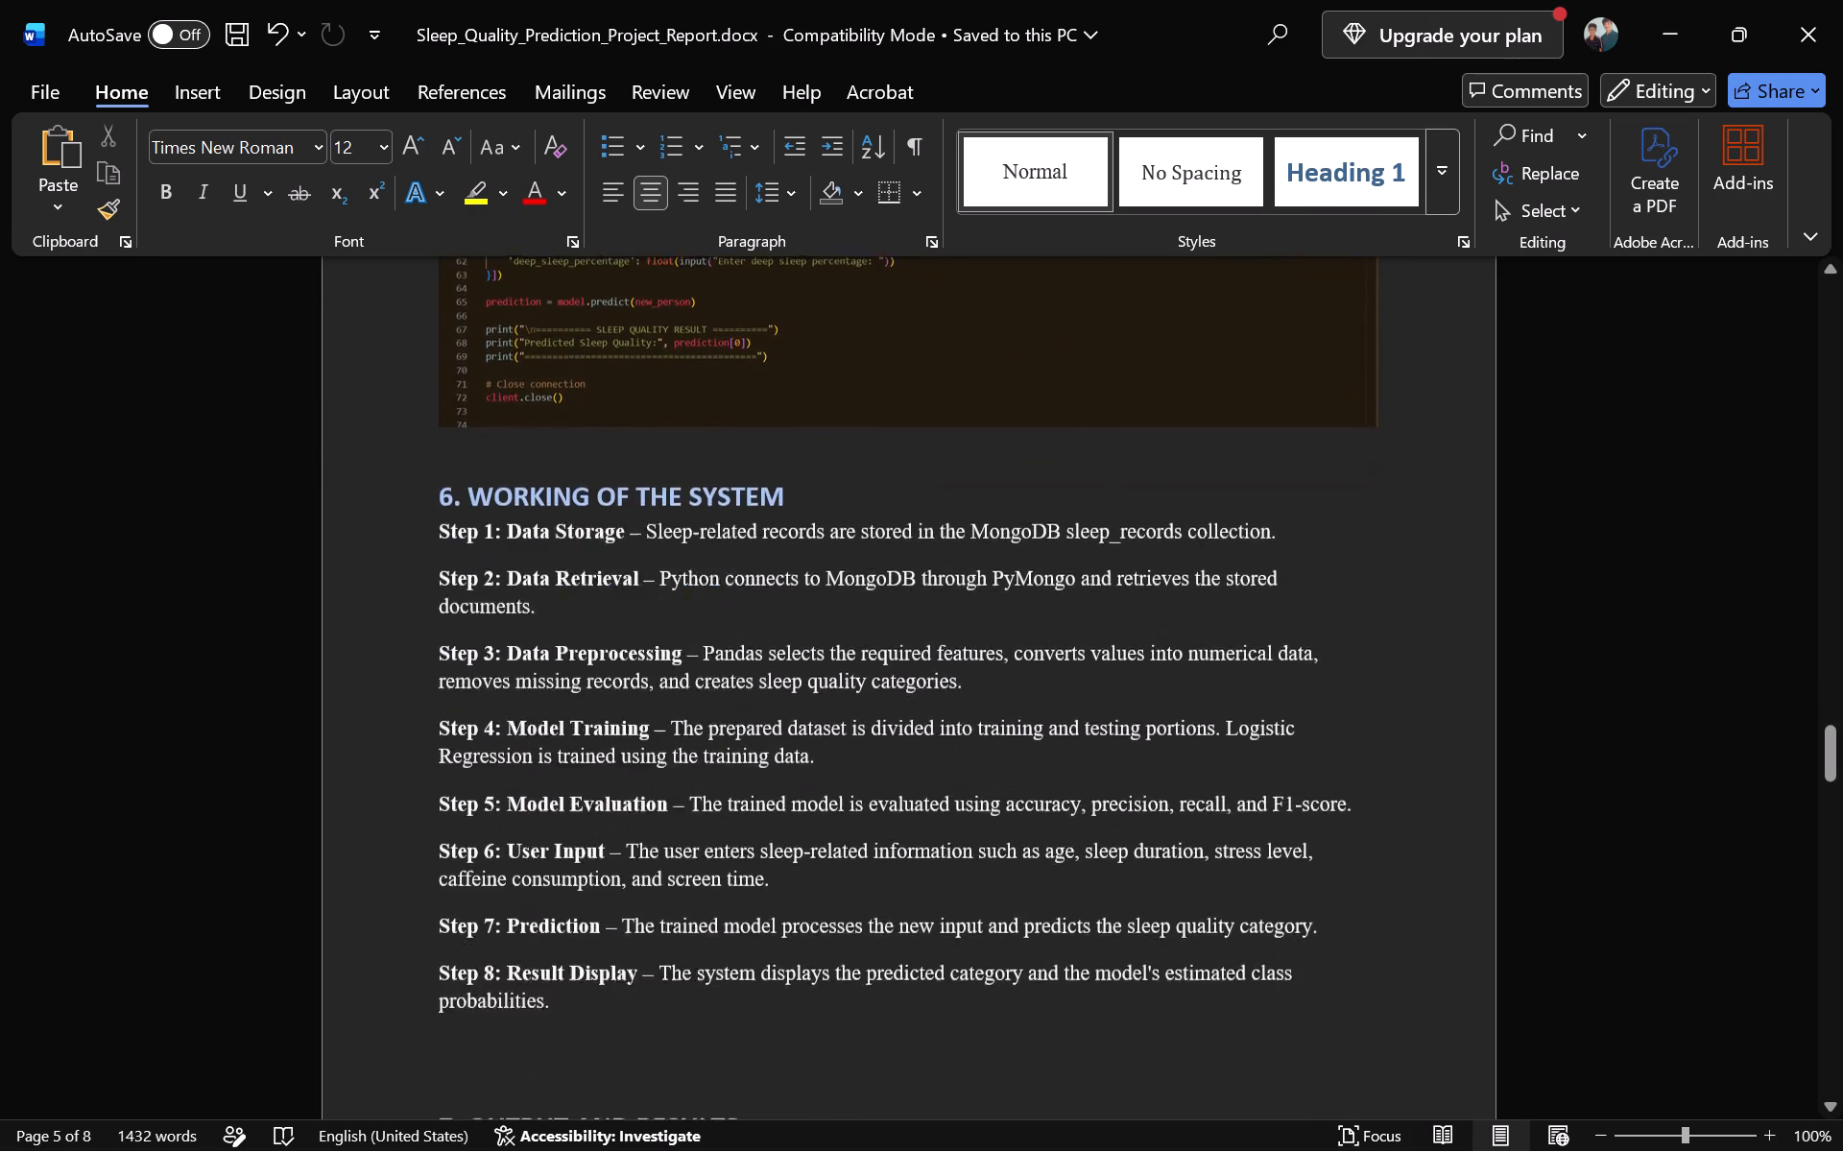
scroll(874, 772, down, 2)
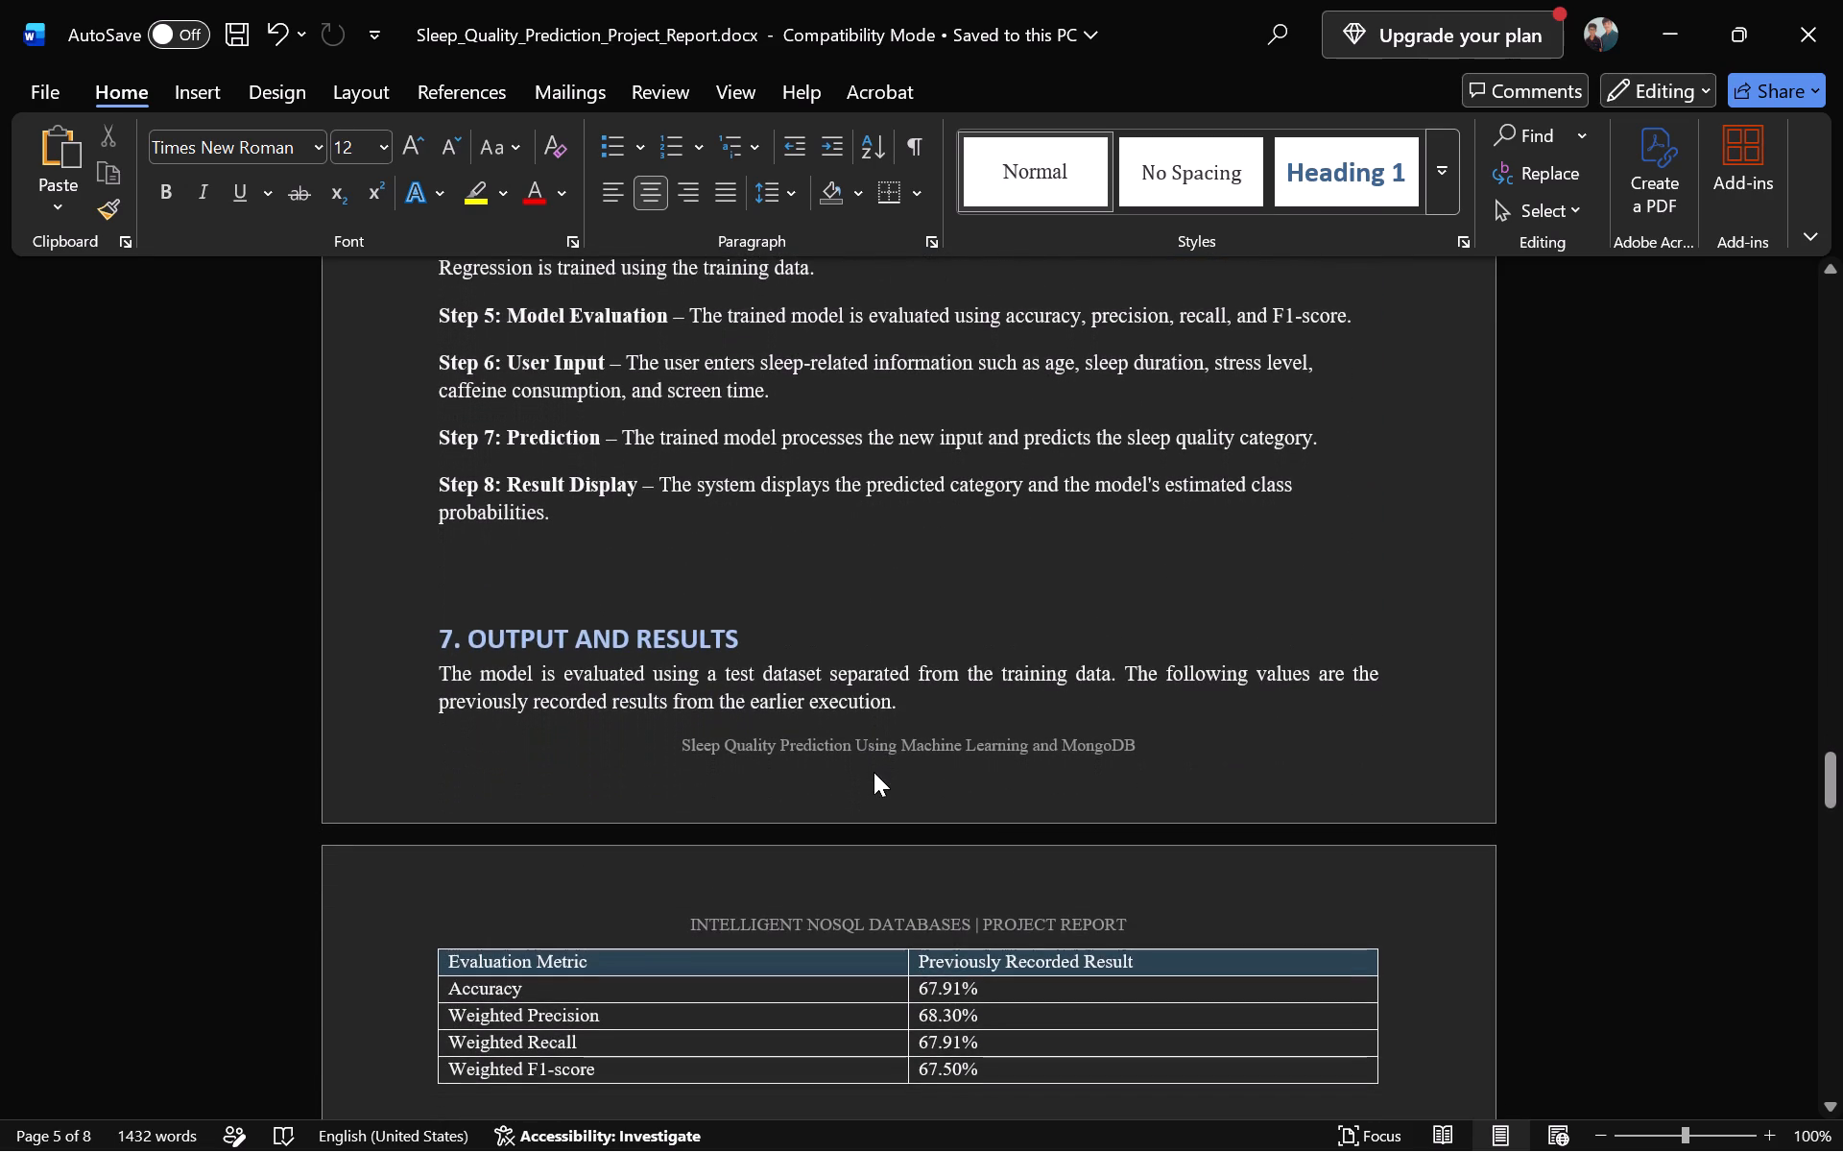
scroll(874, 772, down, 2)
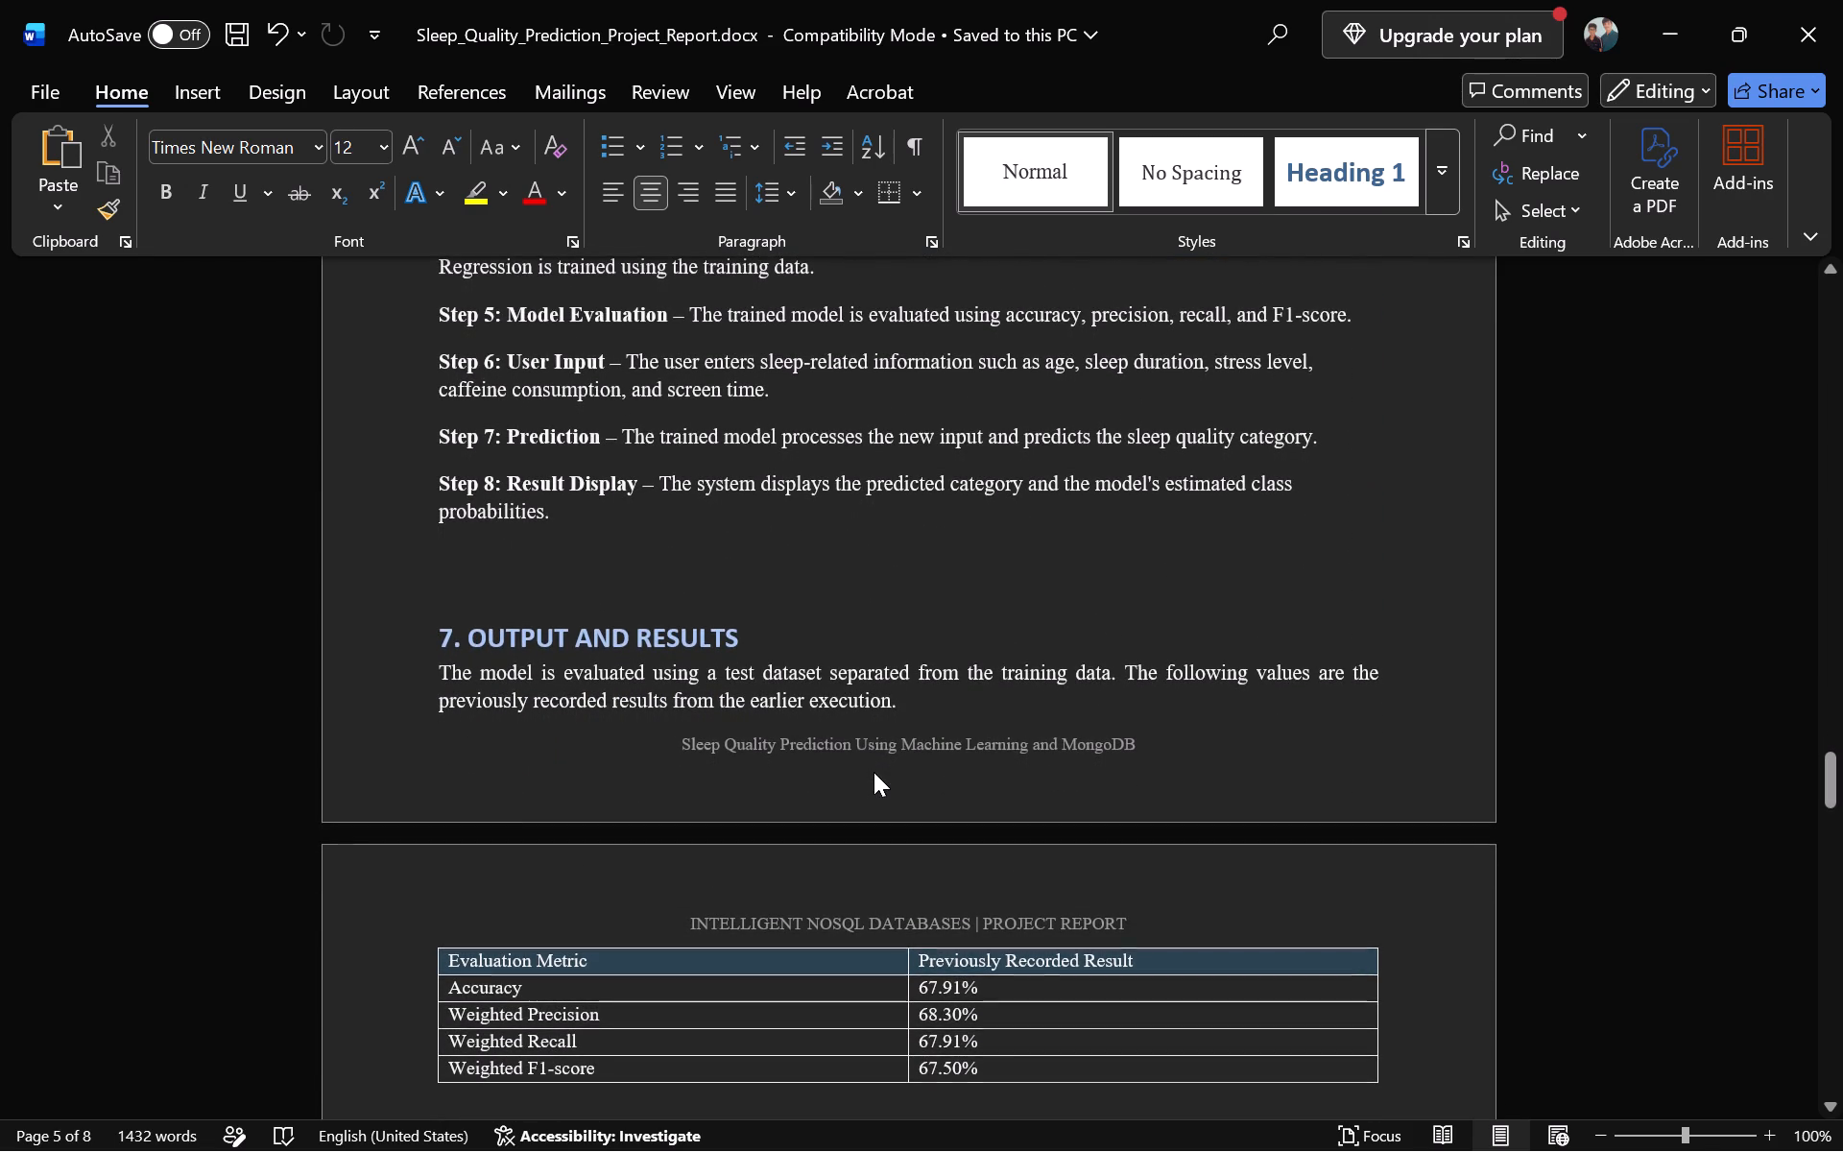
scroll(874, 772, down, 1)
click(874, 772)
scroll(874, 772, down, 1)
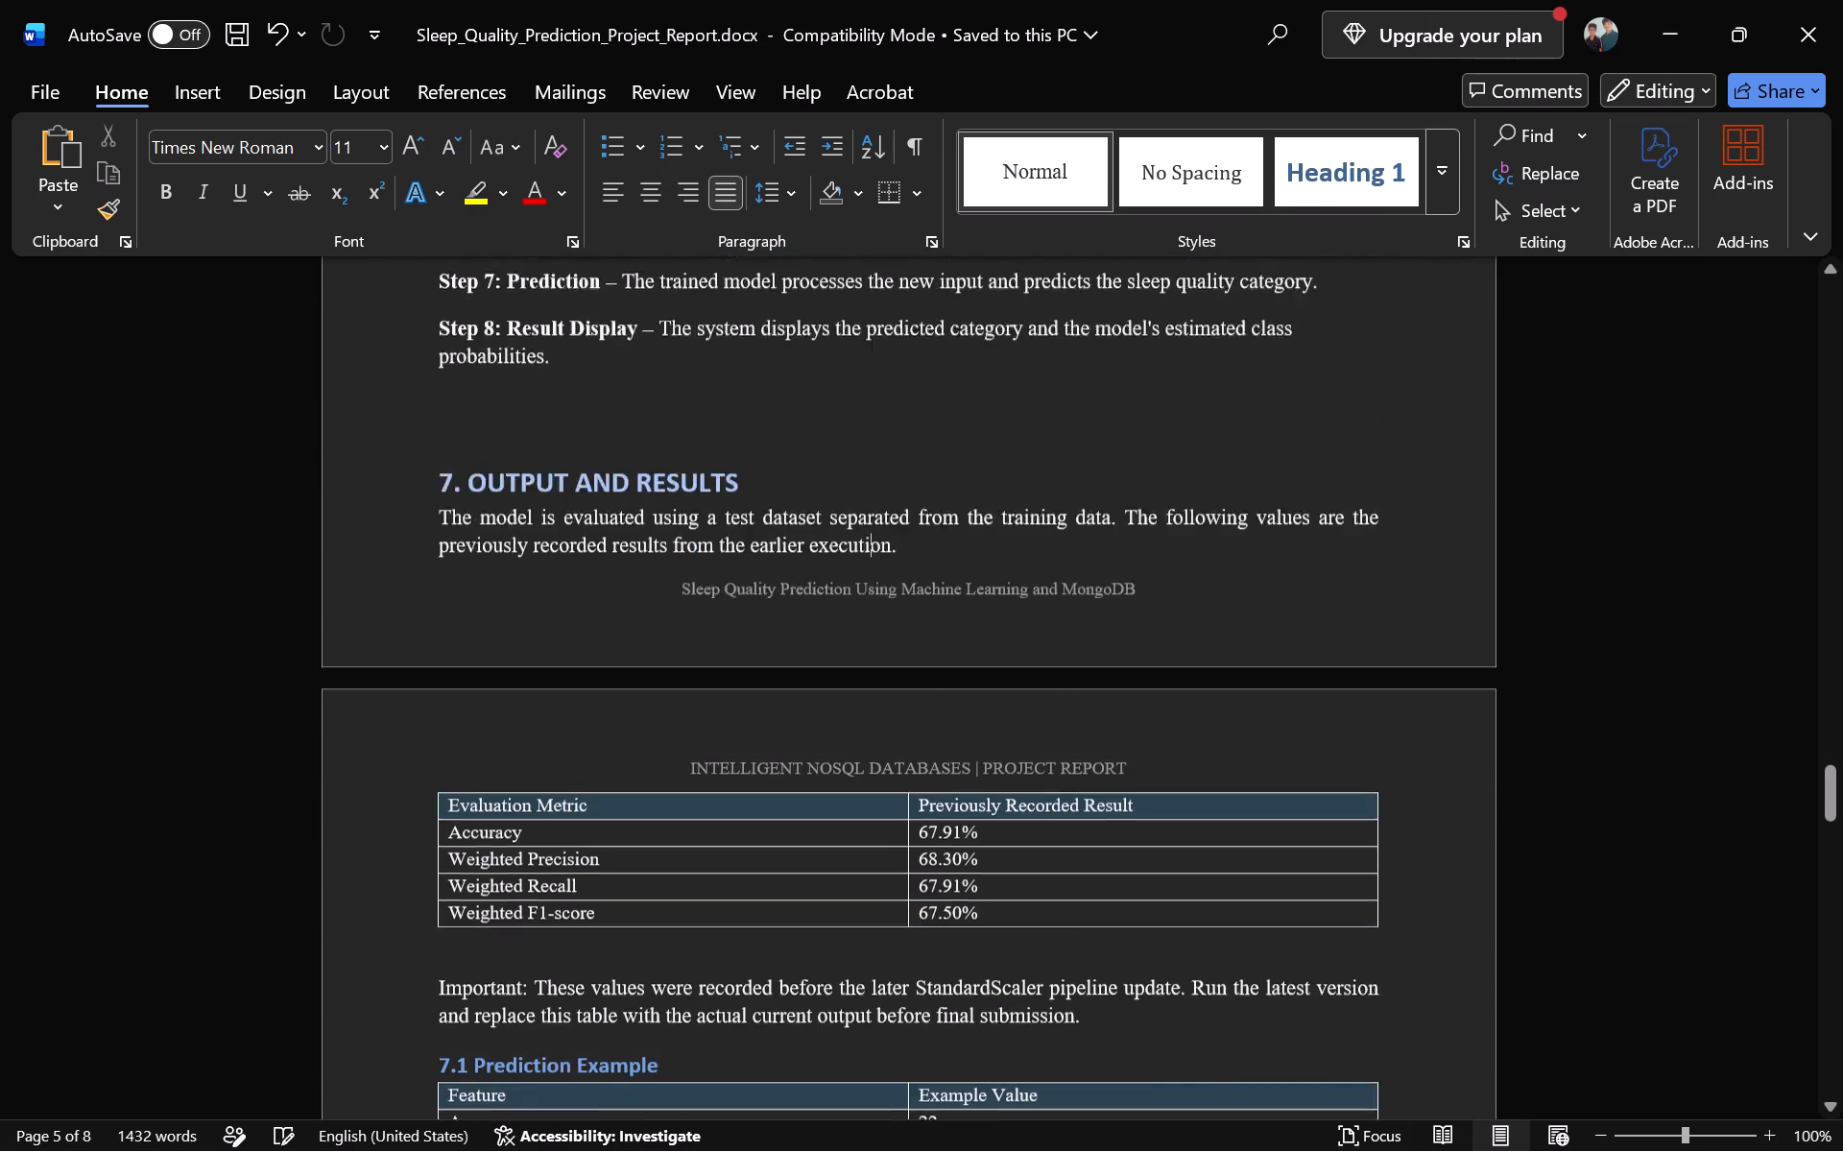
scroll(874, 772, down, 2)
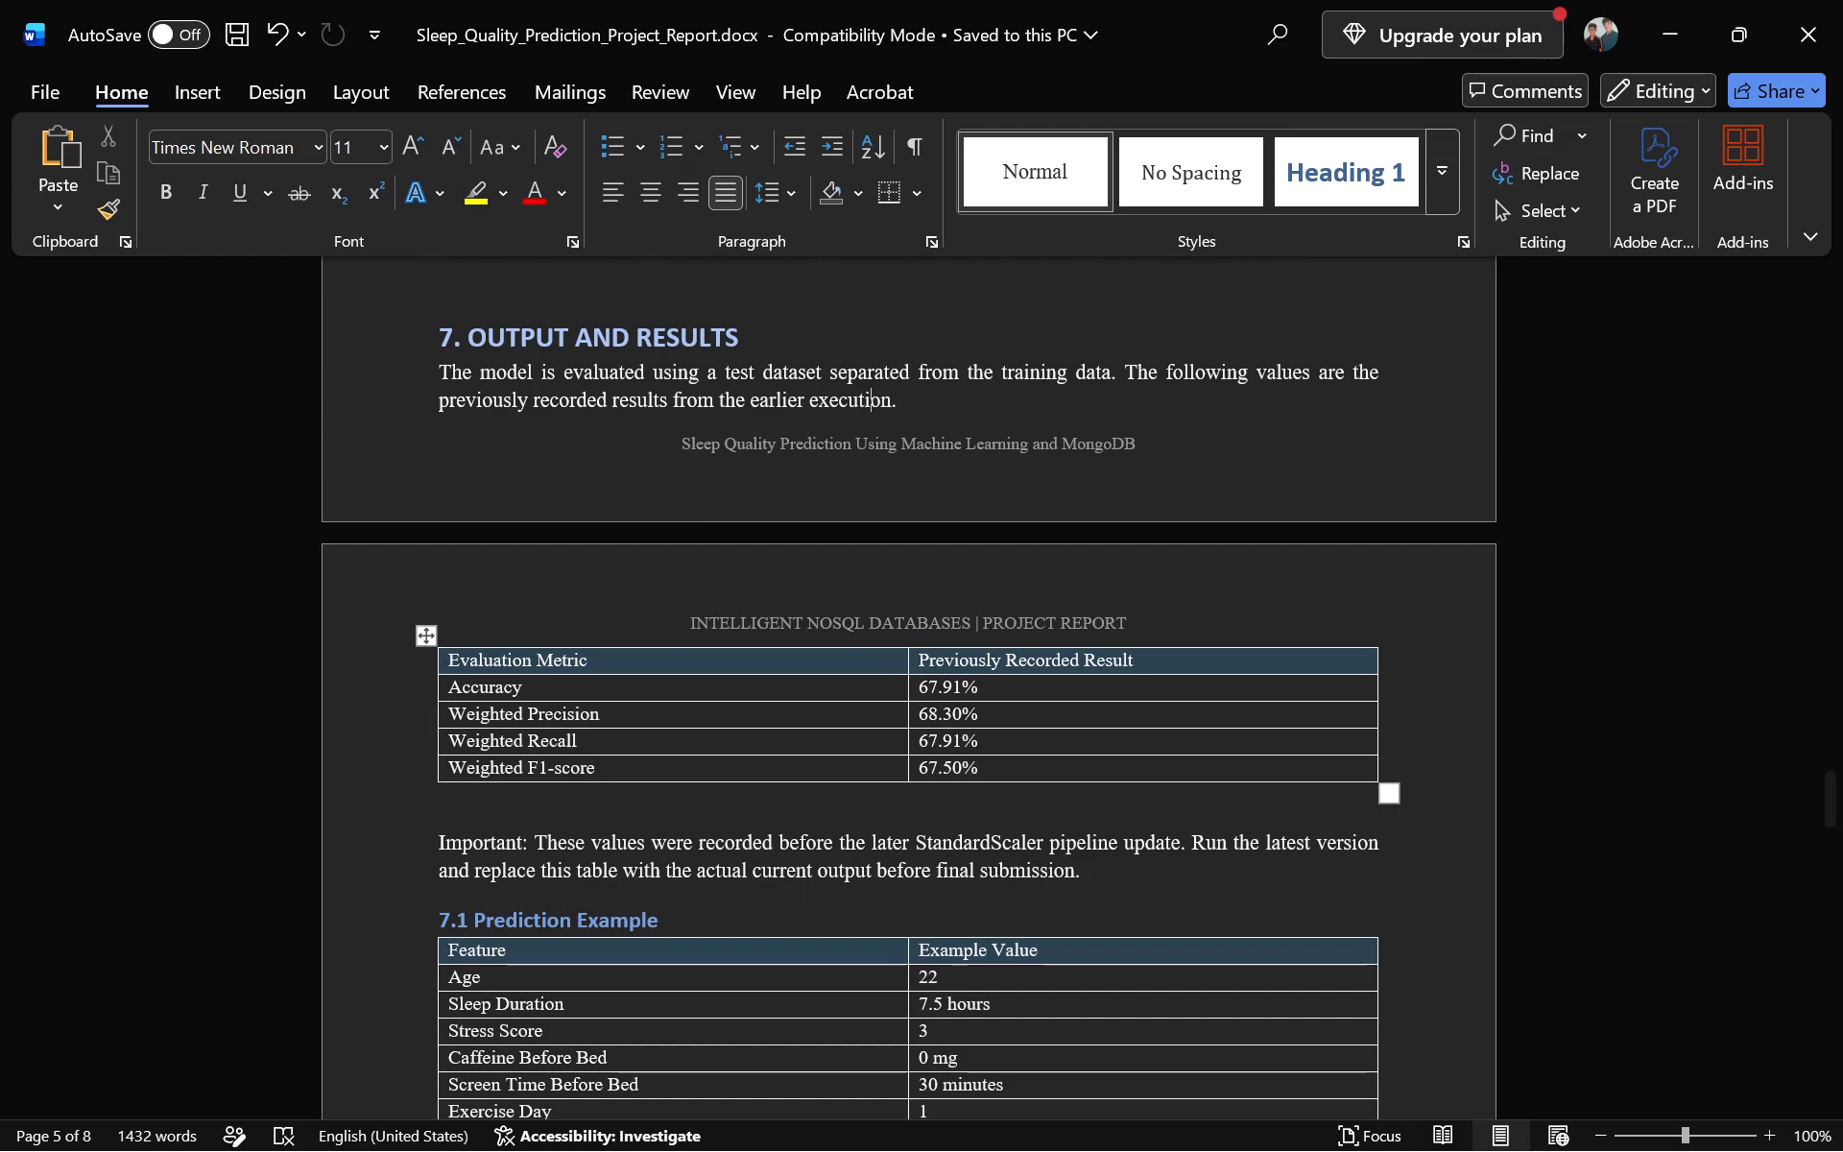
scroll(874, 772, down, 2)
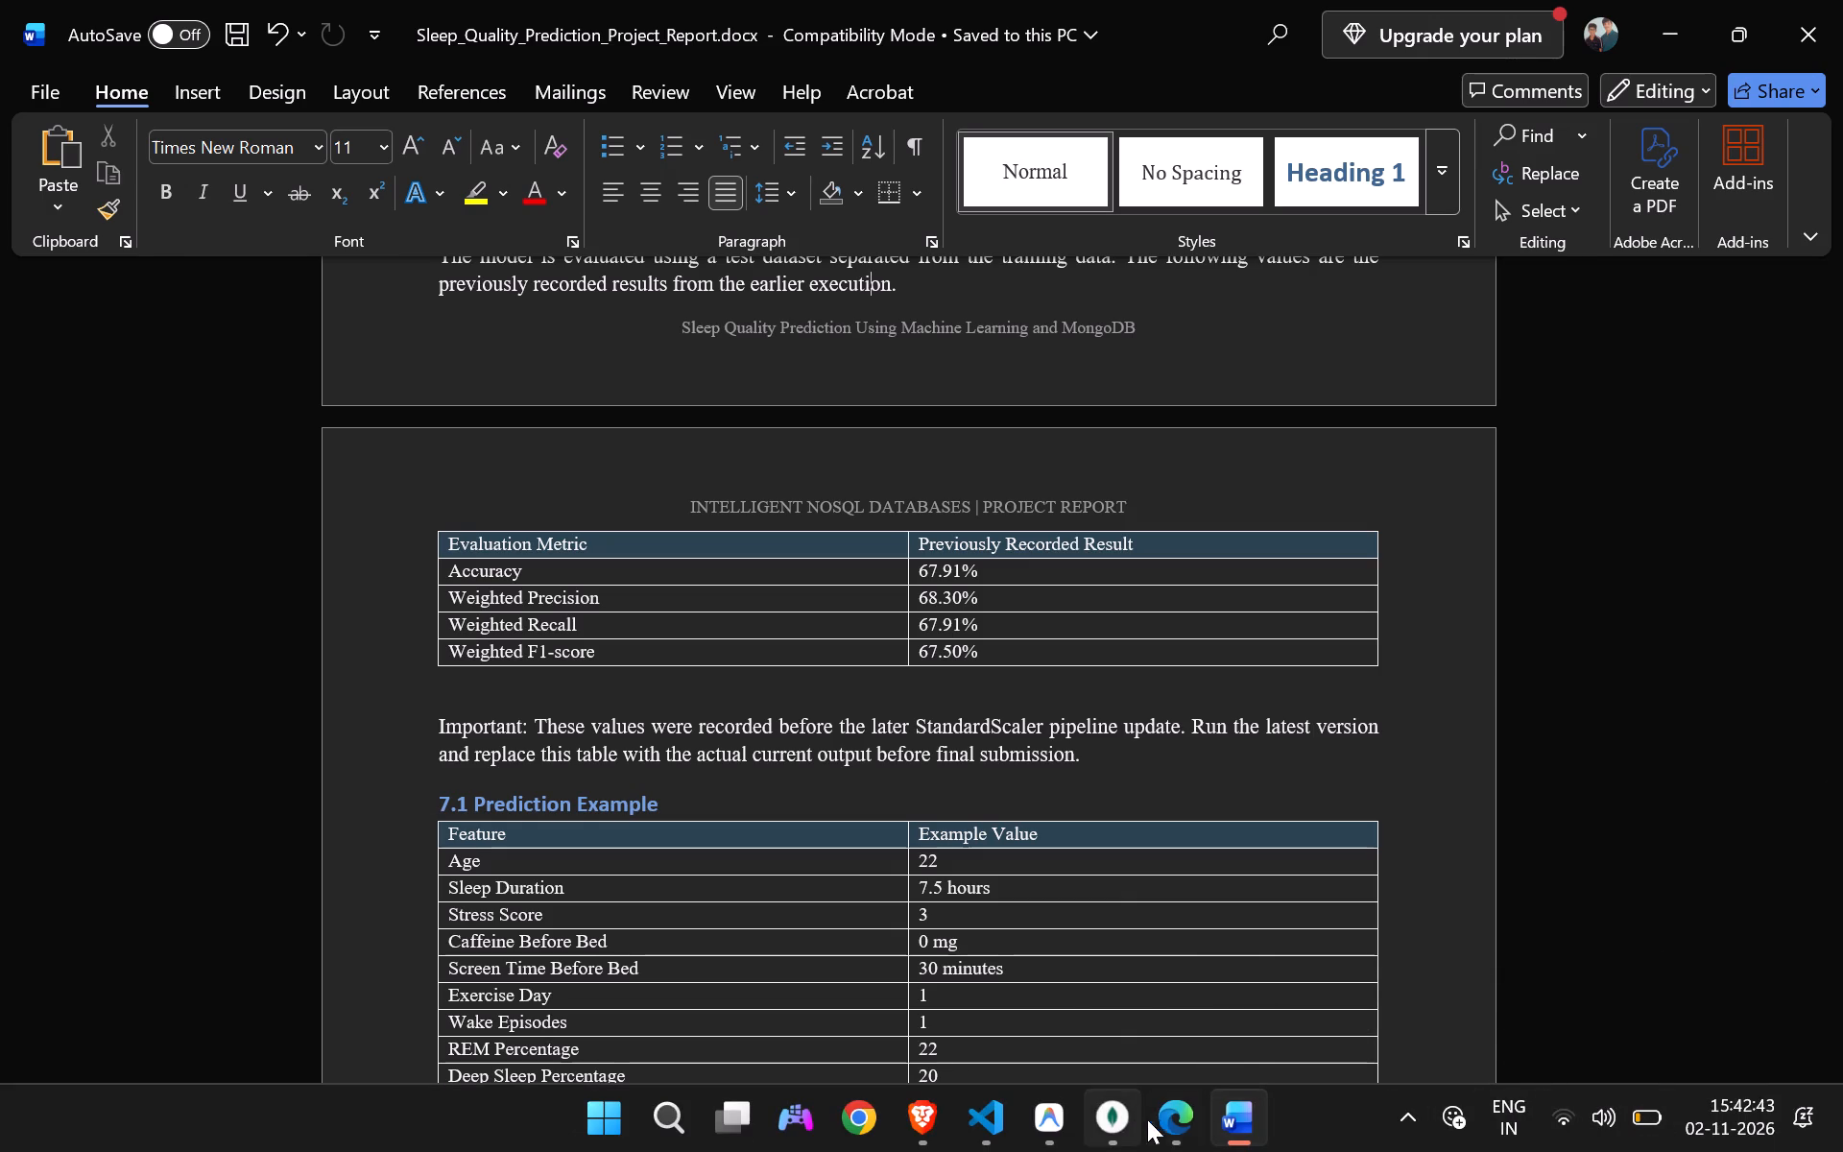
Switch to the sample report PDF in Edge and look through its pages from Source Code to the last page.
click(1172, 1119)
scroll(1017, 888, up, 1)
scroll(1017, 888, down, 2)
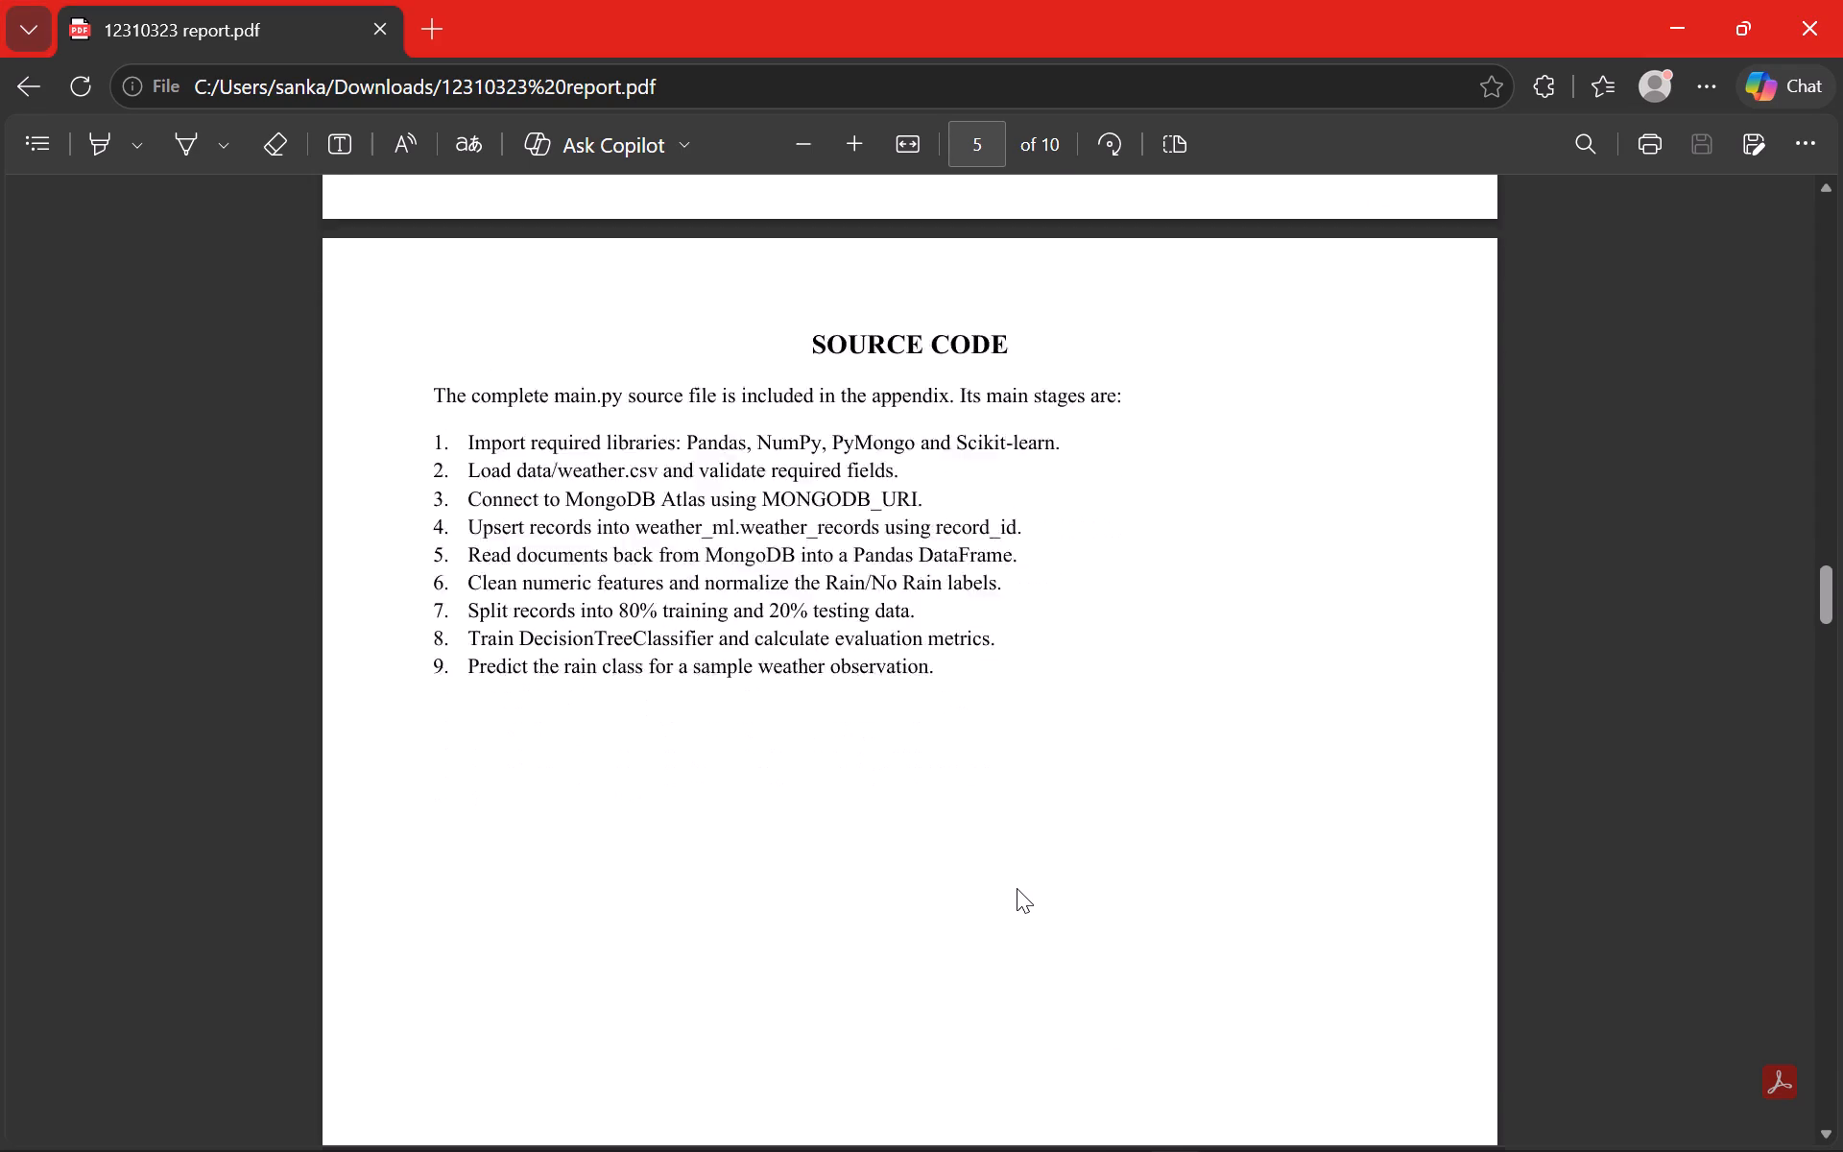
scroll(1017, 888, down, 9)
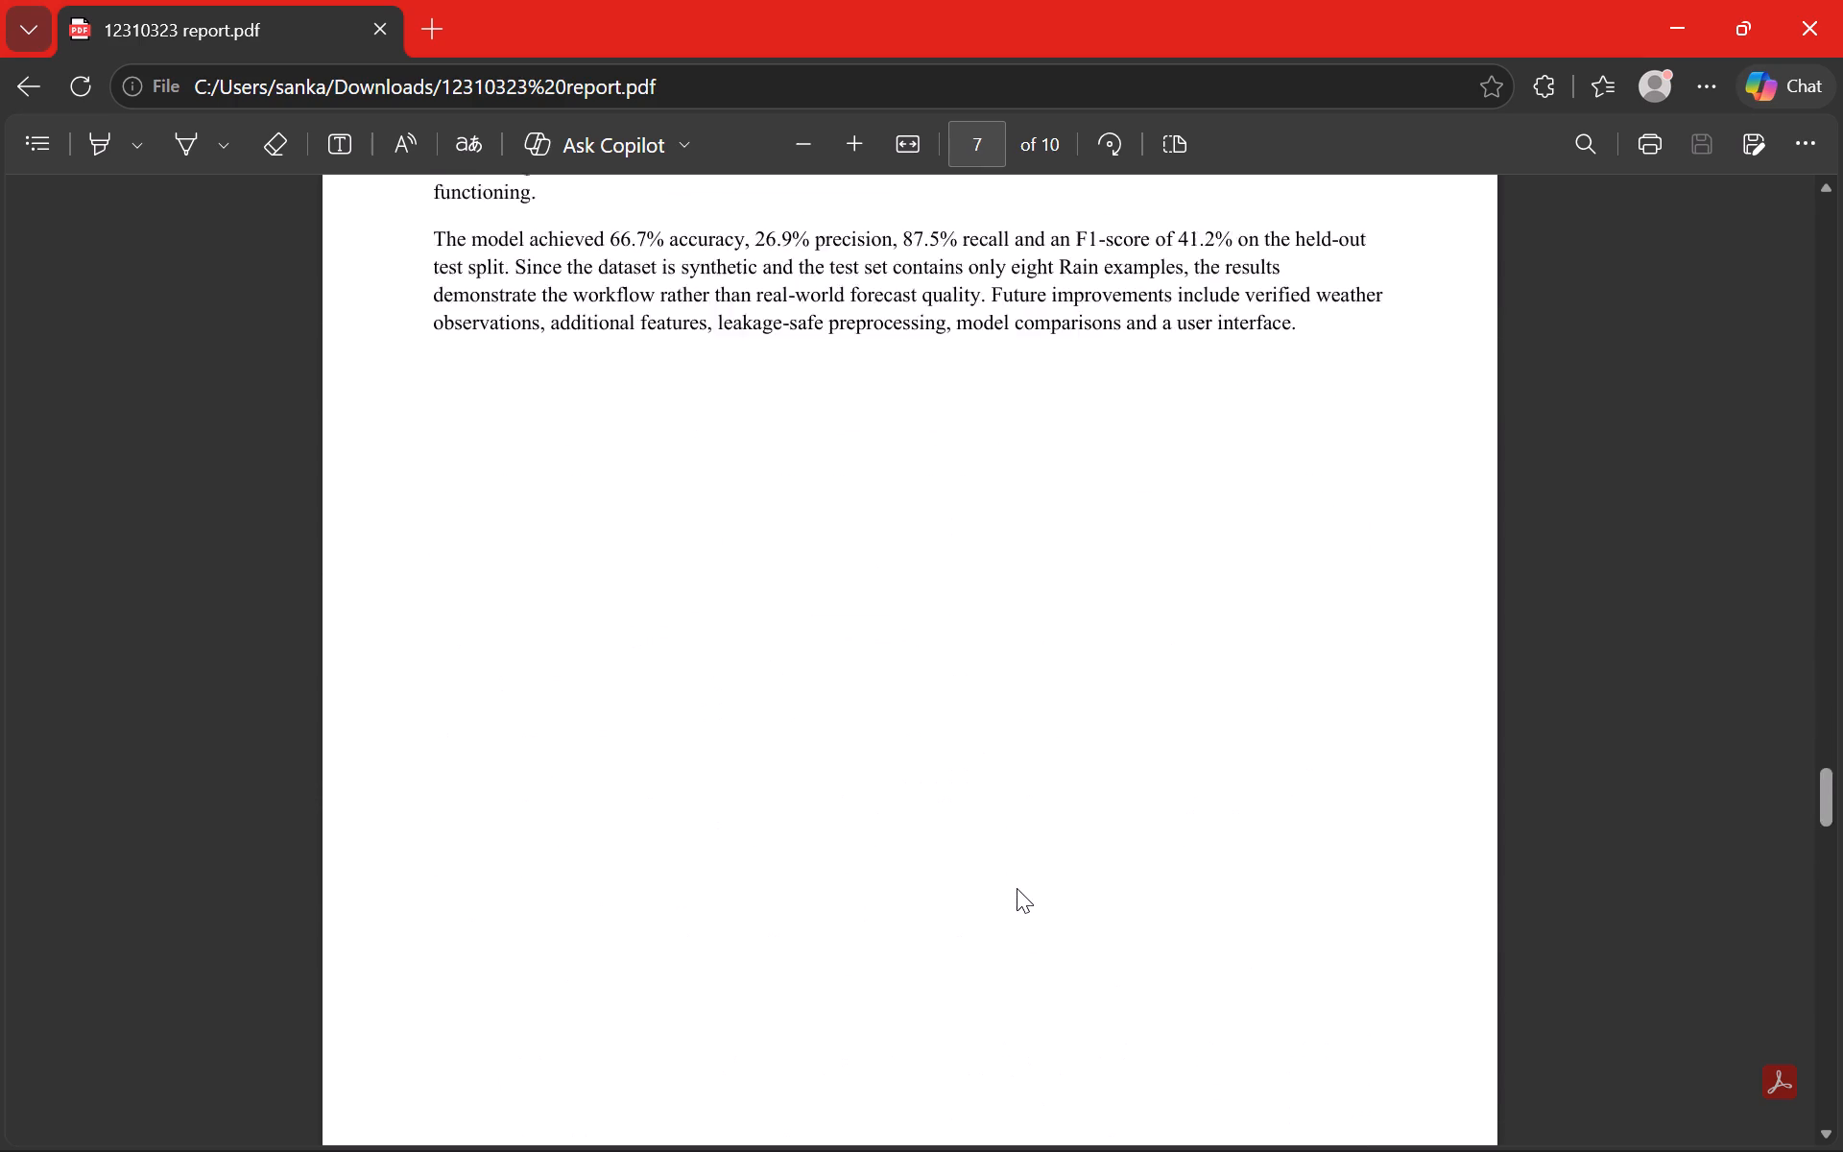
scroll(1017, 888, down, 7)
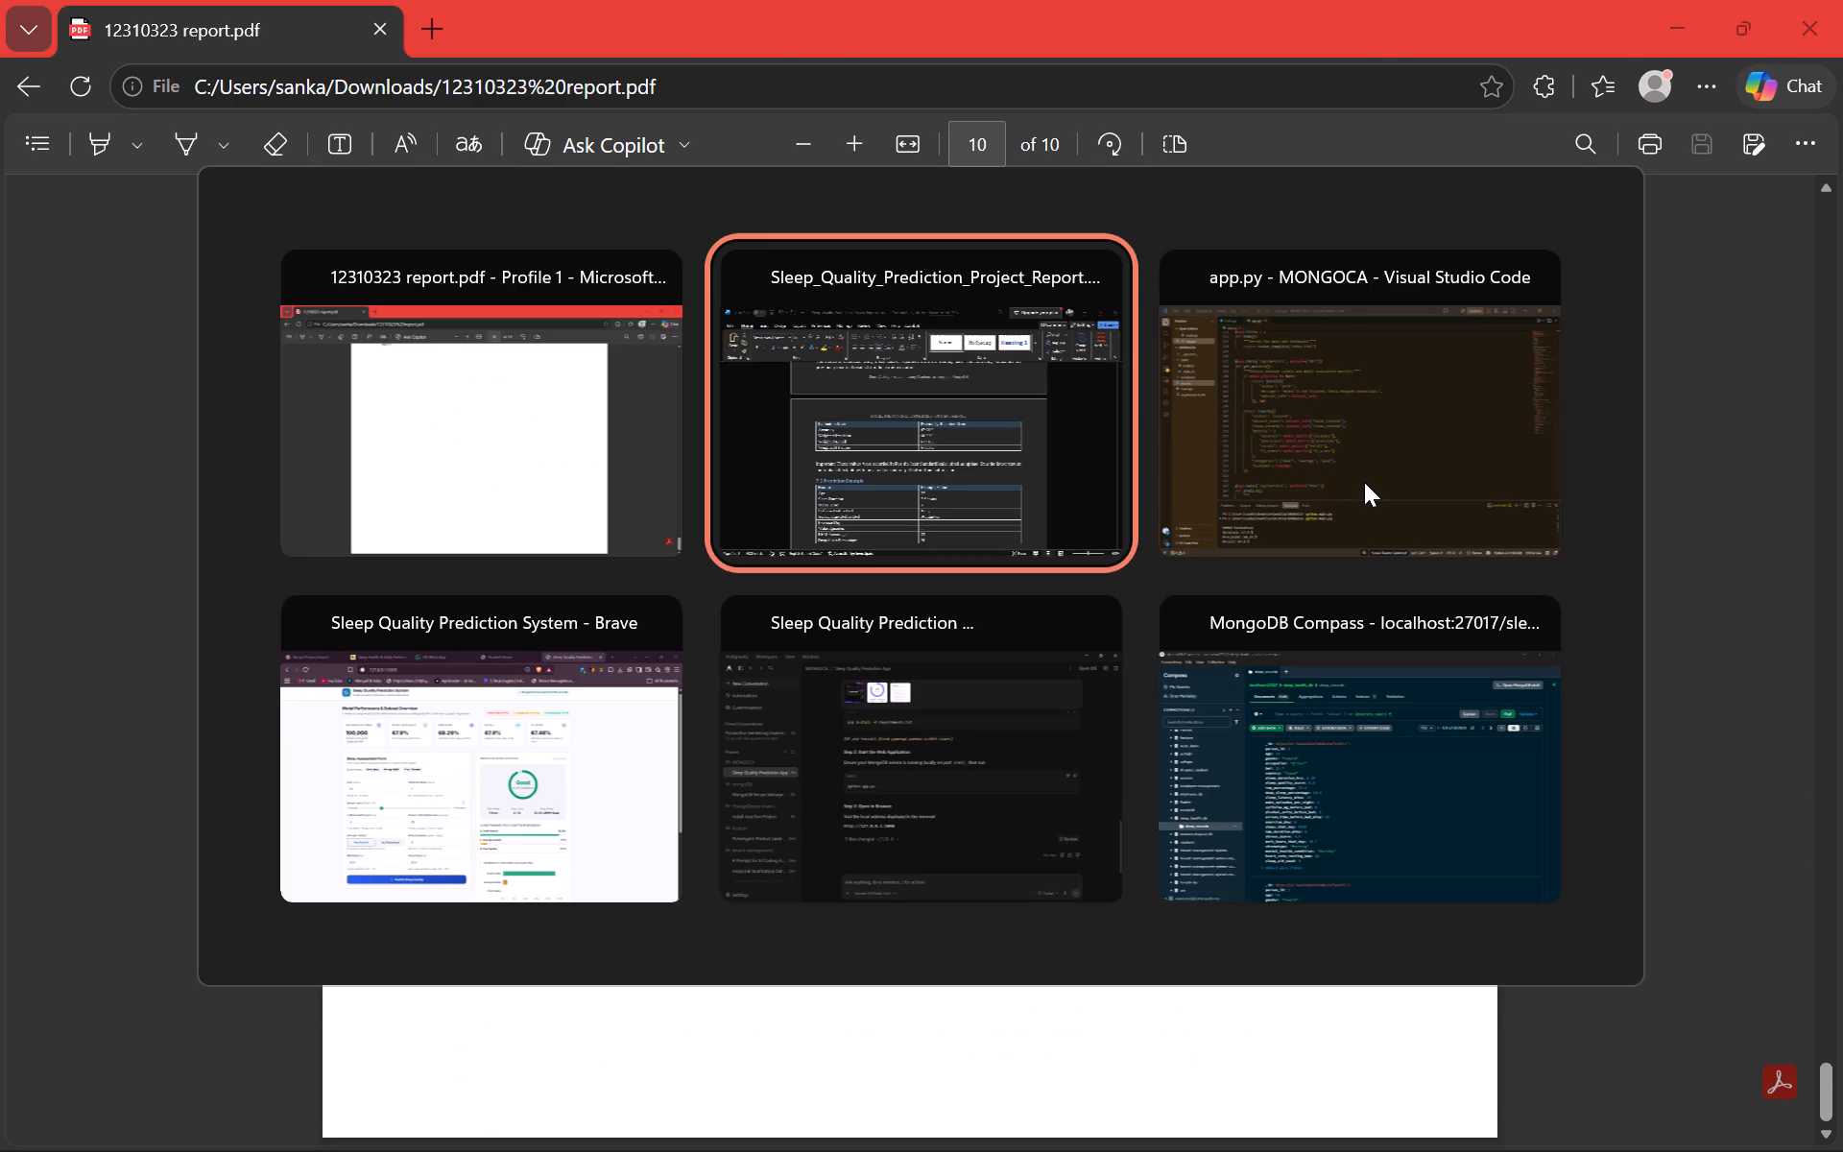
Switch back to the sleep-quality report in Word and save it.
scroll(1364, 482, right, 1)
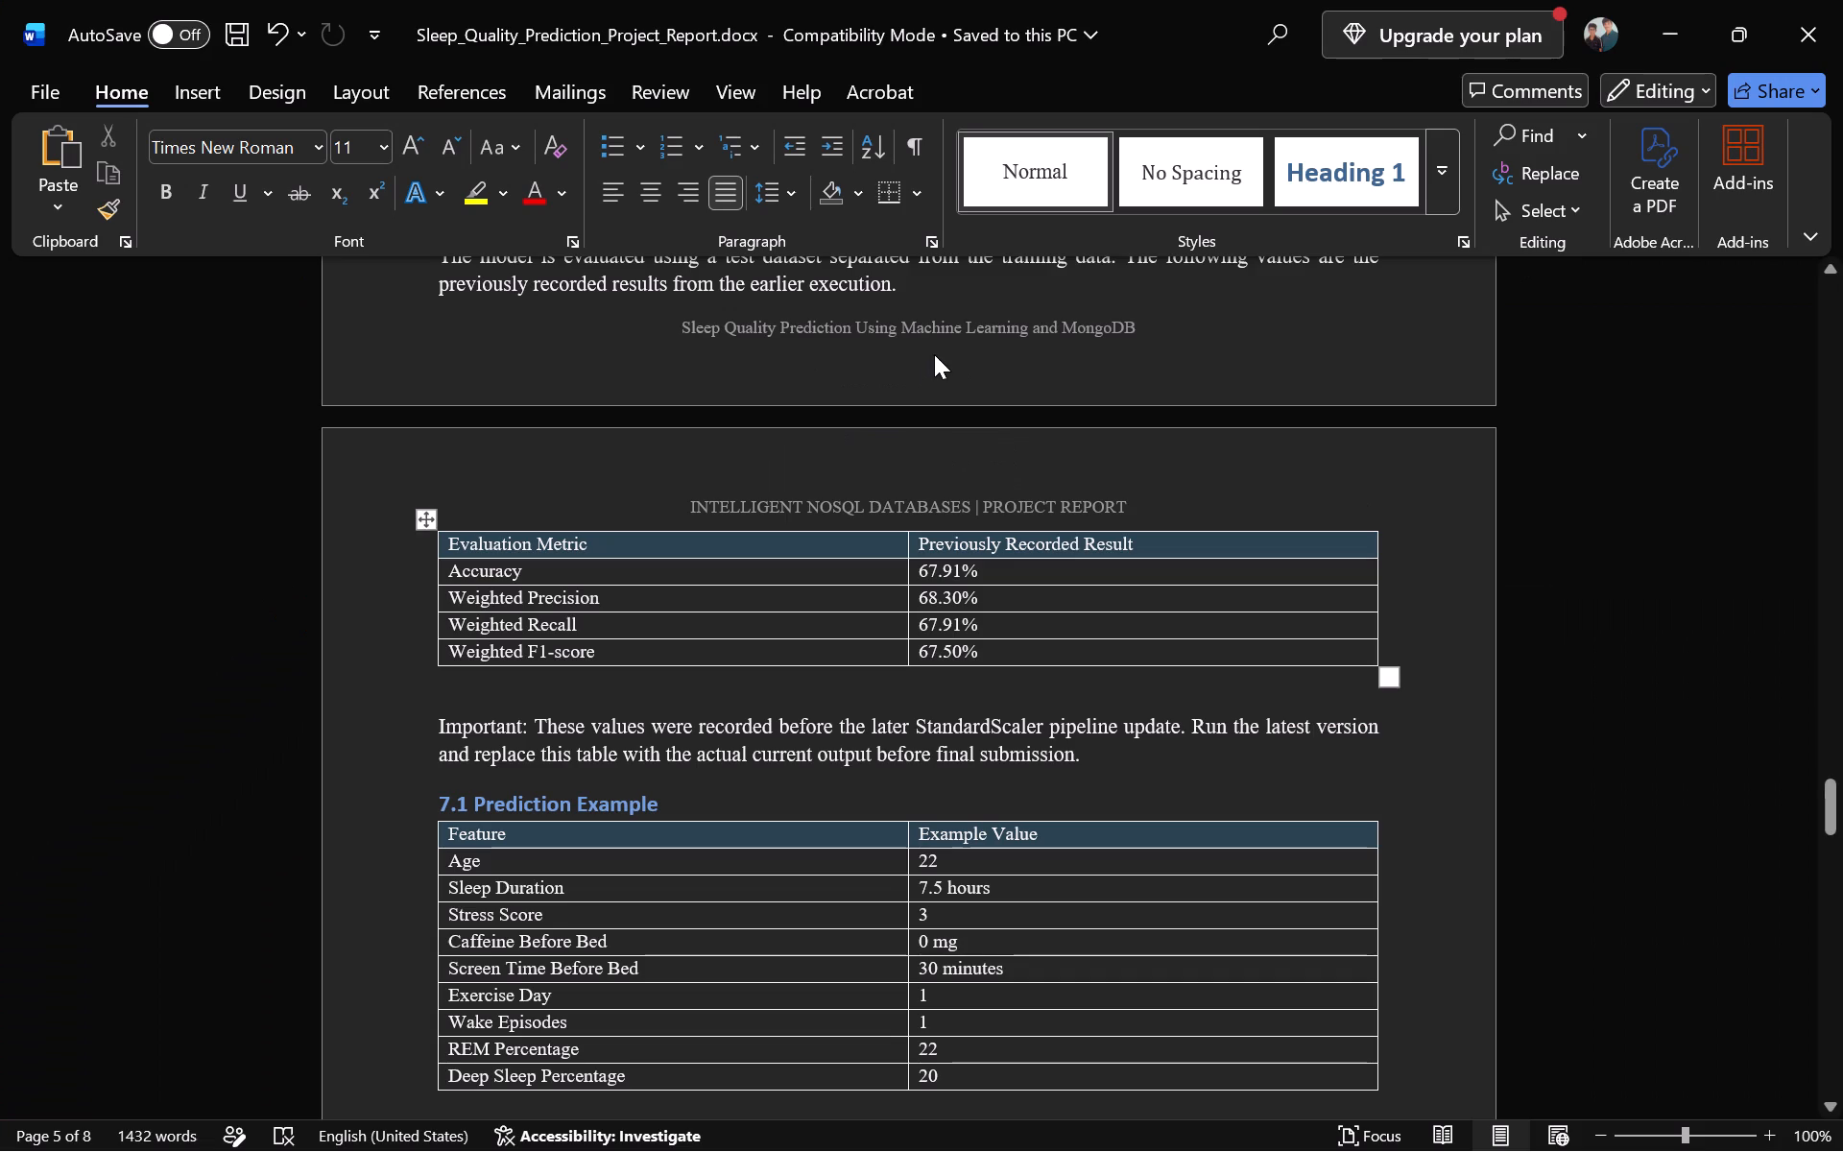
key(ctrl+s)
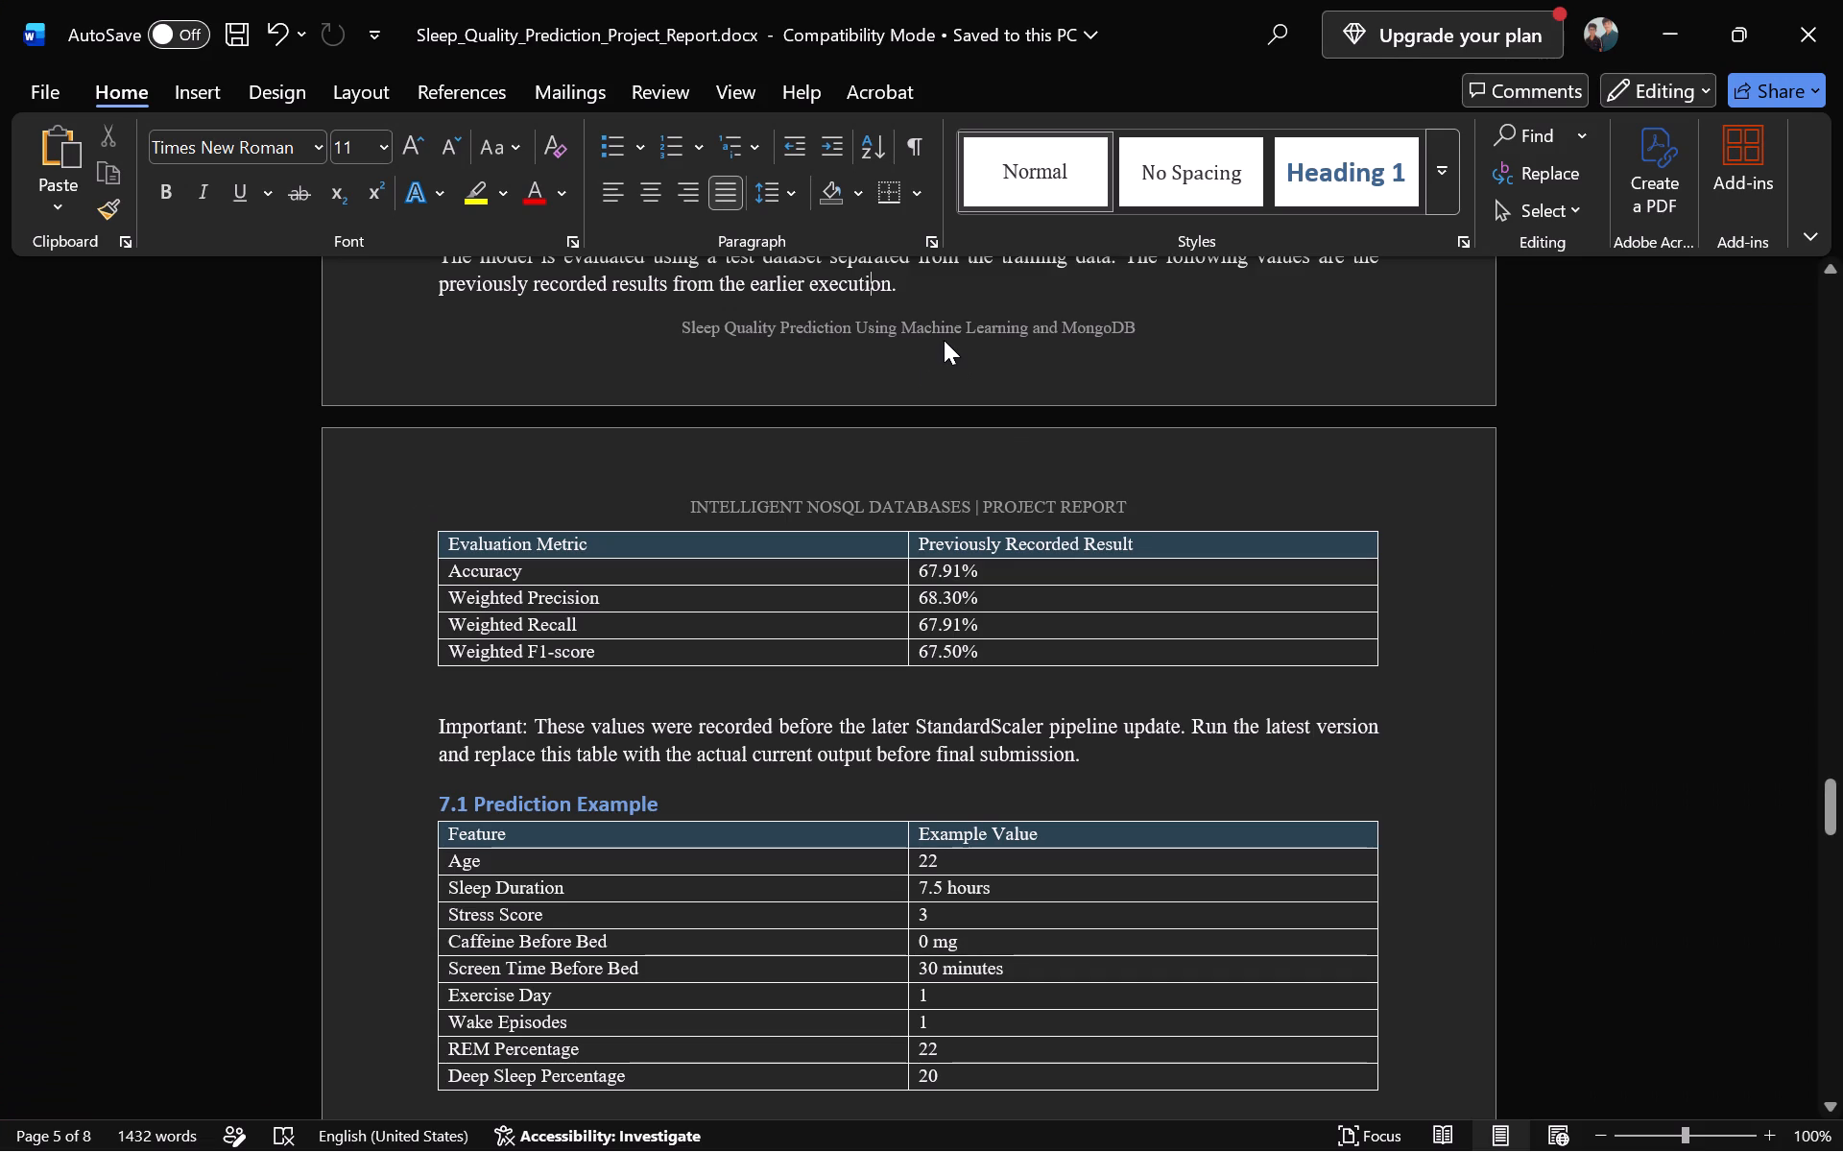
Close the sleep-quality report in Word and the sample report PDF window in Edge.
click(1841, 0)
click(1841, 0)
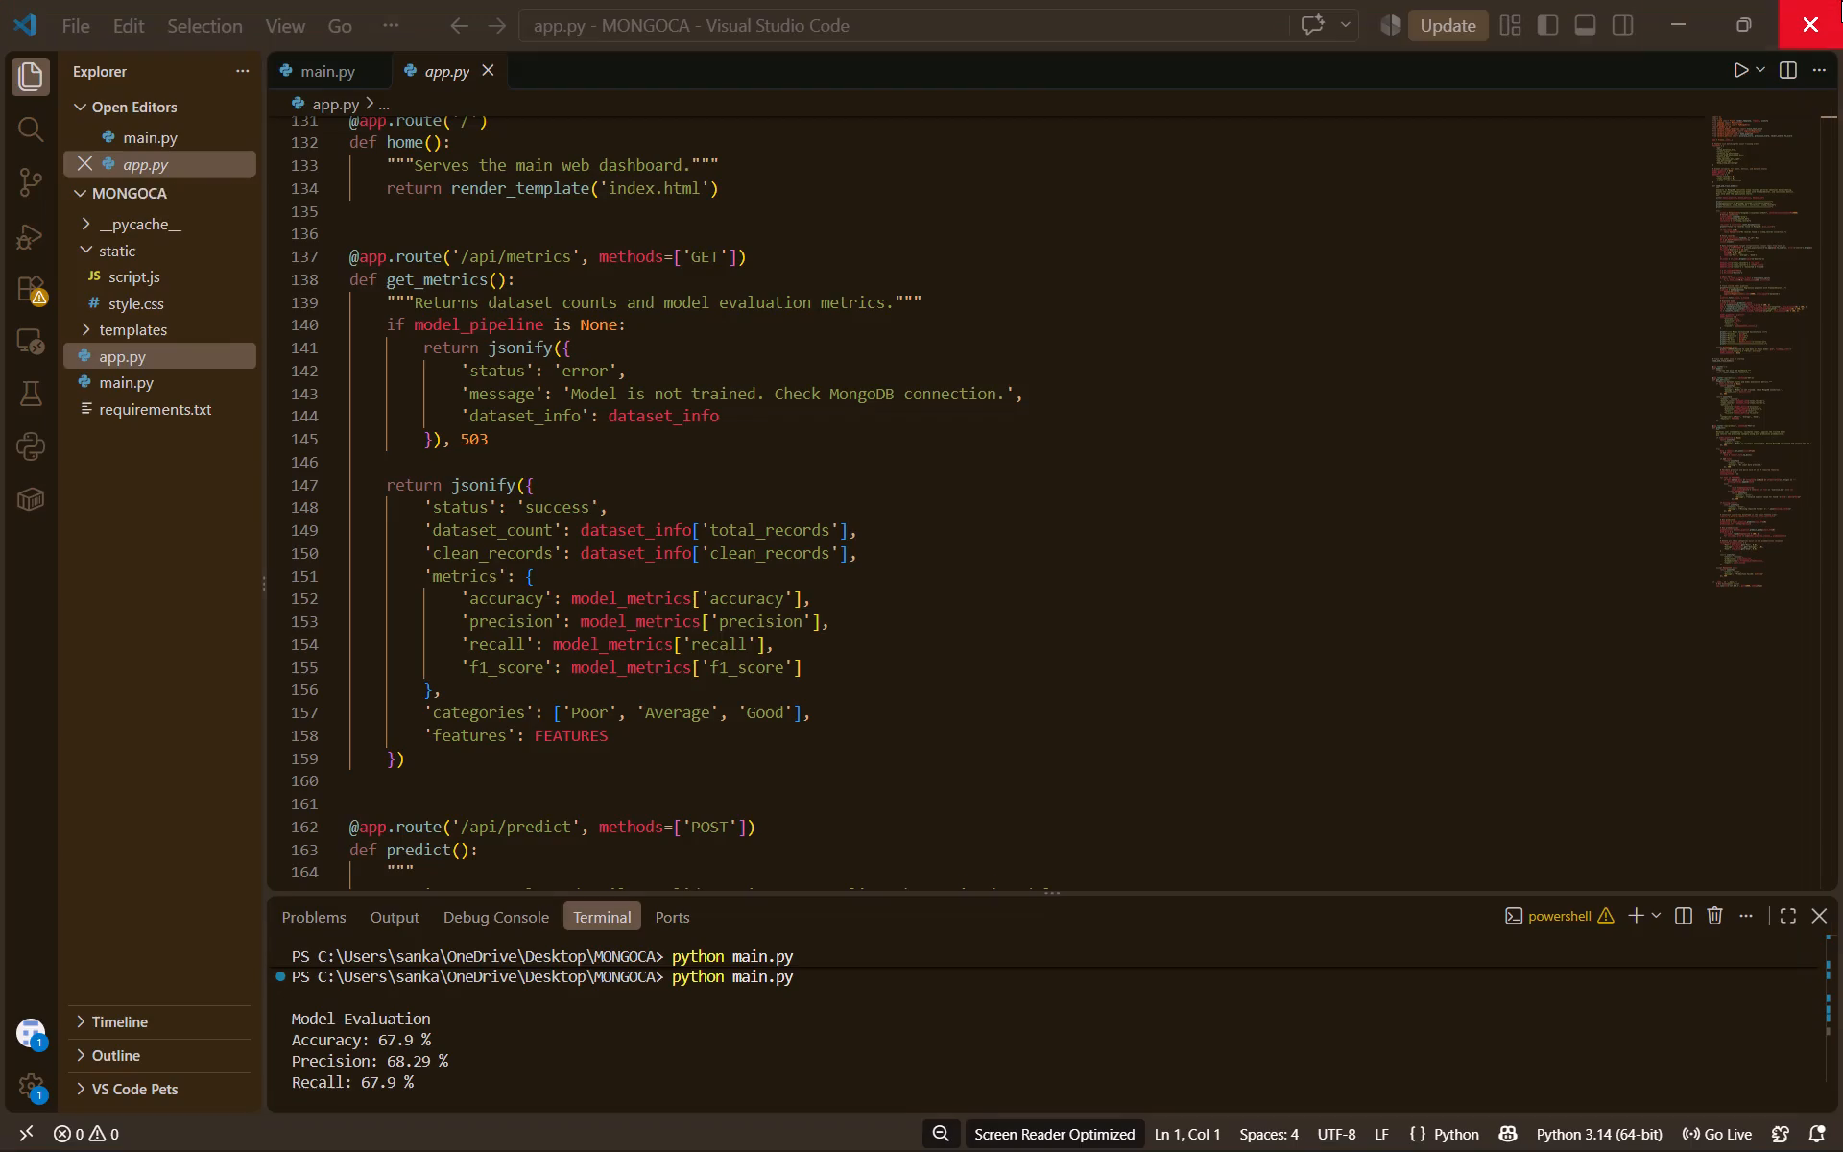
Stop the app.py server running in the Visual Studio Code terminal.
scroll(941, 1037, down, 16)
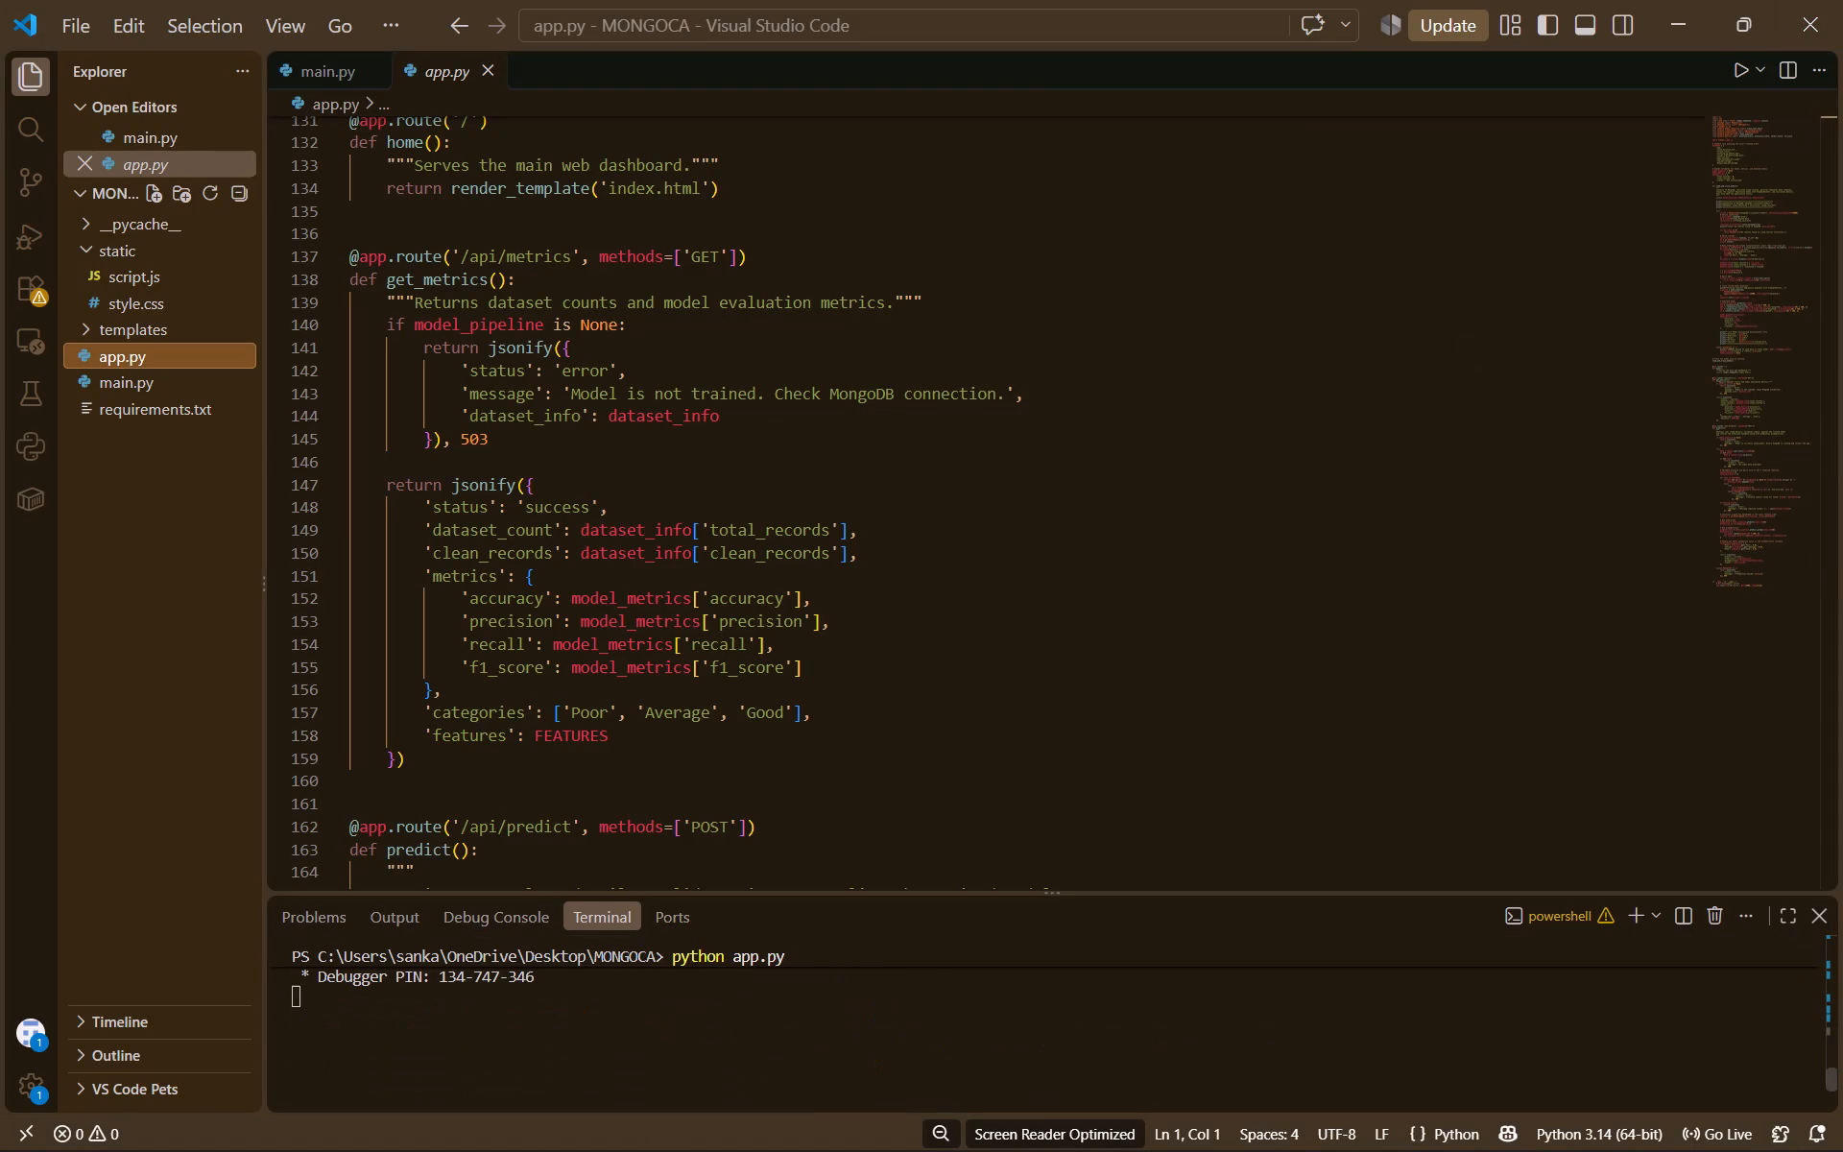
click(477, 1053)
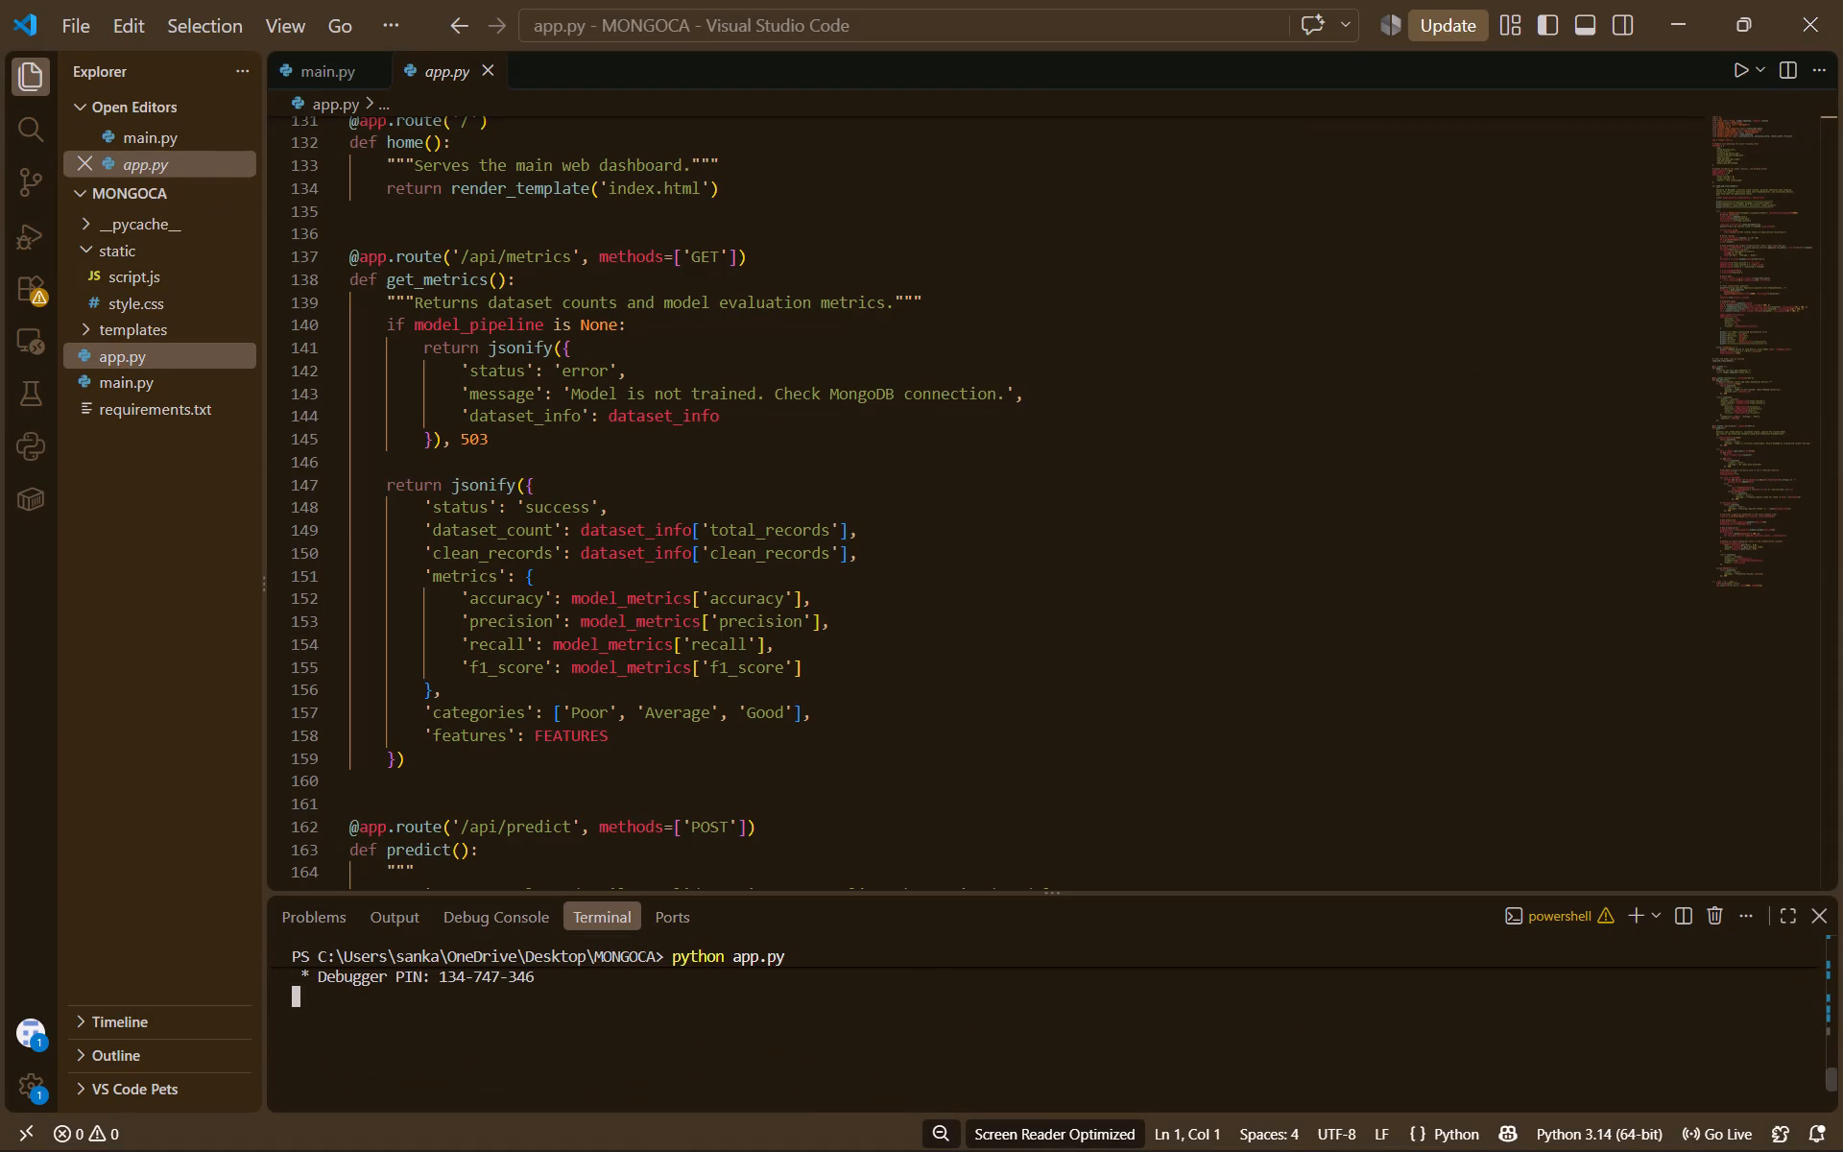
key(ctrl+c)
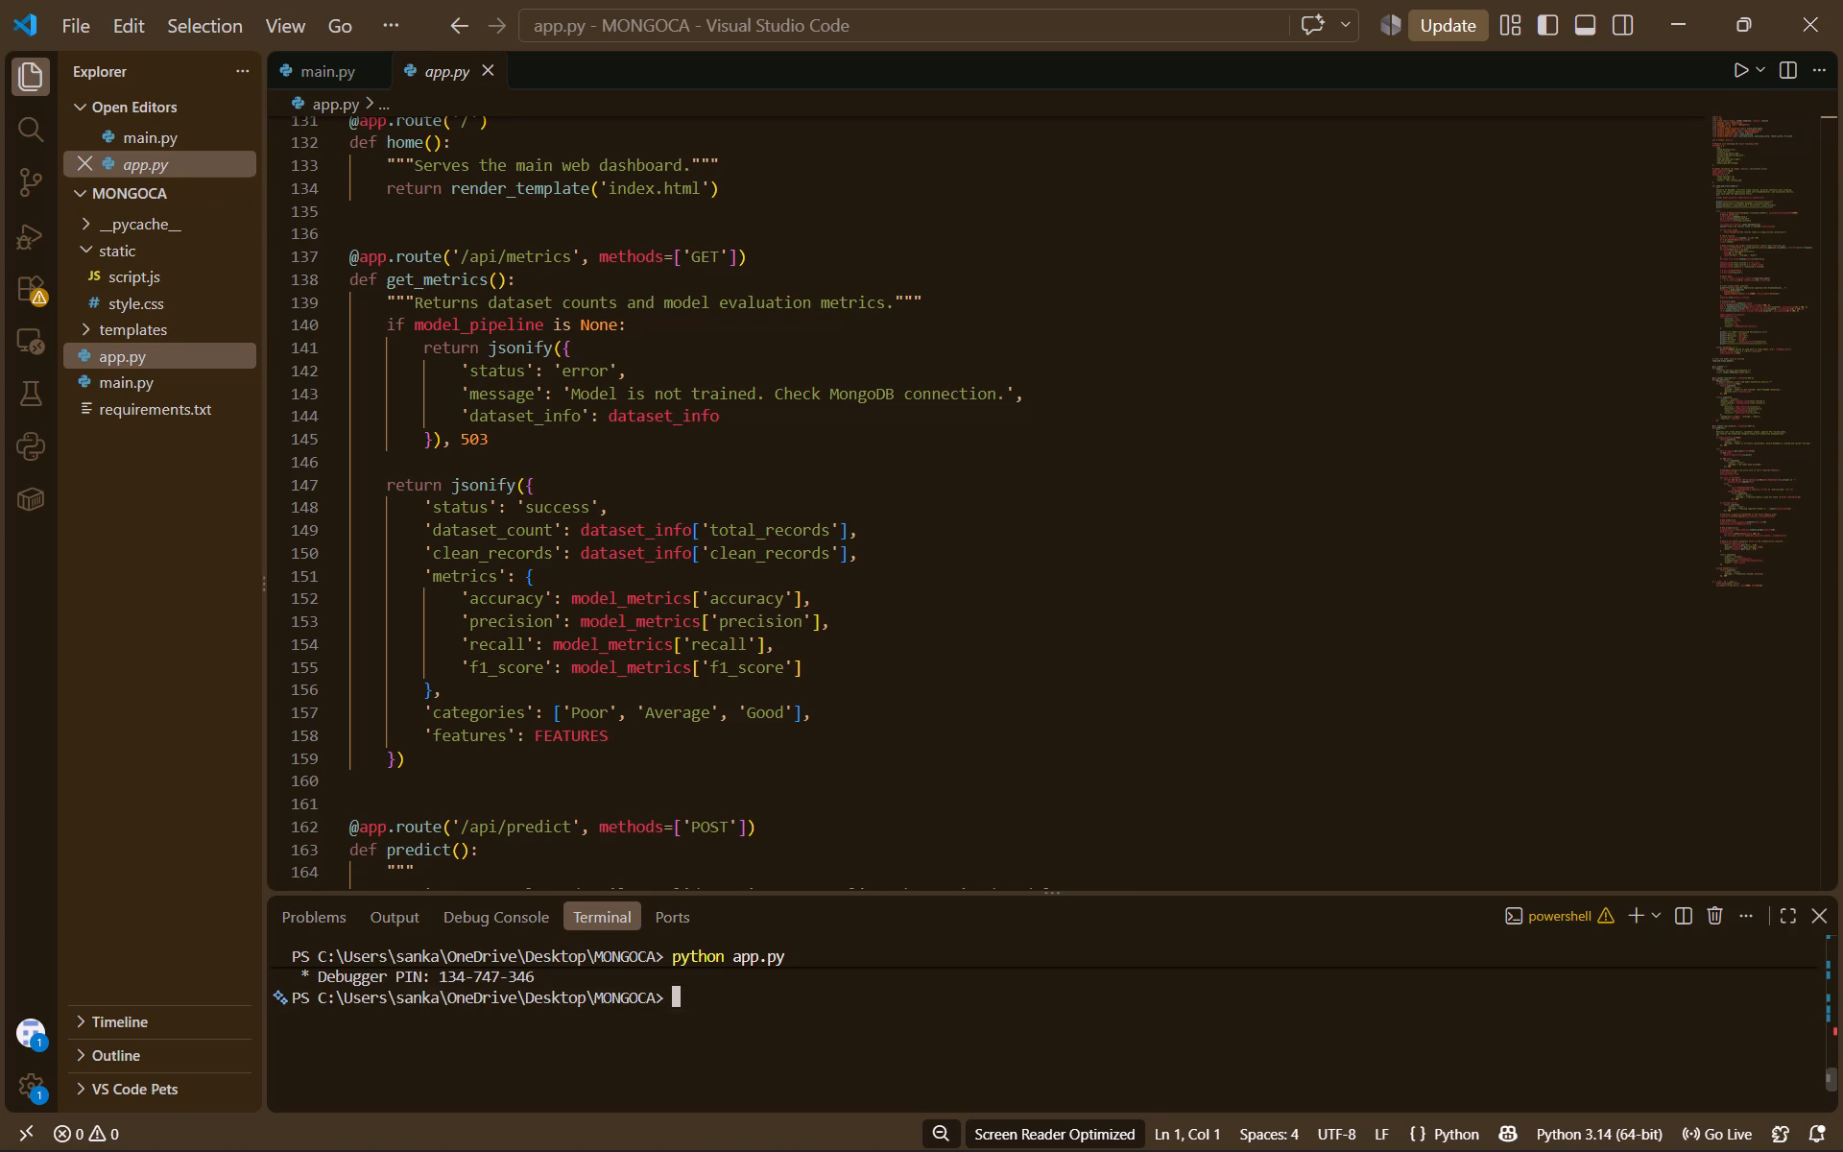
Start the pending Visual Studio Code update.
click(1458, 31)
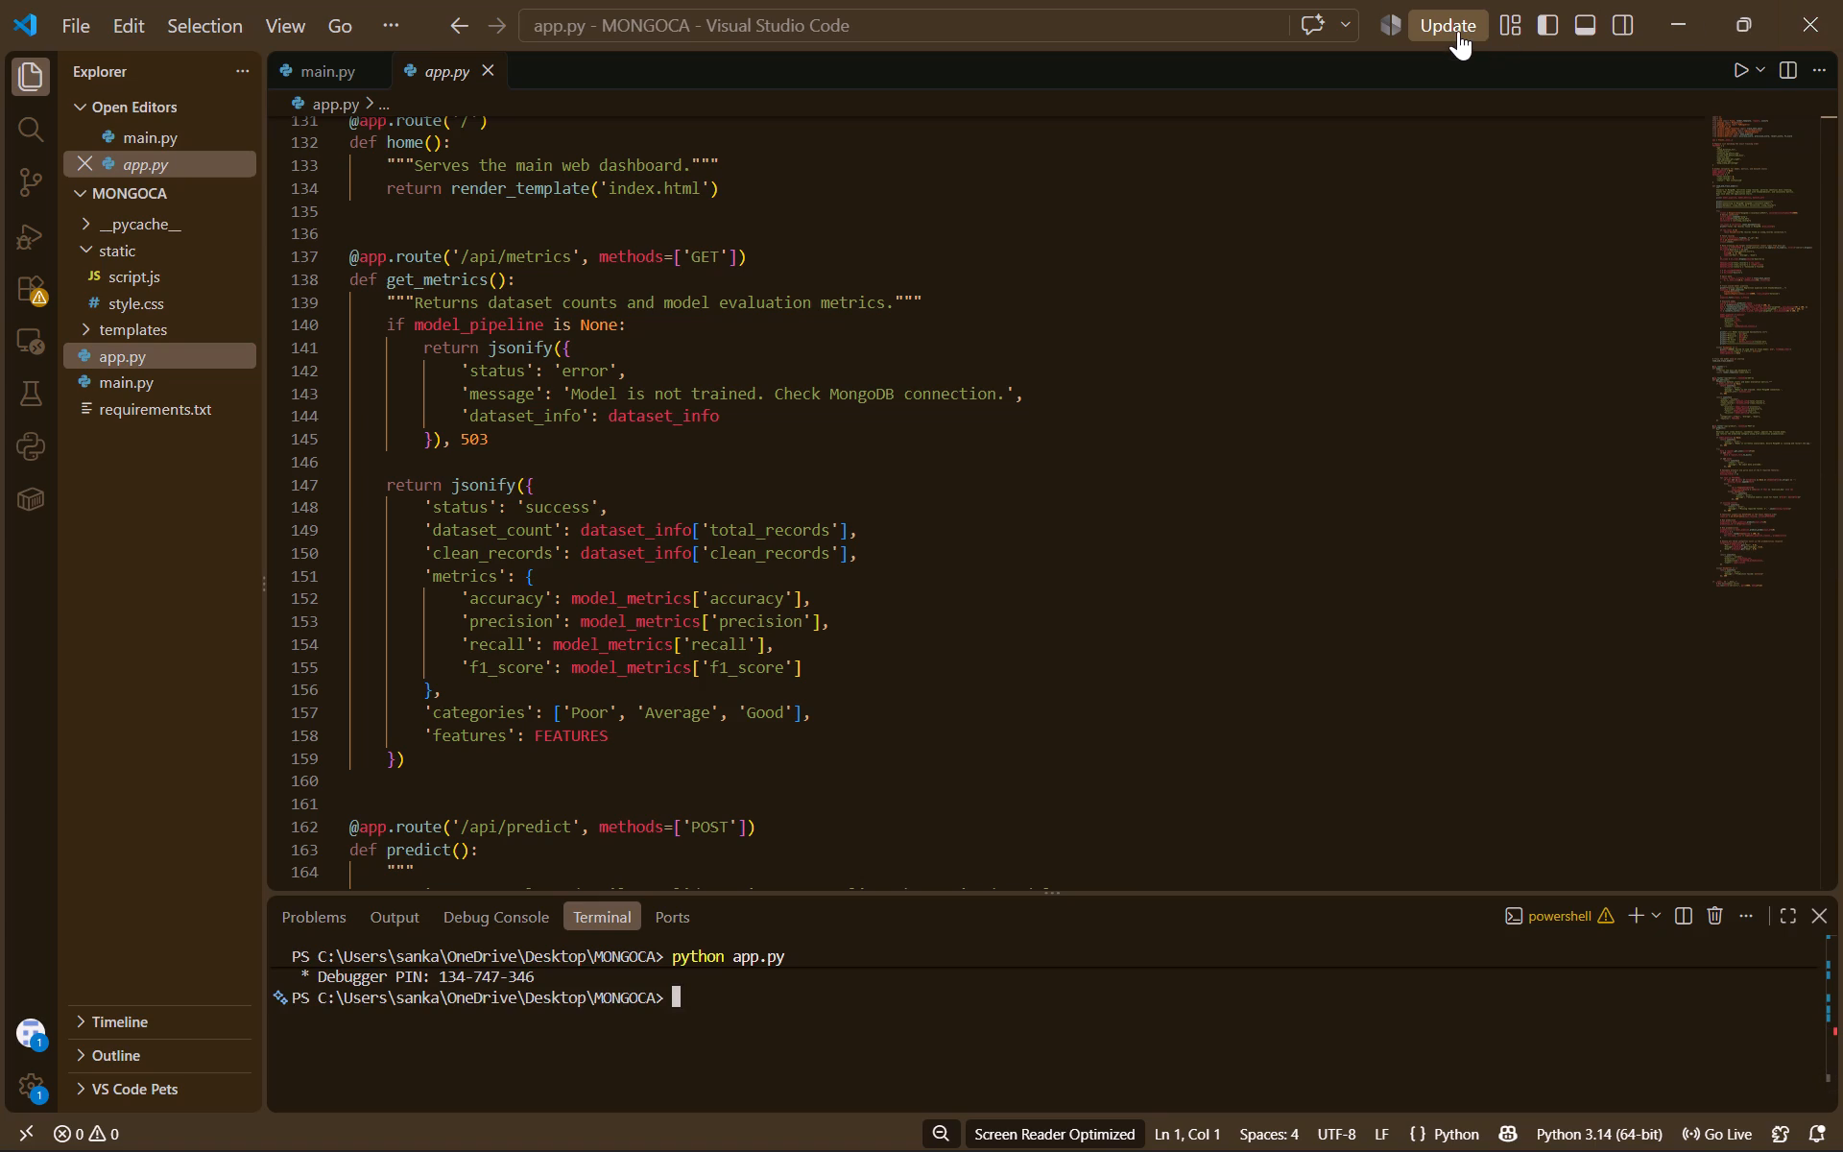
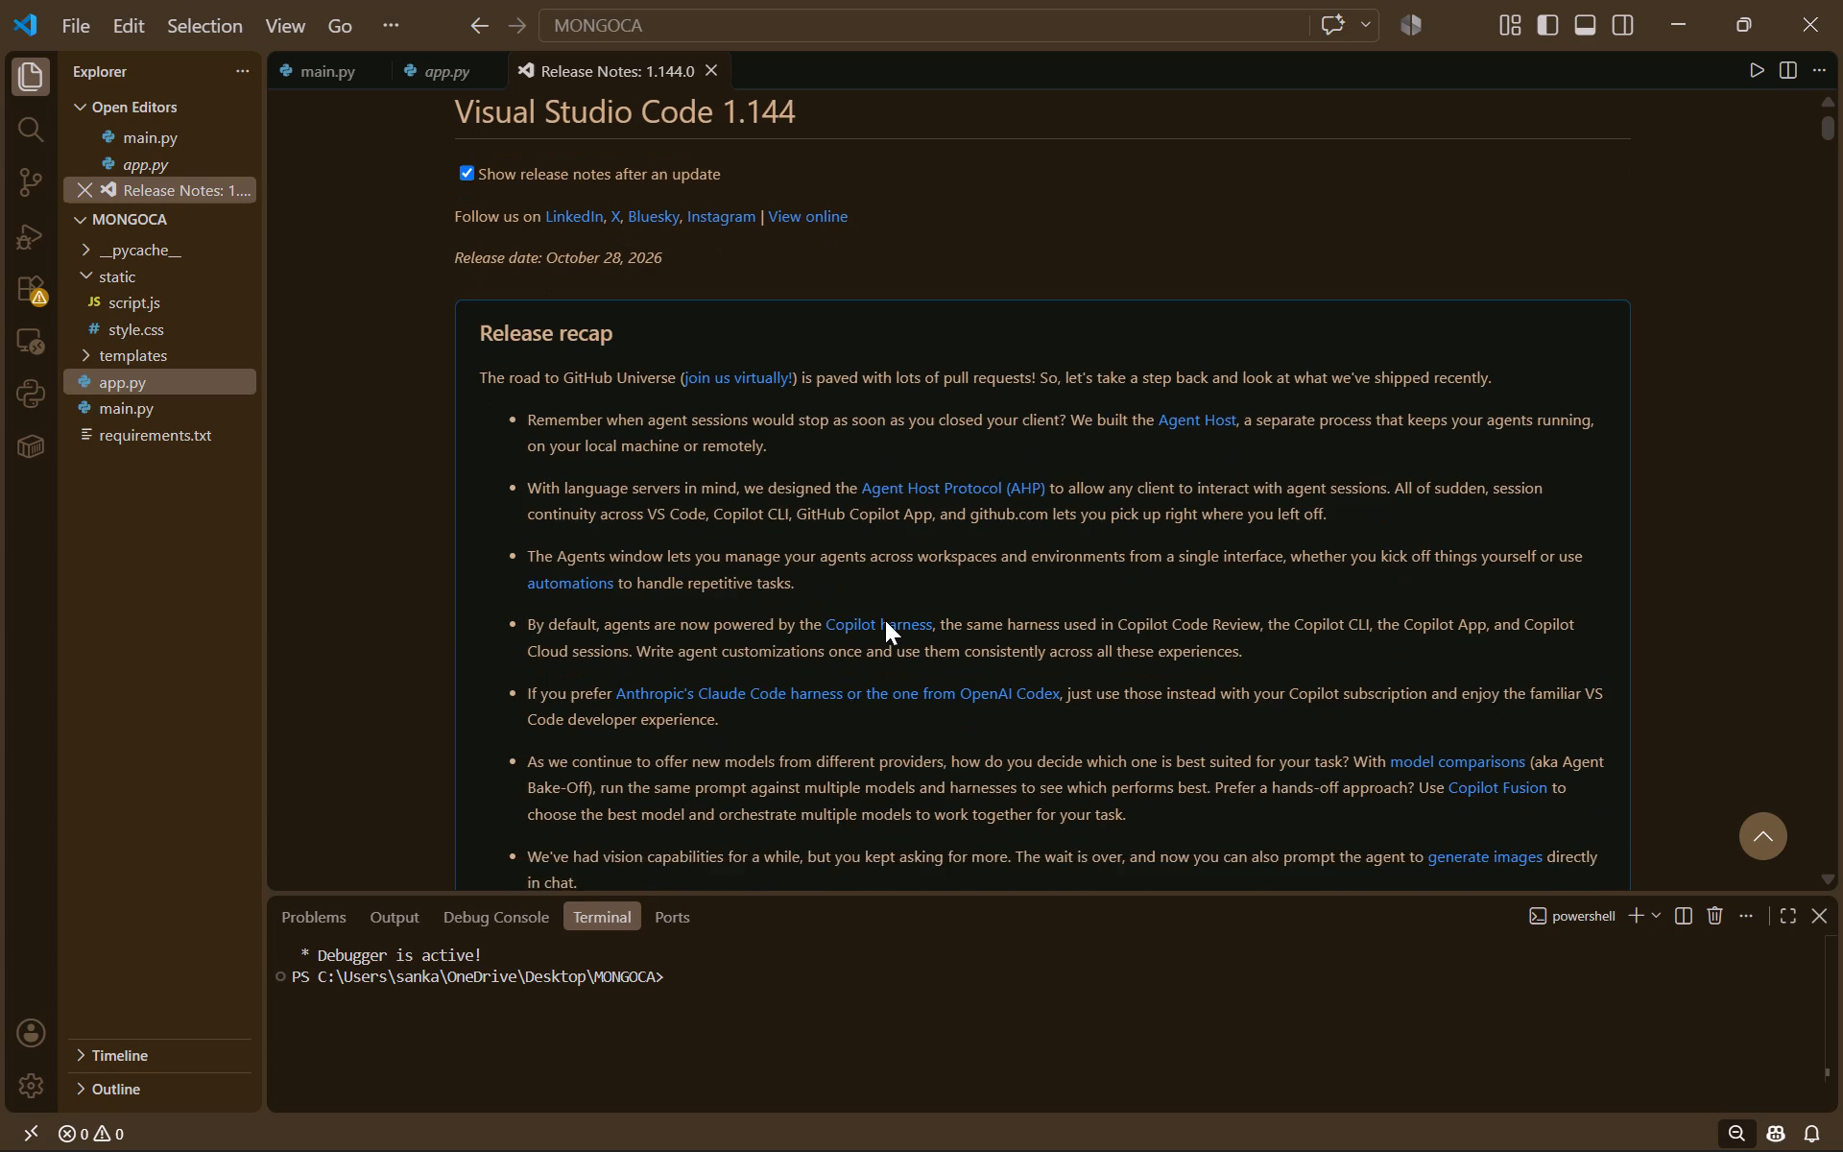
Skim the release recap in the Visual Studio Code 1.144 release notes and close the notes.
scroll(885, 620, down, 1)
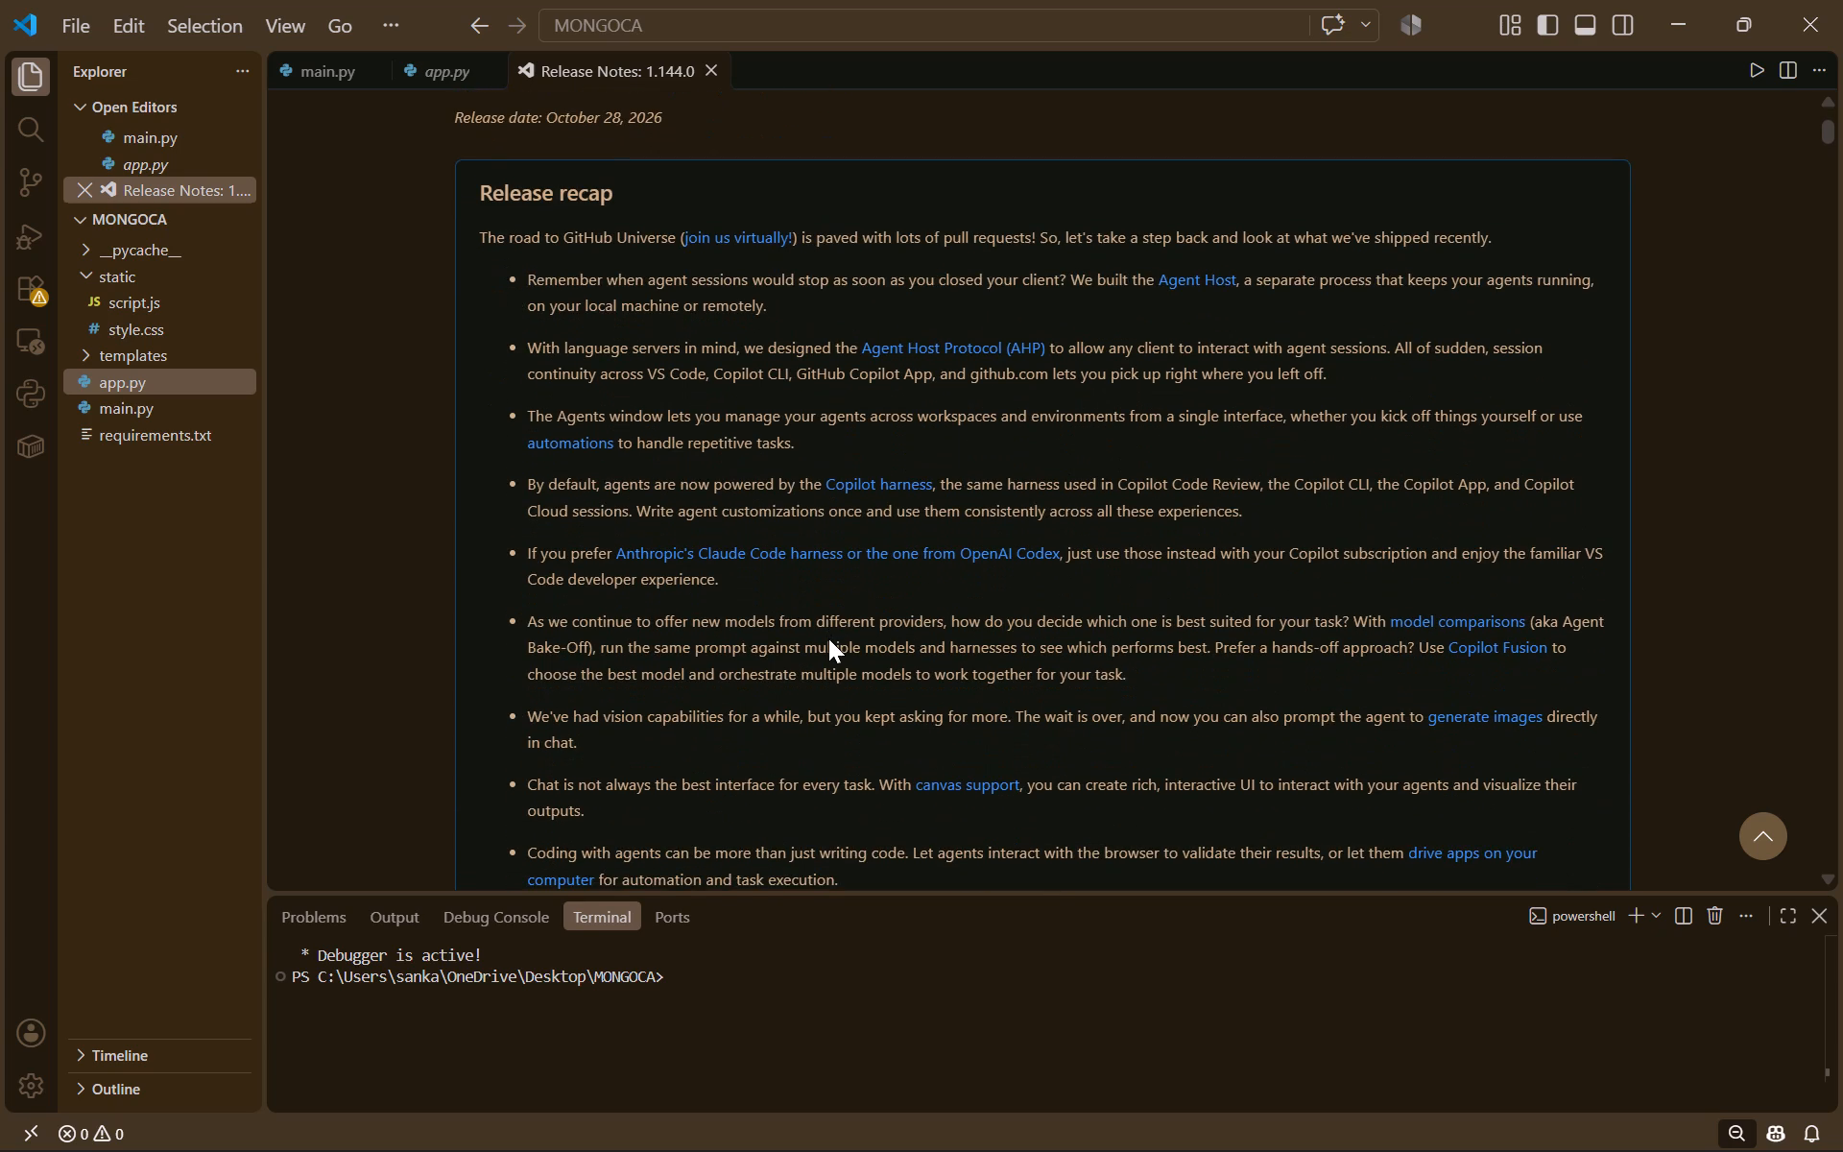
scroll(885, 620, down, 1)
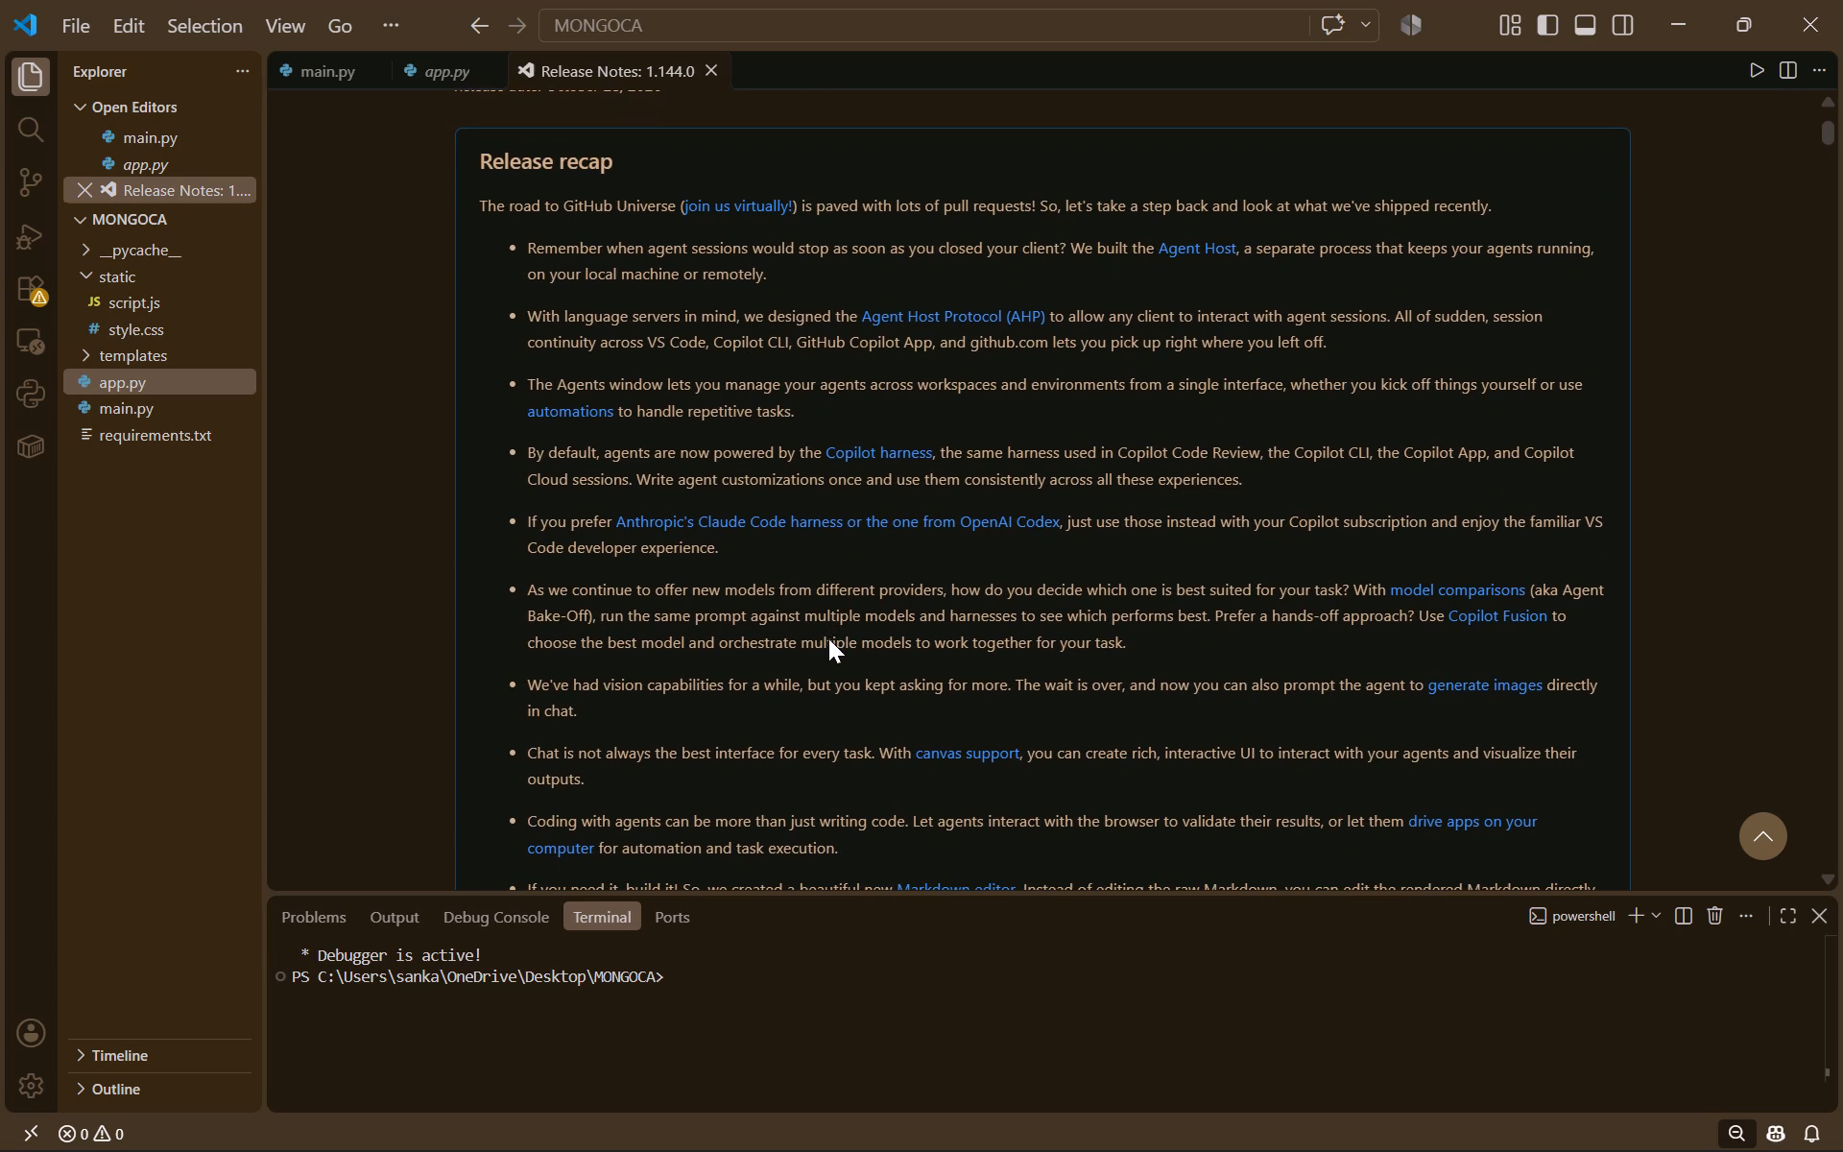
scroll(885, 620, down, 1)
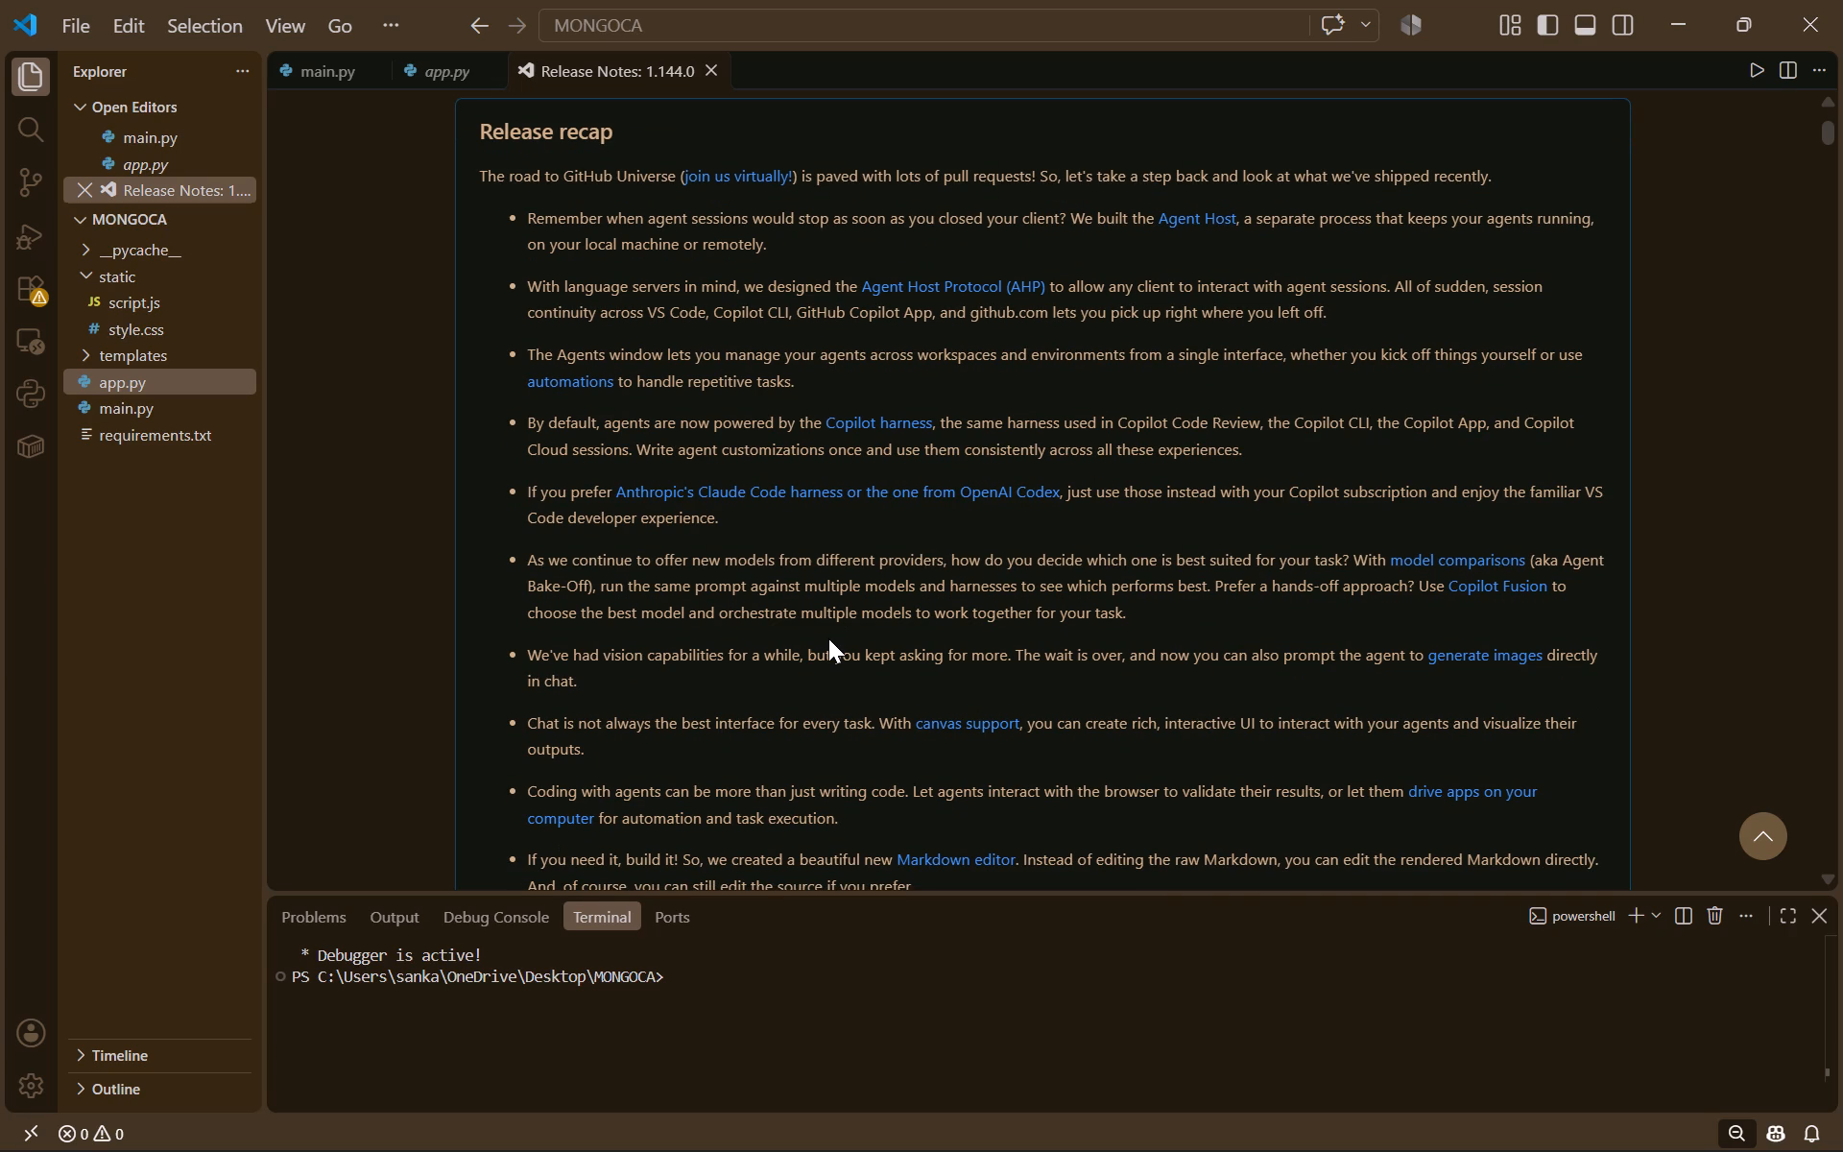
click(828, 638)
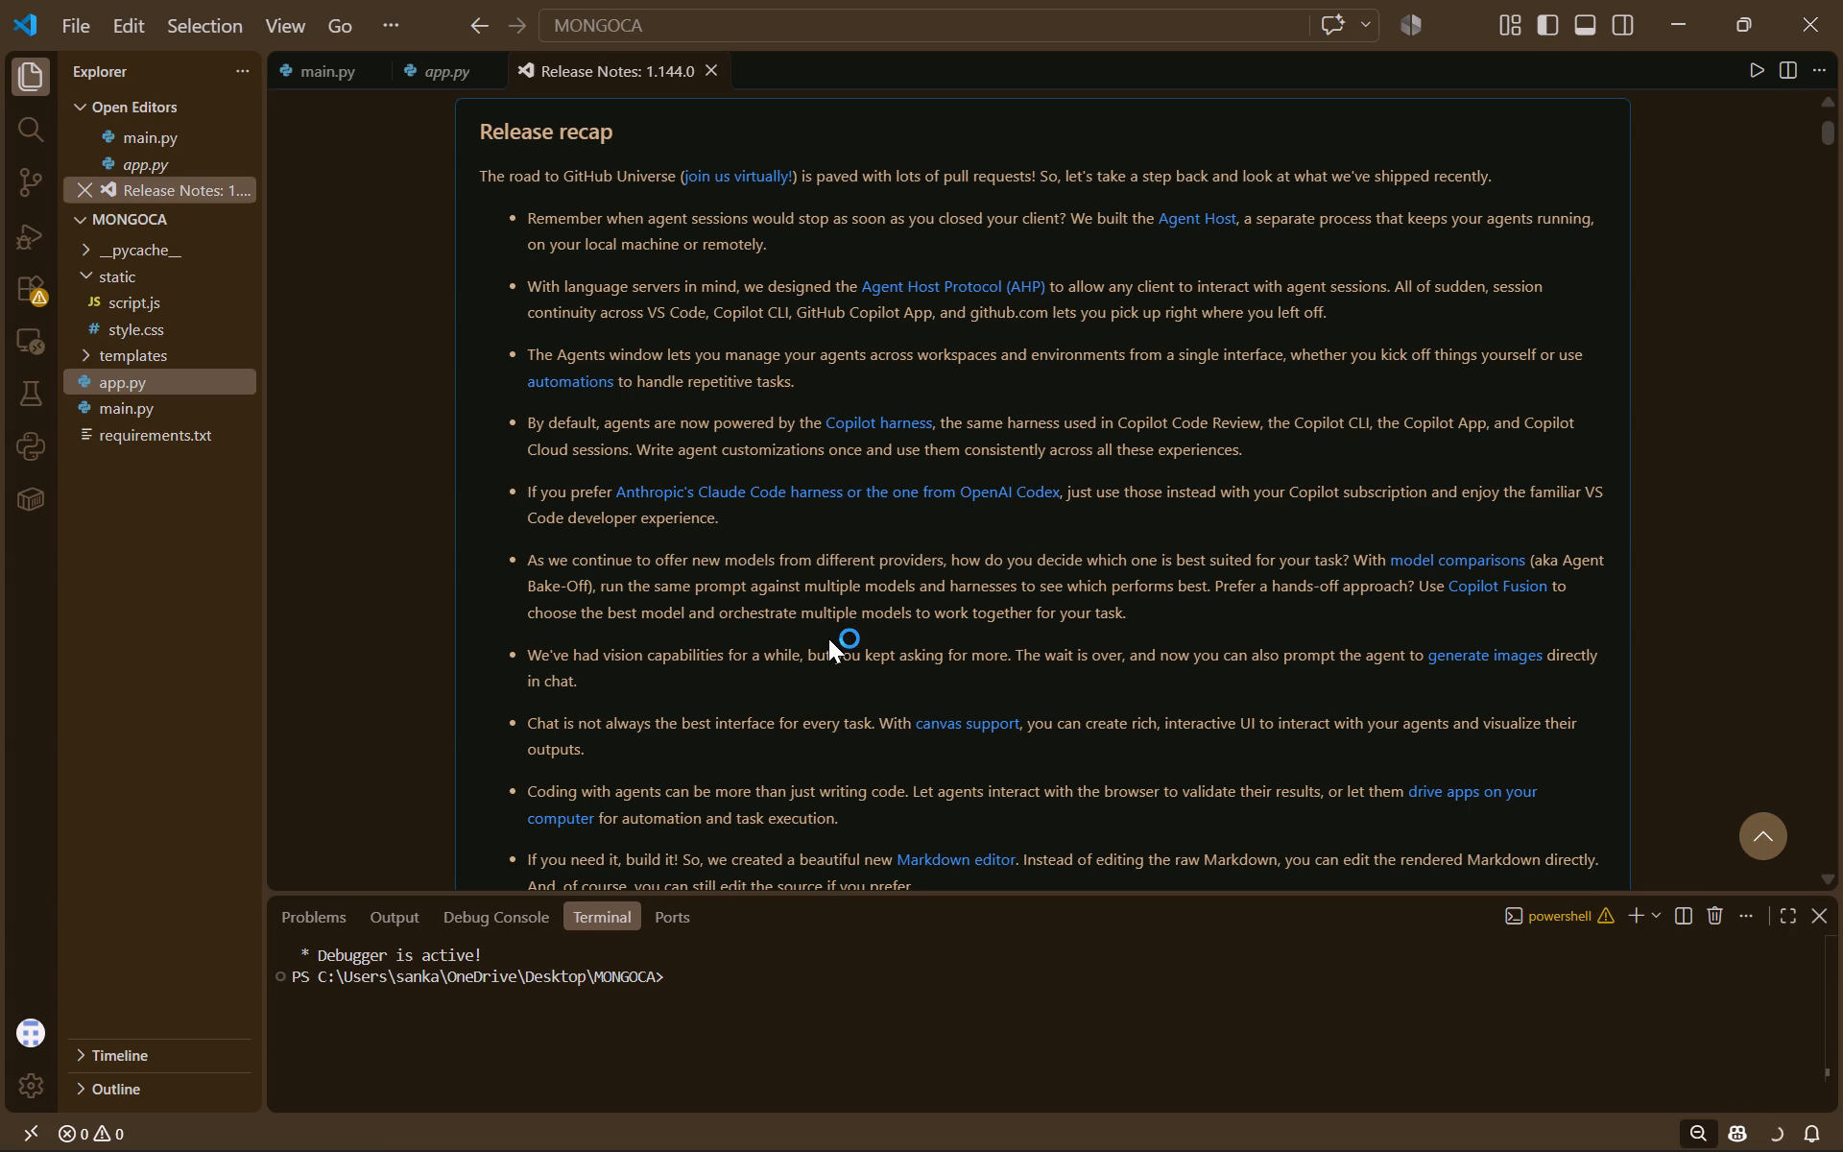
scroll(828, 638, down, 2)
scroll(828, 638, up, 1)
scroll(828, 638, down, 1)
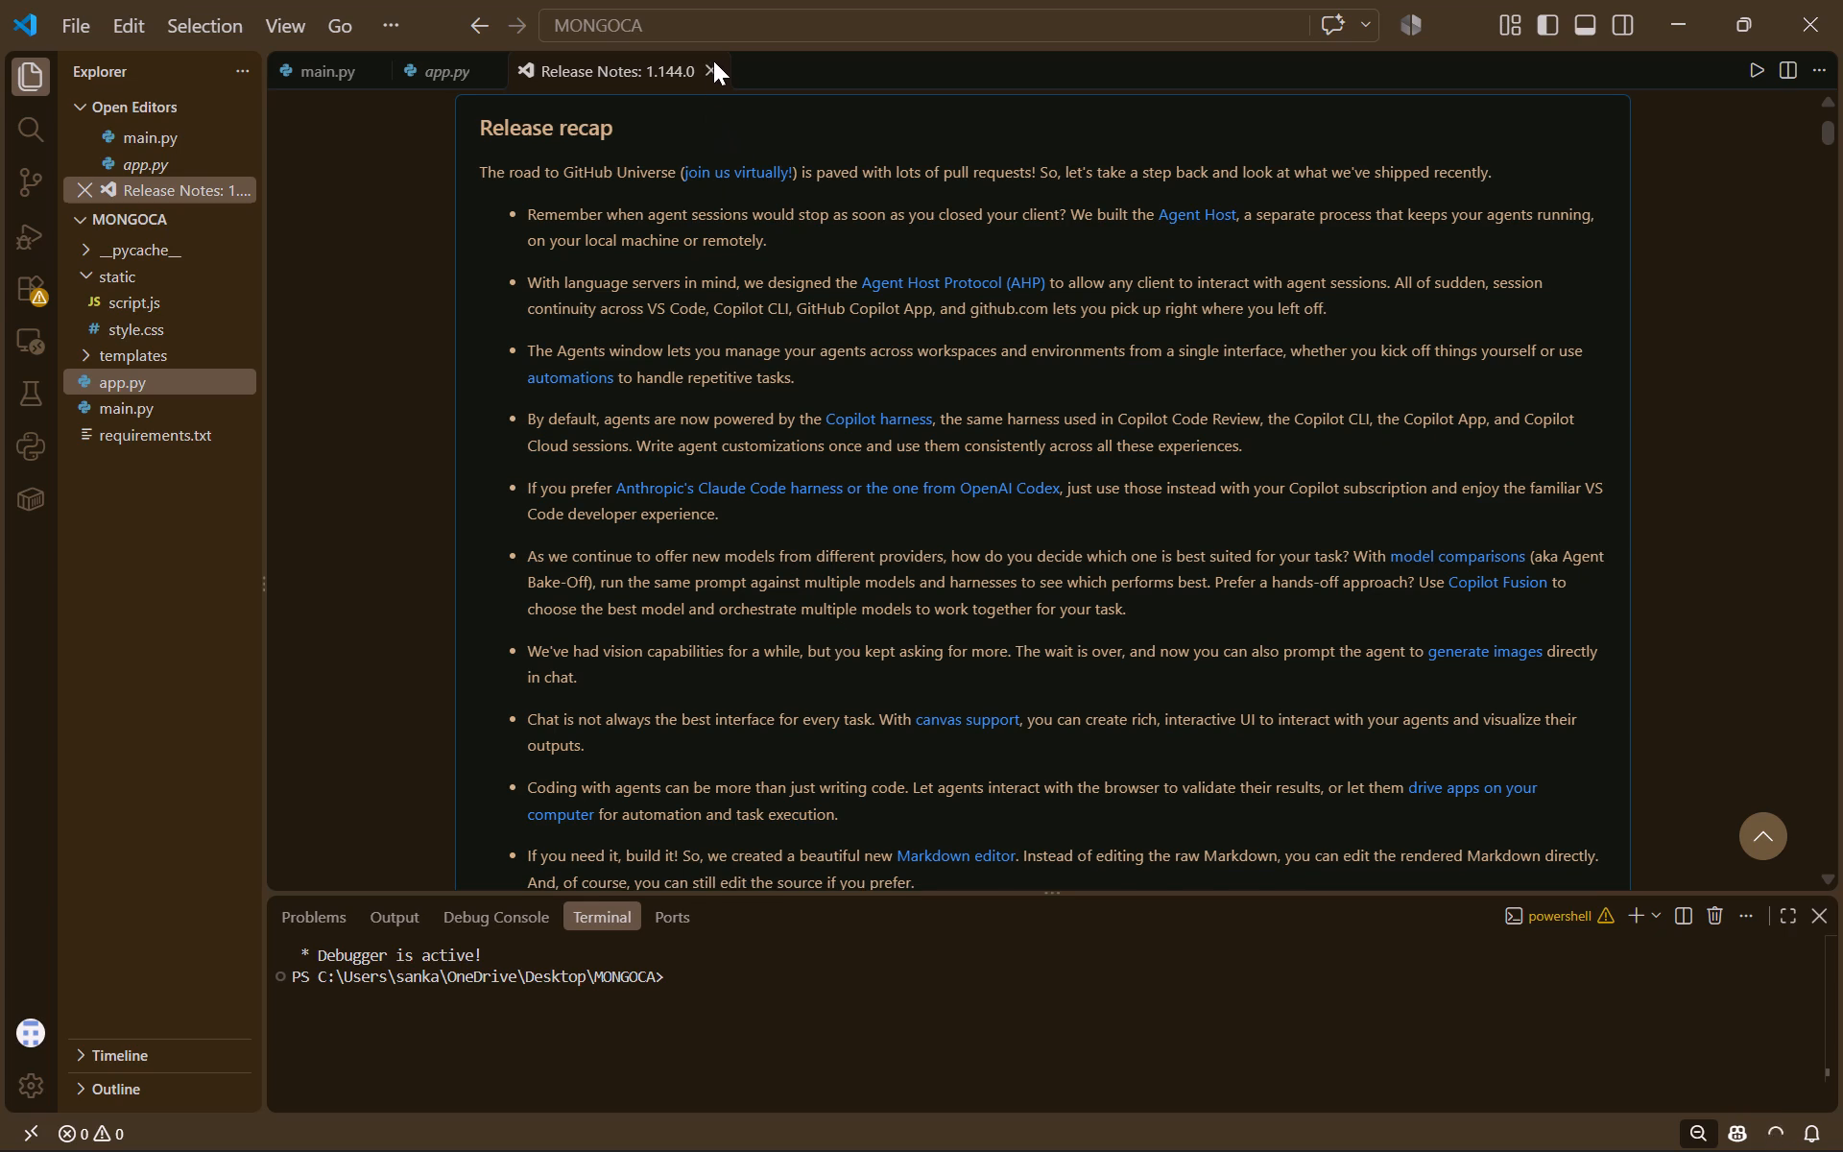